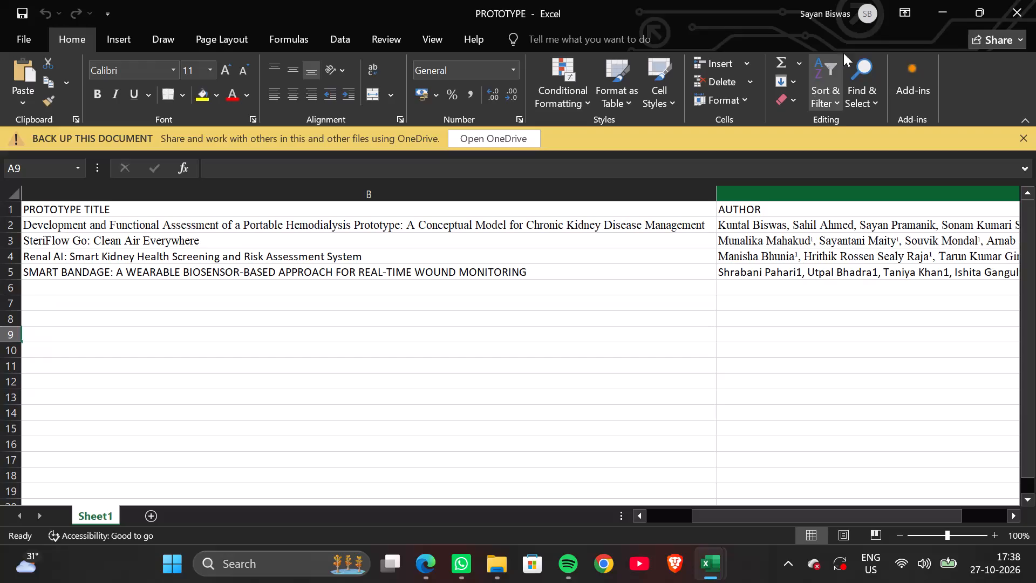
Minimize the PROTOTYPE and ORAL PRESENTATION workbooks and open the recent MLT_PP_Poster workbook from File Explorer.
left_click(943, 12)
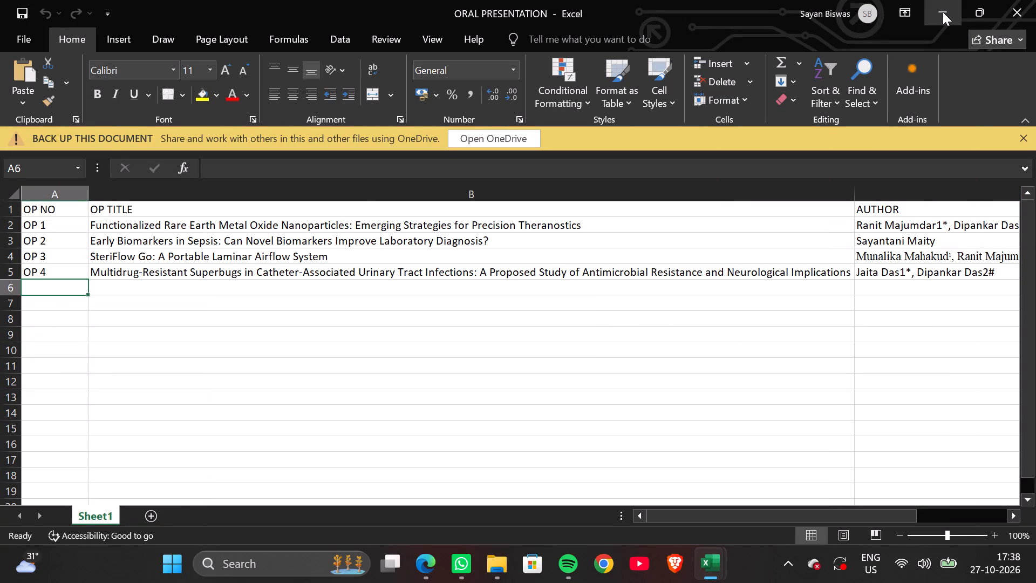
left_click(943, 12)
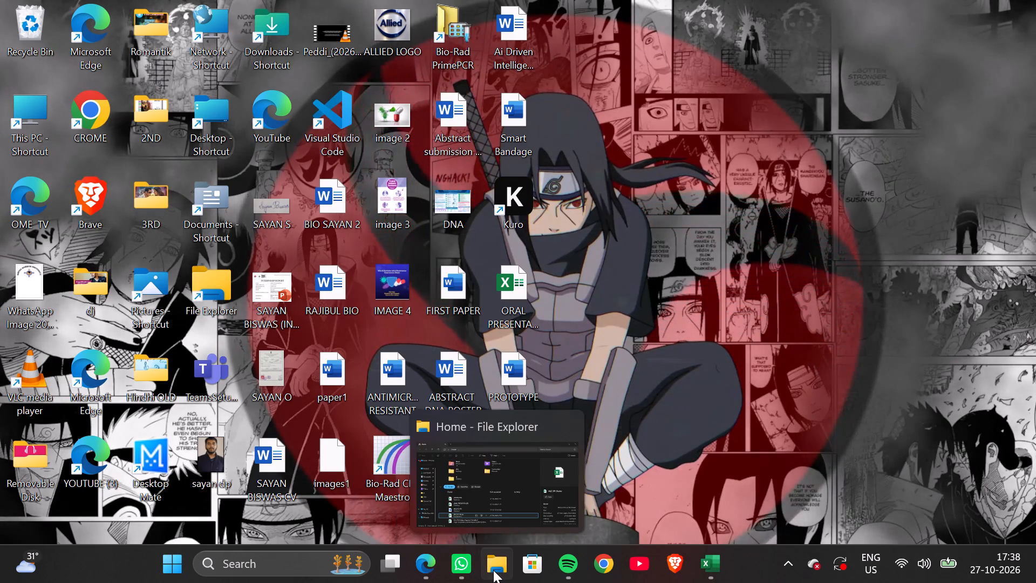
left_click(493, 570)
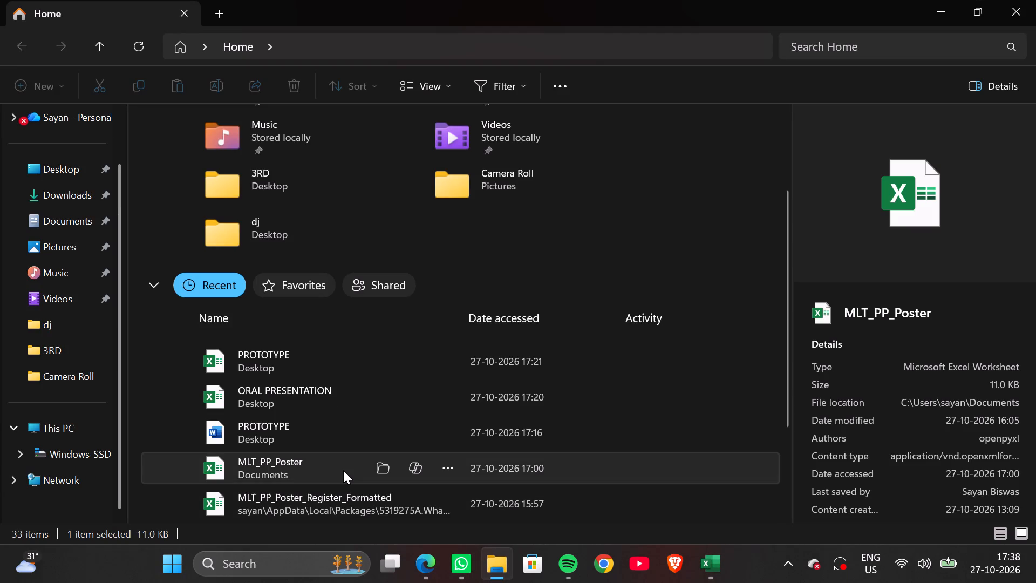
double_click(343, 470)
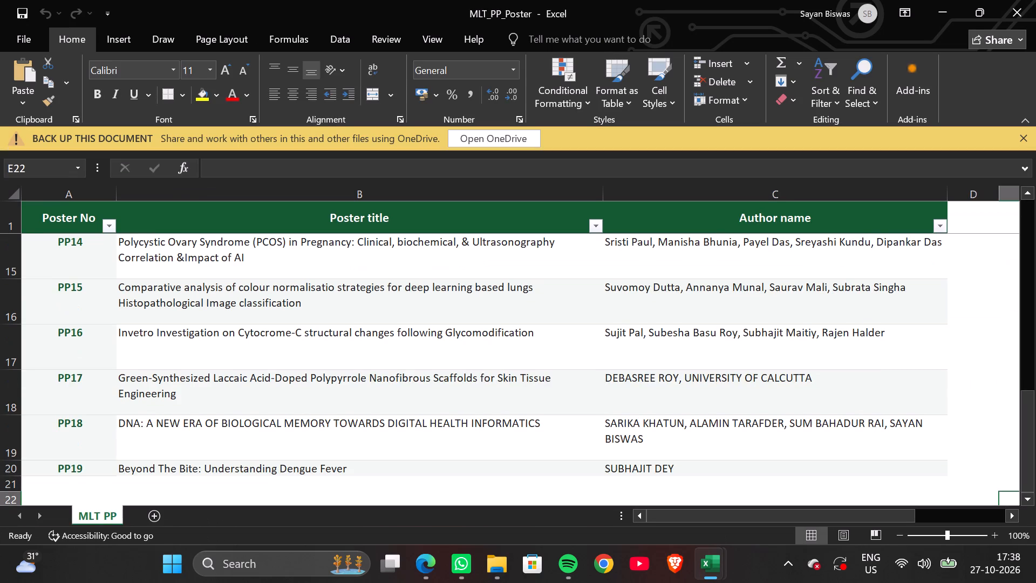
Review the poster numbers, titles and author names throughout the MLT PP sheet.
scroll(708, 368, "down", 1)
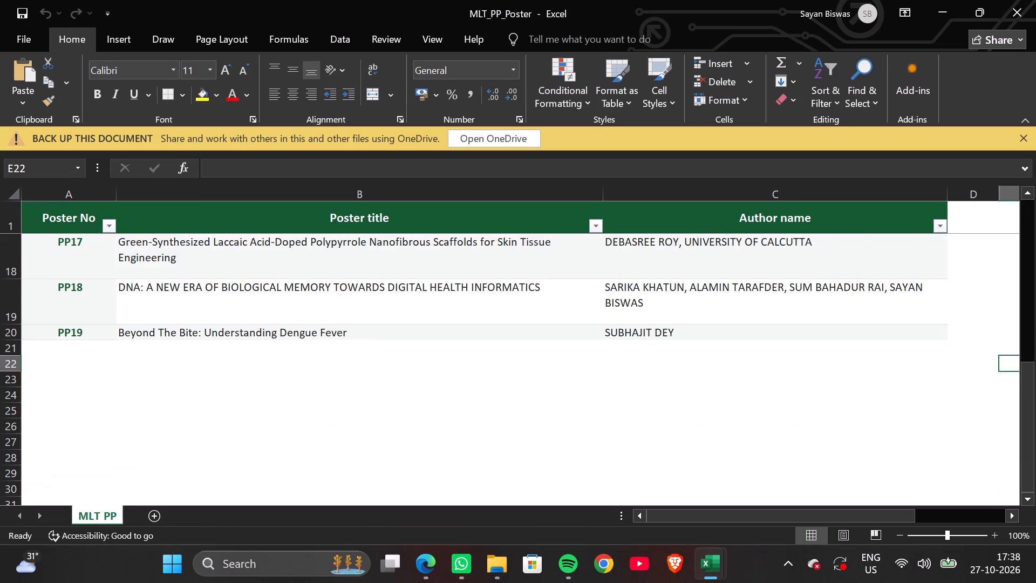
scroll(708, 367, "up", 3)
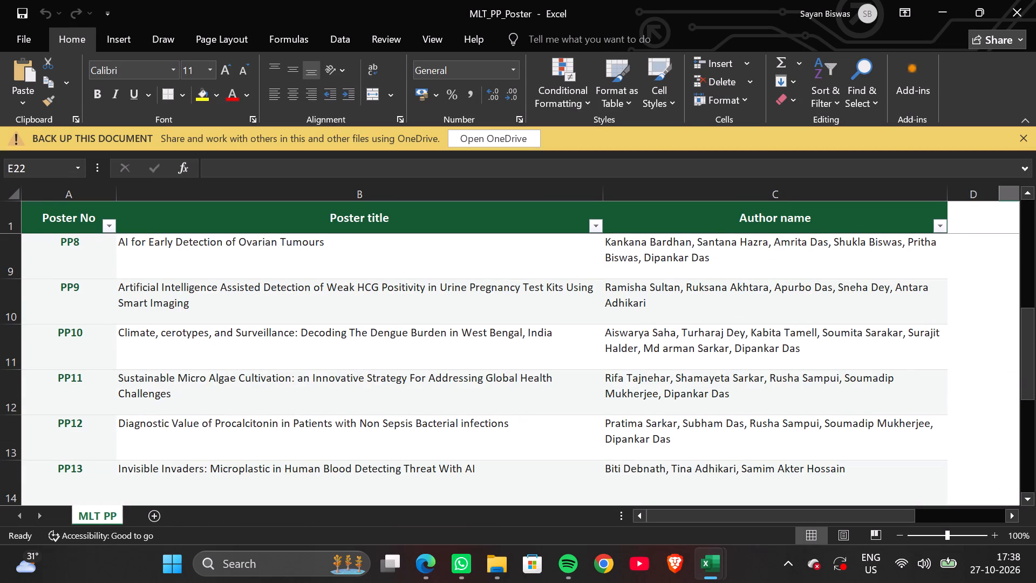
scroll(708, 367, "up", 6)
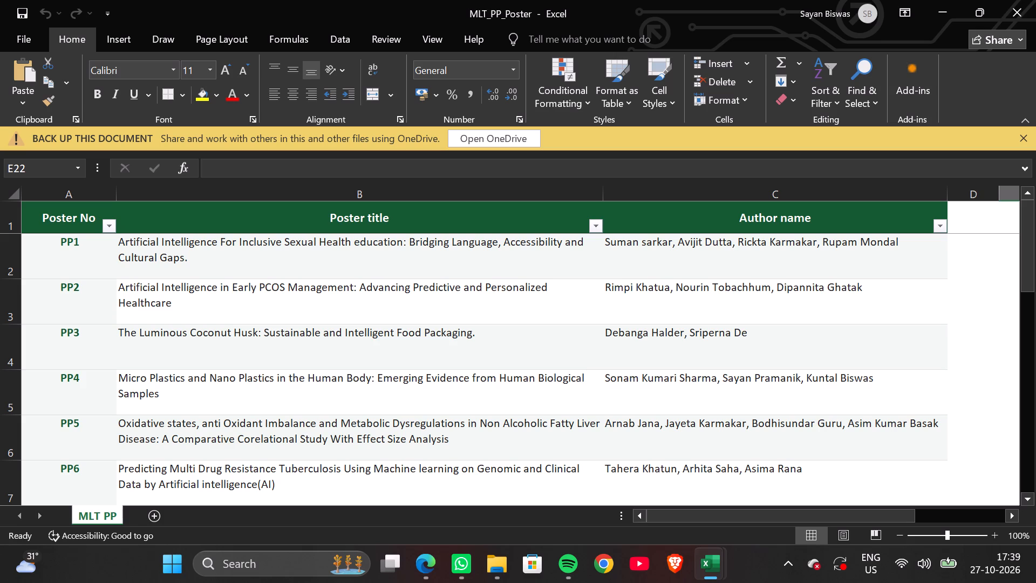
scroll(708, 367, "down", 5)
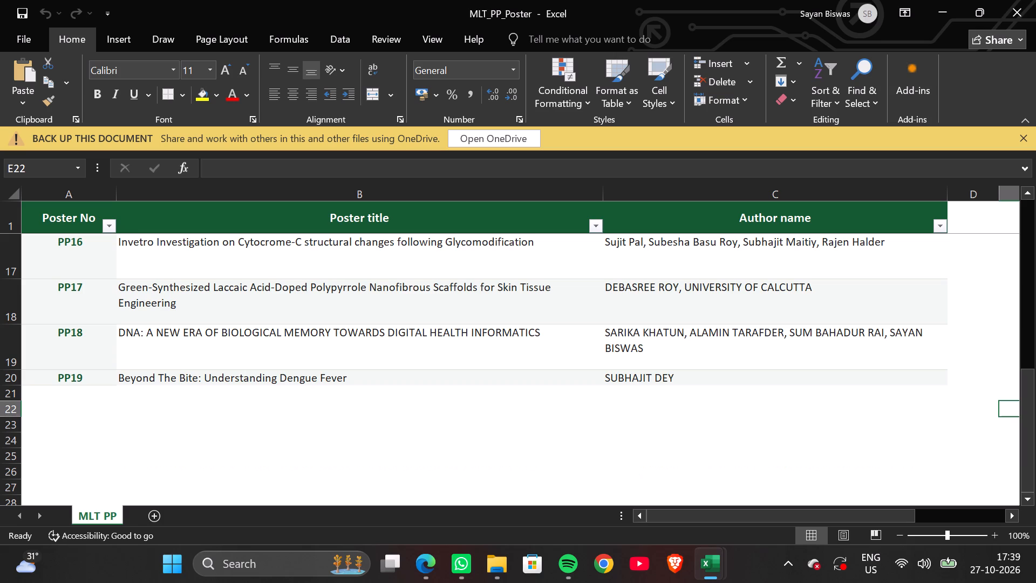
scroll(708, 367, "up", 1)
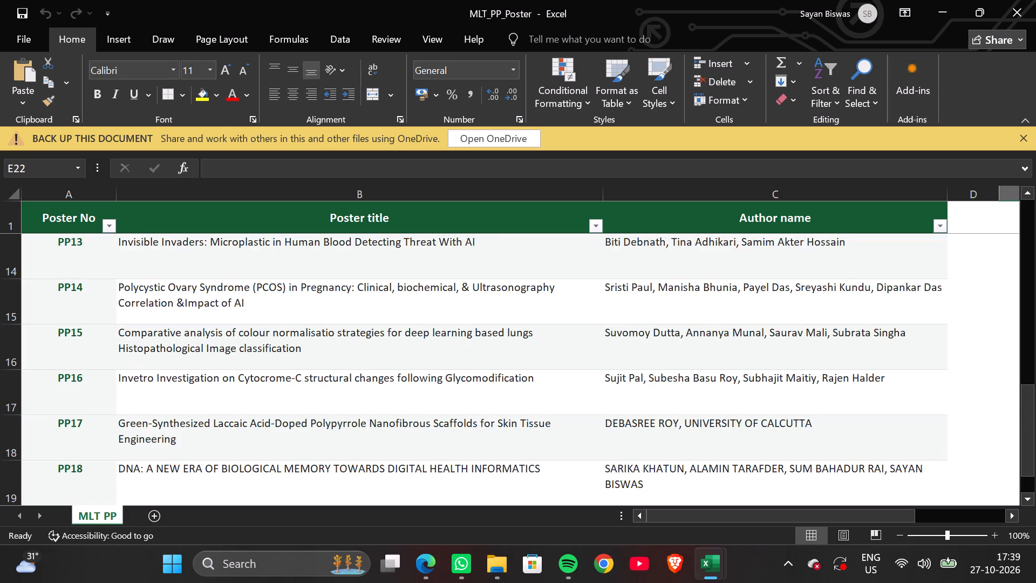
scroll(708, 367, "down", 1)
scroll(708, 367, "up", 3)
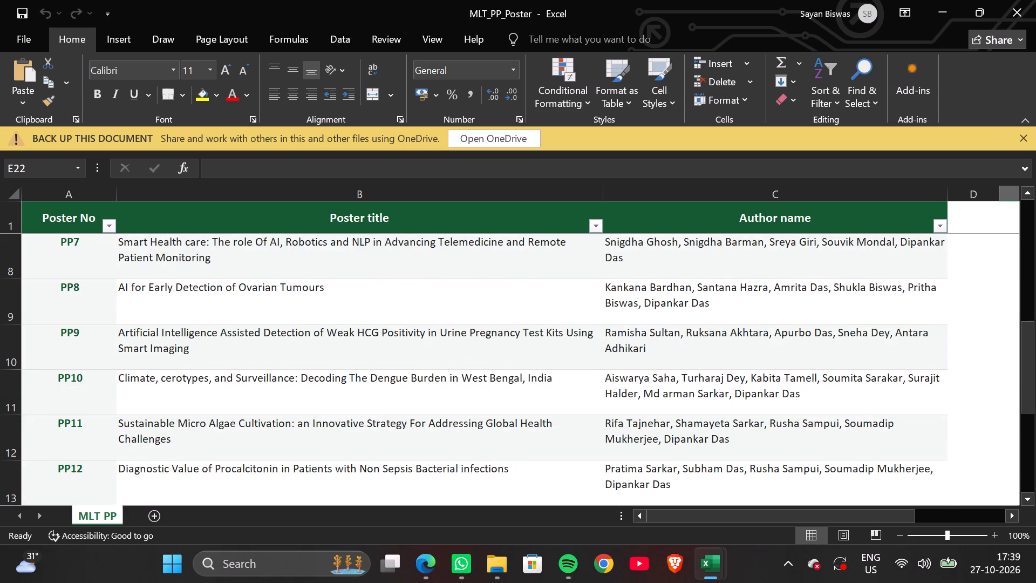
scroll(708, 367, "up", 6)
scroll(708, 367, "down", 5)
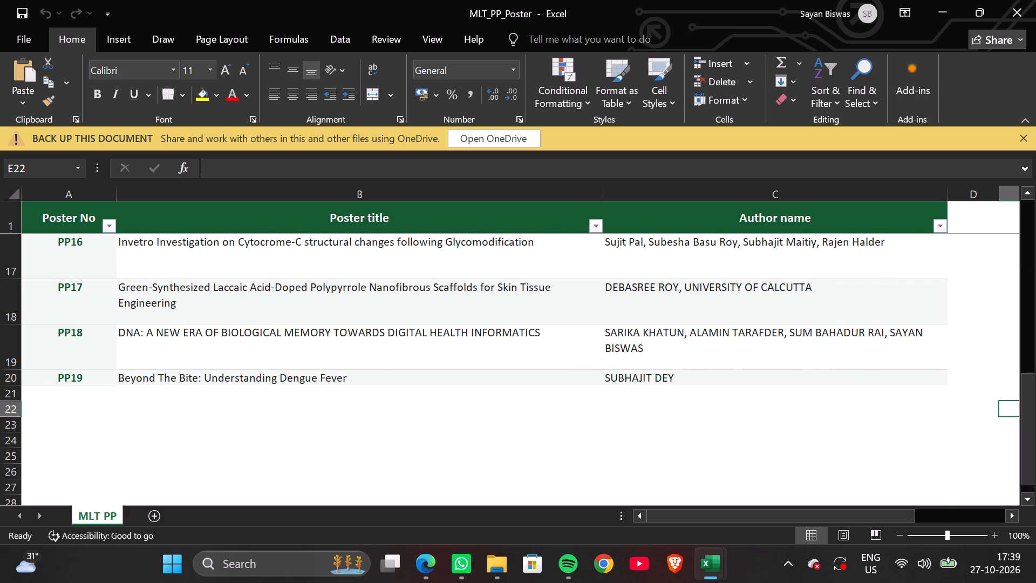
scroll(708, 367, "down", 1)
scroll(708, 367, "up", 2)
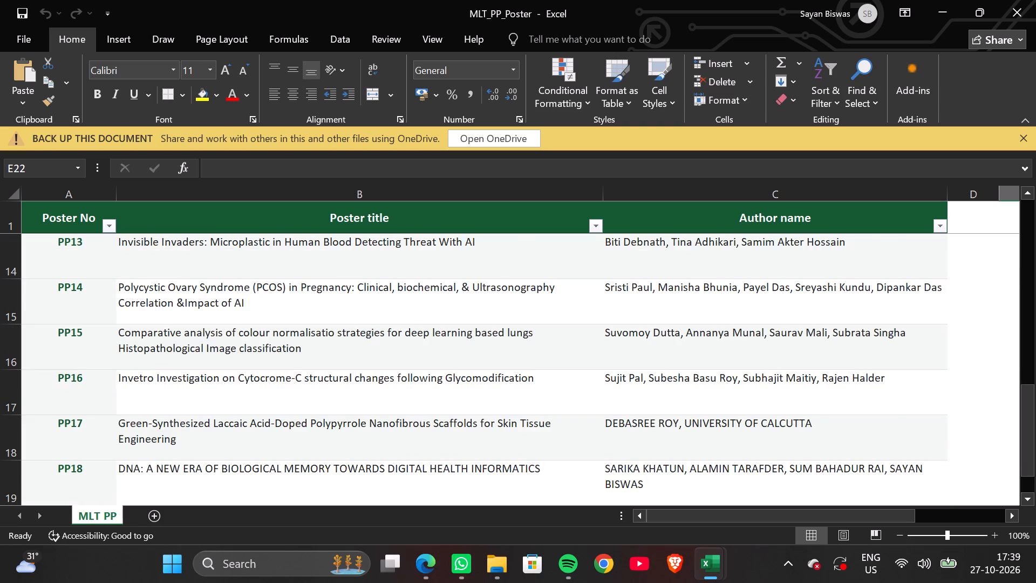
scroll(708, 367, "up", 7)
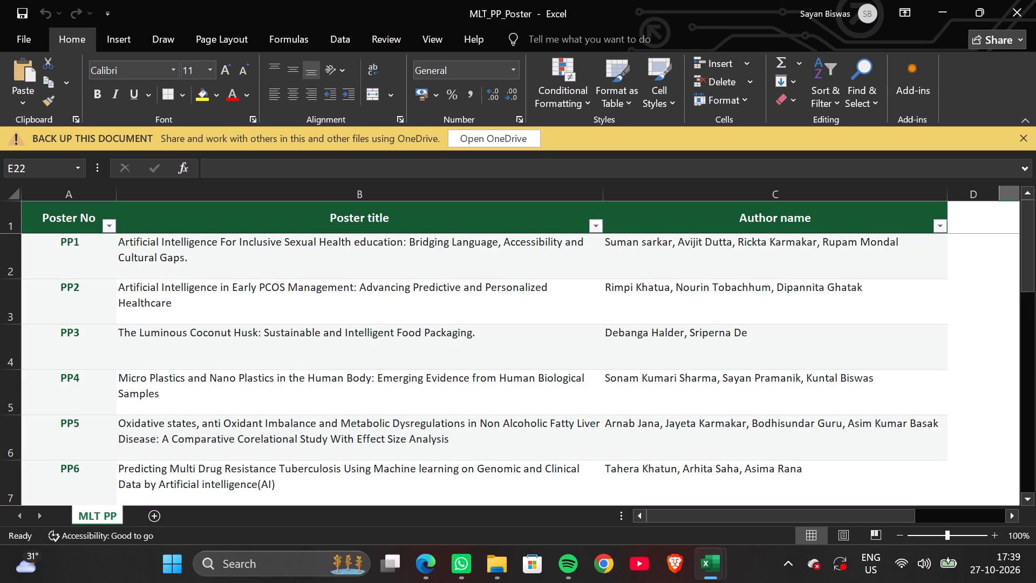
scroll(708, 367, "down", 3)
scroll(708, 367, "up", 2)
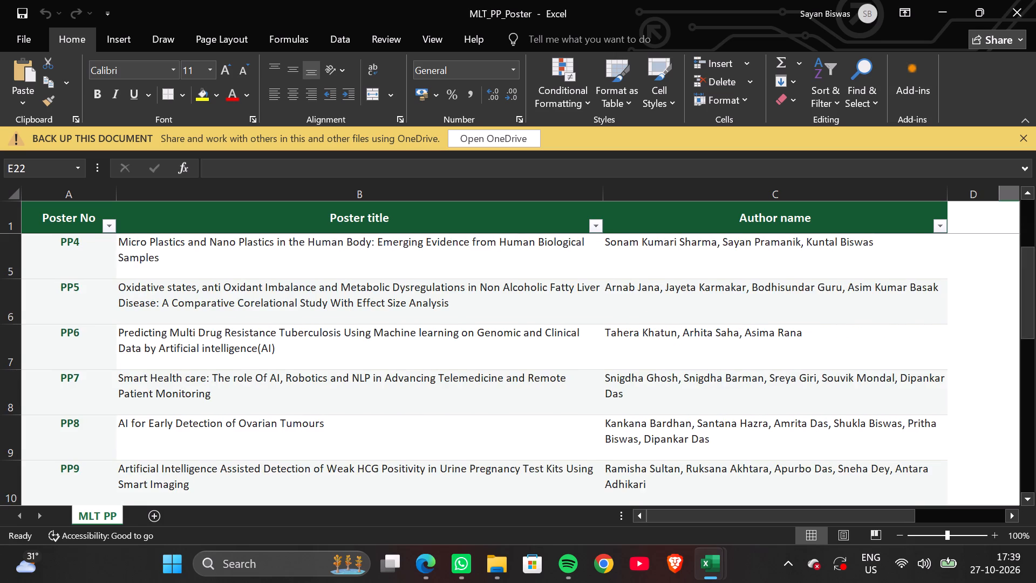
scroll(708, 367, "up", 4)
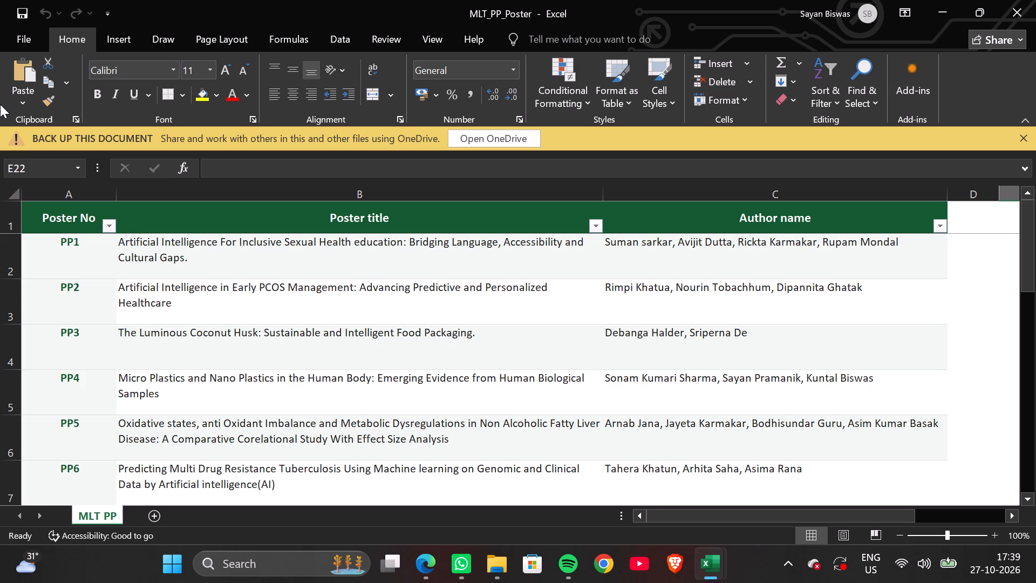
scroll(374, 392, "down", 1)
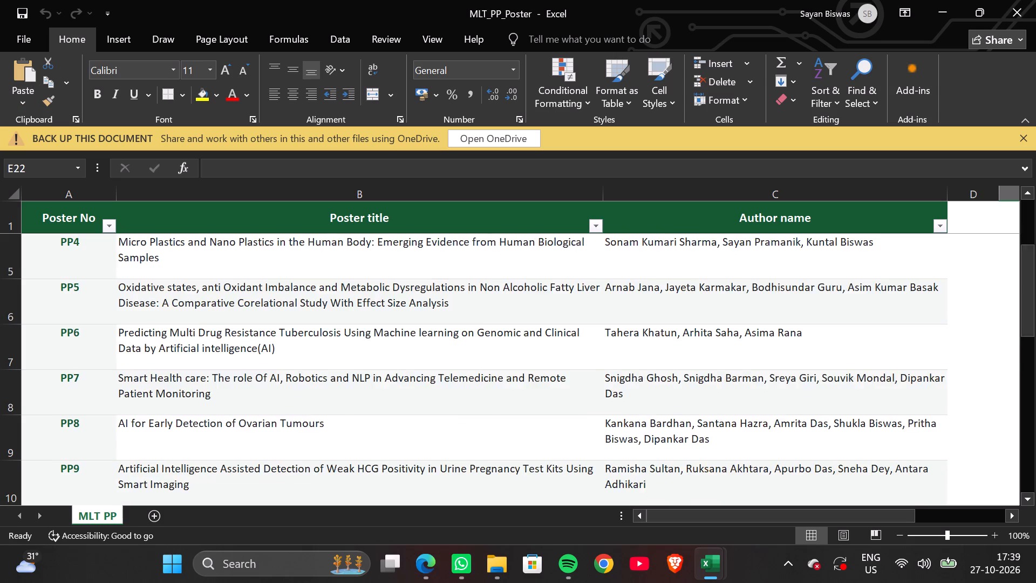
scroll(374, 392, "down", 4)
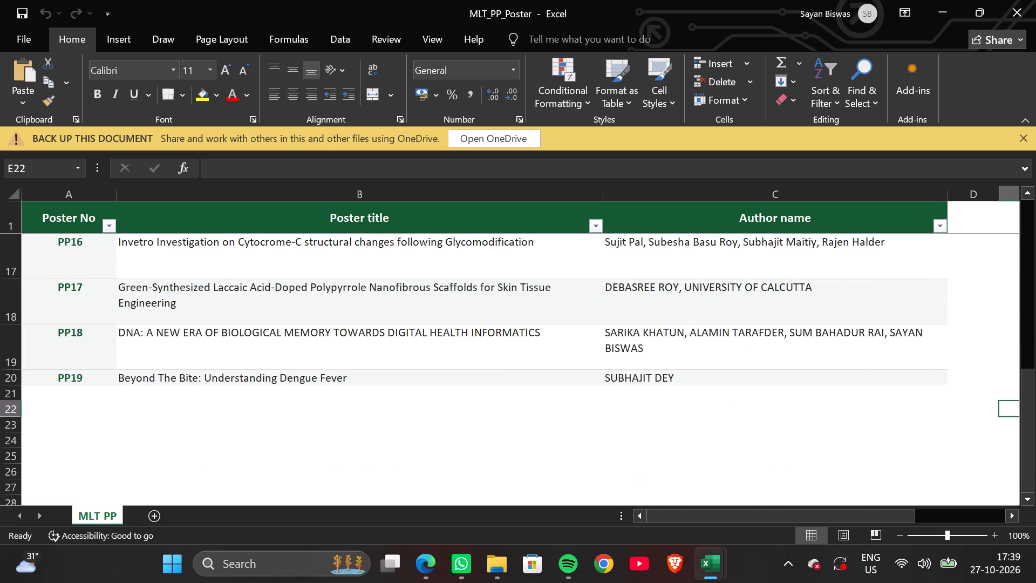
scroll(374, 392, "up", 1)
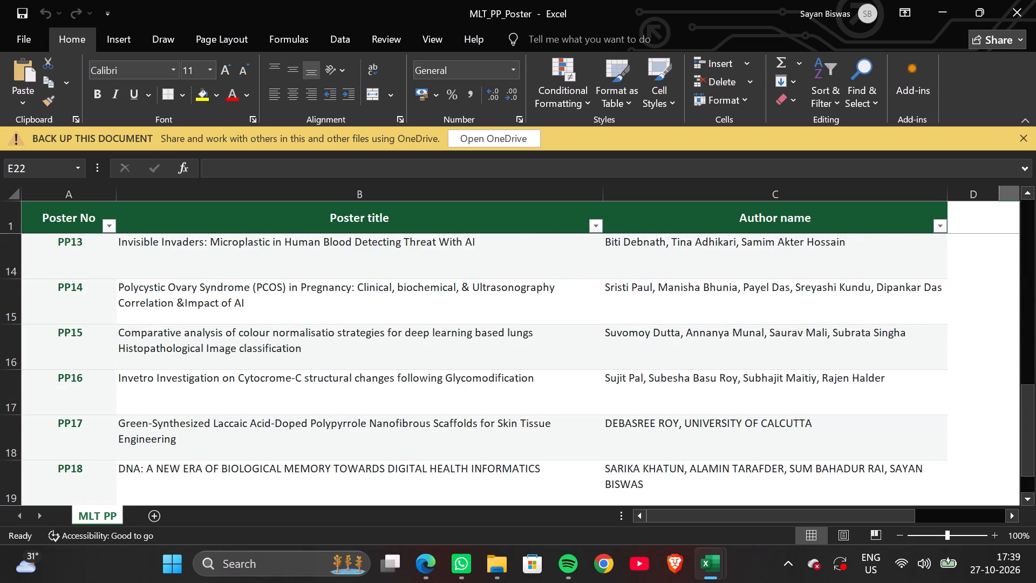
scroll(374, 390, "up", 1)
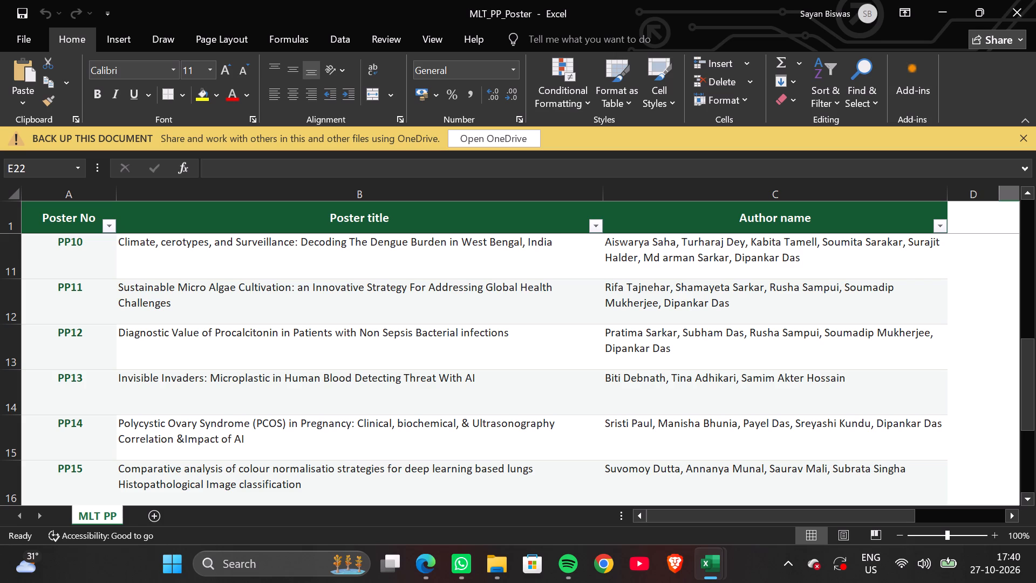
scroll(374, 390, "up", 1)
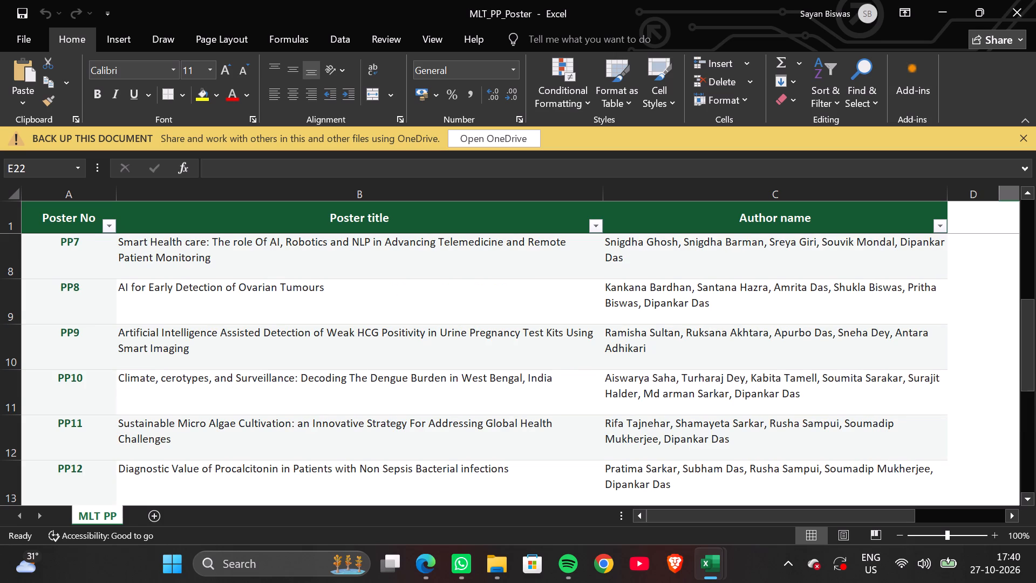
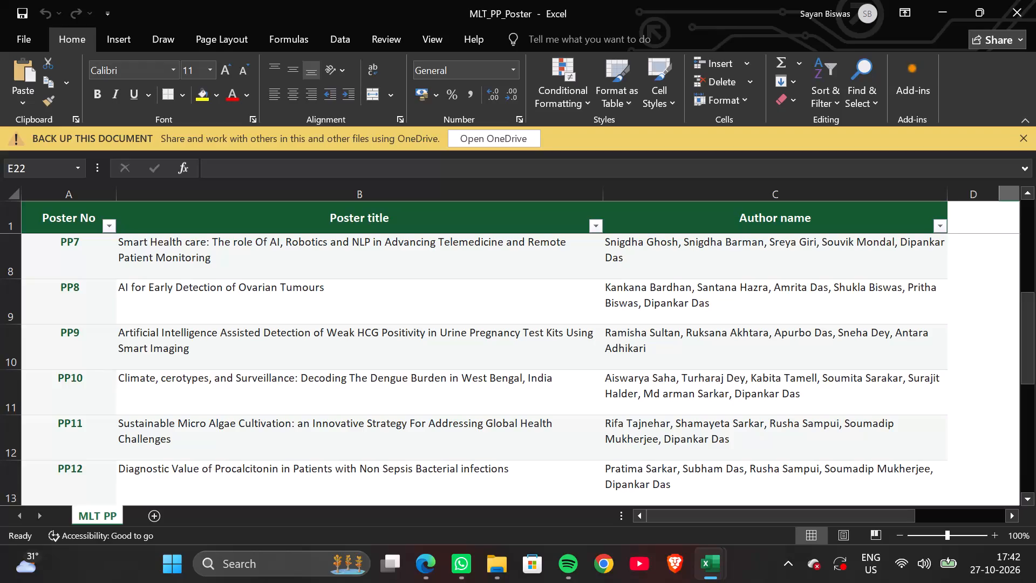
Recheck the poster entries in the MLT PP sheet from the last row, PP19, back to PP1, reading titles and author names.
scroll(909, 309, "down", 4)
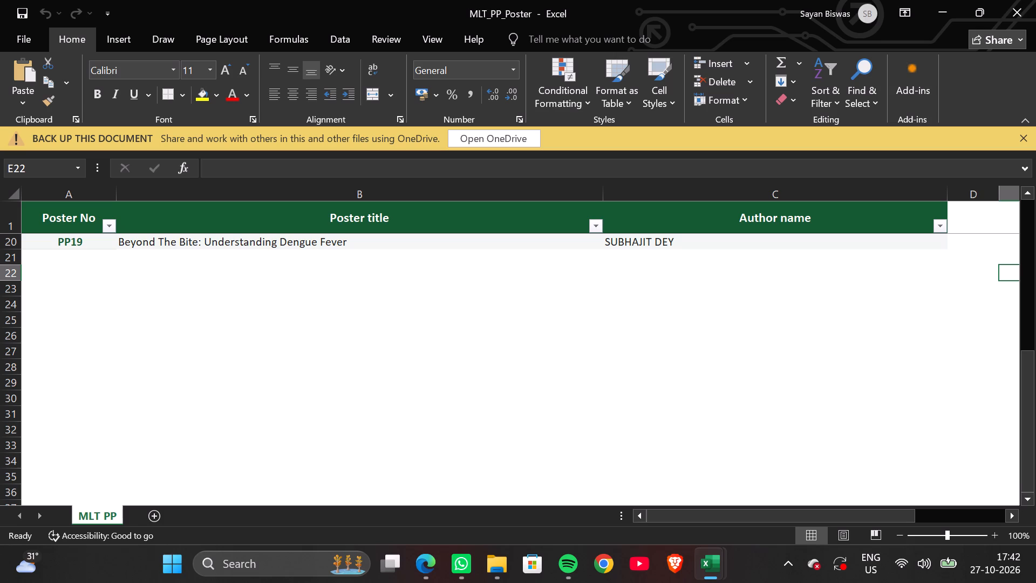
scroll(909, 309, "up", 1)
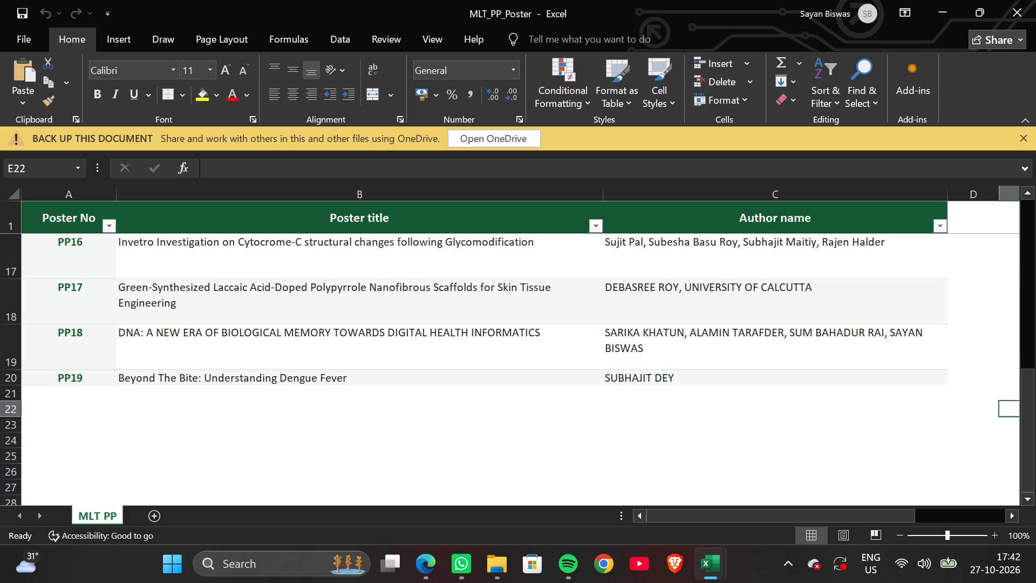
scroll(909, 309, "up", 1)
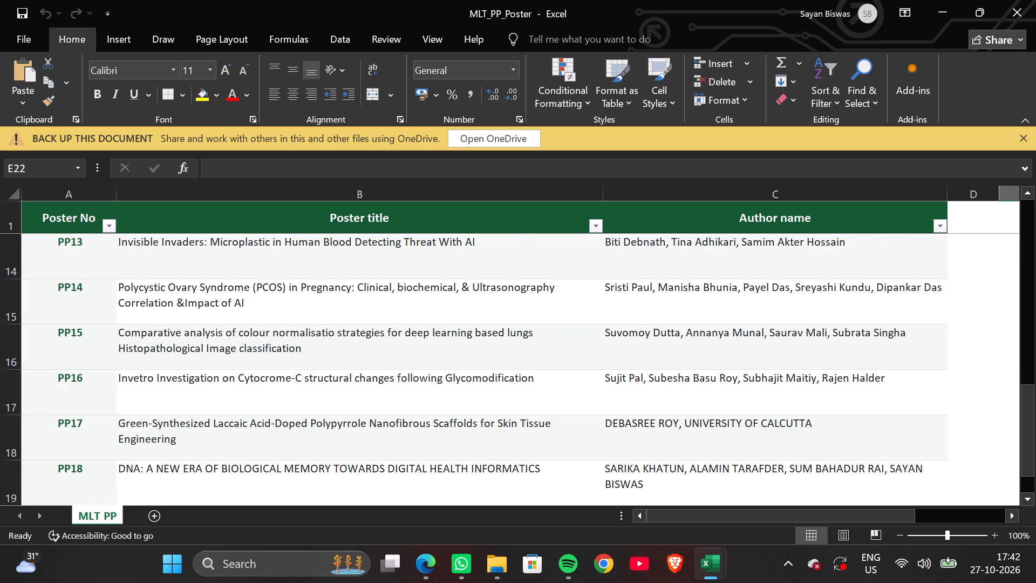
scroll(909, 309, "up", 1)
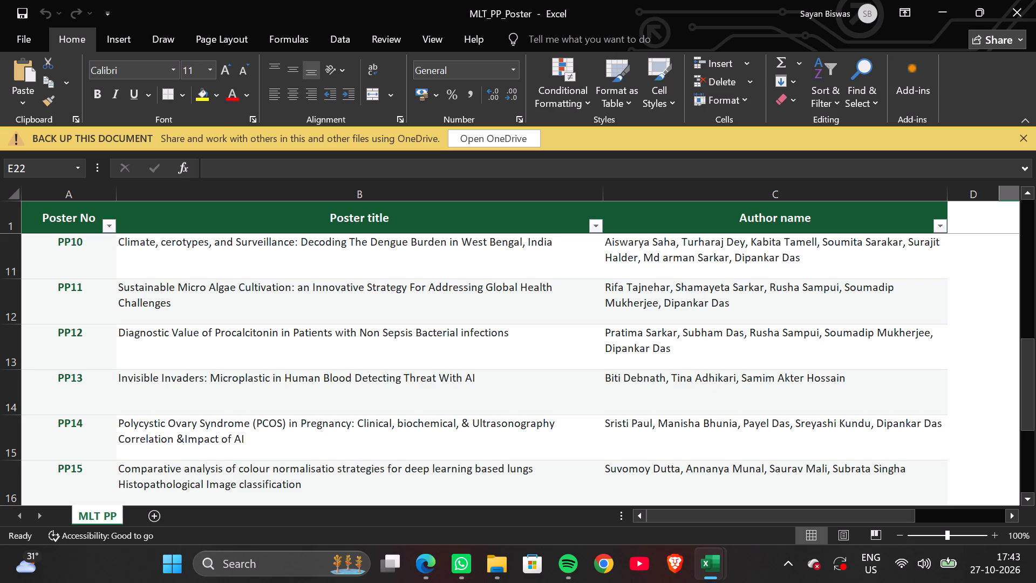
scroll(909, 309, "up", 3)
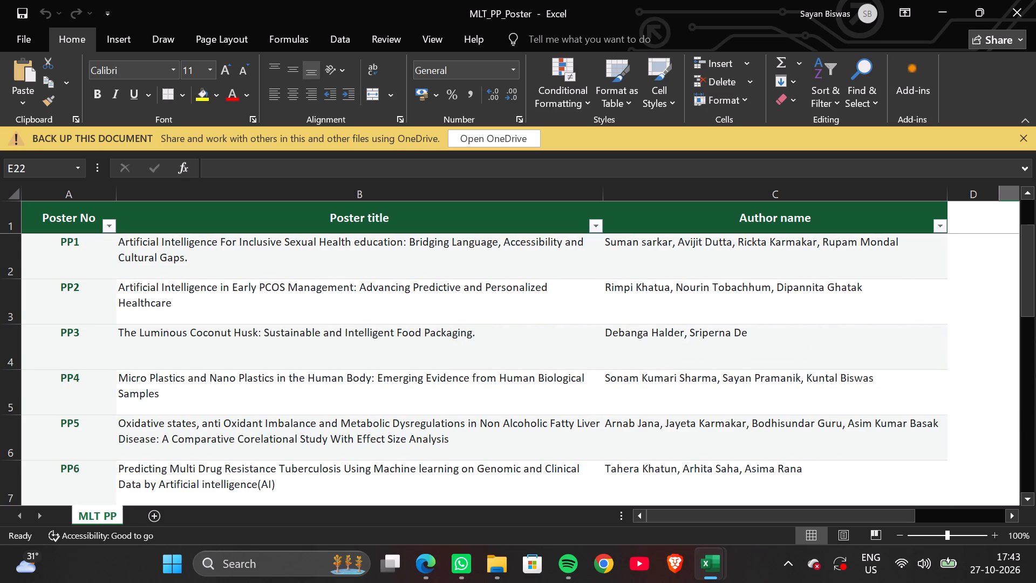
scroll(909, 309, "up", 6)
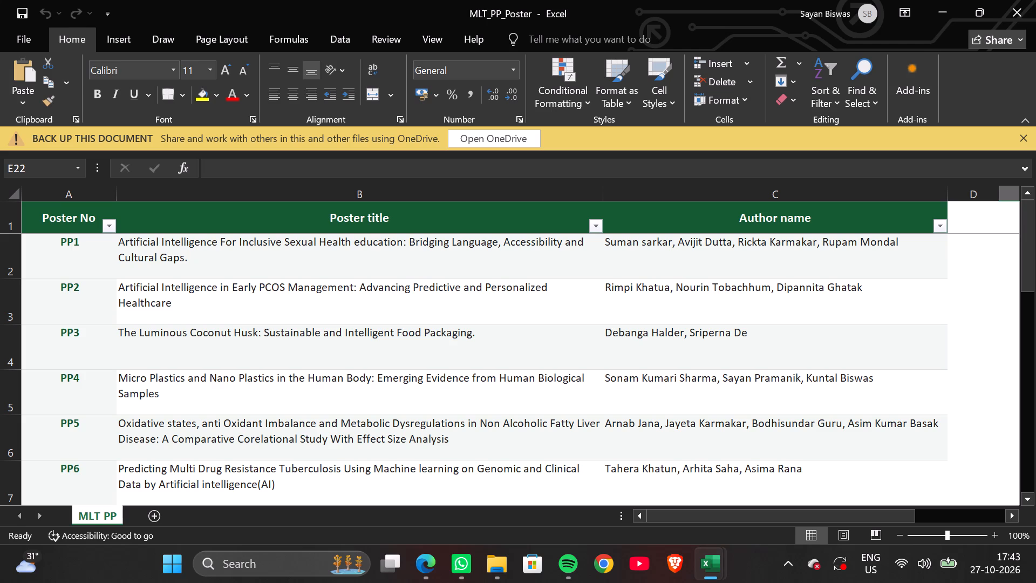
scroll(909, 309, "up", 1)
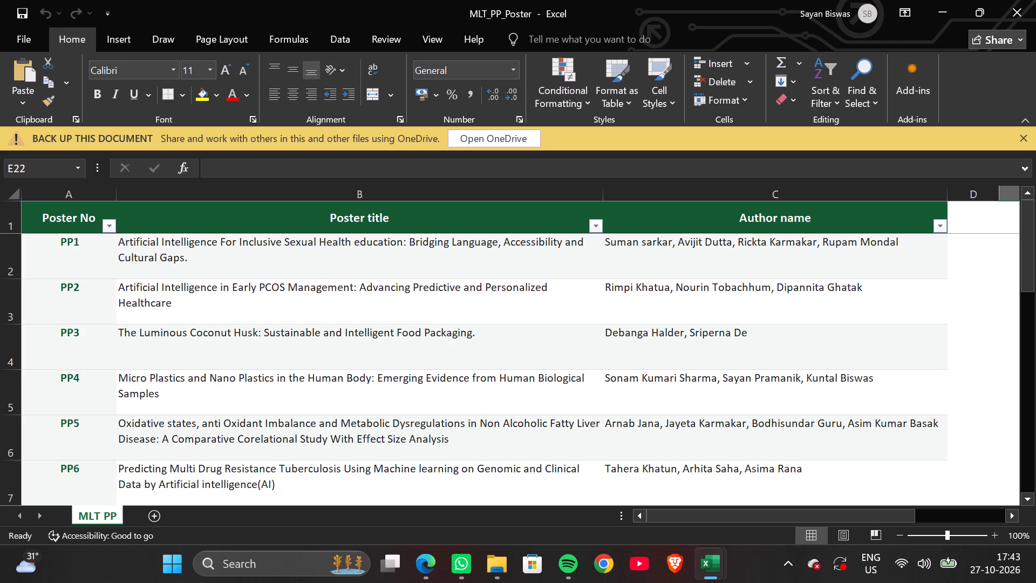
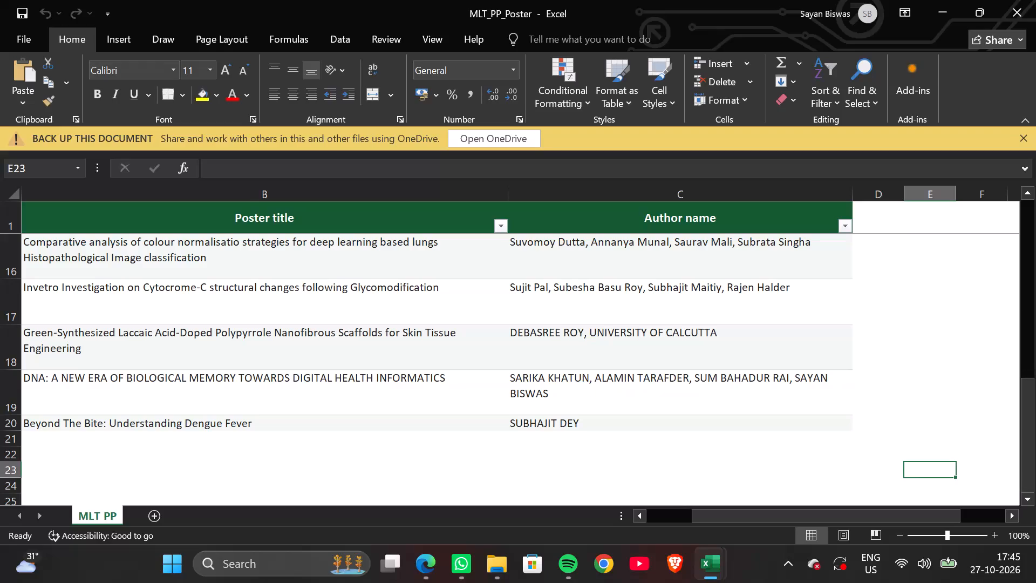
Review the poster titles and author names from the end of the register back up to the header row.
key("Up")
key("Up")
key("Up")
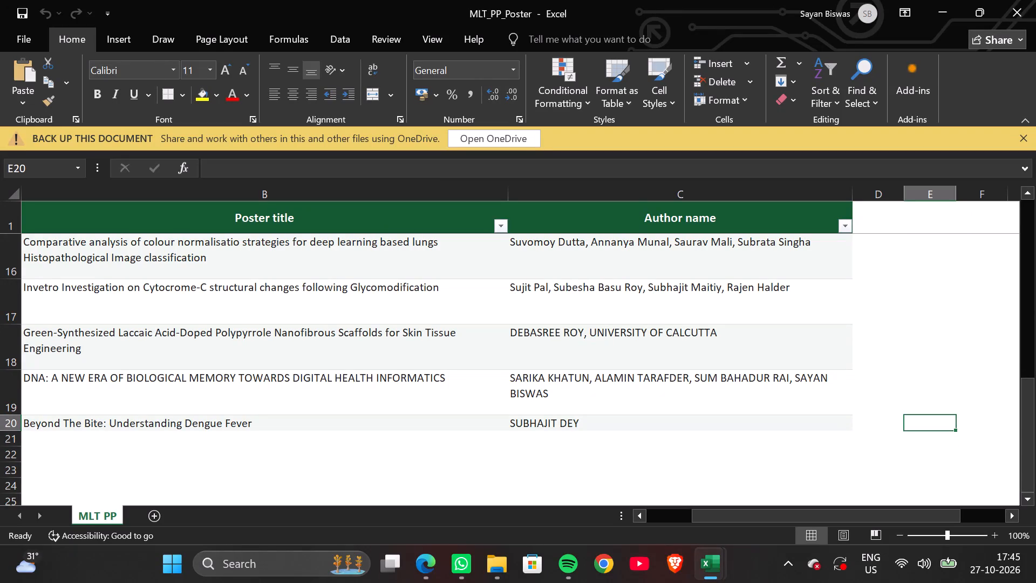
key("Up")
key("Up")
key("Up")
key("Up")
key("Up")
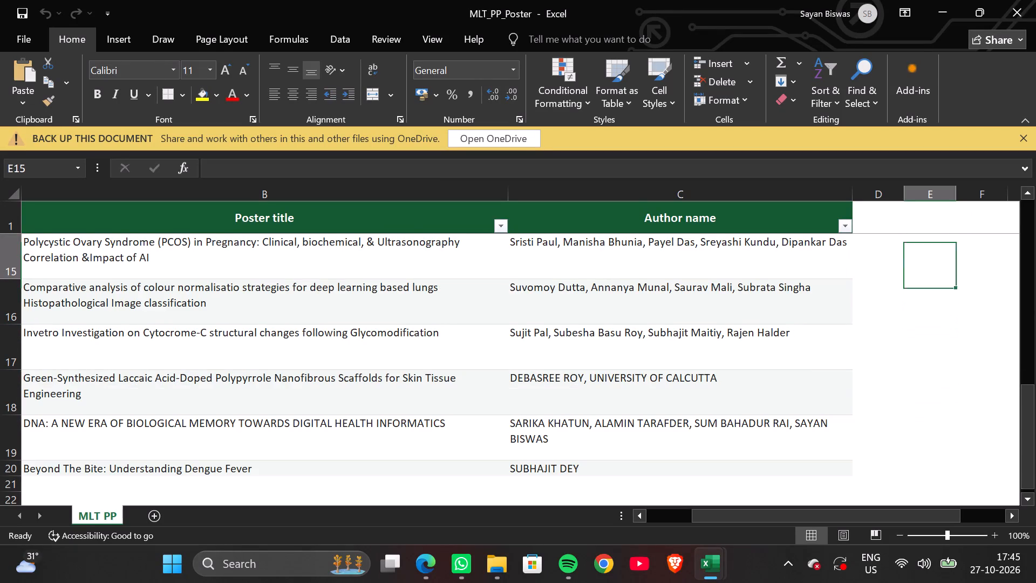
key("Up")
key("Up")
key("Up")
key("Up")
key("Up")
key("Up")
key("Up")
key("Up")
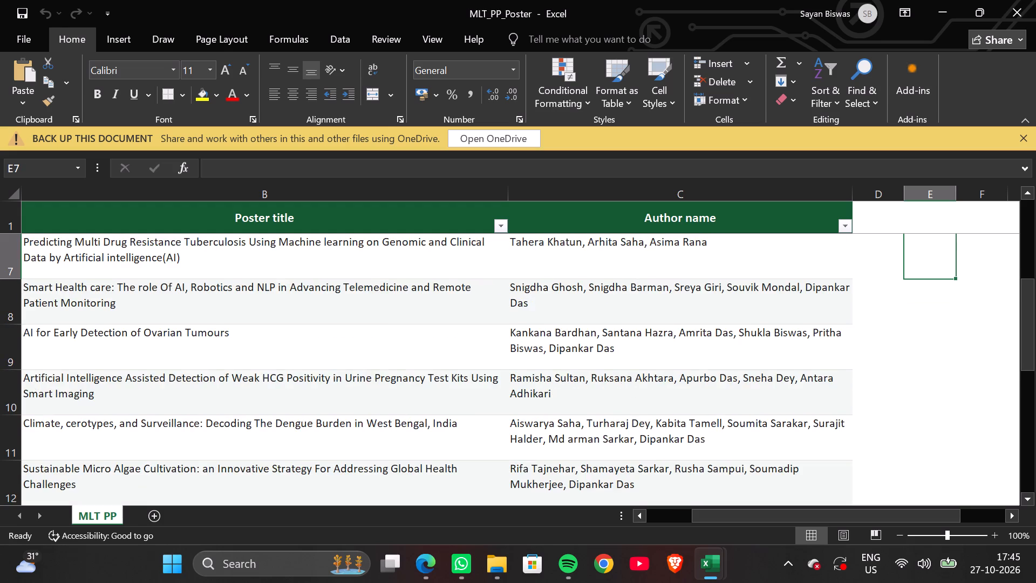
key("Up")
key("Up")
key("Up")
key("Up")
key("Up")
key("Up")
key("Up")
key("Up")
key("Up")
key("Up")
key("Up")
key("Up")
key("Up")
key("Up")
key("Up")
key("Up")
key("Up")
key("Up")
key("Up")
key("Up")
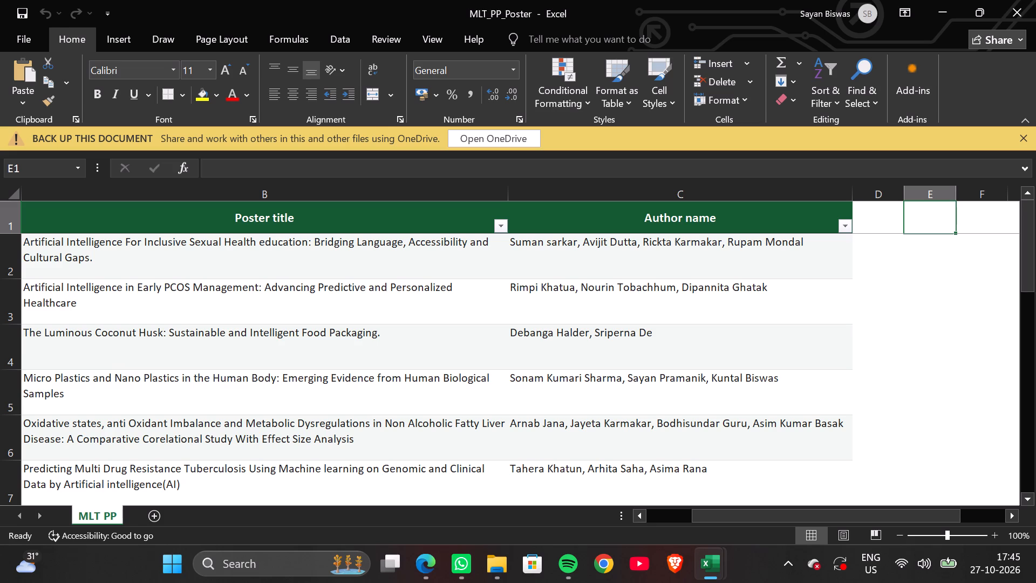
Read the register again from PP1 down through PP12, checking each poster number against its title and authors.
left_click(634, 513)
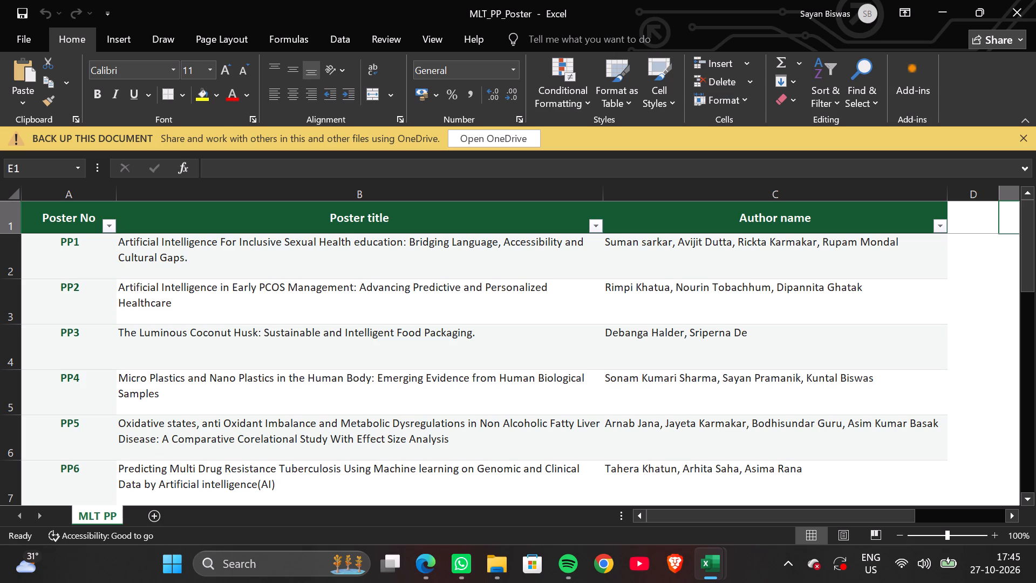
scroll(456, 370, "down", 1)
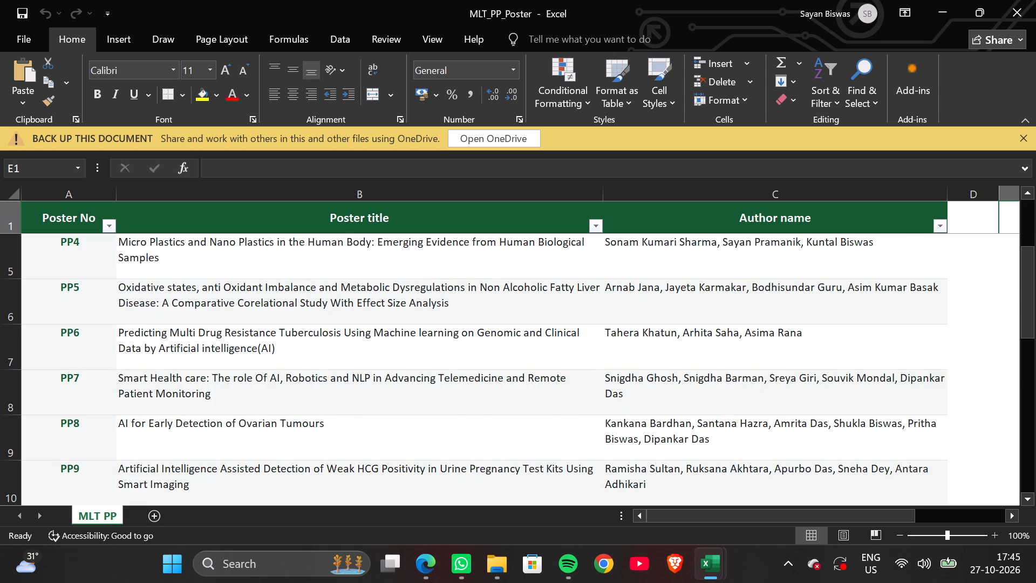
scroll(456, 370, "down", 1)
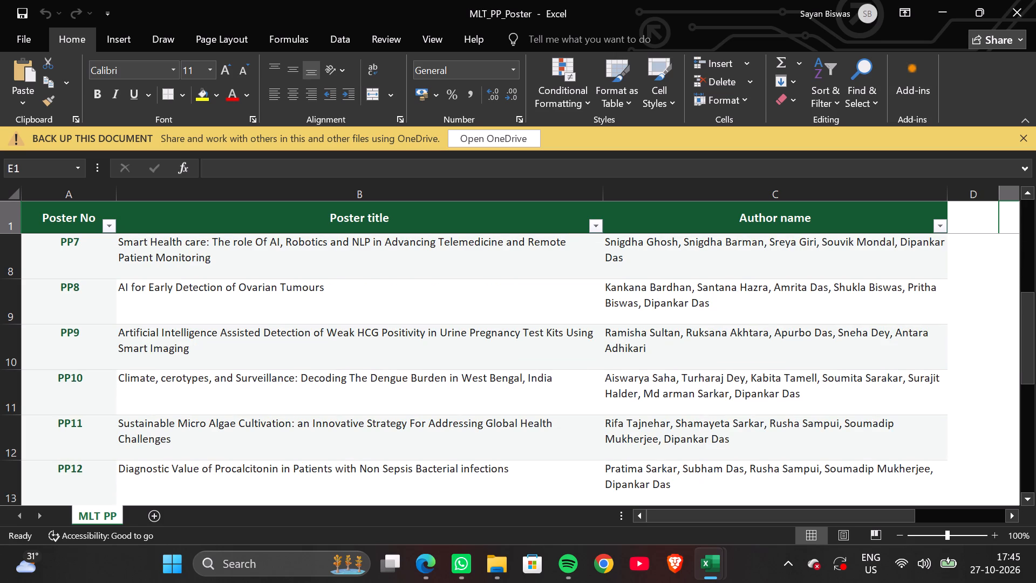
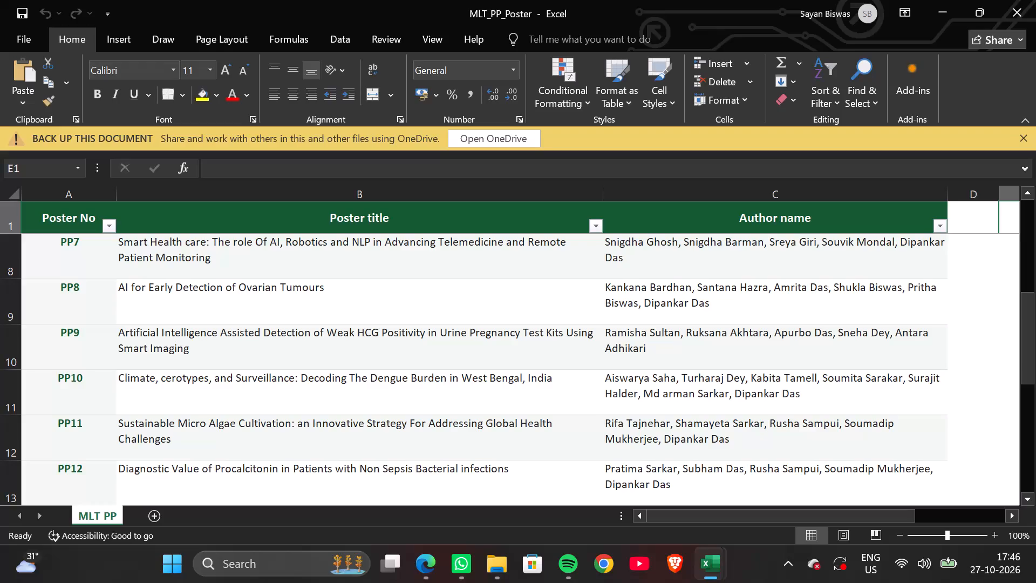
Minimize the poster workbook and the file browser window, and open Google Chrome from the desktop.
left_click(217, 283)
left_click(934, 1)
left_click(934, 1)
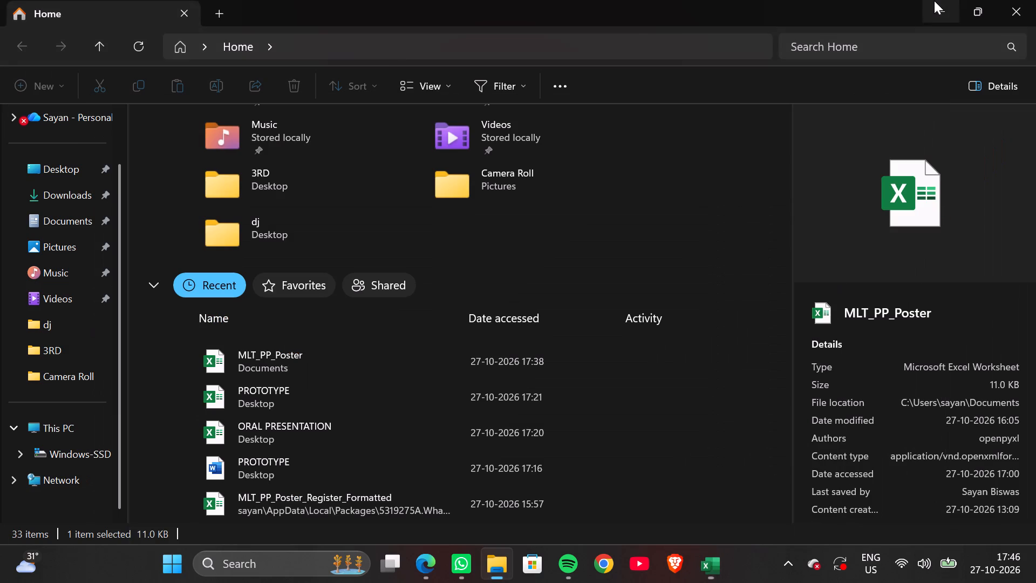
left_click(945, 4)
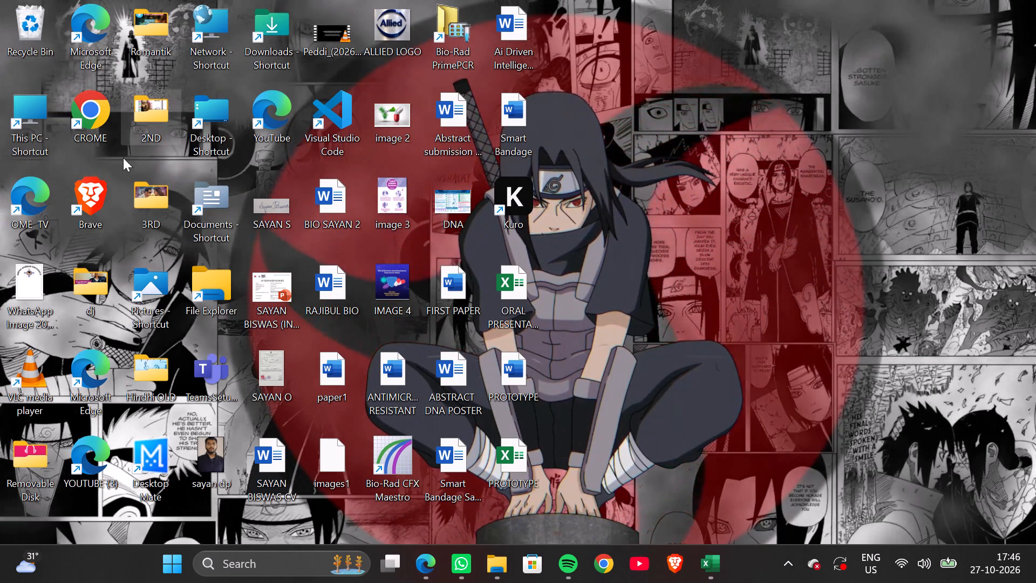
double_click(91, 120)
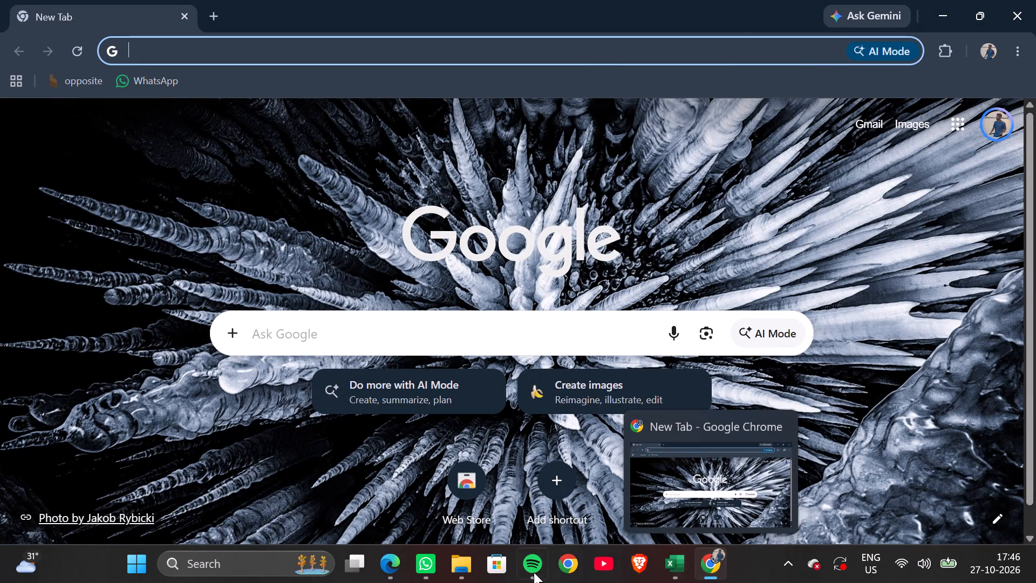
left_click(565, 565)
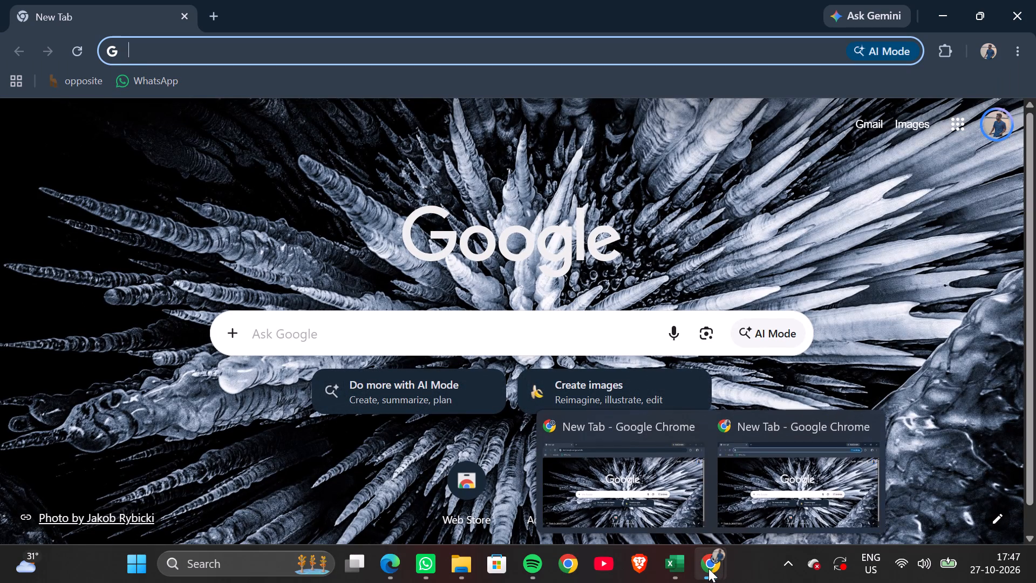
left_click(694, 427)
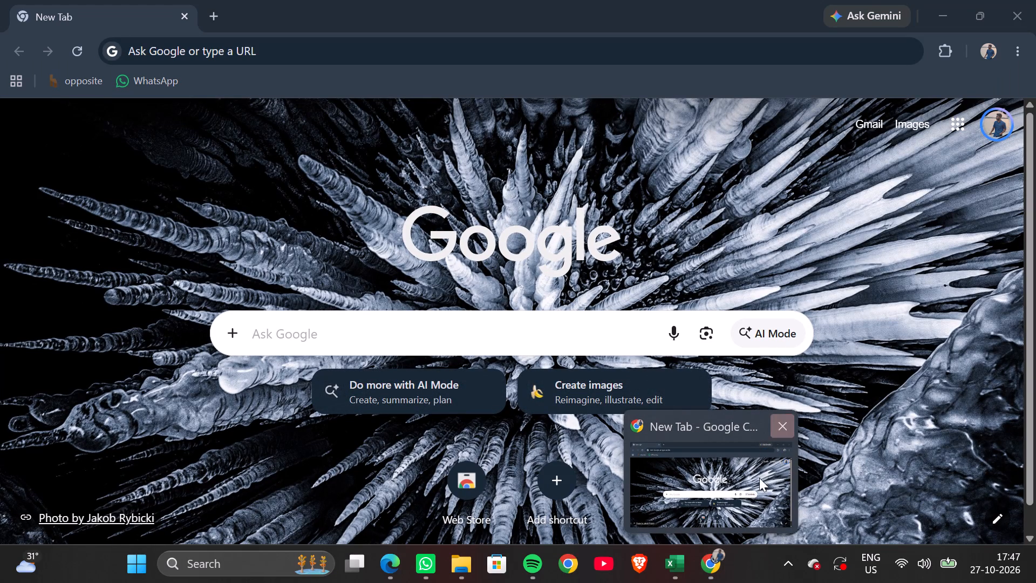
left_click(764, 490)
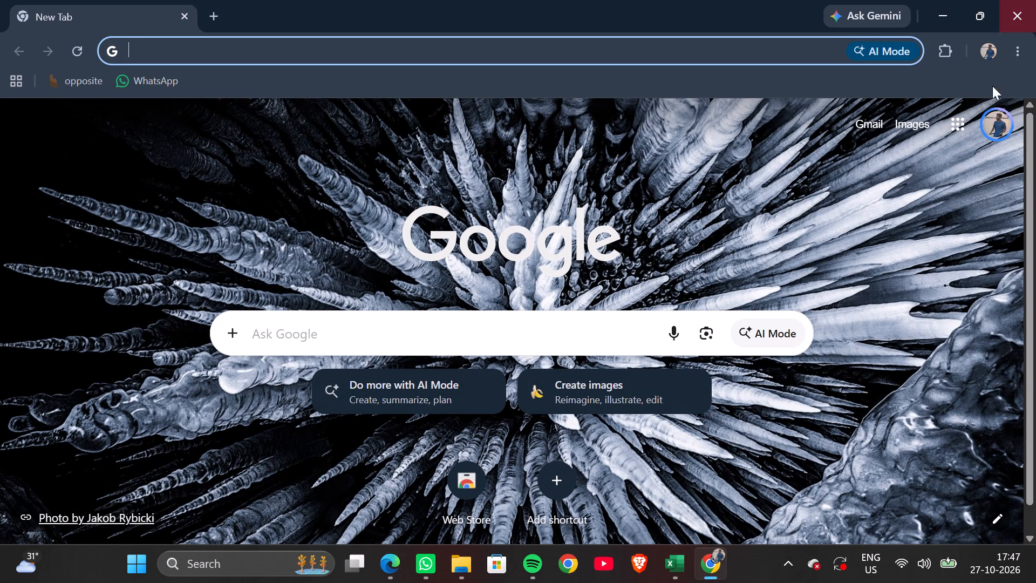
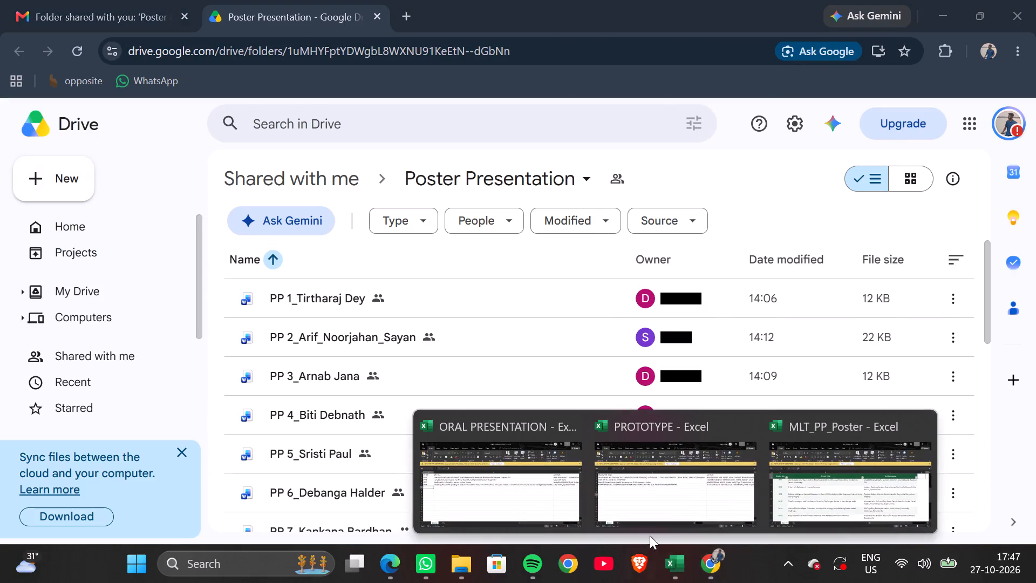
Switch to the MLT_PP_Poster workbook, delete the "u" from the second author's first name for PP10, and return to Chrome to check the spelling.
left_click(827, 482)
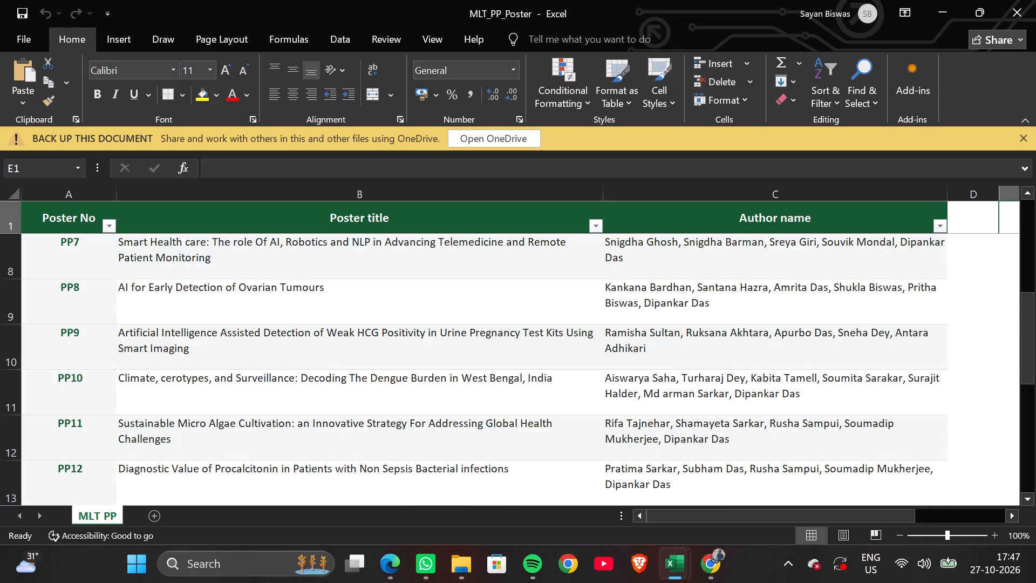
left_click(697, 377)
double_click(695, 382)
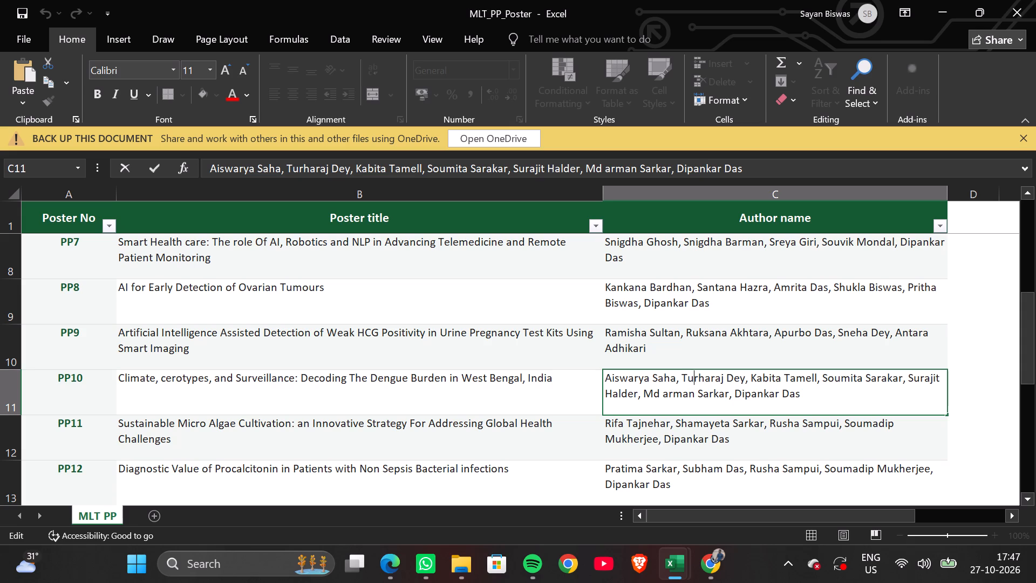
key("BackSpace")
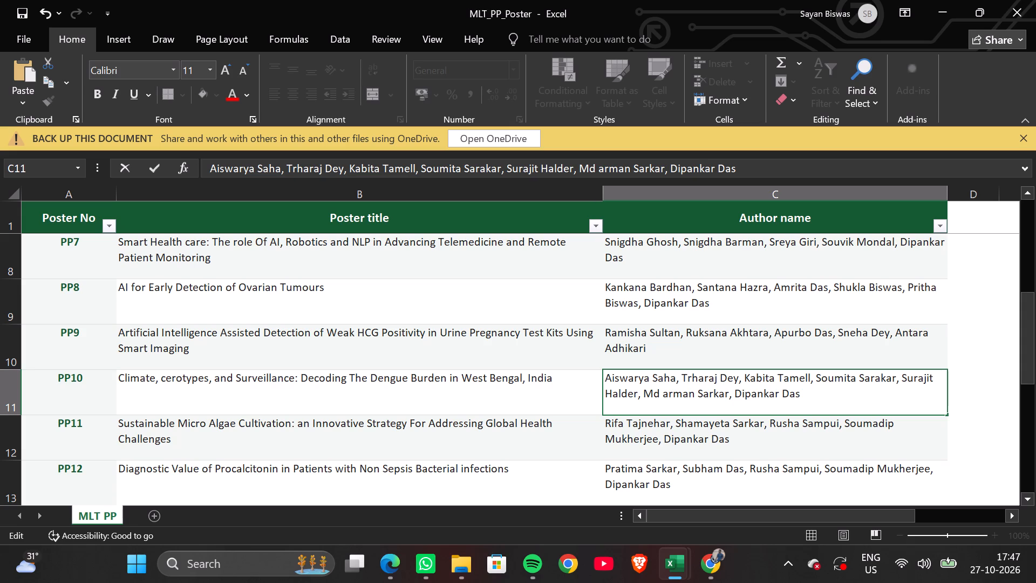
left_click(714, 567)
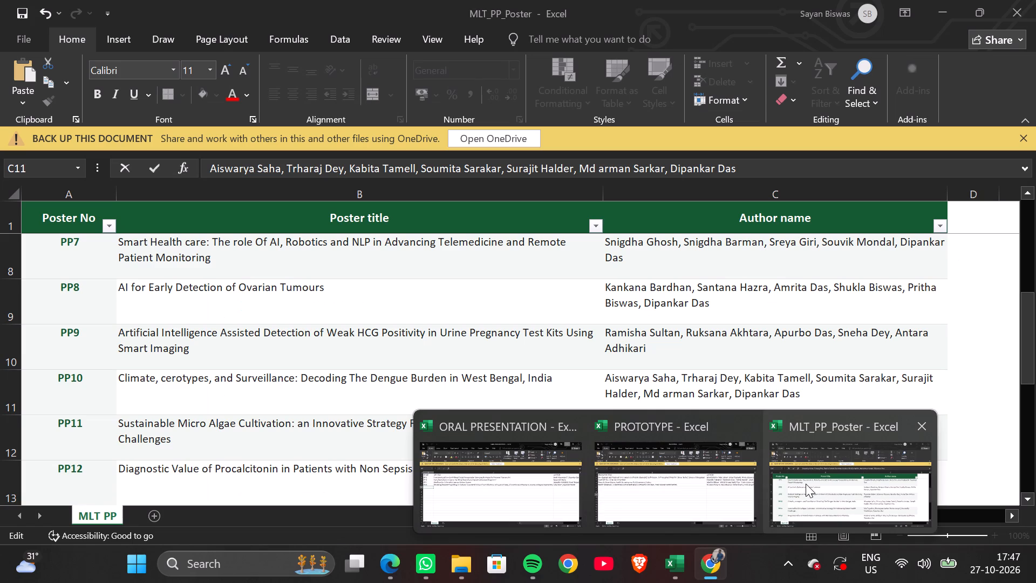
In the MLT_PP_Poster workbook, correct the spelling of the second author's first name in the PP10 row to Tirtharaj.
left_click(806, 484)
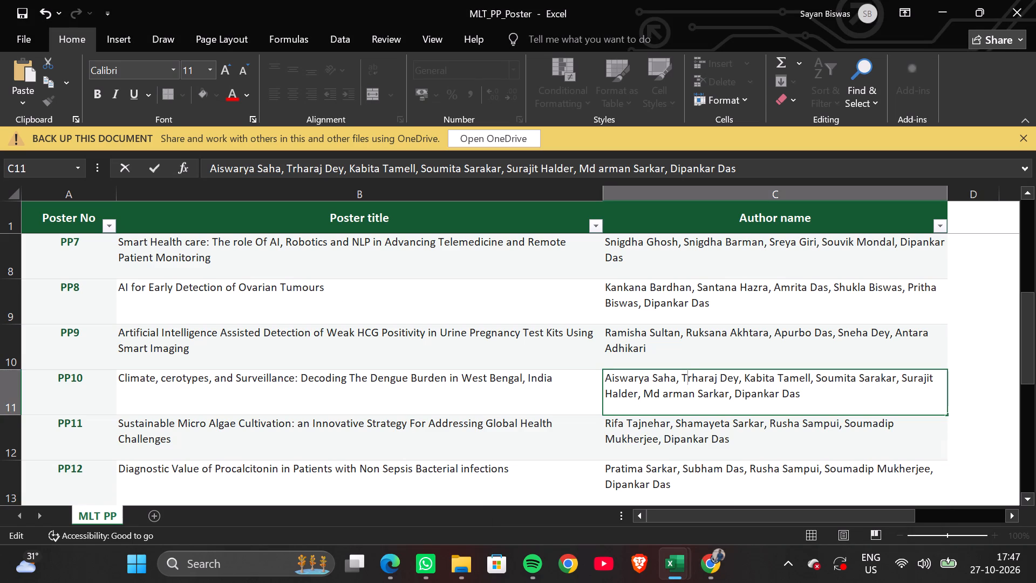
key("i")
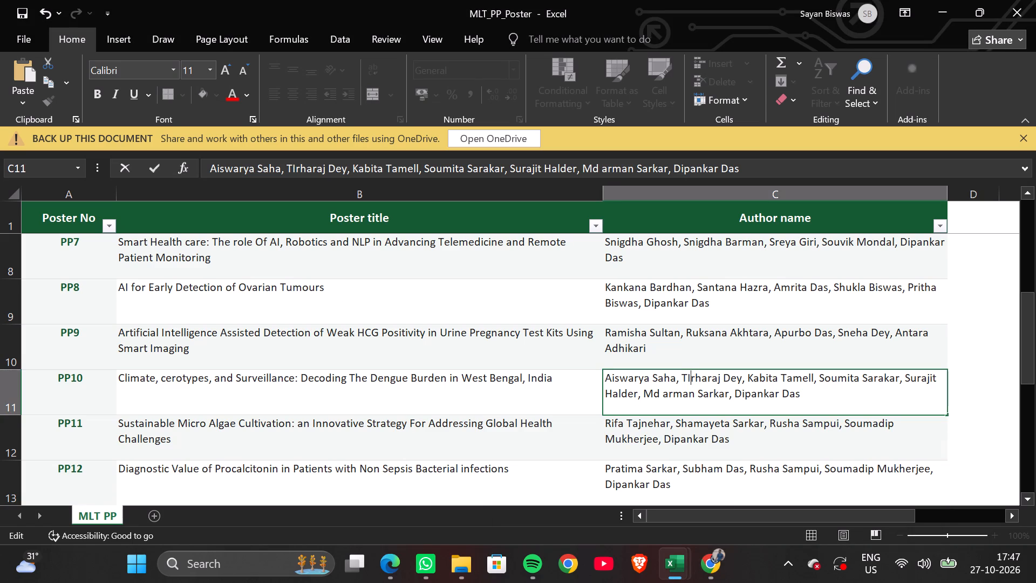
key("BackSpace")
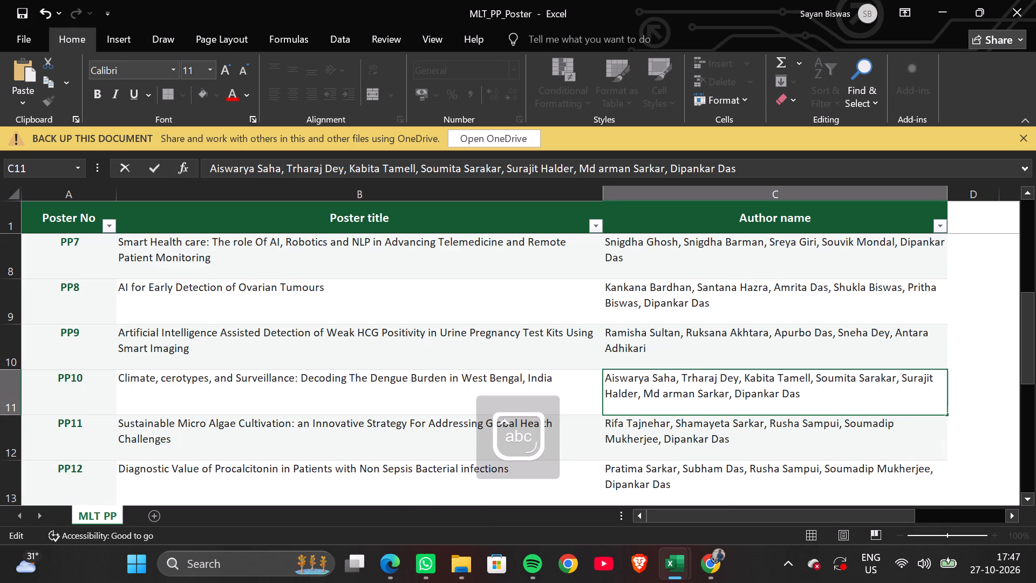
key("i")
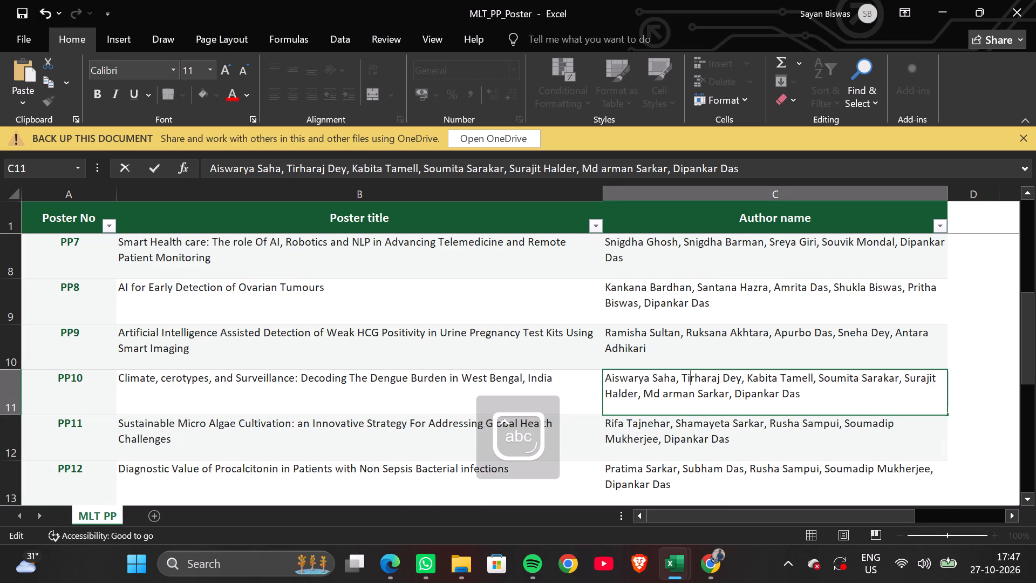
left_click(716, 554)
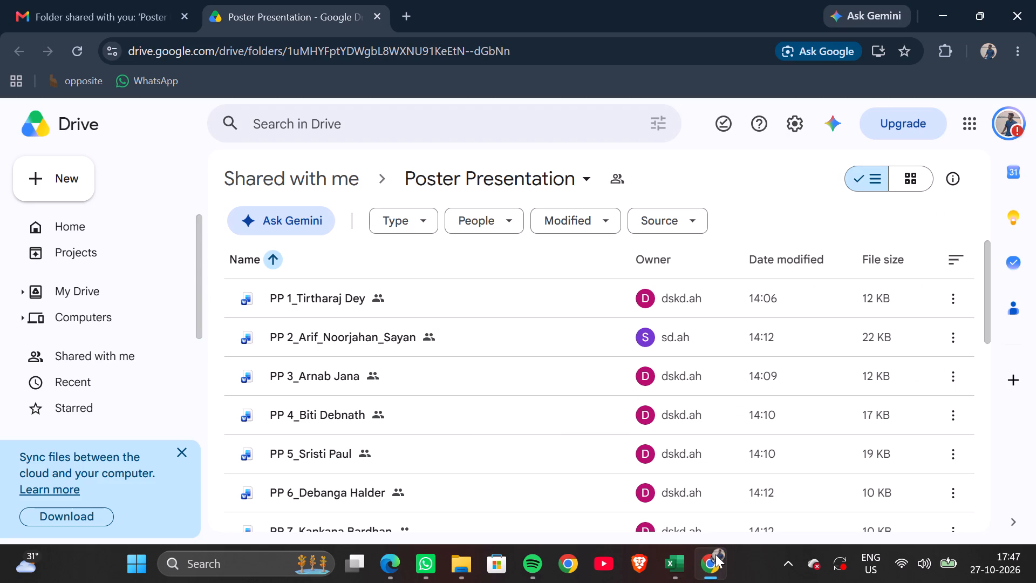
left_click(786, 507)
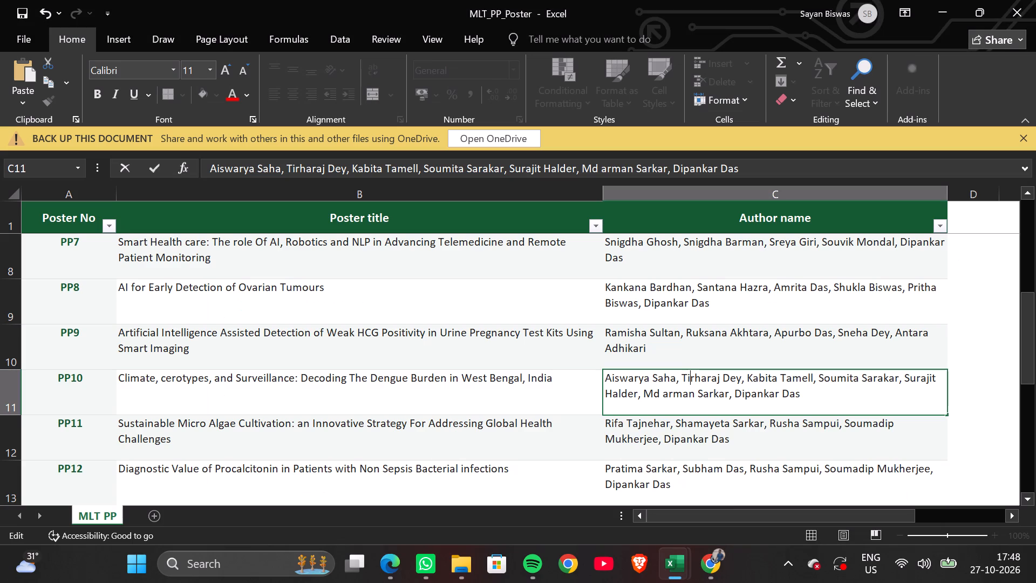
left_click(694, 375)
key("t")
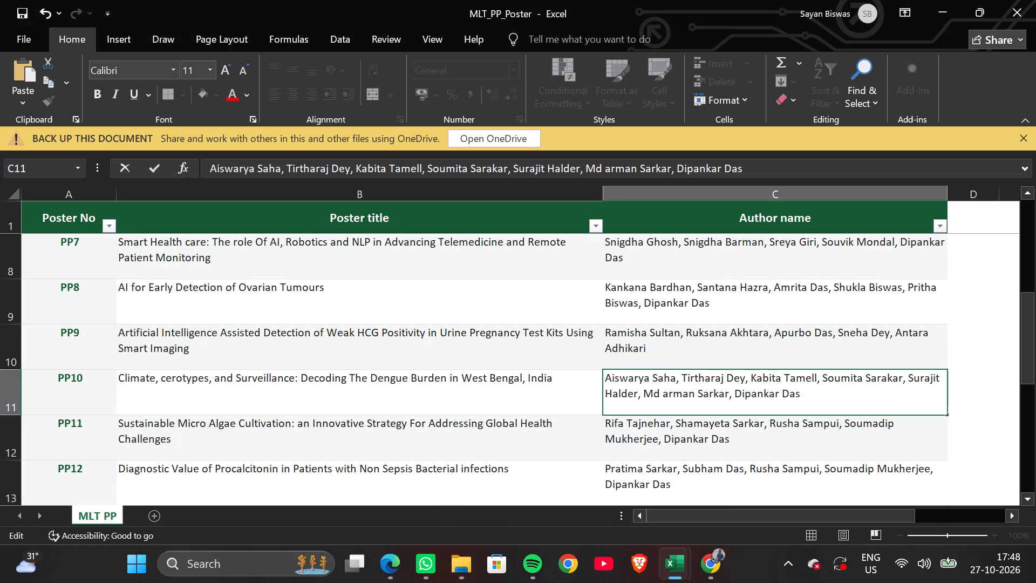
Change the poster number of the dengue burden poster in cell A11 to PP1.
left_click(84, 385)
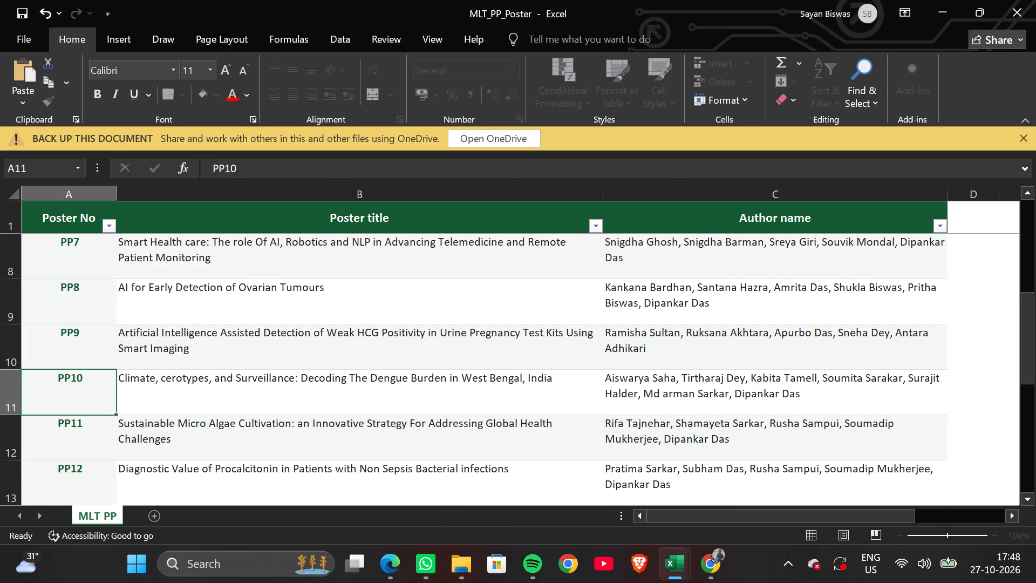
double_click(84, 385)
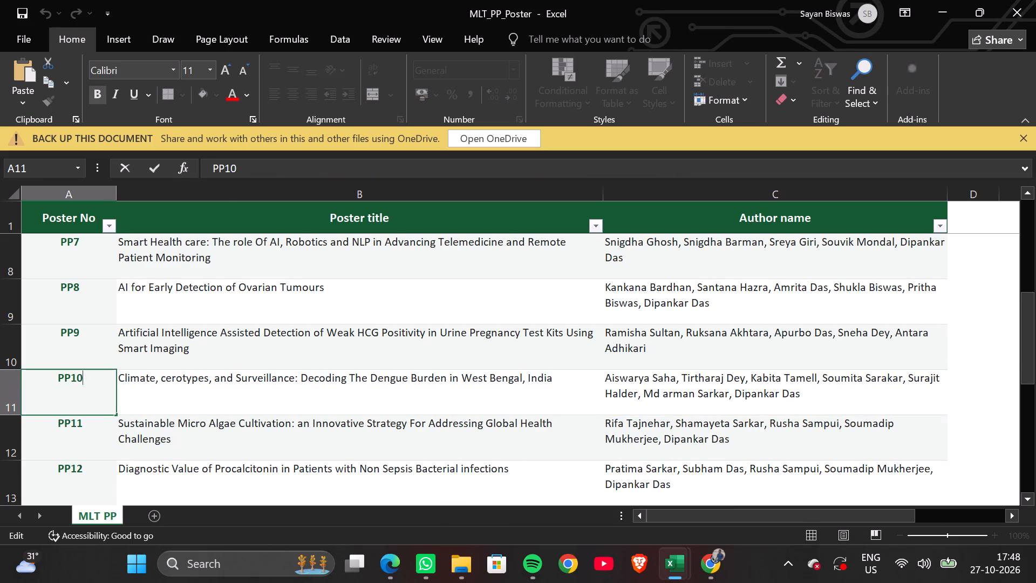
key("BackSpace")
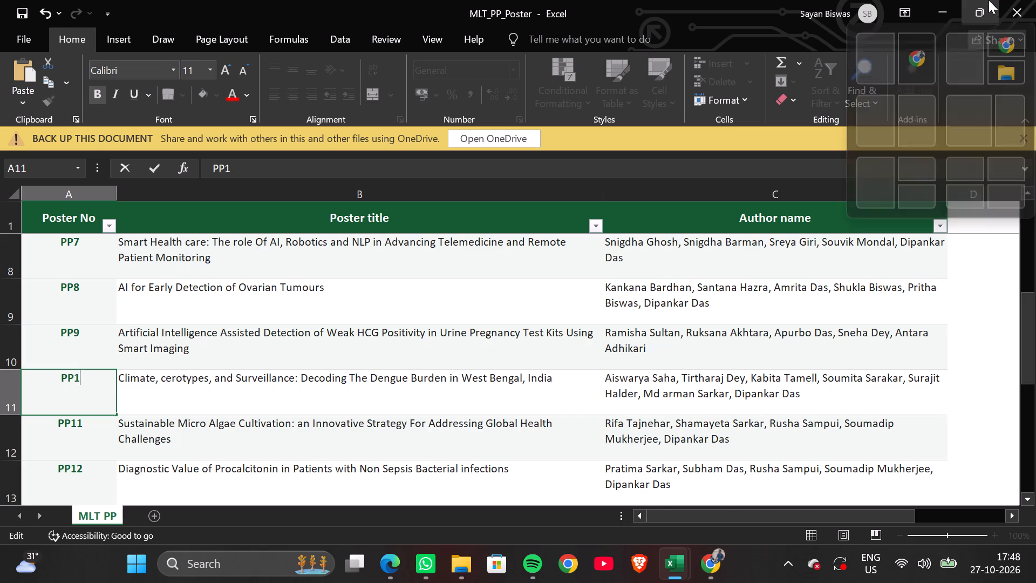
Arrange the poster workbook and the Chrome window with the Drive folder side by side.
left_click(970, 121)
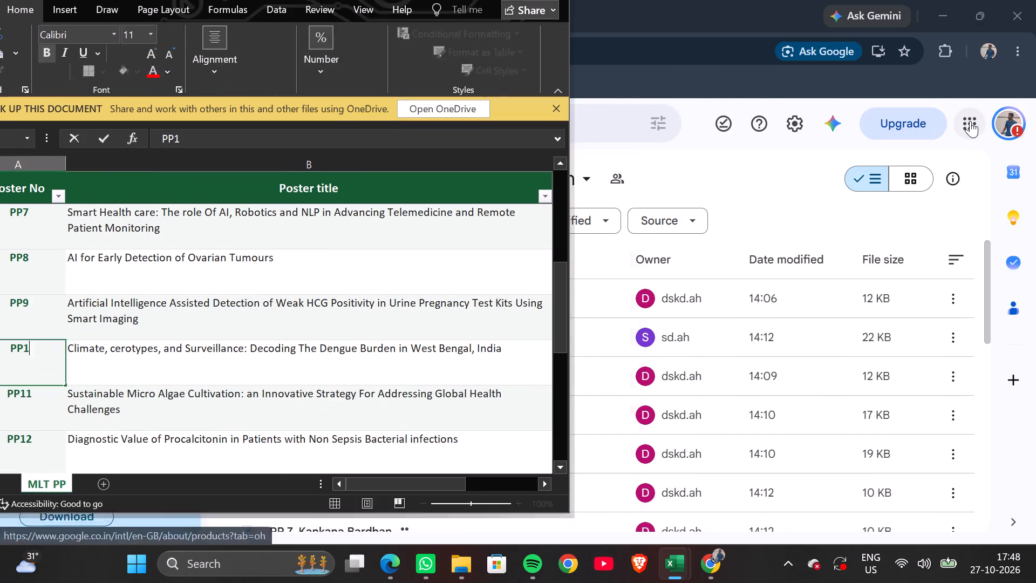
left_click(731, 152)
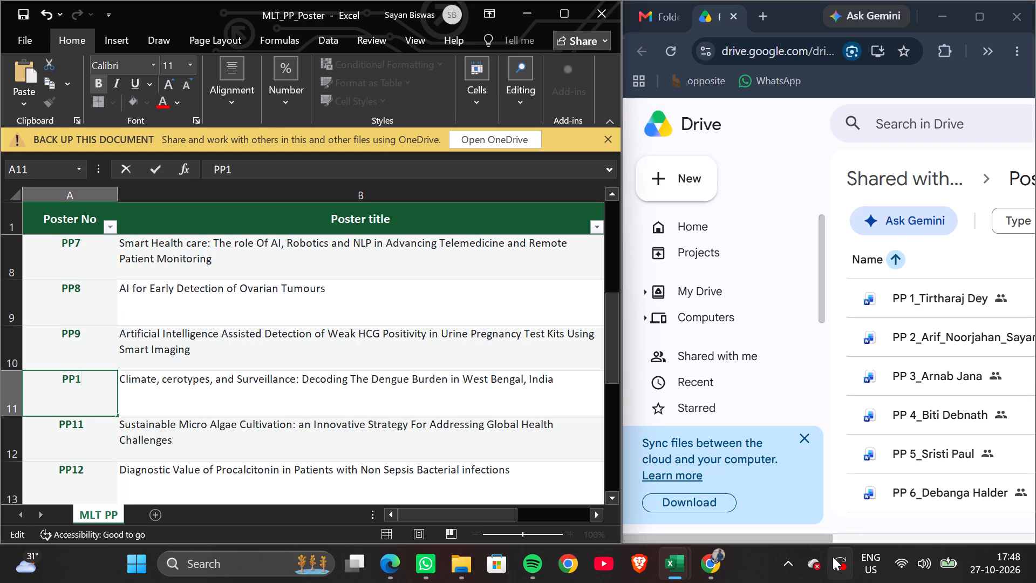
Compare the Author name column of the register with the poster files listed in the shared Poster Presentation folder.
left_click_drag(821, 542, 904, 505)
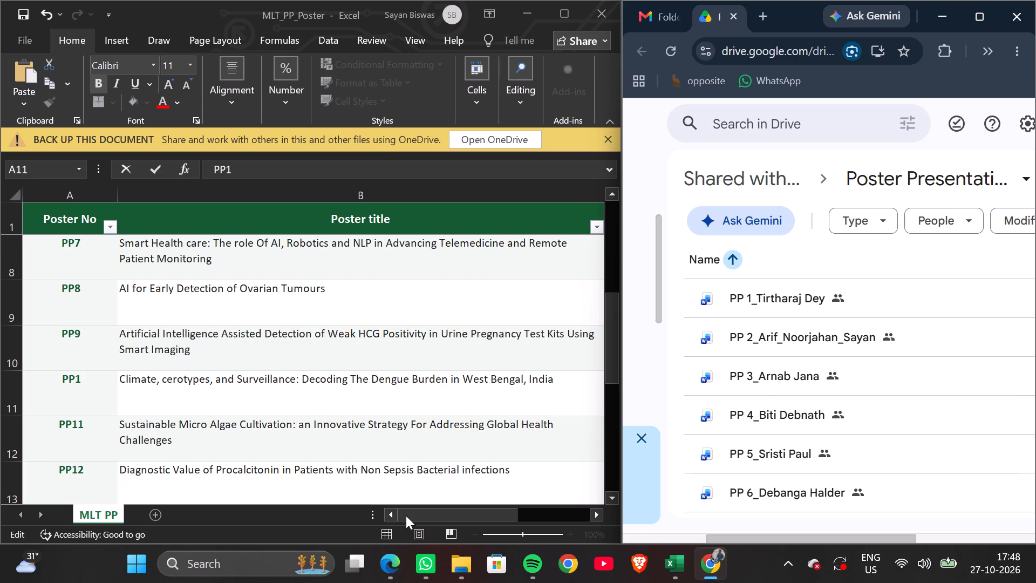
left_click_drag(406, 516, 422, 516)
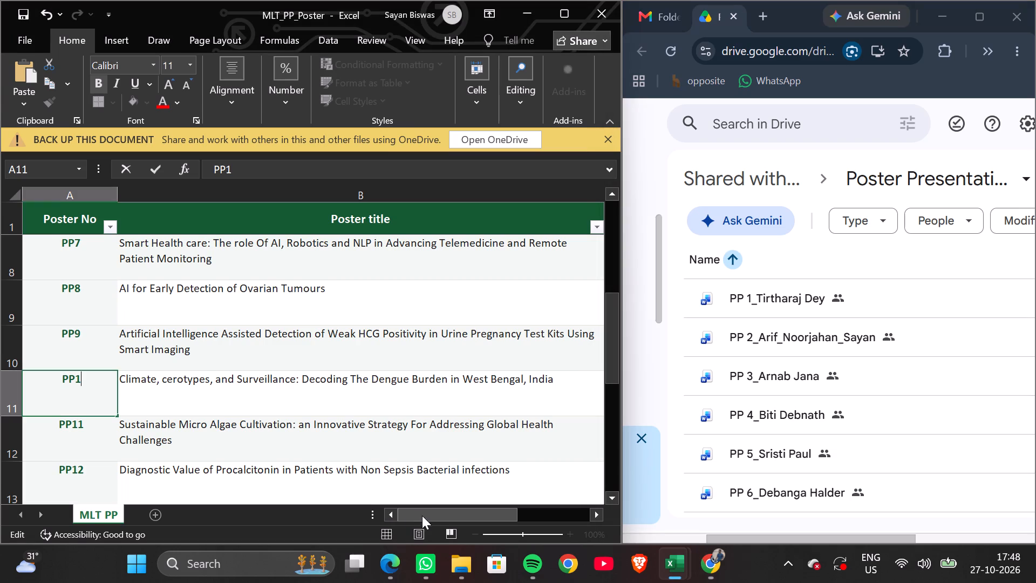
left_click_drag(422, 516, 454, 510)
left_click_drag(440, 517, 486, 510)
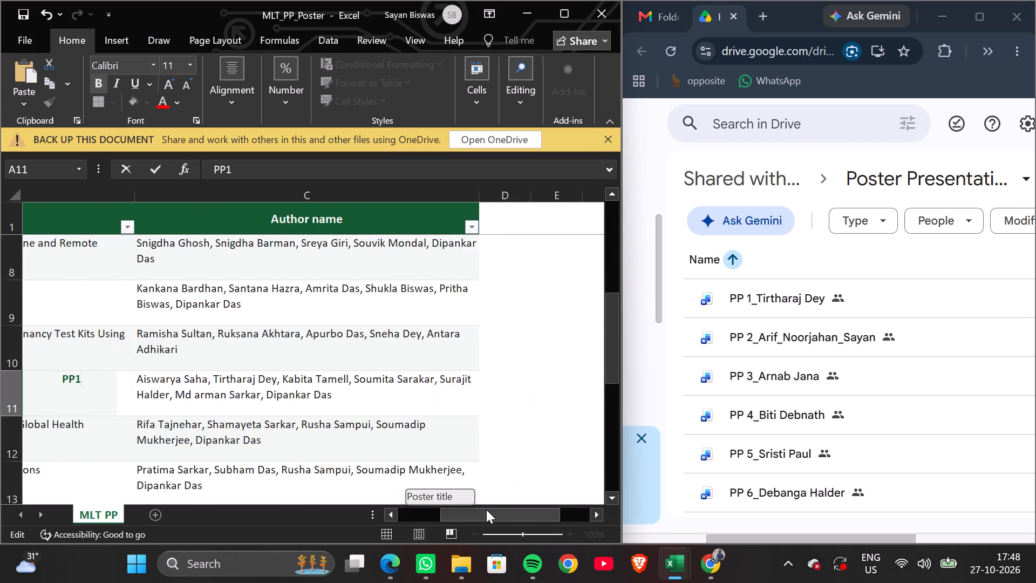
left_click_drag(486, 510, 481, 500)
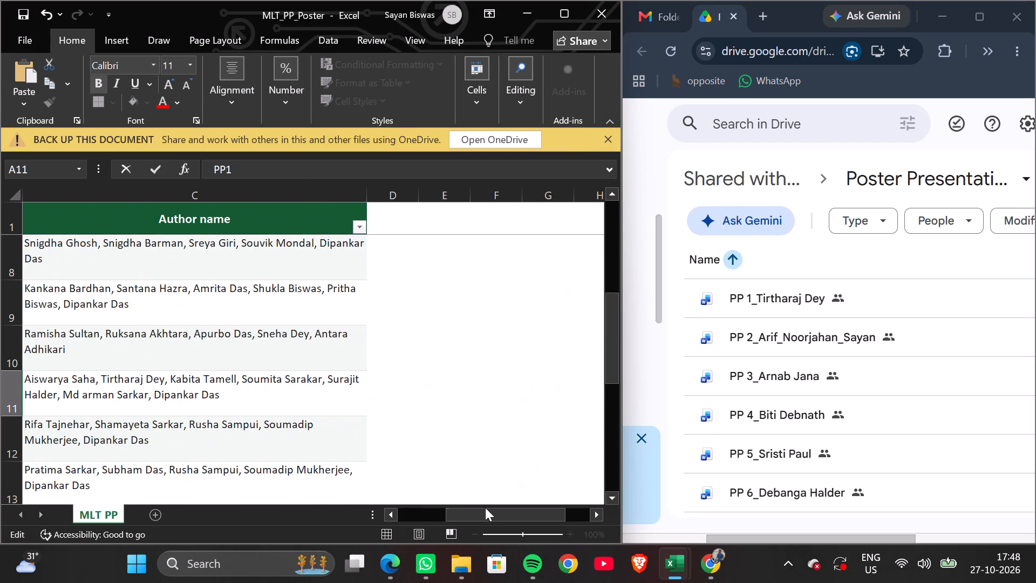
left_click_drag(489, 511, 482, 513)
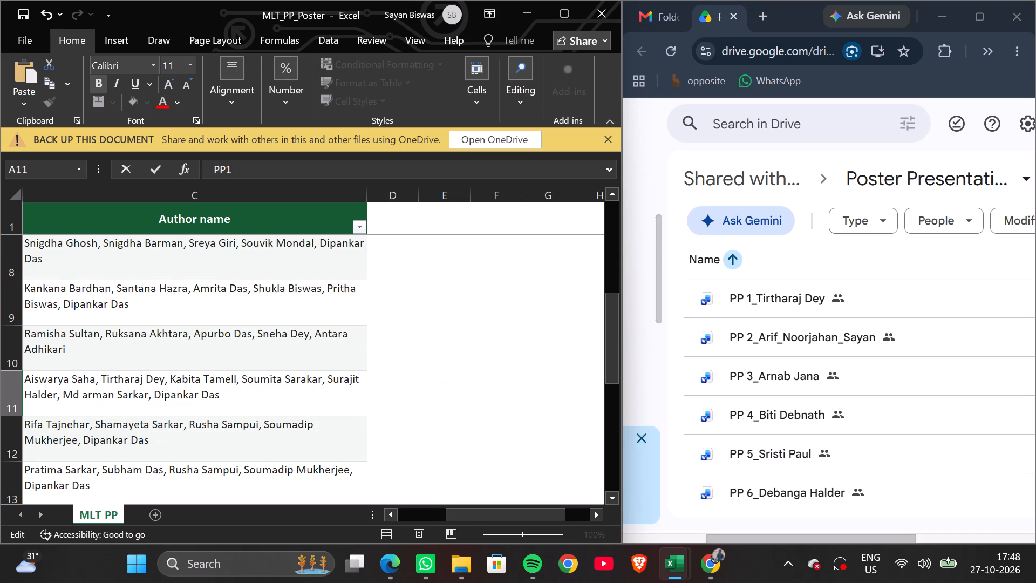
scroll(108, 404, "up", 2)
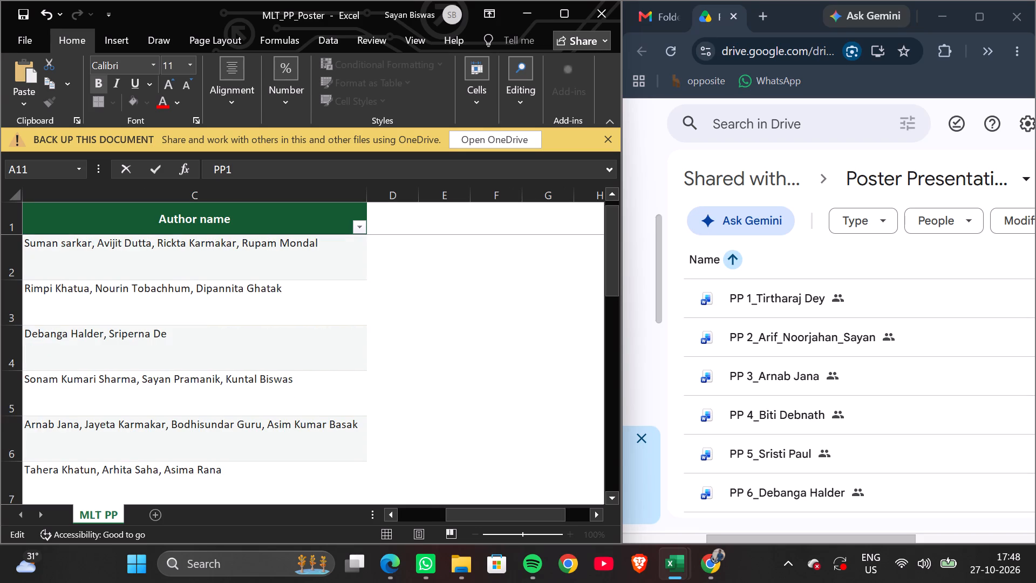
scroll(108, 404, "up", 3)
scroll(108, 404, "down", 1)
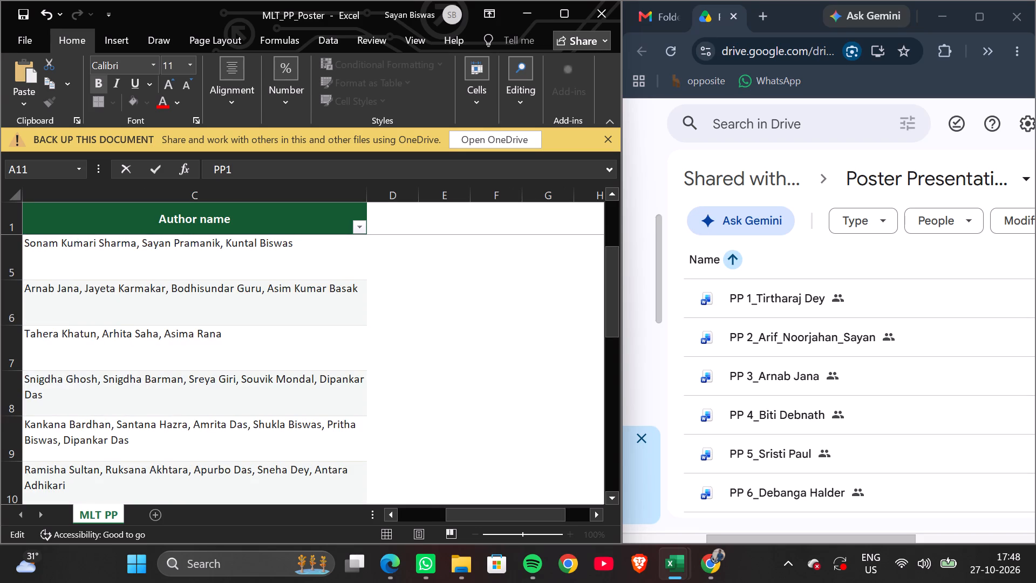
scroll(108, 404, "down", 1)
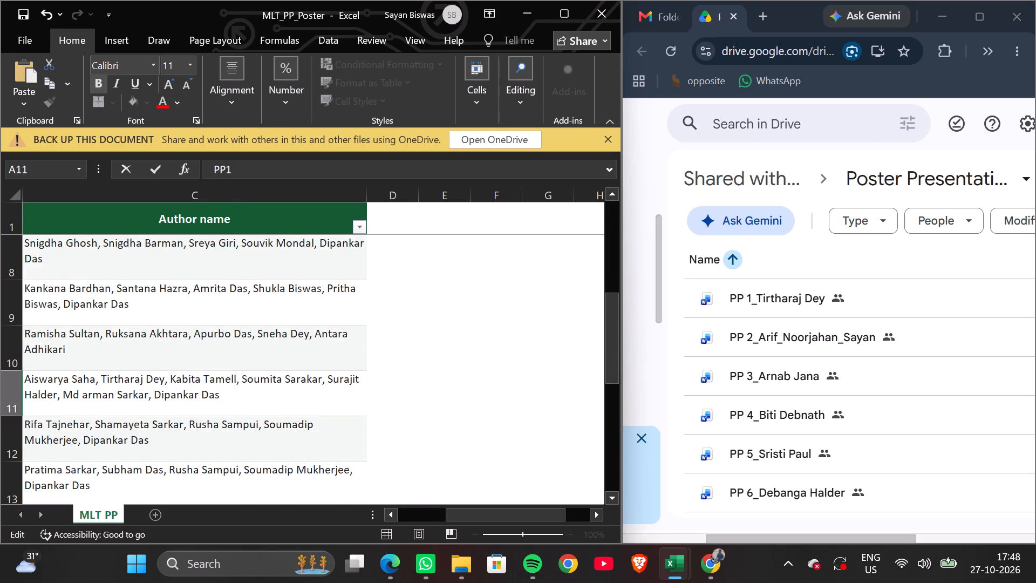
scroll(108, 404, "down", 2)
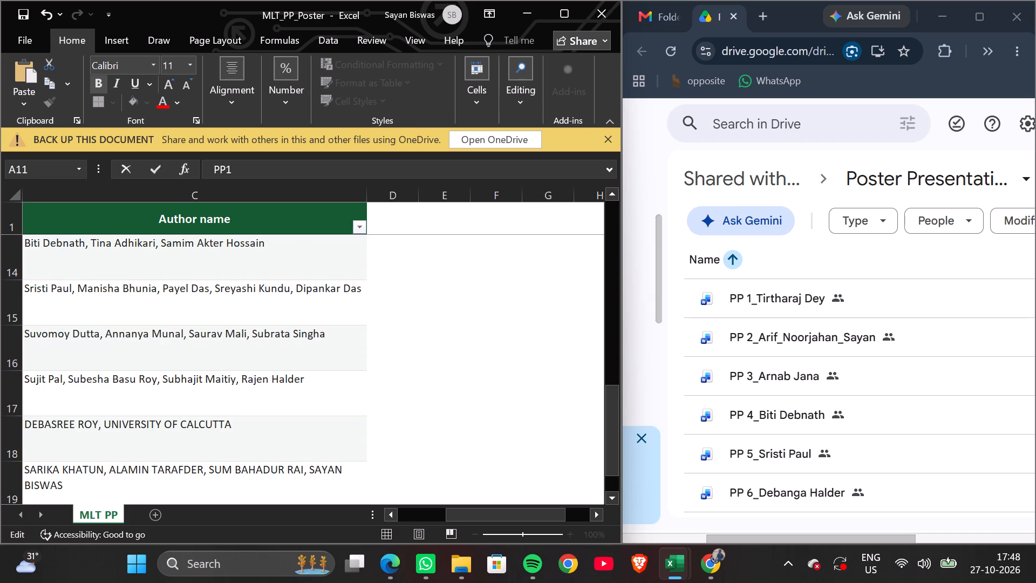
scroll(108, 404, "down", 1)
scroll(108, 404, "up", 2)
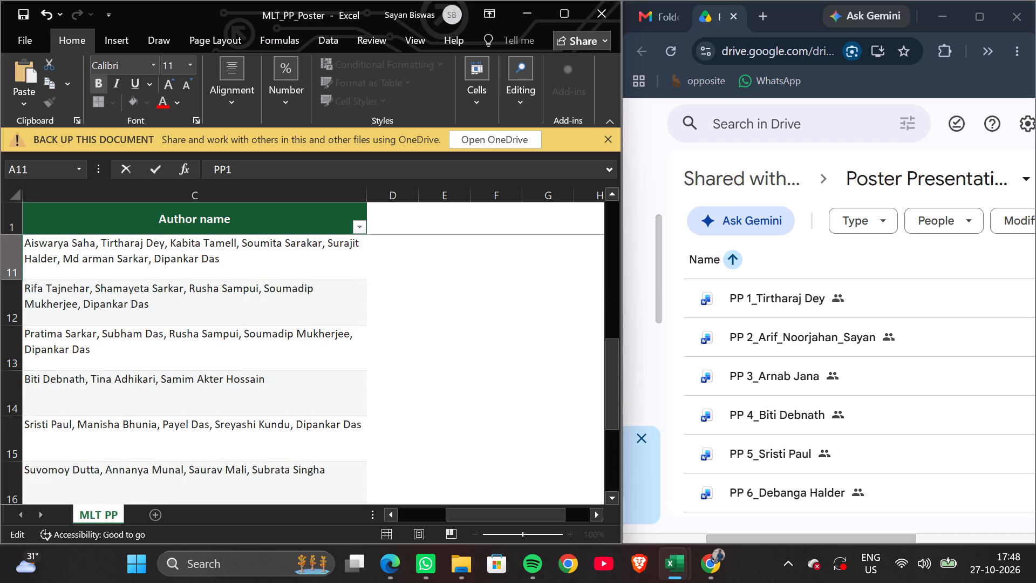
scroll(108, 404, "up", 3)
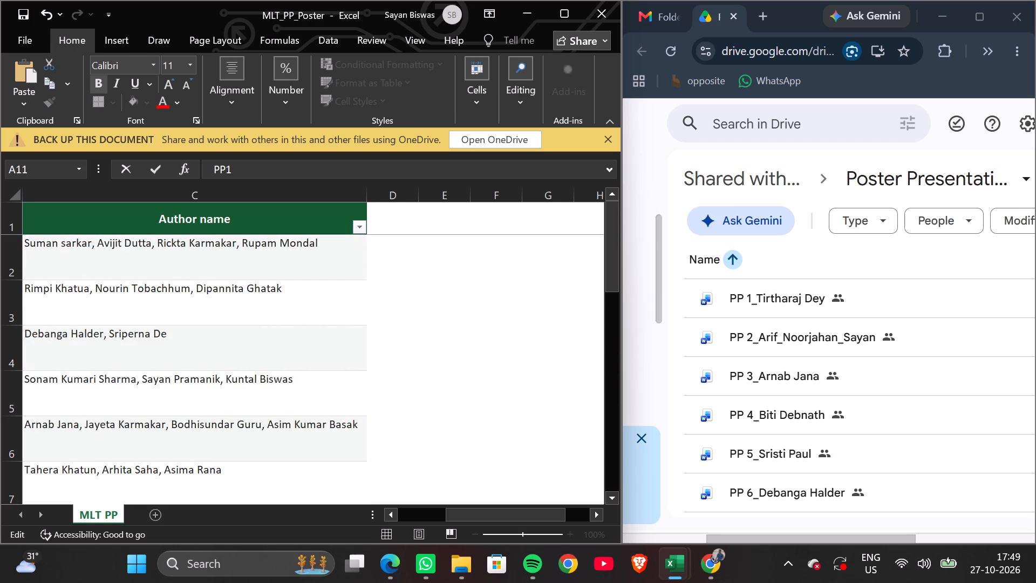
scroll(108, 404, "up", 1)
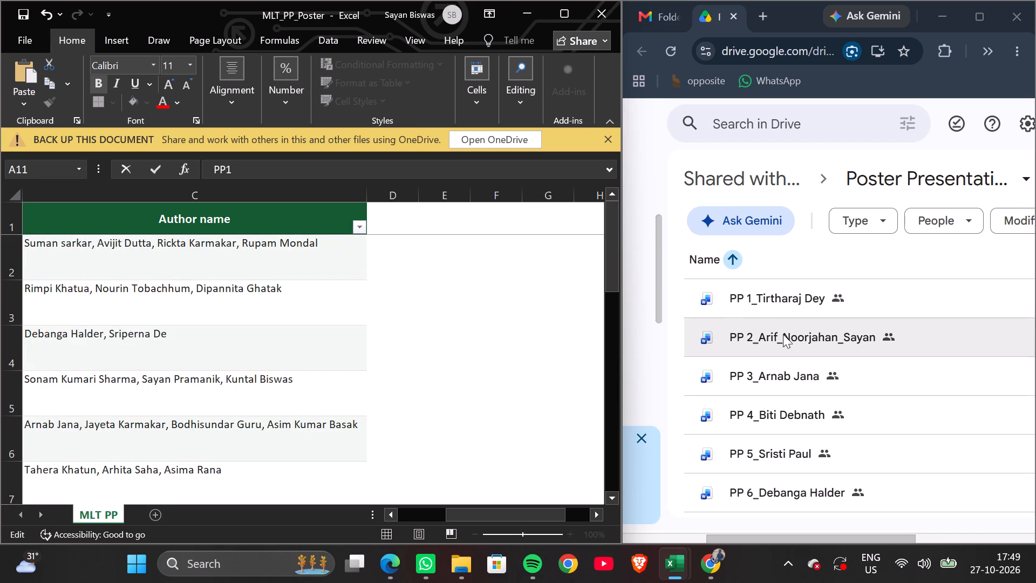
Open the PP 2 abstract document from the Poster Presentation folder in Drive.
double_click(783, 334)
scroll(783, 334, "up", 1)
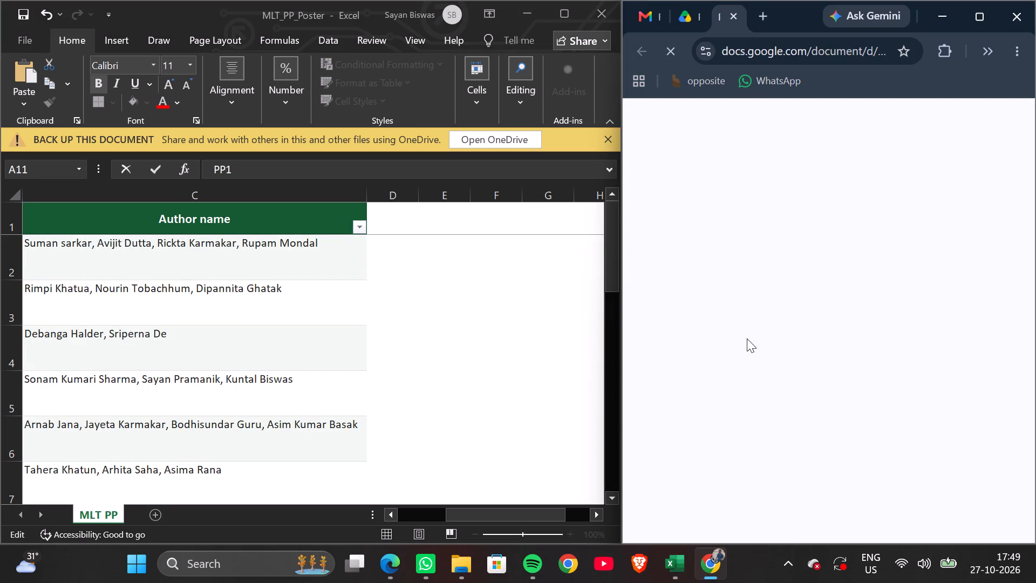
Examine the title and author line of the PP 2 abstract document alongside the register's Poster title column.
left_click_drag(516, 513, 477, 530)
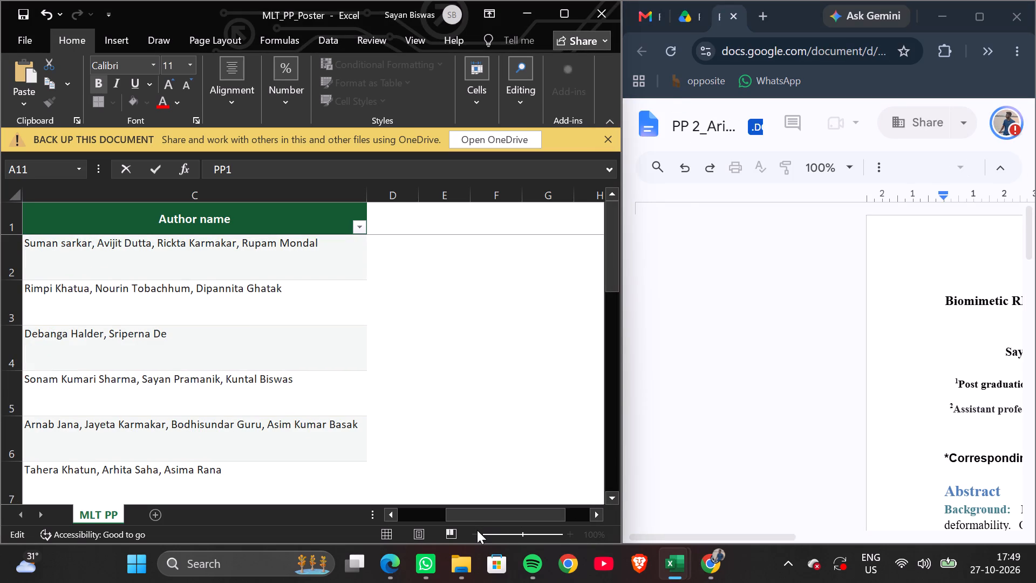
left_click_drag(499, 513, 466, 509)
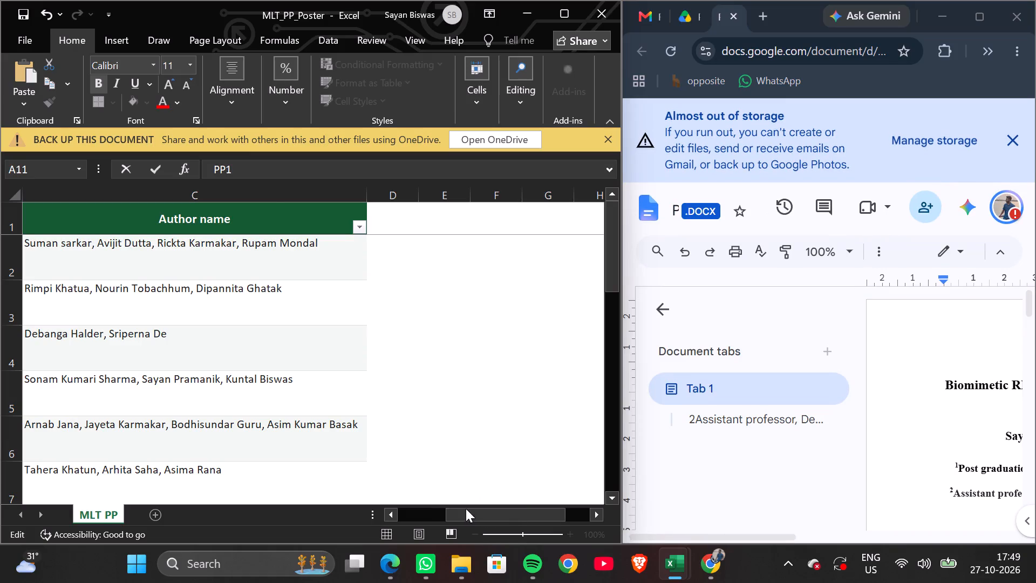
left_click_drag(469, 512, 410, 519)
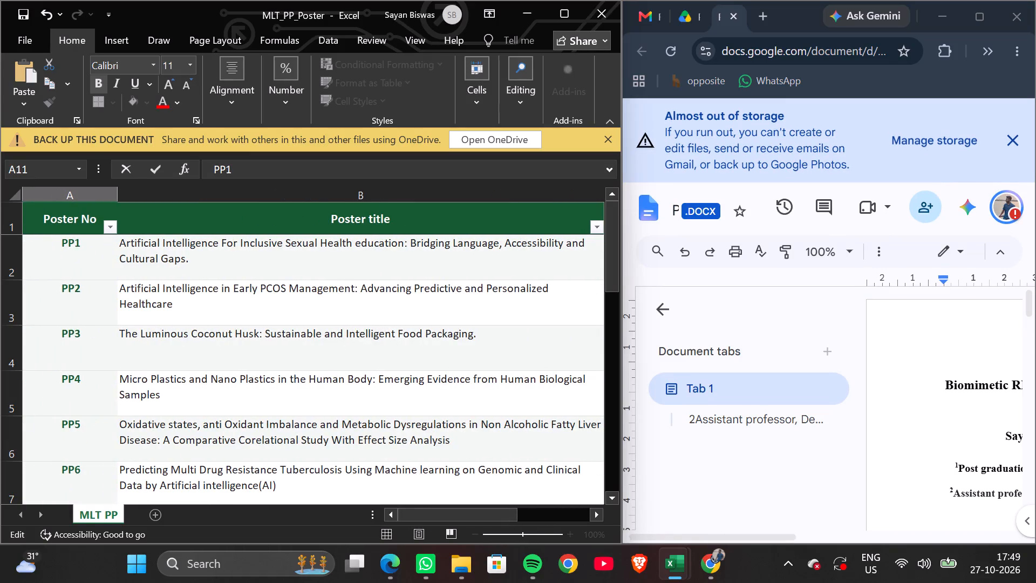
left_click_drag(980, 433, 919, 403)
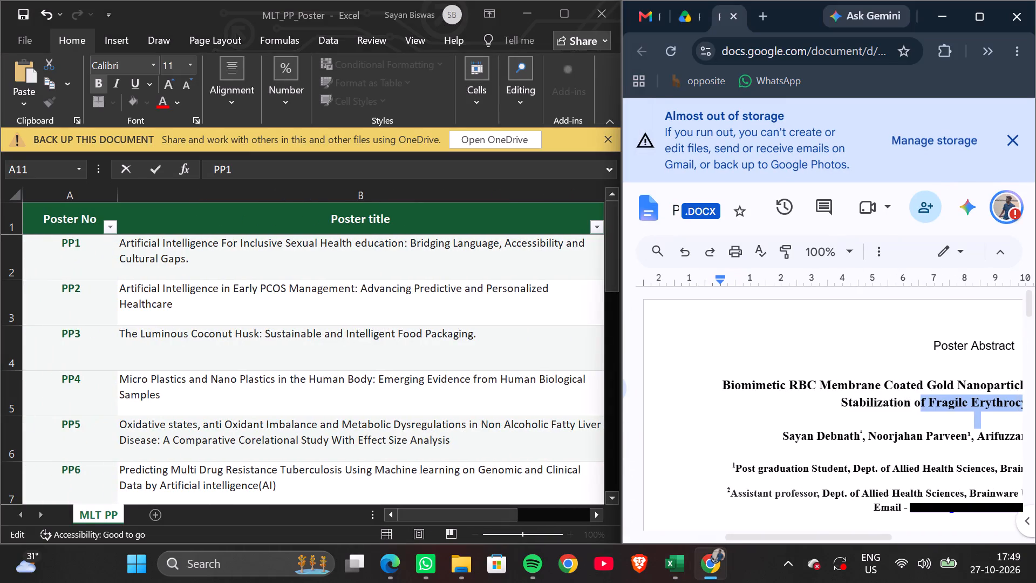
left_click_drag(919, 403, 891, 415)
left_click(885, 371)
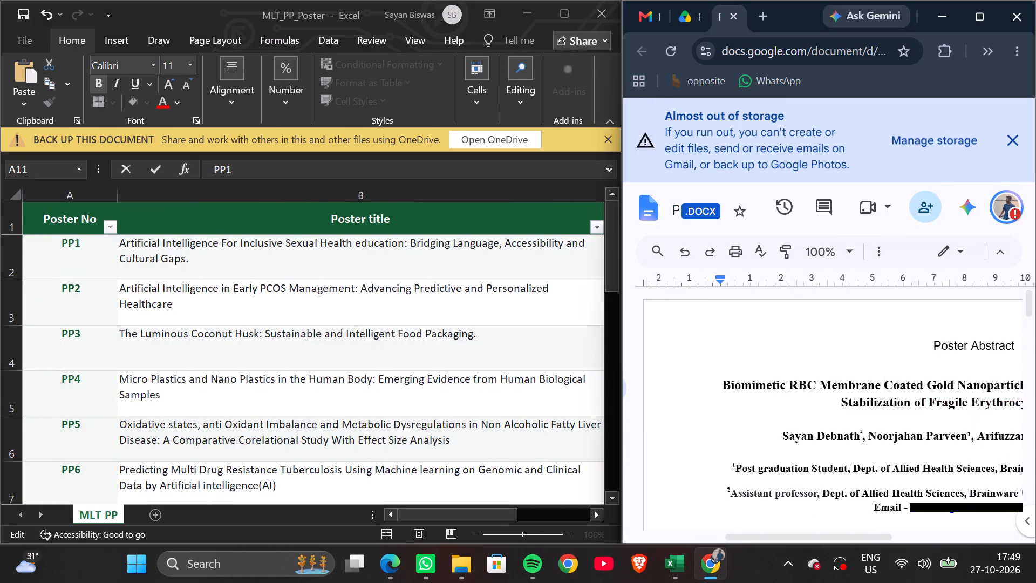
left_click_drag(903, 351, 873, 340)
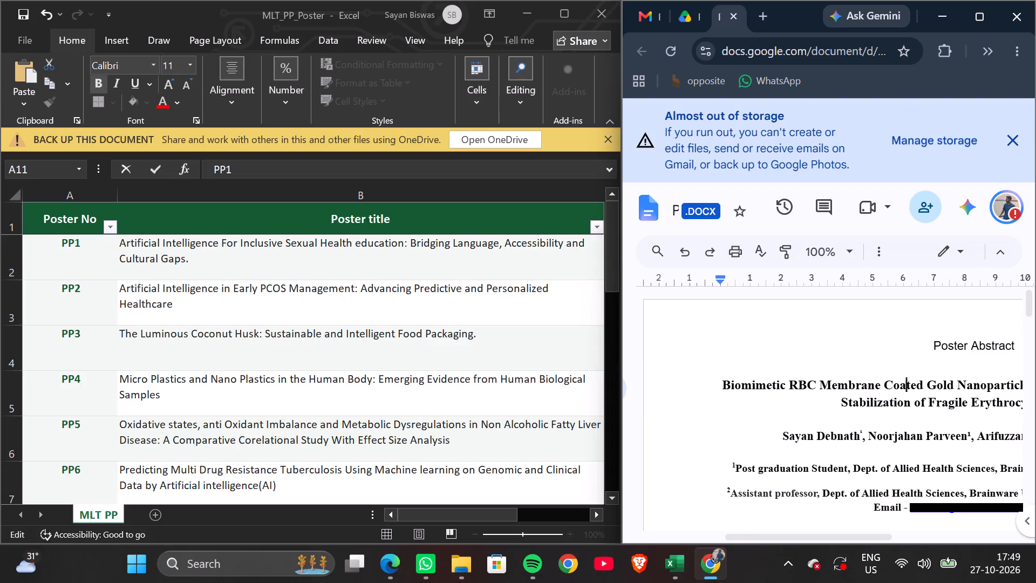
left_click(747, 415)
left_click_drag(759, 416, 706, 416)
scroll(731, 430, "up", 1)
left_click_drag(776, 537, 760, 539)
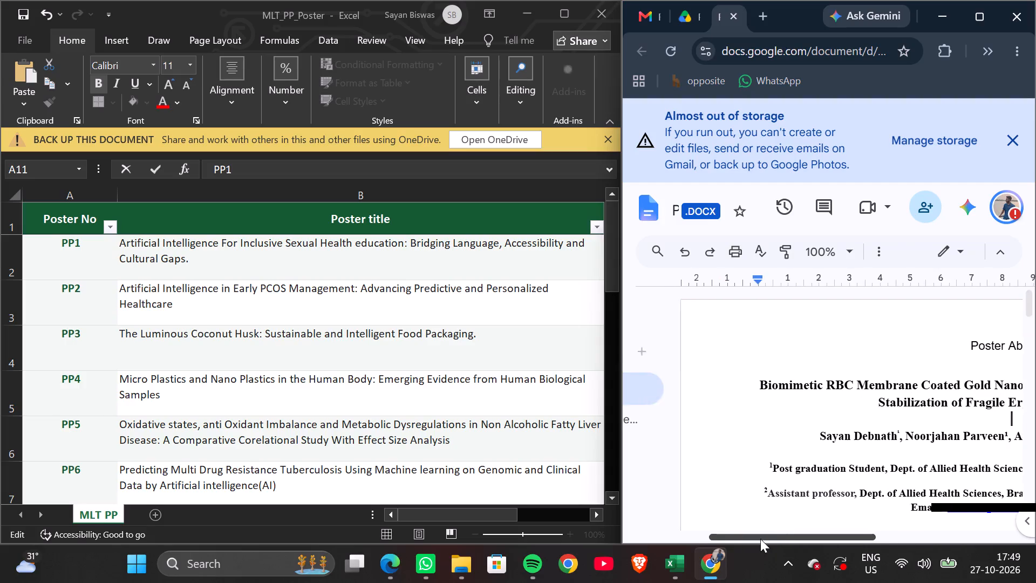
left_click_drag(760, 539, 803, 531)
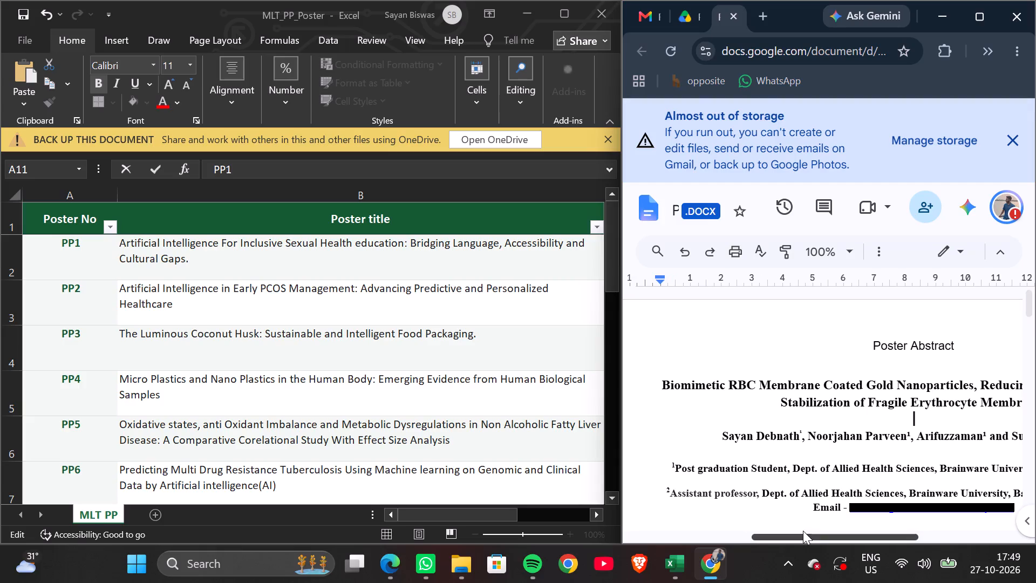
Look through the register's Poster title column for the PP 2 abstract's title on biomimetic RBC membrane coated gold nanoparticles.
scroll(311, 423, "up", 2)
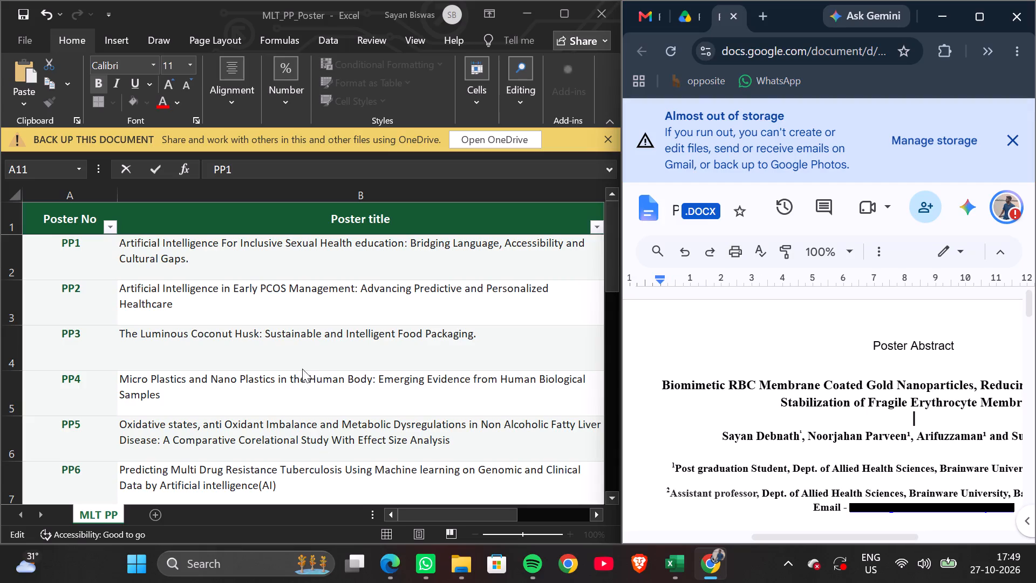
scroll(298, 362, "up", 2)
scroll(298, 362, "down", 2)
scroll(298, 362, "up", 3)
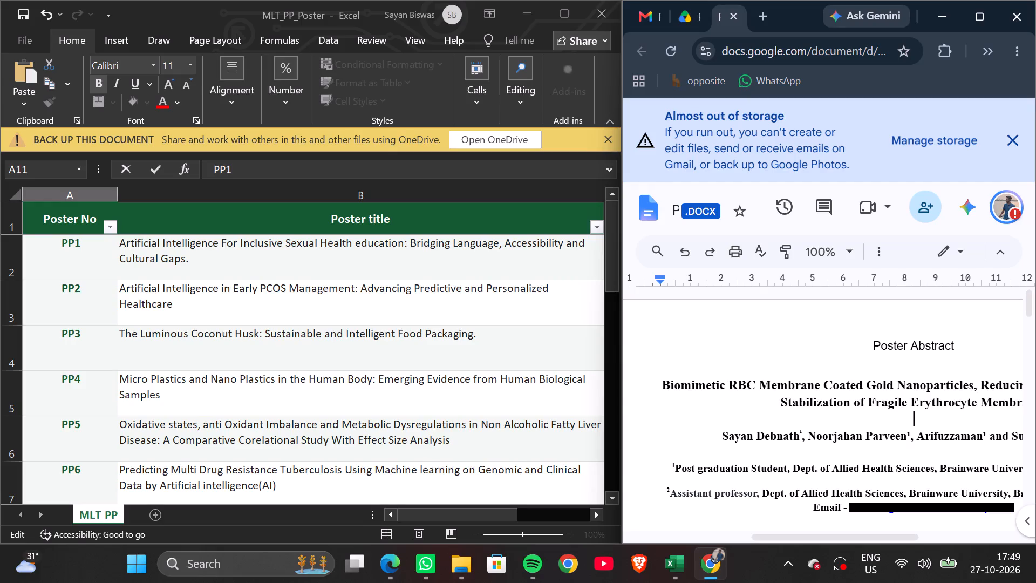
scroll(298, 362, "down", 1)
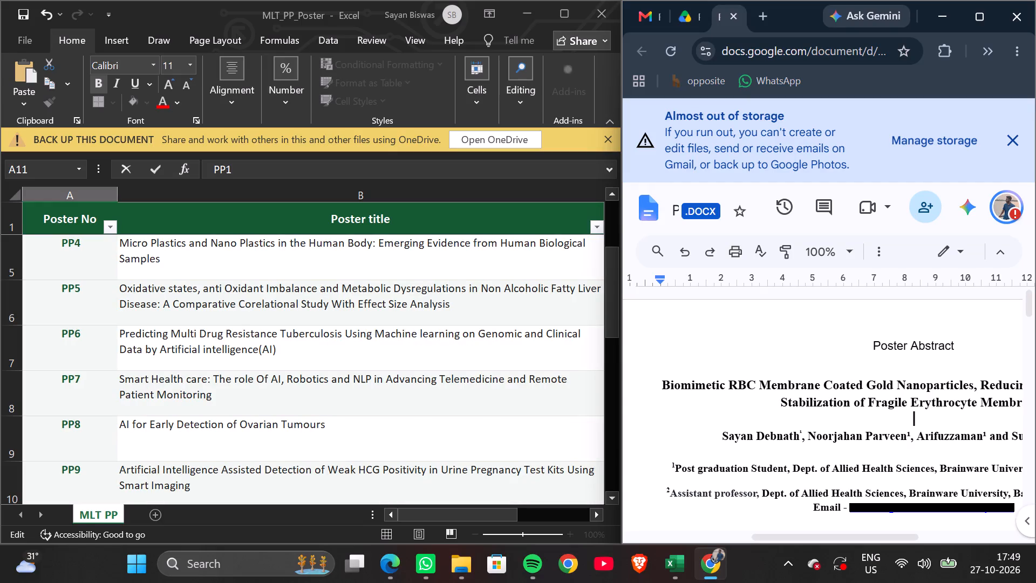
scroll(298, 362, "down", 2)
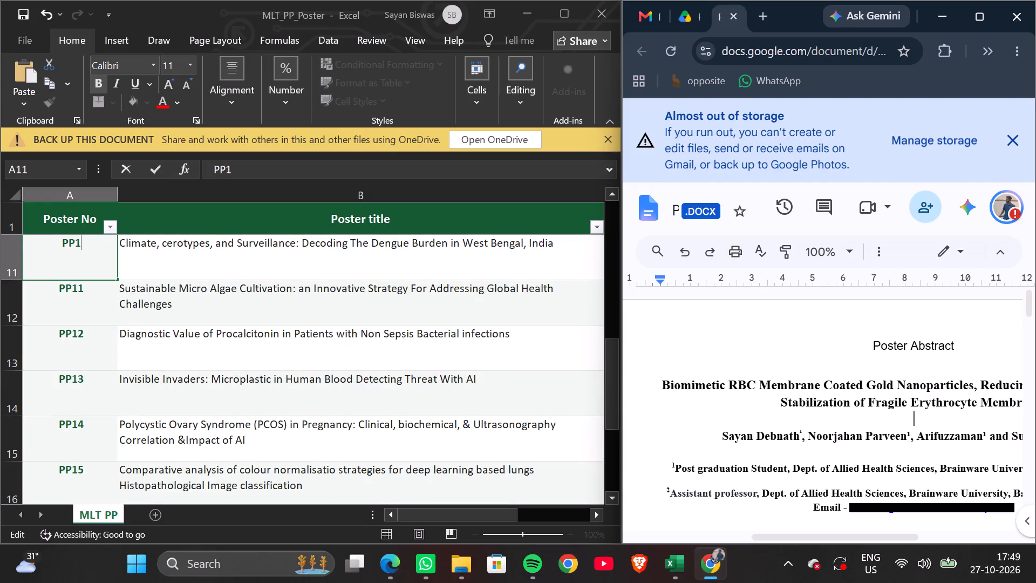
scroll(298, 362, "down", 2)
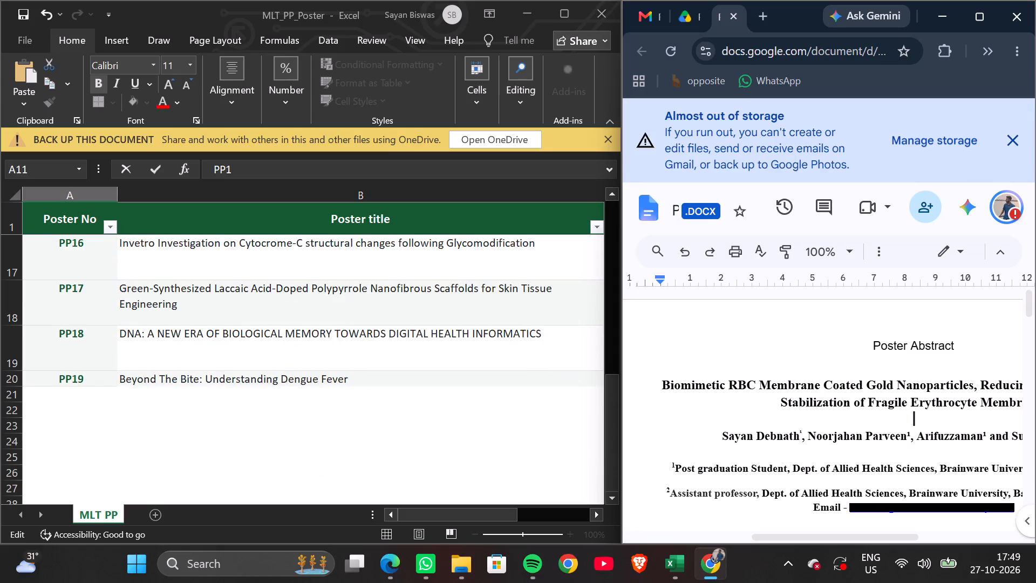
scroll(298, 362, "up", 3)
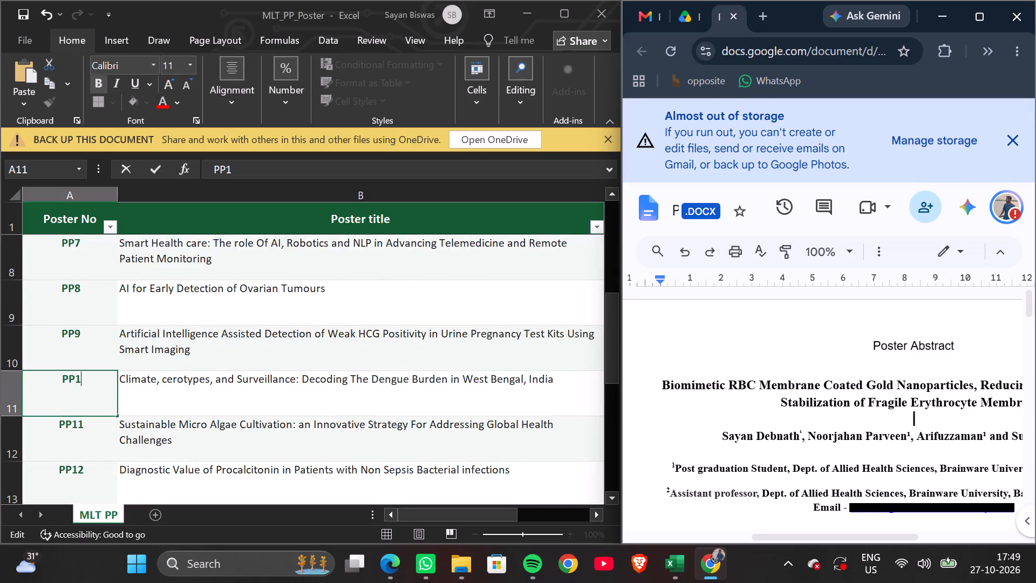
scroll(298, 362, "up", 1)
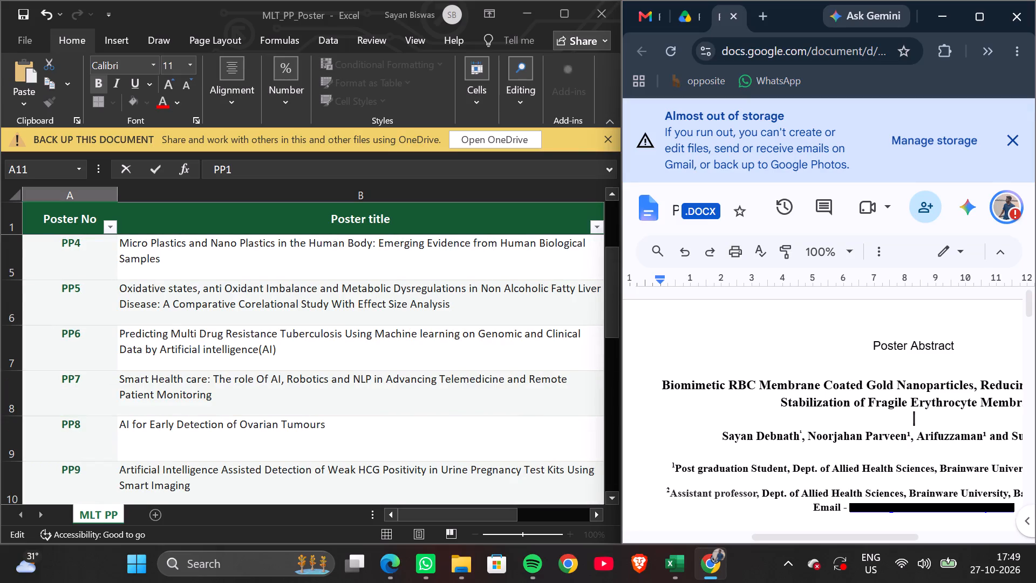
scroll(298, 362, "up", 2)
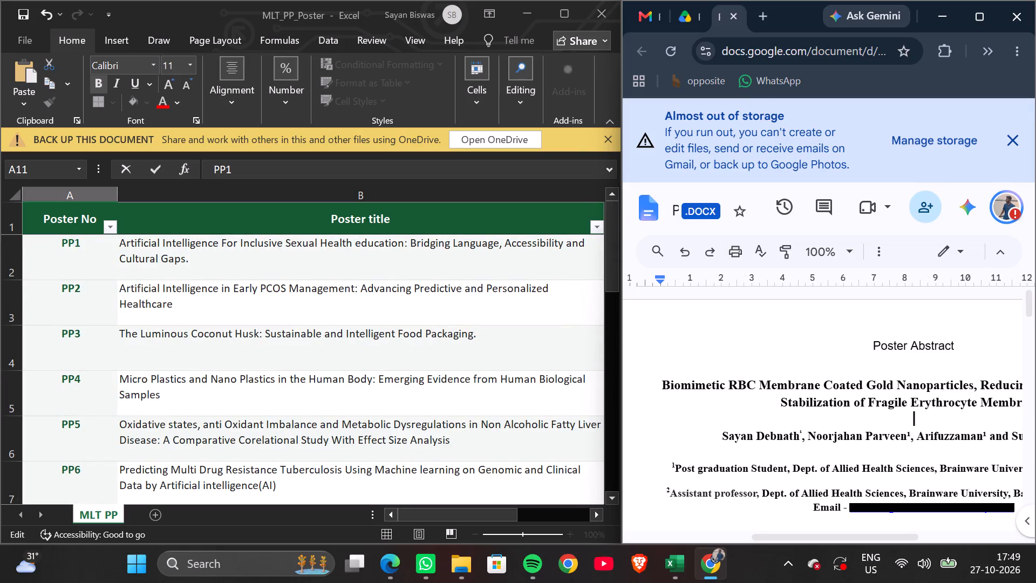
scroll(298, 362, "up", 1)
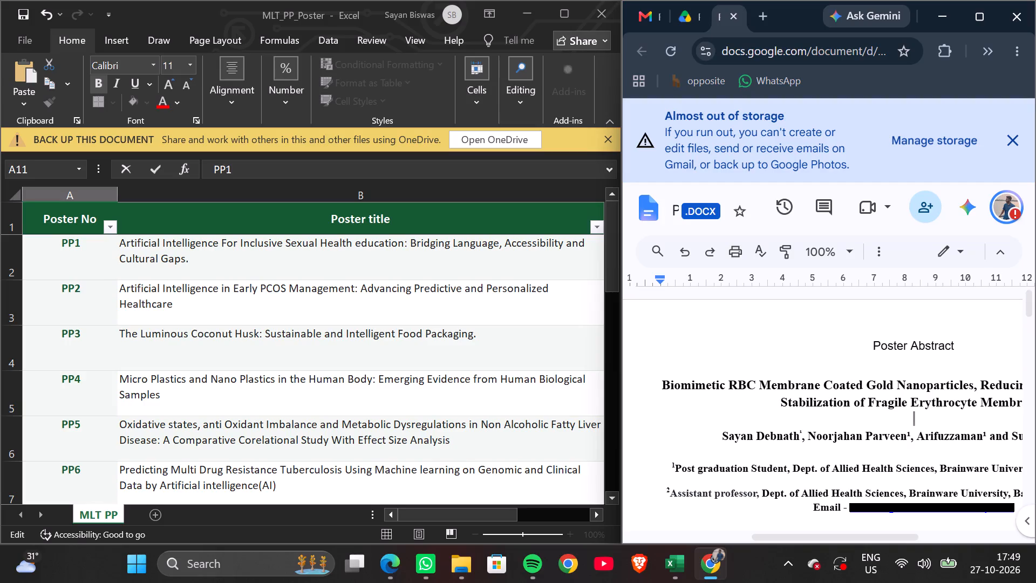
scroll(298, 362, "down", 2)
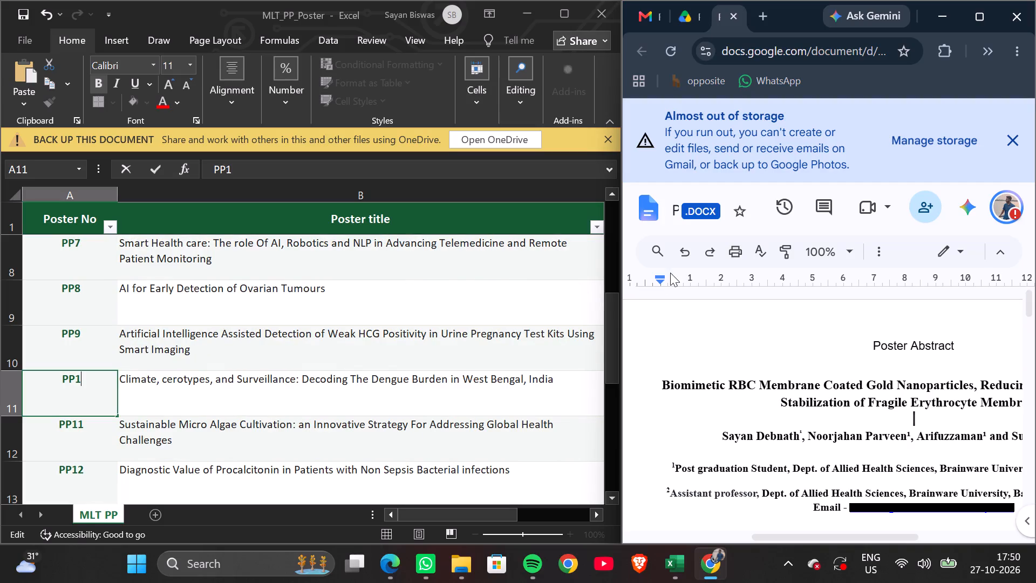
scroll(721, 365, "down", 2)
scroll(720, 366, "up", 1)
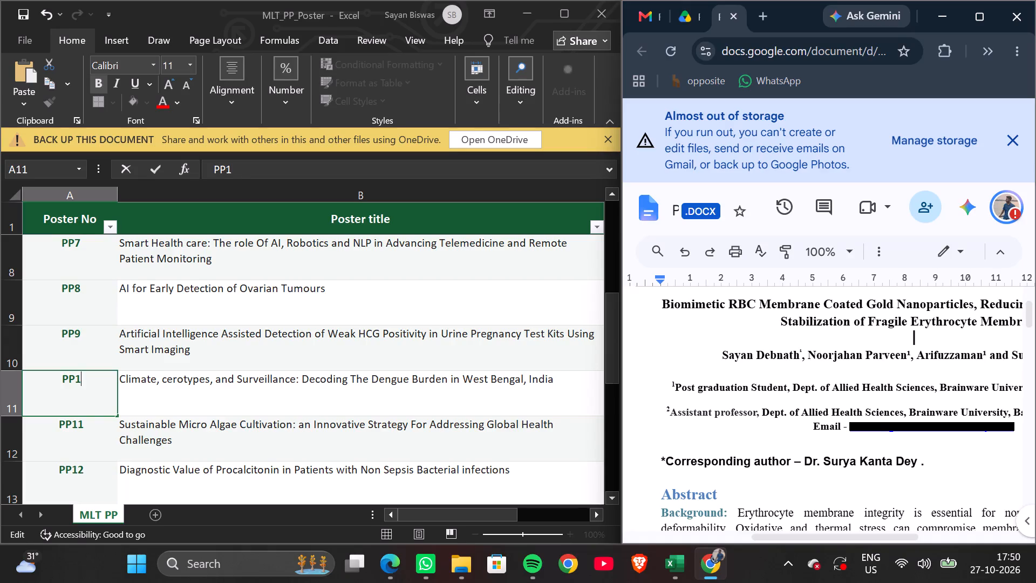
Return from the PP 2 abstract document to the shared Poster Presentation folder in Drive.
scroll(719, 368, "up", 2)
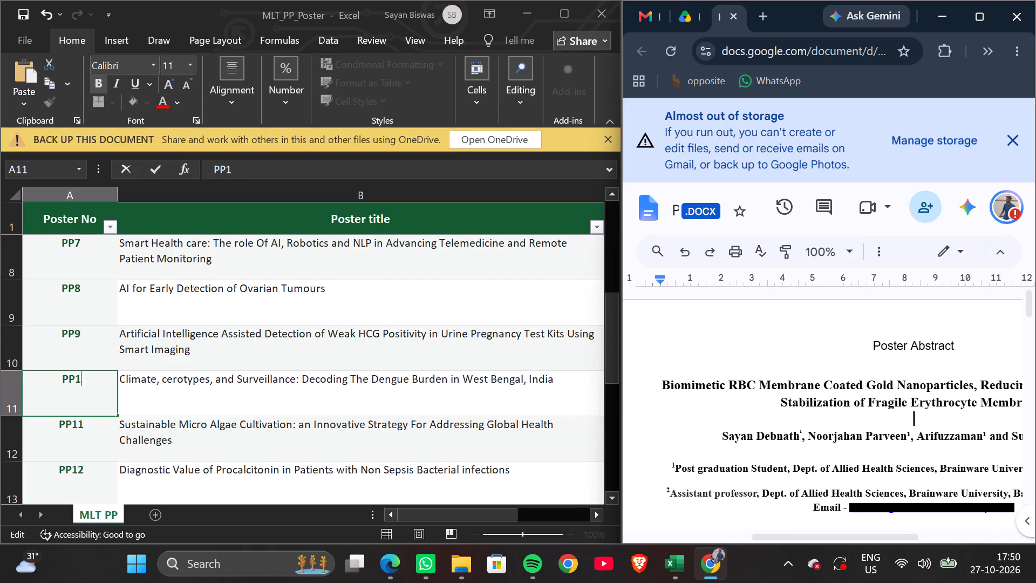
left_click(643, 50)
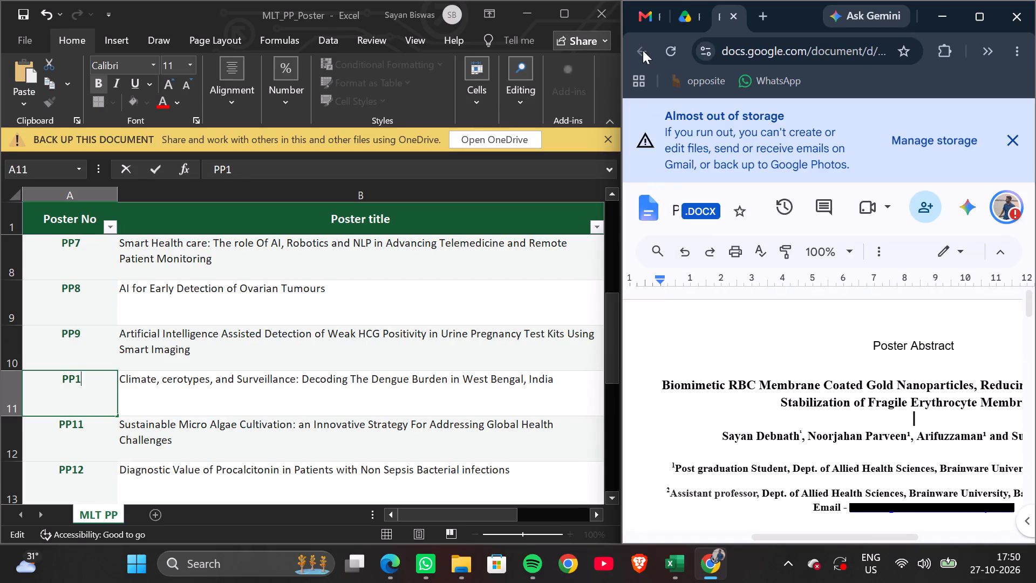
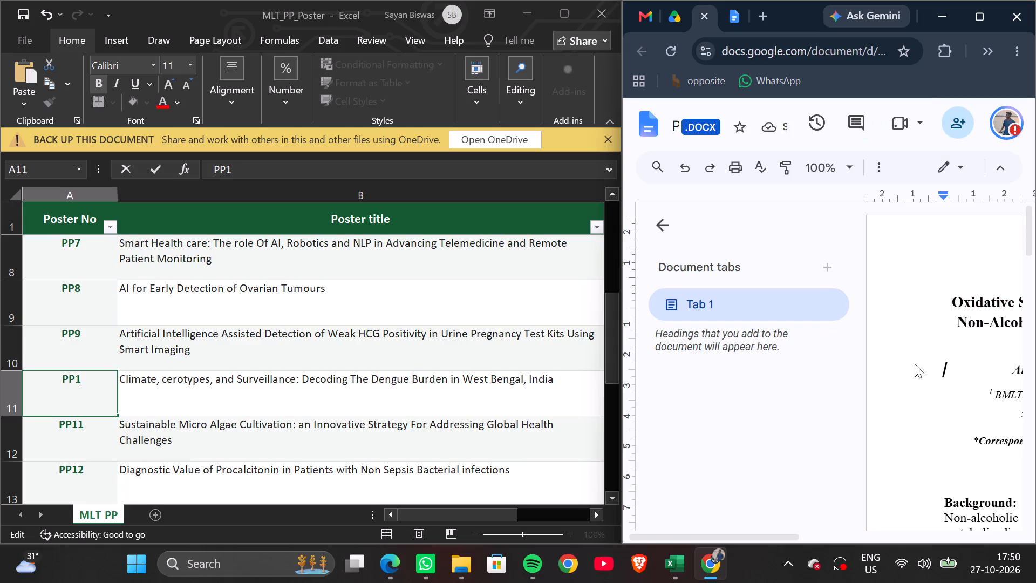
Examine the title and author line of the Oxidative Stress fatty liver abstract and look for its title in the register's Poster title column.
left_click_drag(786, 537, 890, 509)
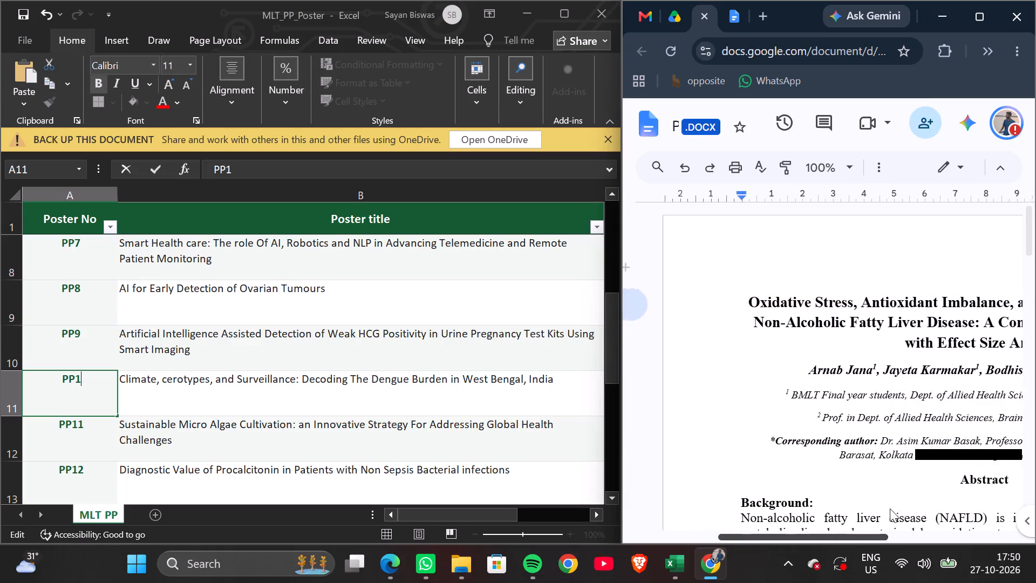
left_click_drag(890, 509, 922, 504)
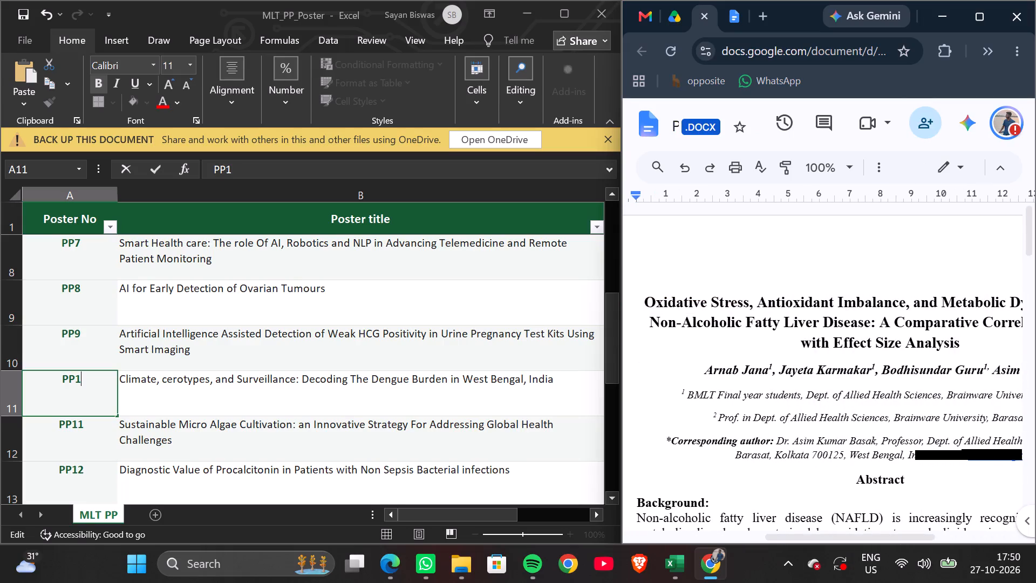
scroll(378, 358, "up", 6)
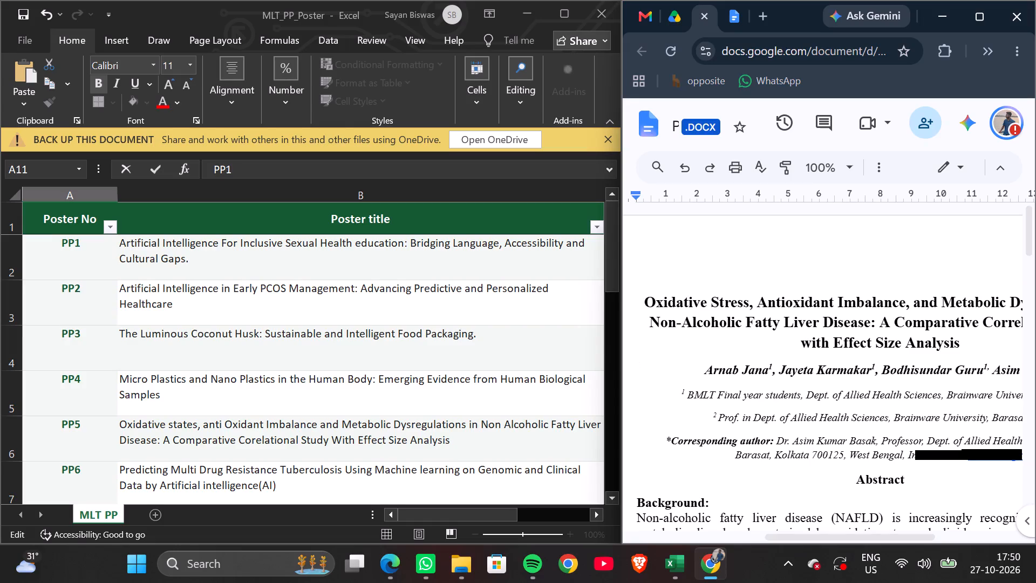
Correct the word "states" to "stress" in the register's poster title on oxidative states and non-alcoholic fatty liver disease.
left_click(415, 514)
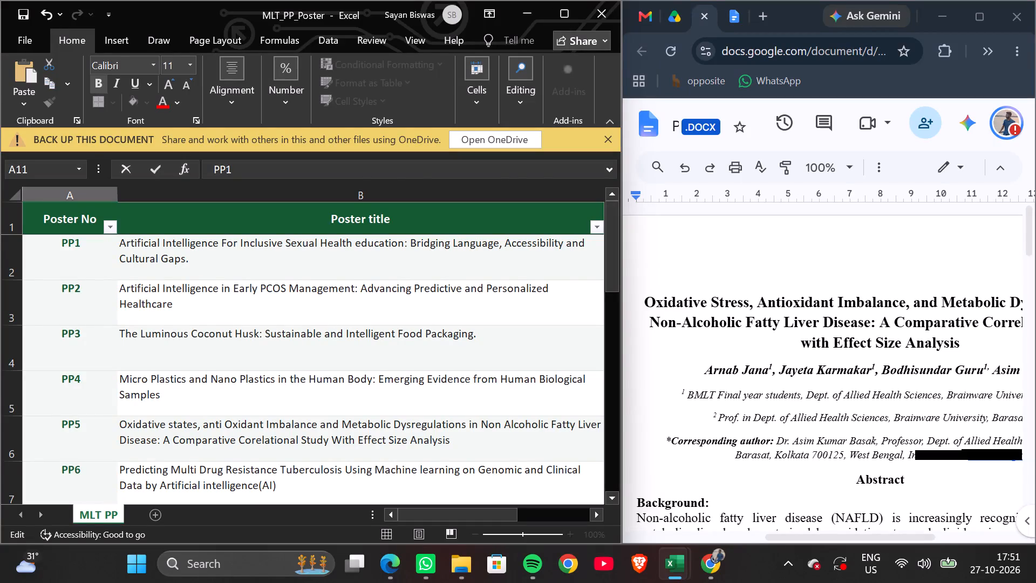
left_click(178, 423)
double_click(187, 428)
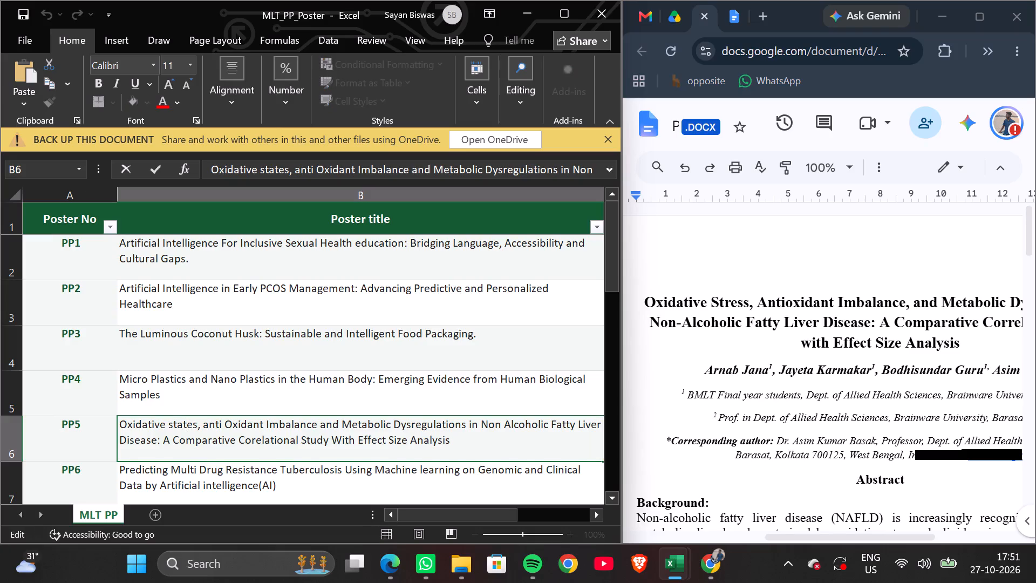
left_click(197, 424)
key("BackSpace")
key("BackSpace")
key("BackSpace")
key("BackSpace")
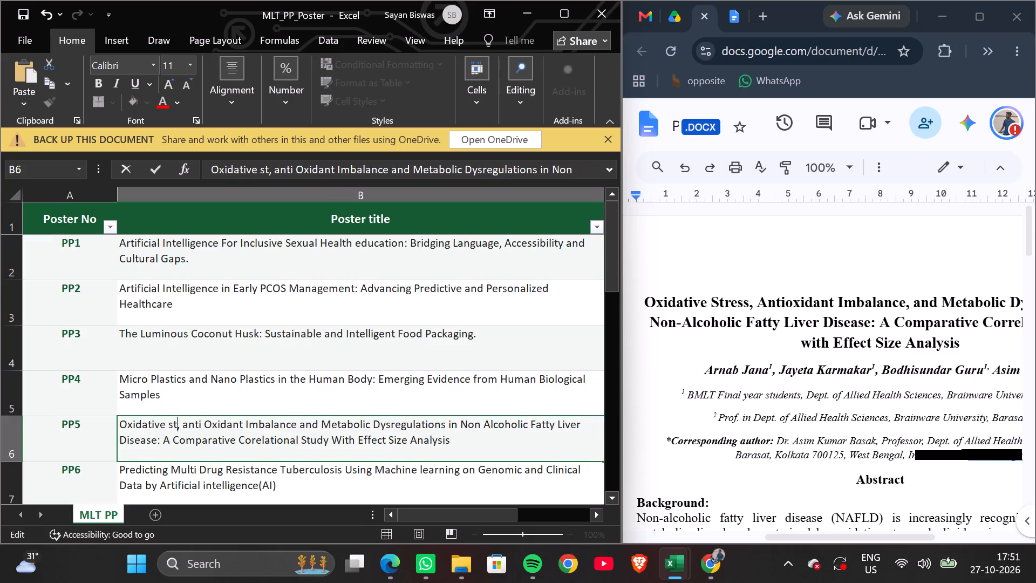
key("BackSpace")
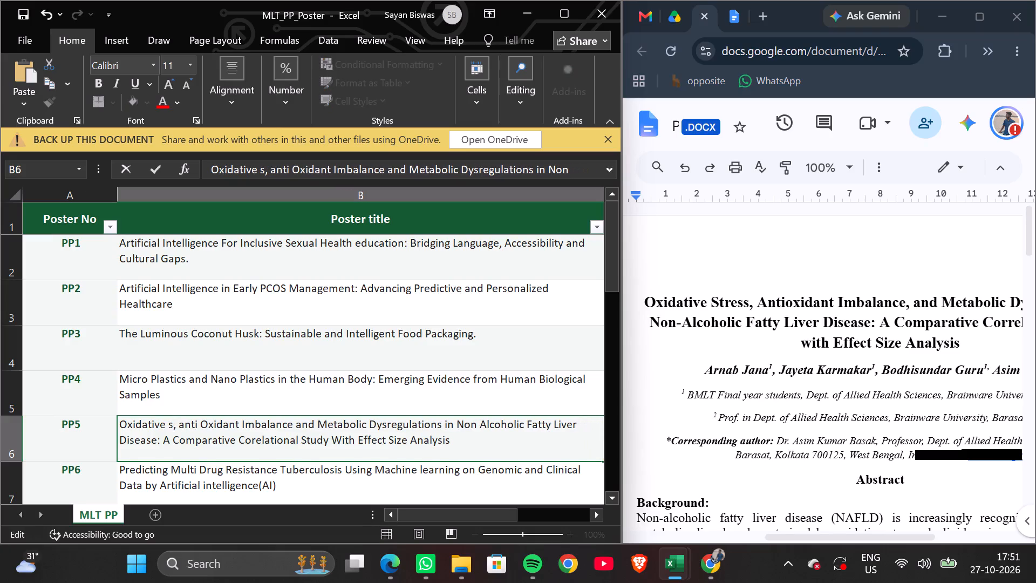
type("tr")
type("ess")
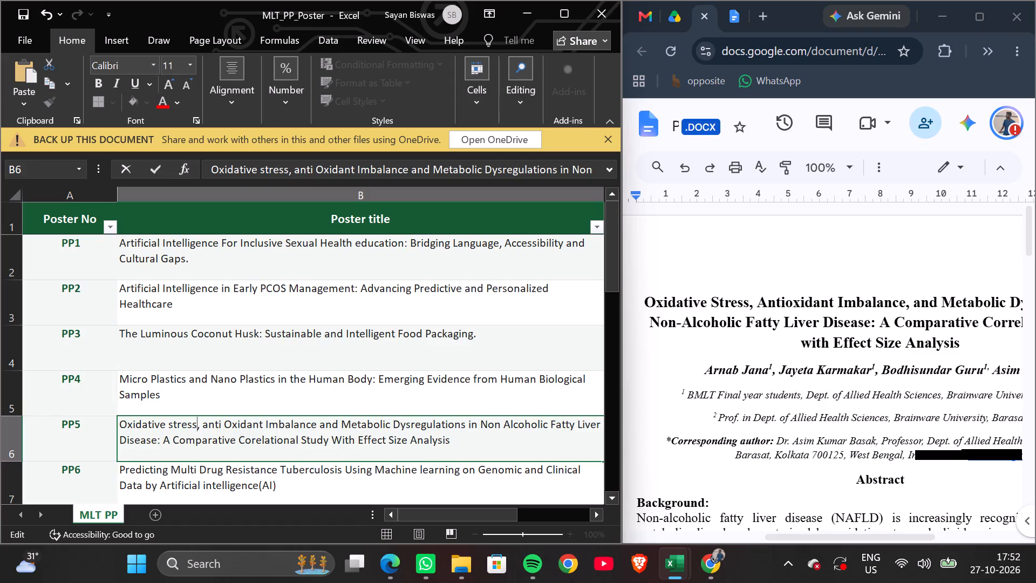
Change "anti Oxidant" to the single lowercase word "antioxidant" in the same poster title.
left_click(223, 423)
key("BackSpace")
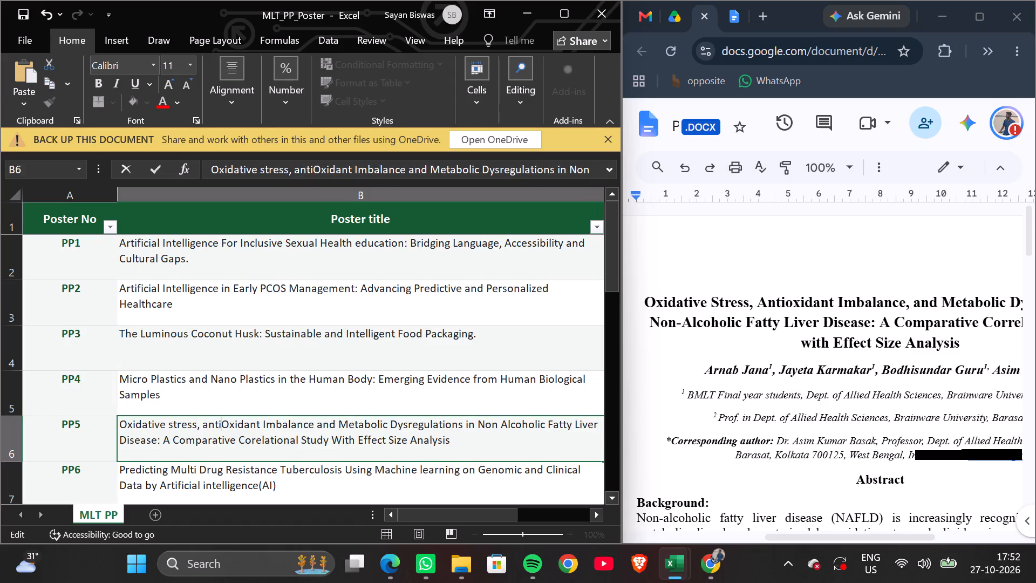
left_click(226, 423)
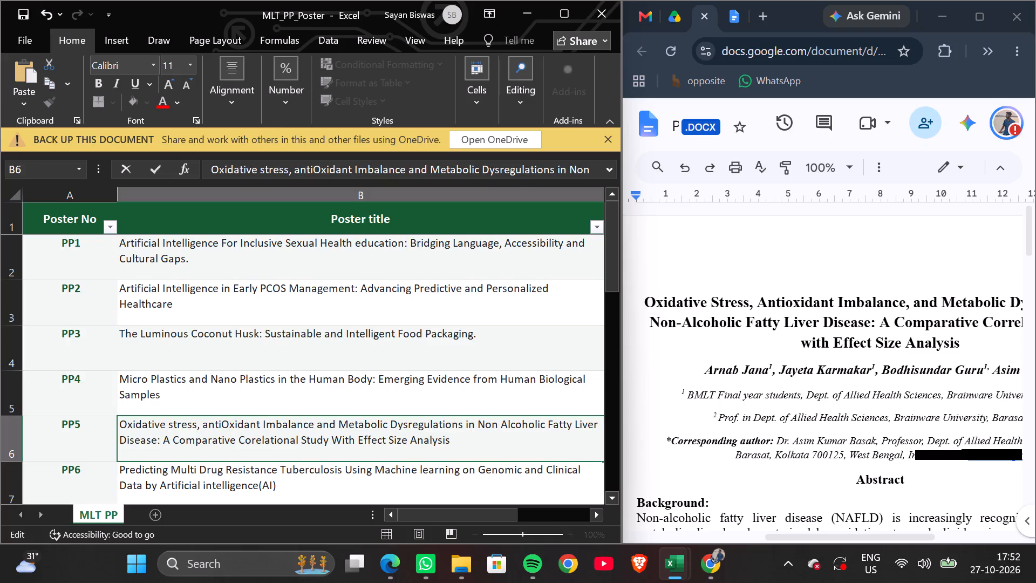
key("BackSpace")
key("o")
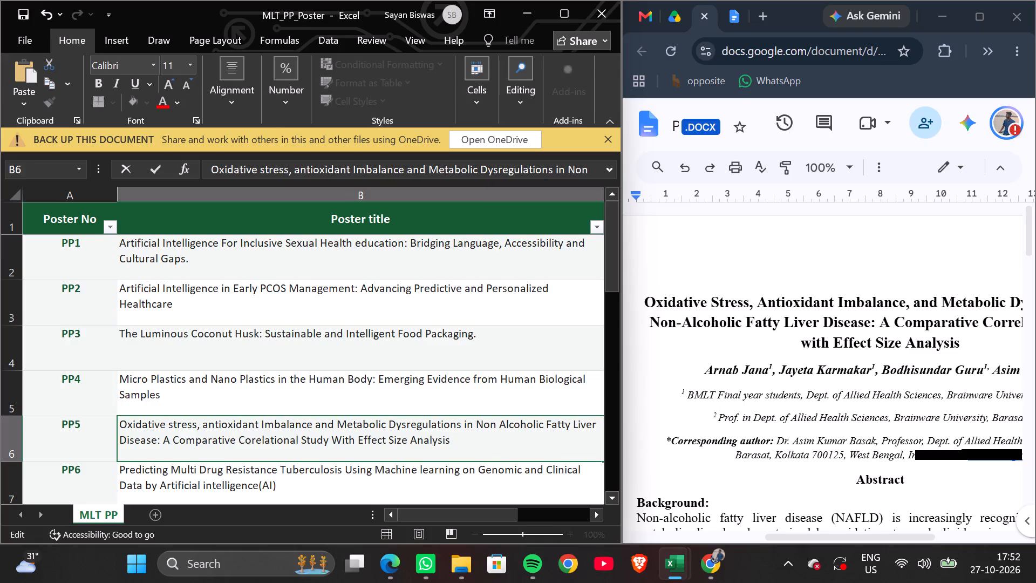
Examine the full title and author line of the PP 3 abstract document against the register's oxidative stress poster title.
left_click_drag(800, 537, 828, 538)
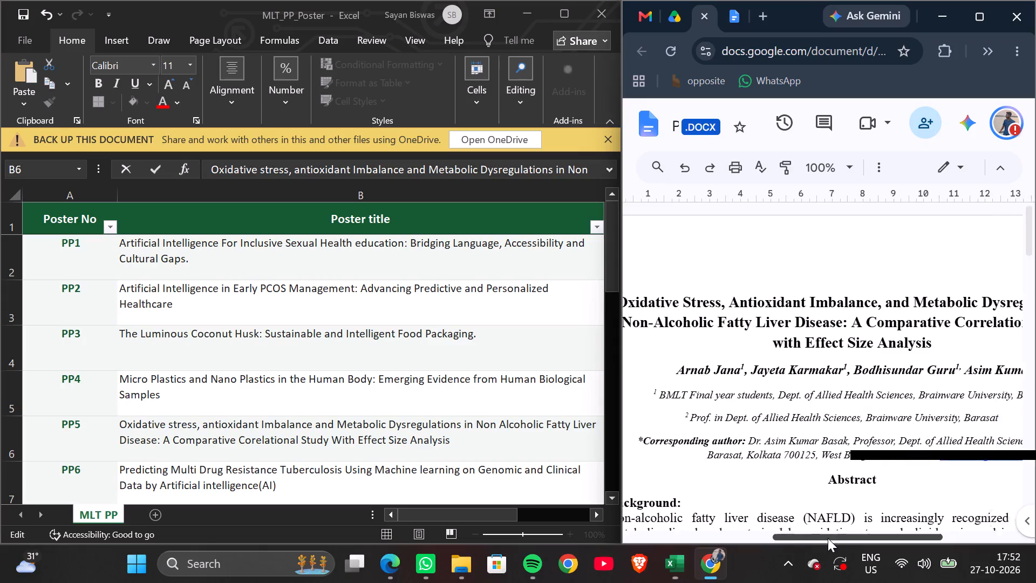
left_click_drag(828, 538, 847, 535)
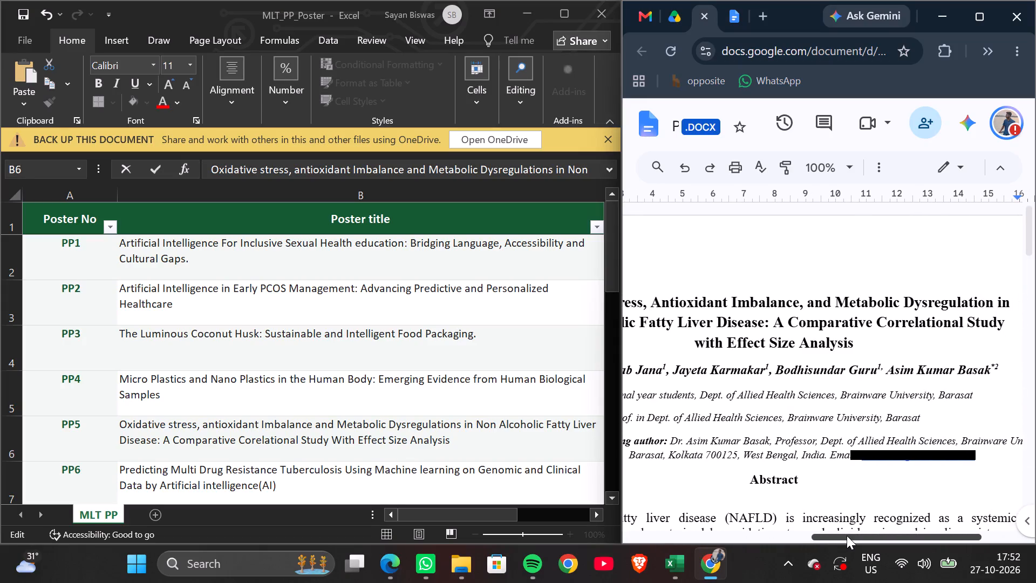
left_click_drag(847, 535, 867, 534)
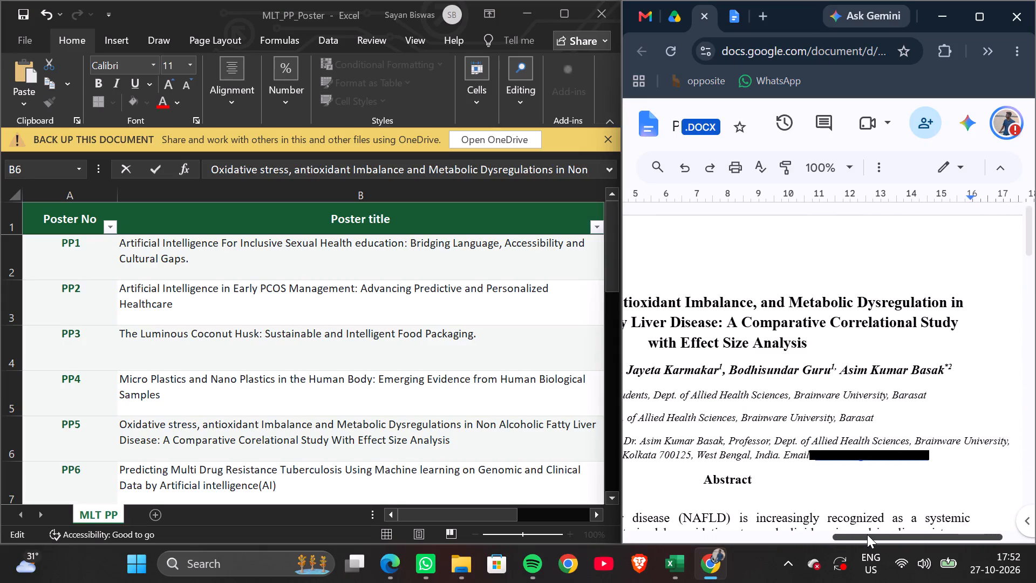
left_click_drag(867, 534, 796, 496)
left_click_drag(493, 513, 506, 518)
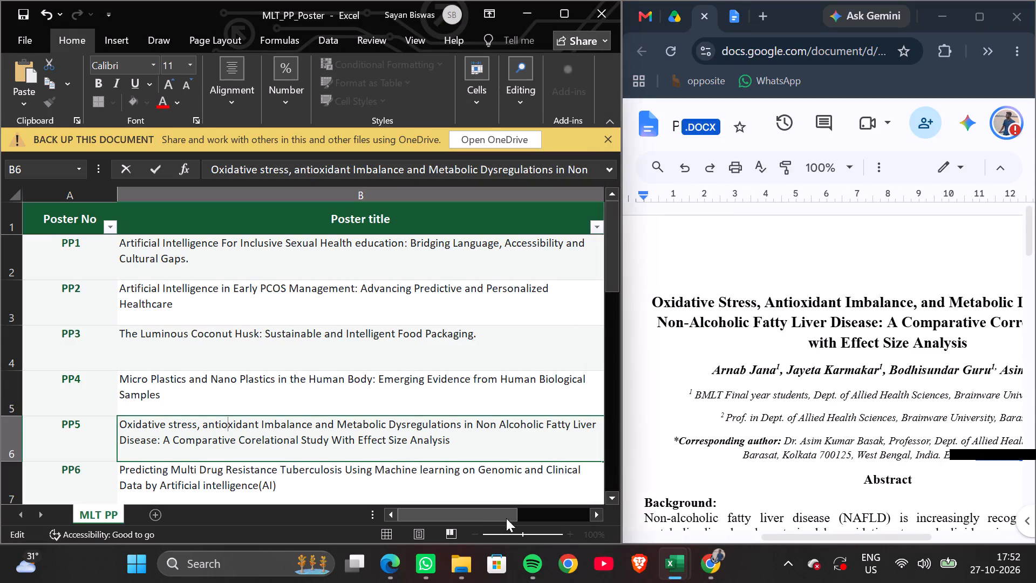
left_click_drag(506, 518, 522, 518)
left_click_drag(512, 511, 513, 512)
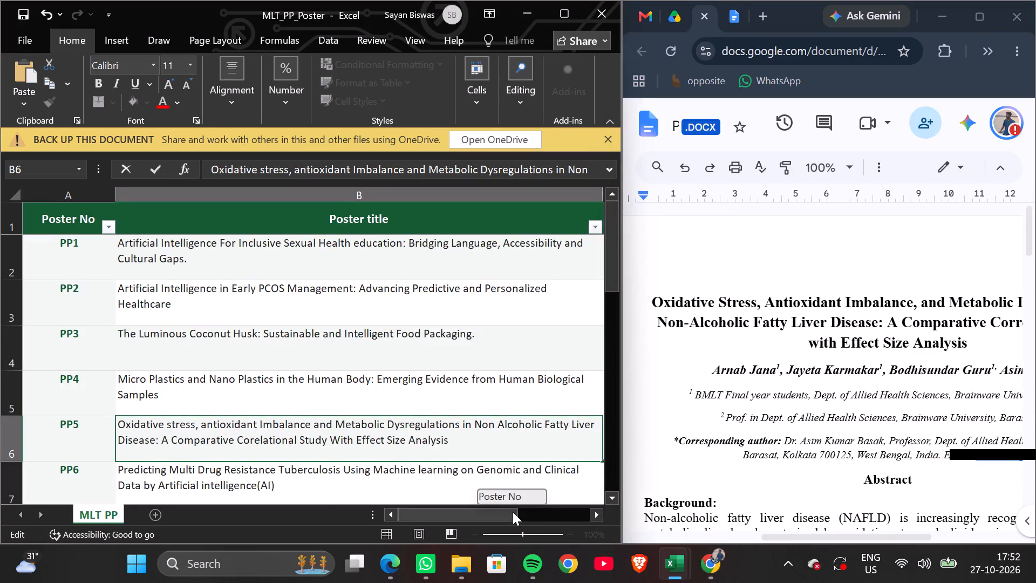
left_click_drag(513, 512, 521, 513)
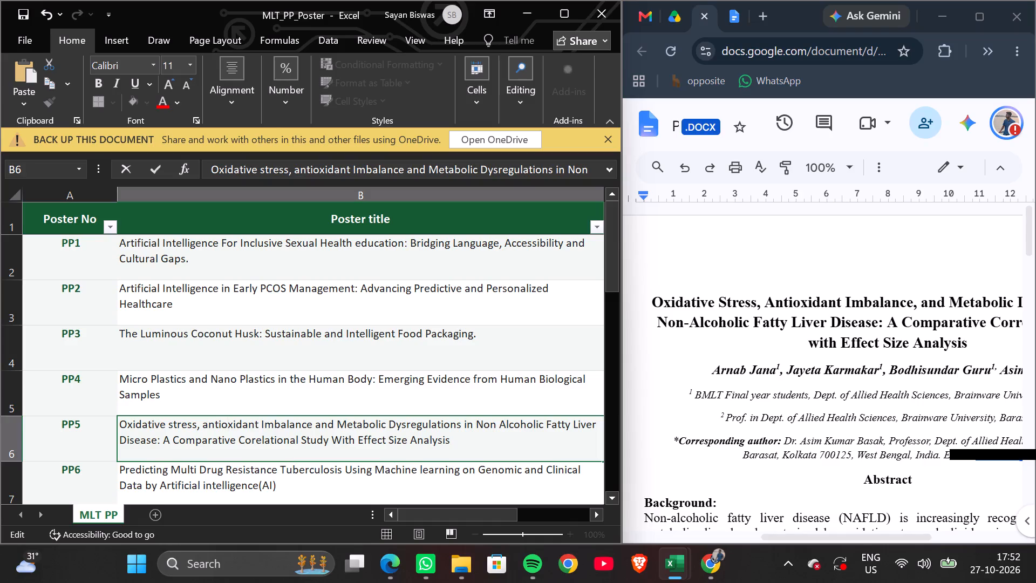
left_click(824, 543)
left_click_drag(819, 538, 850, 527)
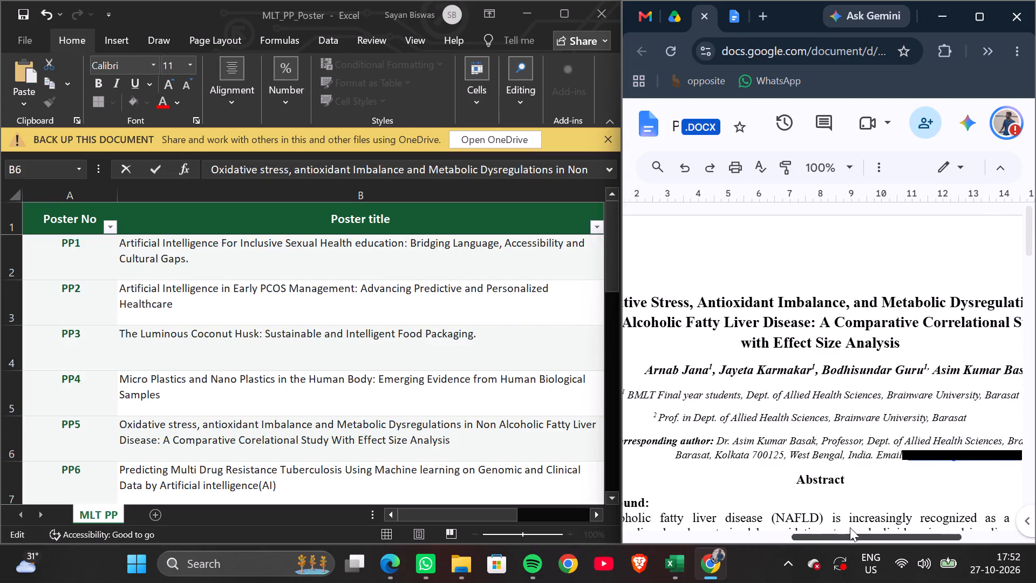
left_click_drag(850, 527, 879, 520)
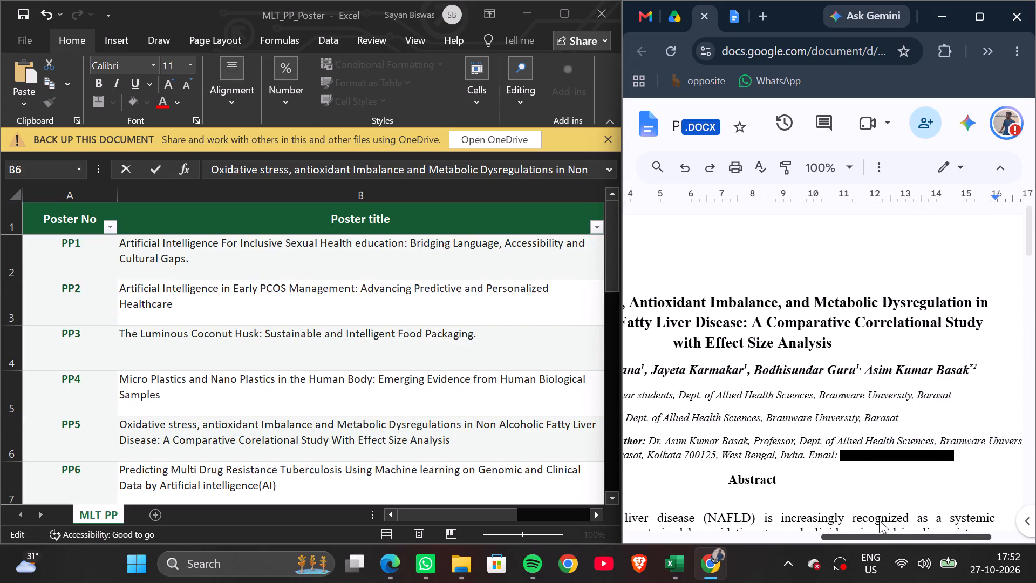
left_click_drag(879, 520, 851, 506)
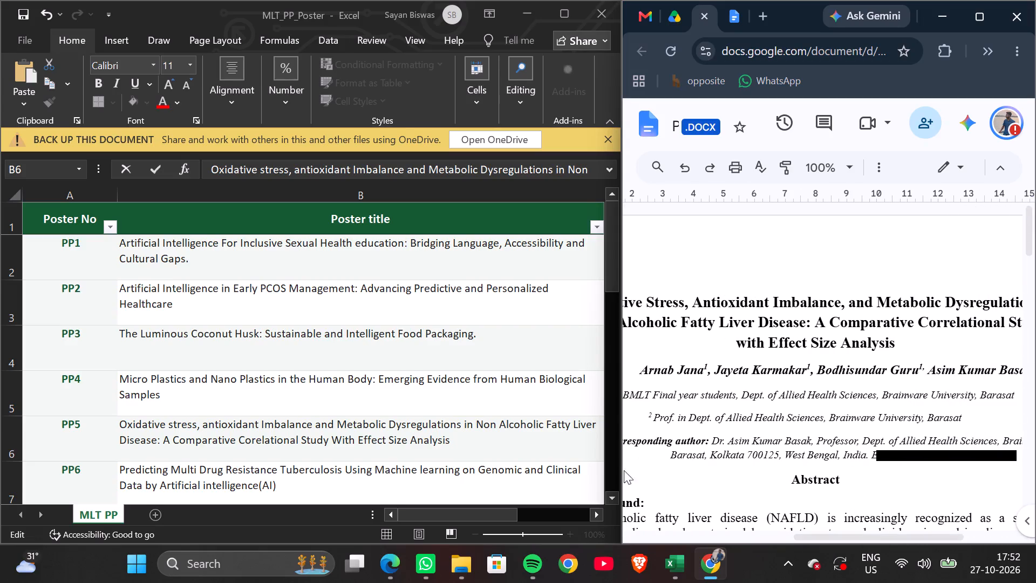
Set the Poster No of the oxidative stress title's row to PP3.
double_click(79, 422)
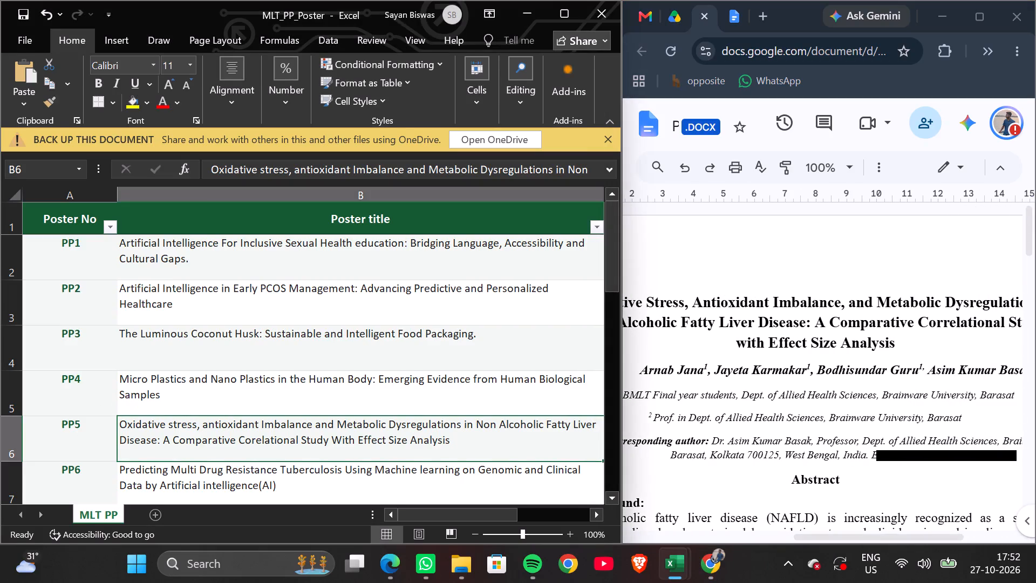
left_click(94, 433)
double_click(88, 430)
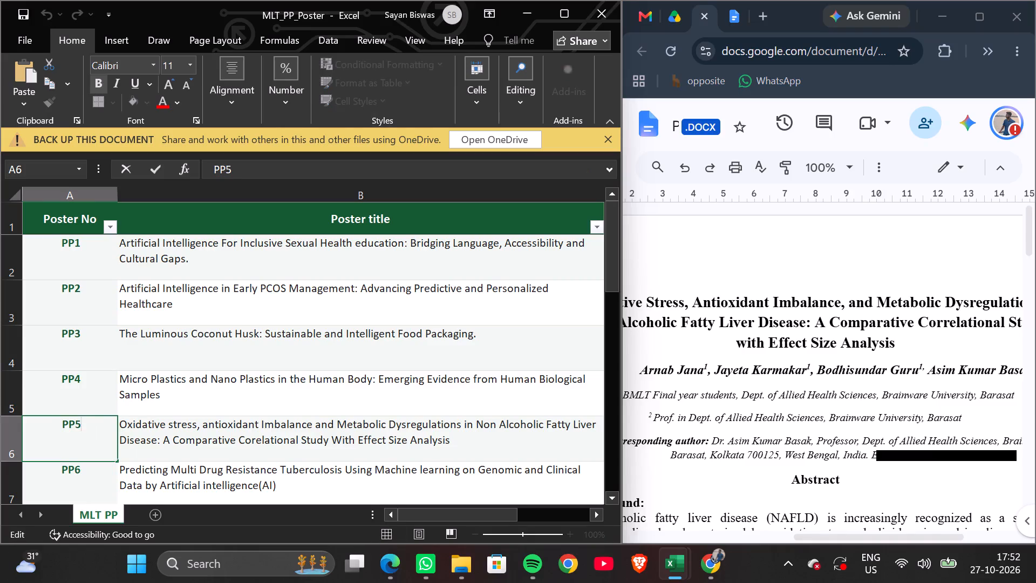
key("BackSpace")
key("3")
Remove the digits from the Poster No of the Inclusive Sexual Health education and Luminous Coconut Husk rows, leaving only PP.
scroll(88, 429, "down", 2)
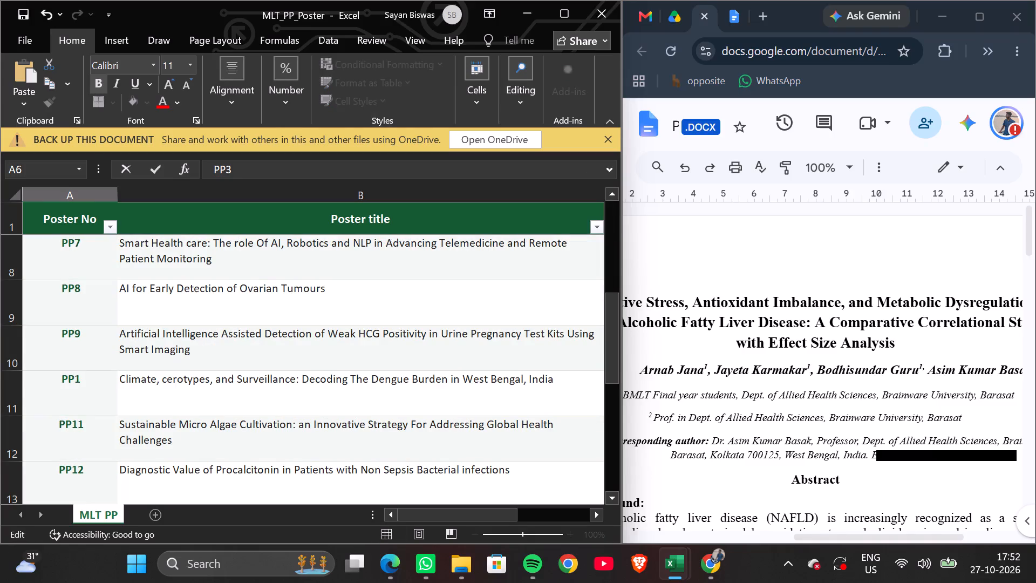
scroll(83, 398, "up", 4)
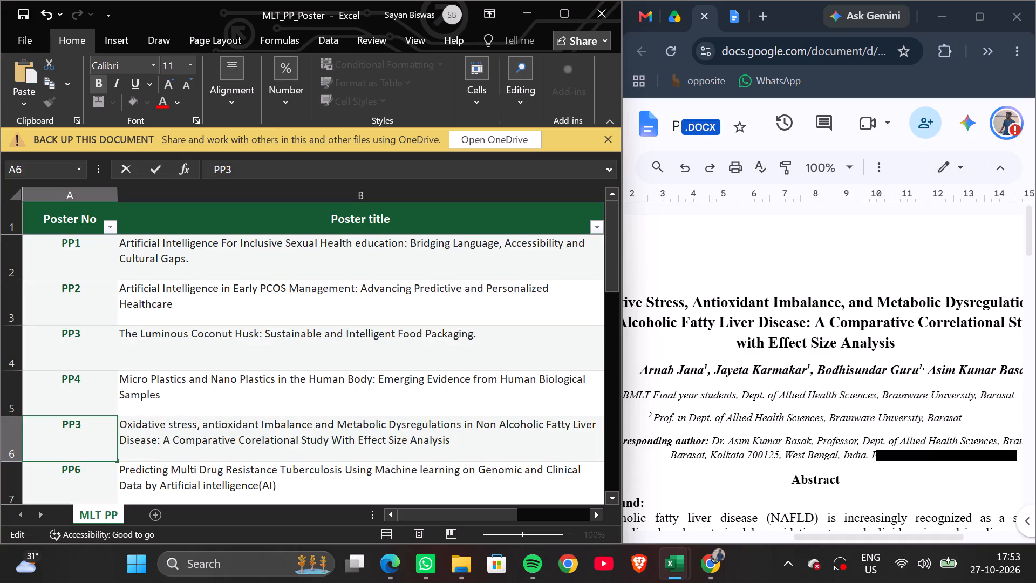
double_click(86, 253)
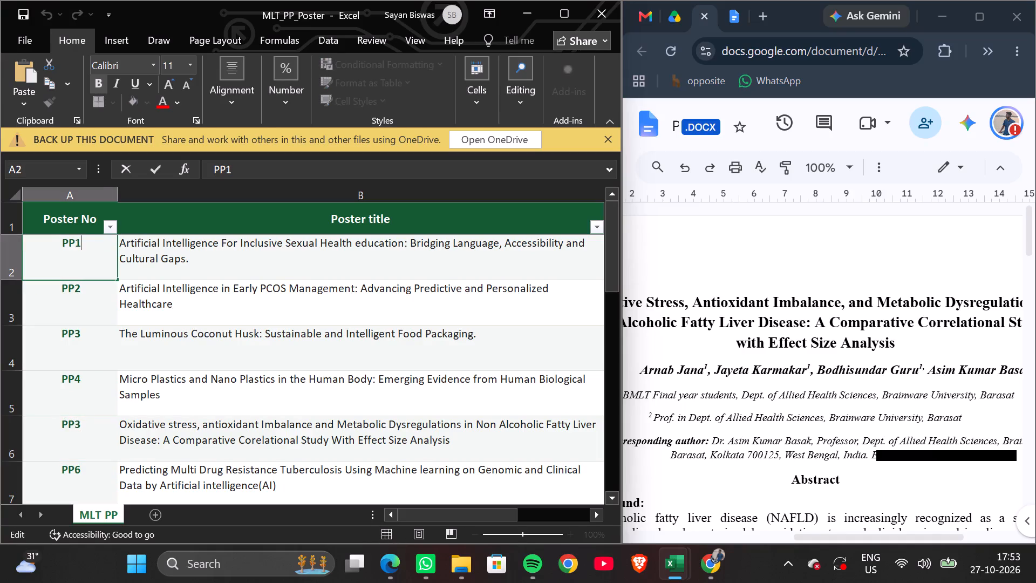
key("BackSpace")
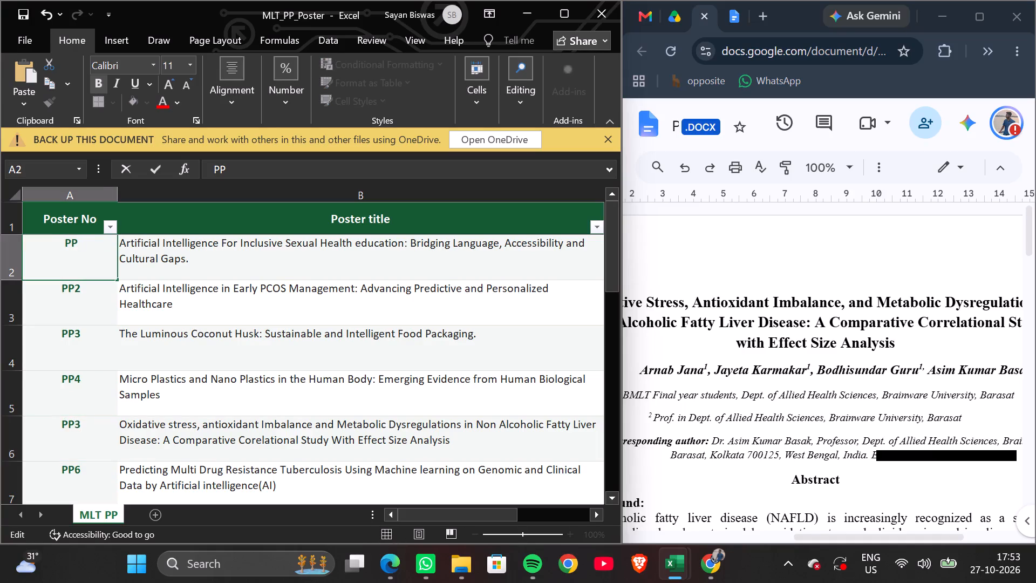
double_click(85, 333)
key("BackSpace")
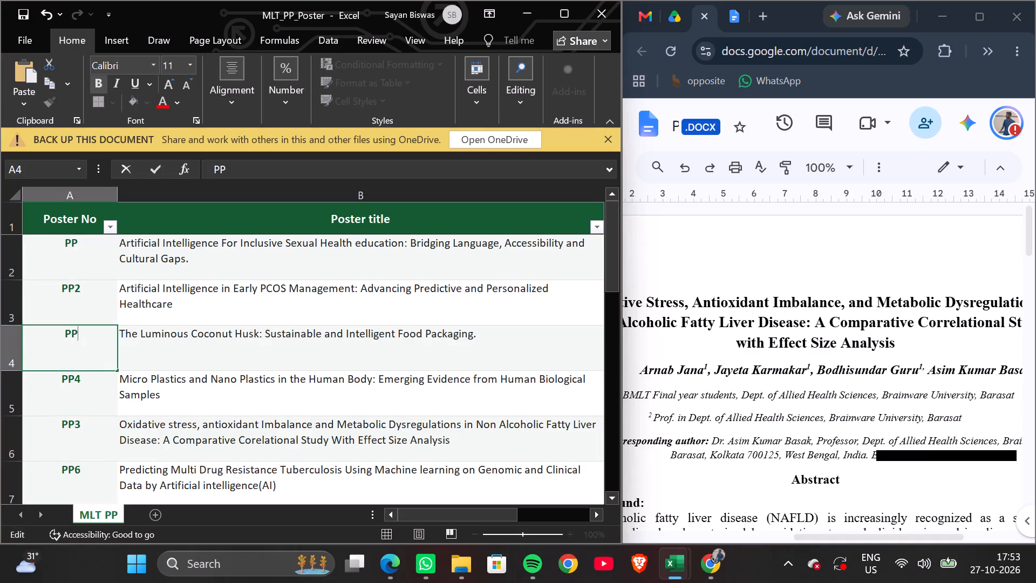
Open the PP 4 abstract document from the Poster Presentation folder in Drive and bring its title and author line into view.
scroll(196, 375, "down", 2)
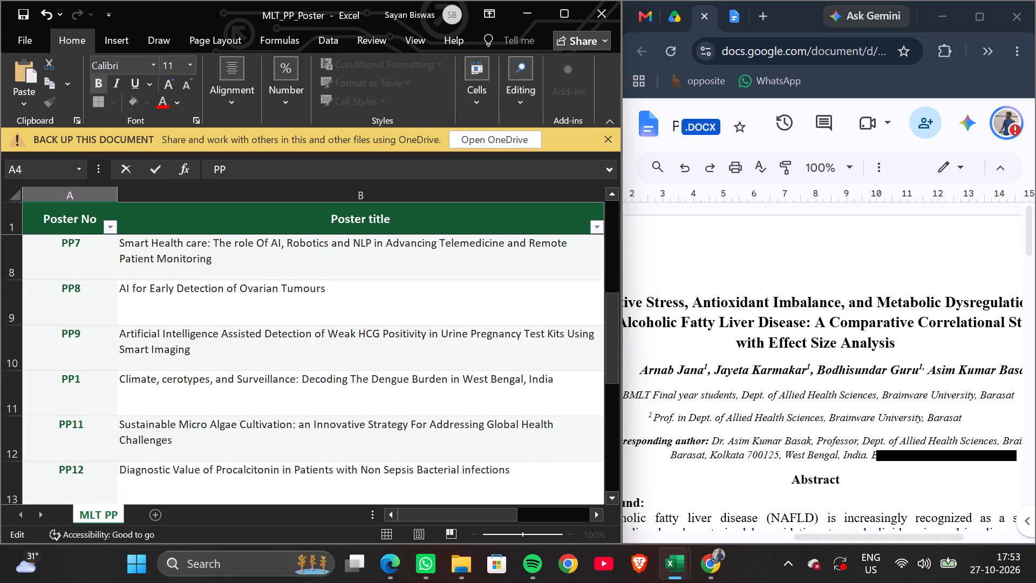
left_click(725, 14)
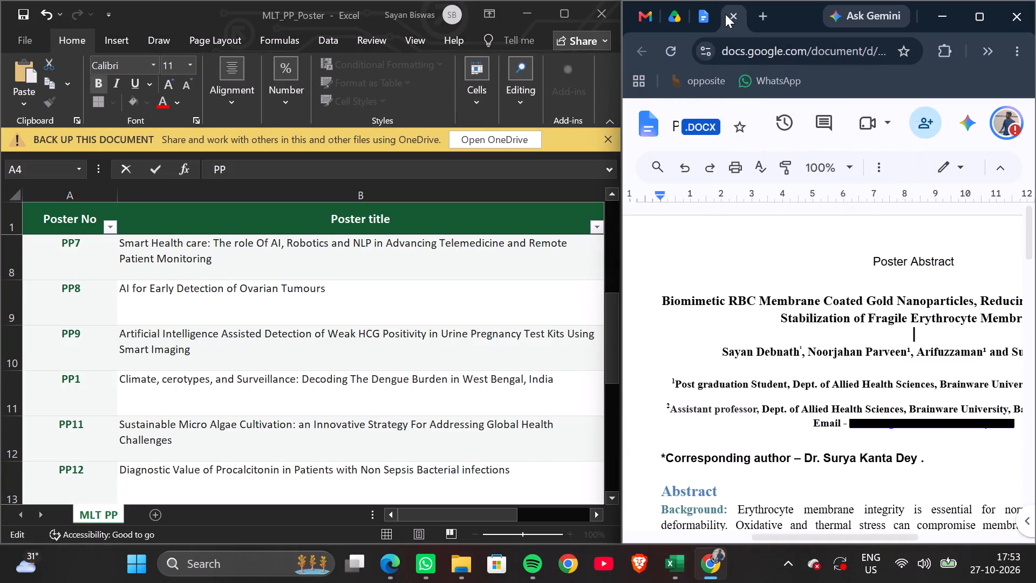
left_click(704, 6)
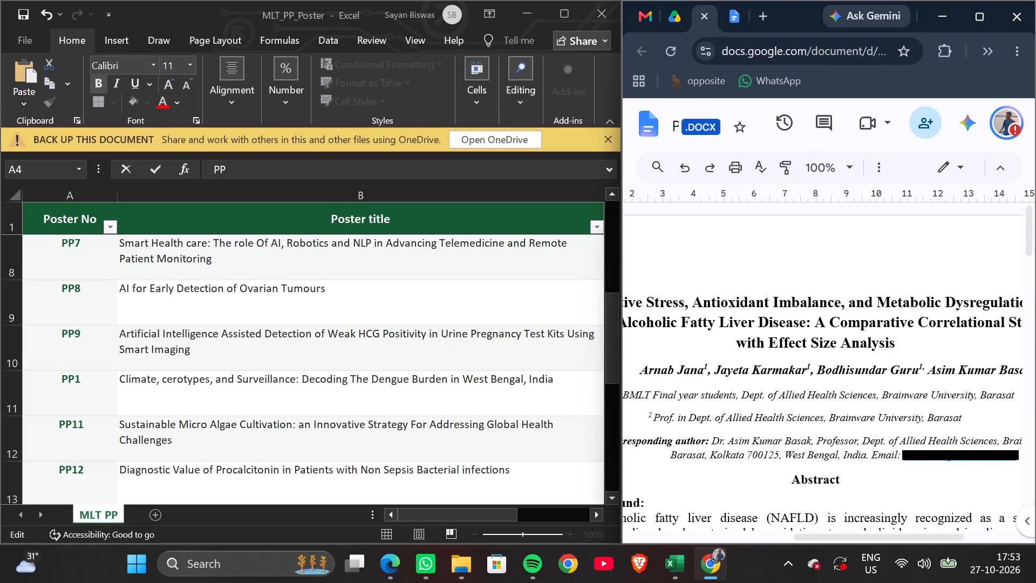
left_click_drag(718, 262, 748, 263)
left_click(748, 263)
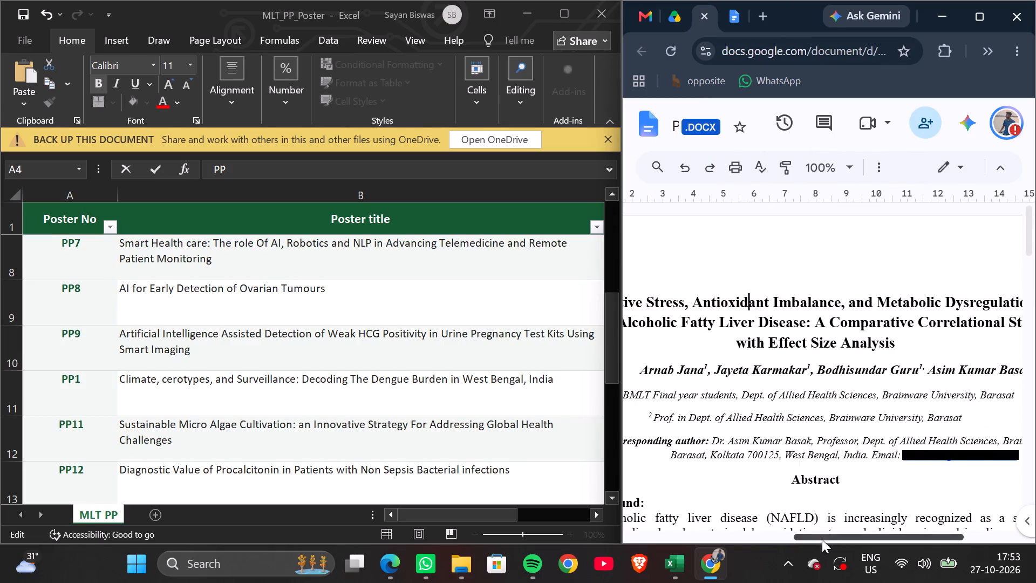
left_click_drag(822, 539, 767, 560)
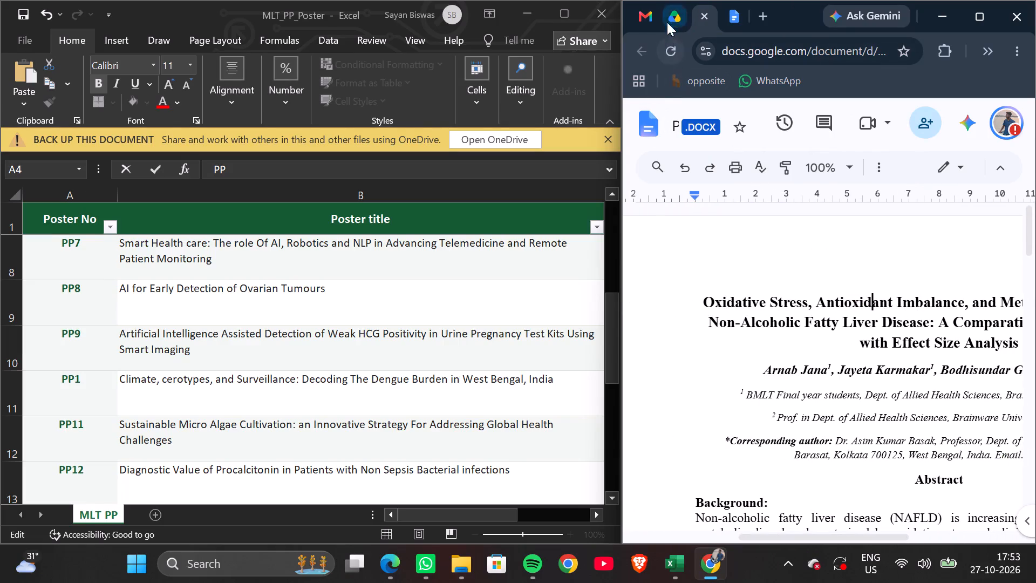
left_click(669, 14)
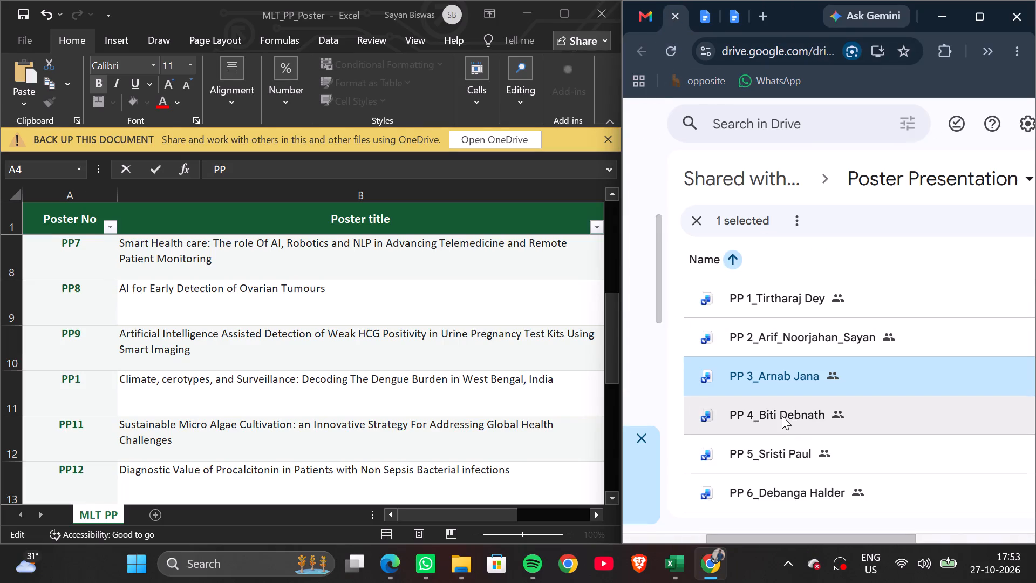
double_click(782, 416)
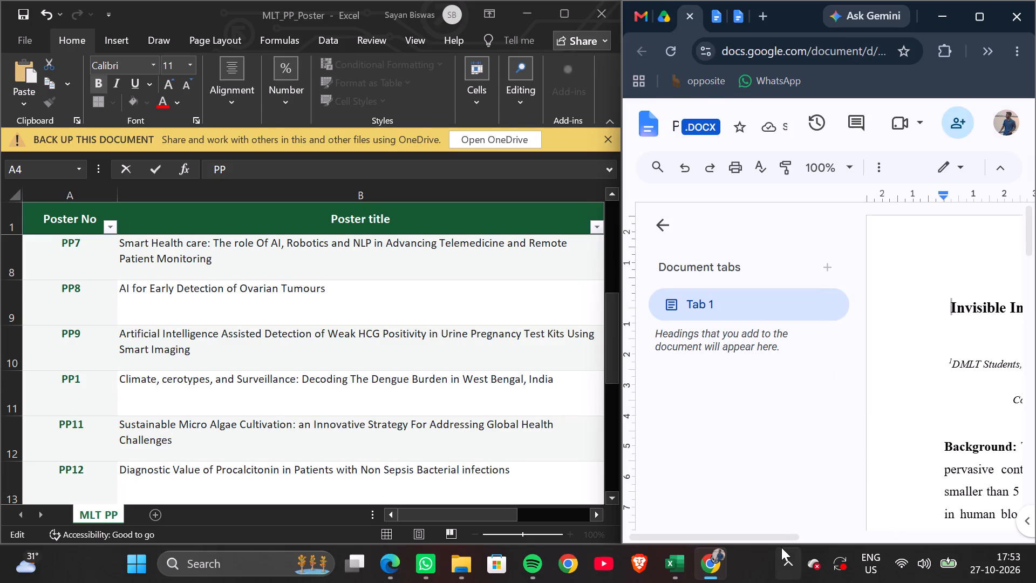
left_click_drag(770, 539, 880, 507)
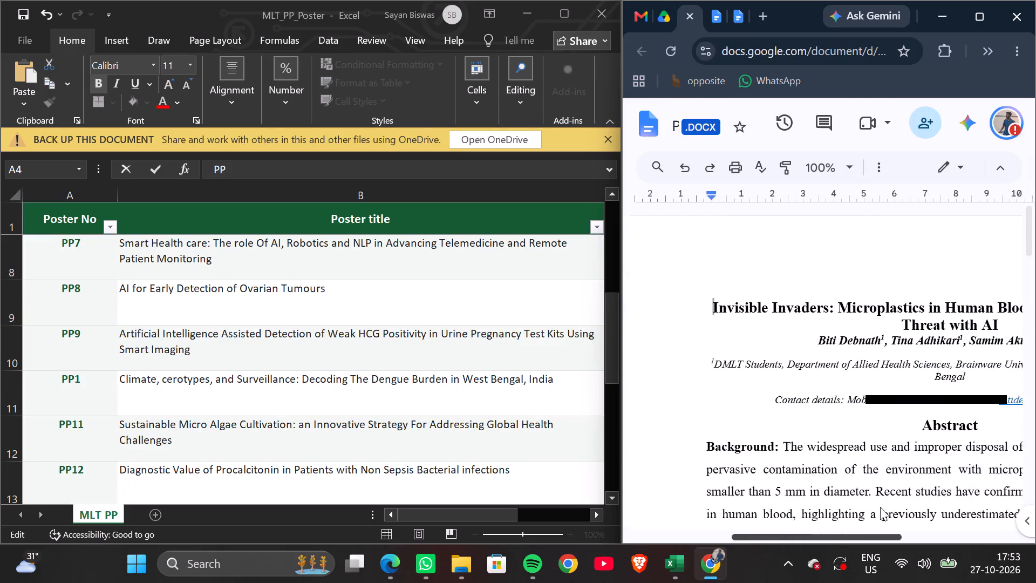
left_click_drag(880, 507, 910, 506)
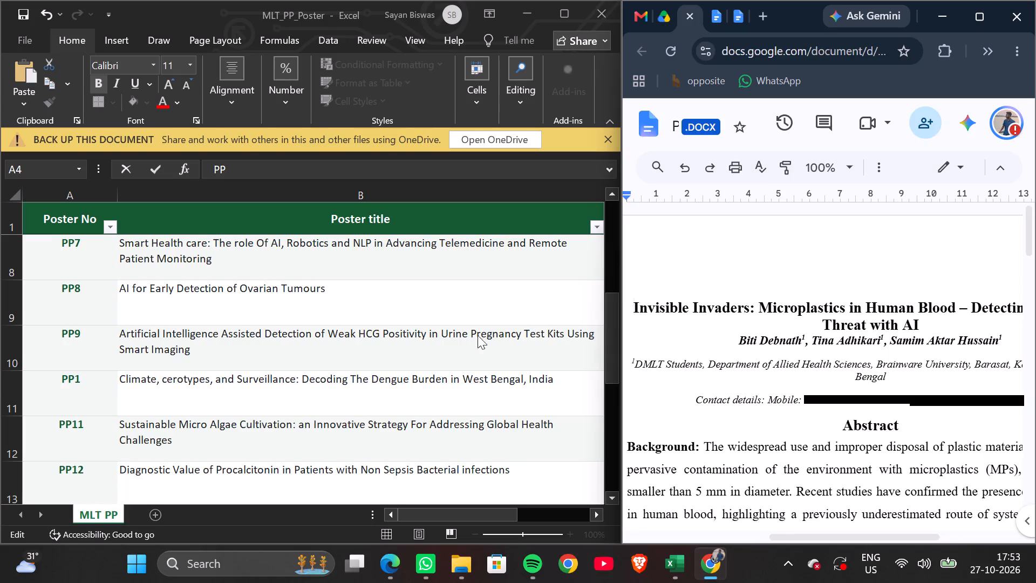
Examine the register's poster titles and author names for the entry matching the open Invisible Invaders abstract.
scroll(334, 375, "up", 5)
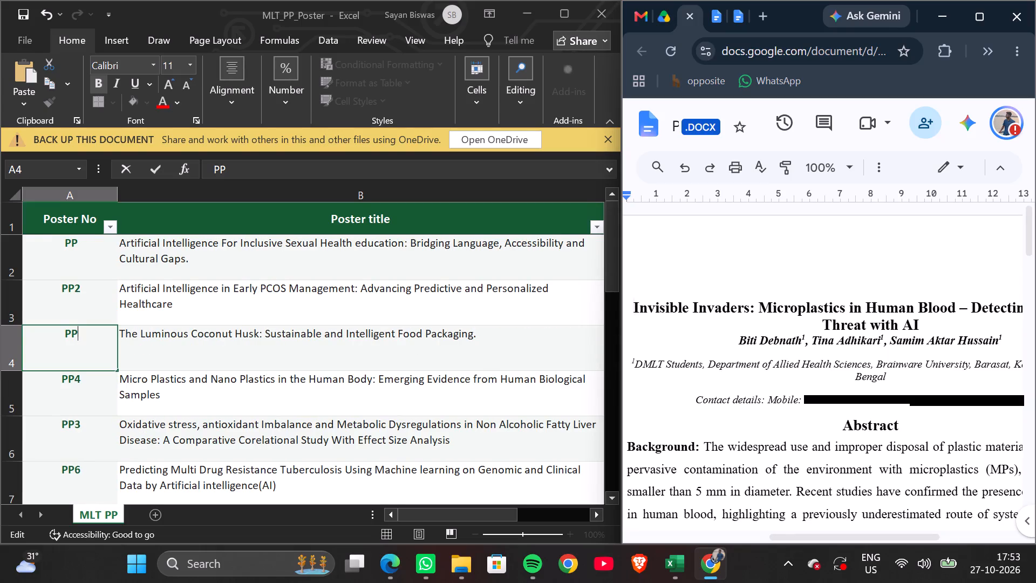
scroll(334, 375, "down", 4)
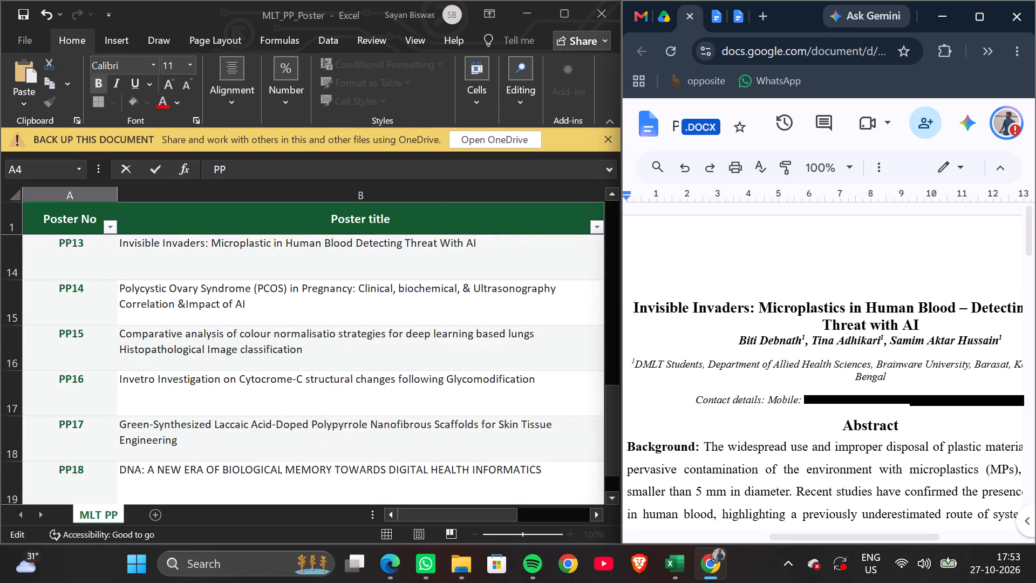
scroll(334, 375, "down", 1)
scroll(334, 375, "up", 3)
scroll(334, 375, "down", 1)
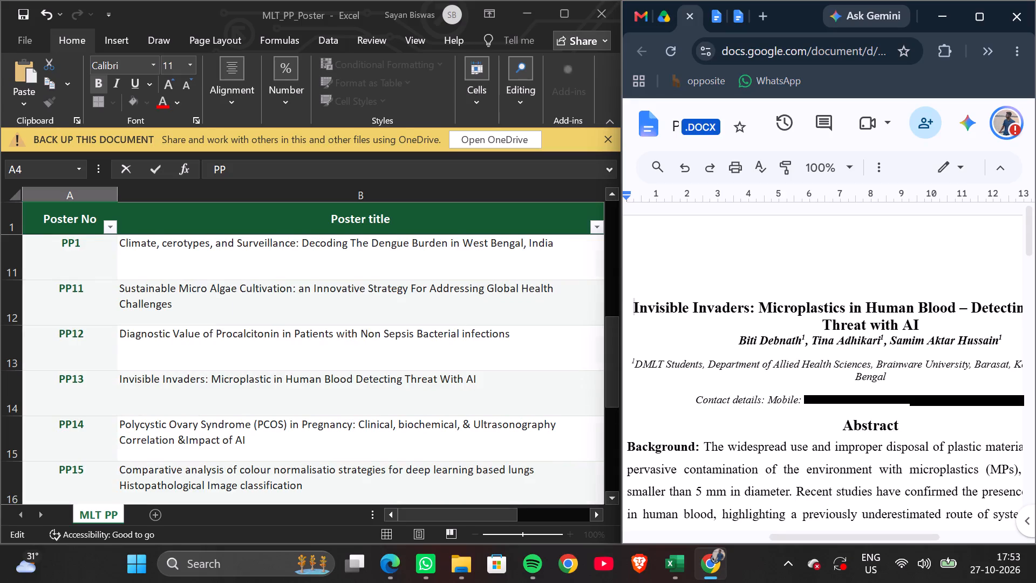
scroll(334, 375, "down", 1)
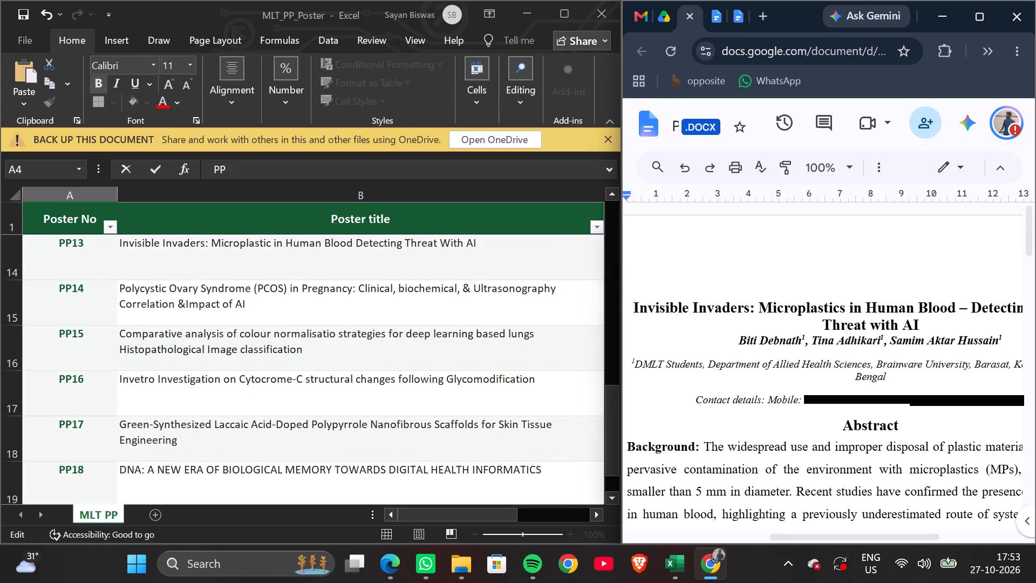
scroll(297, 399, "down", 1)
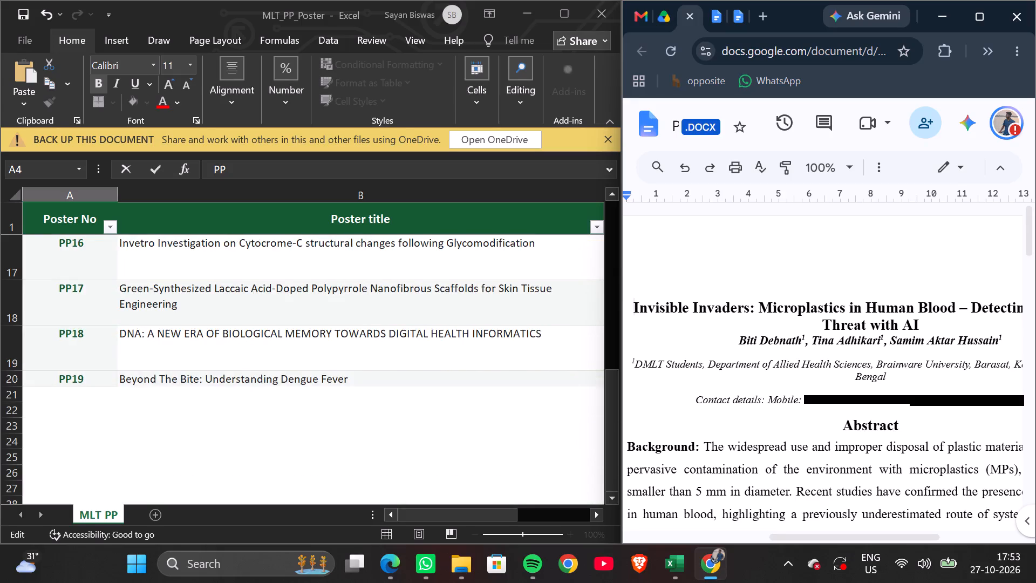
scroll(297, 399, "up", 3)
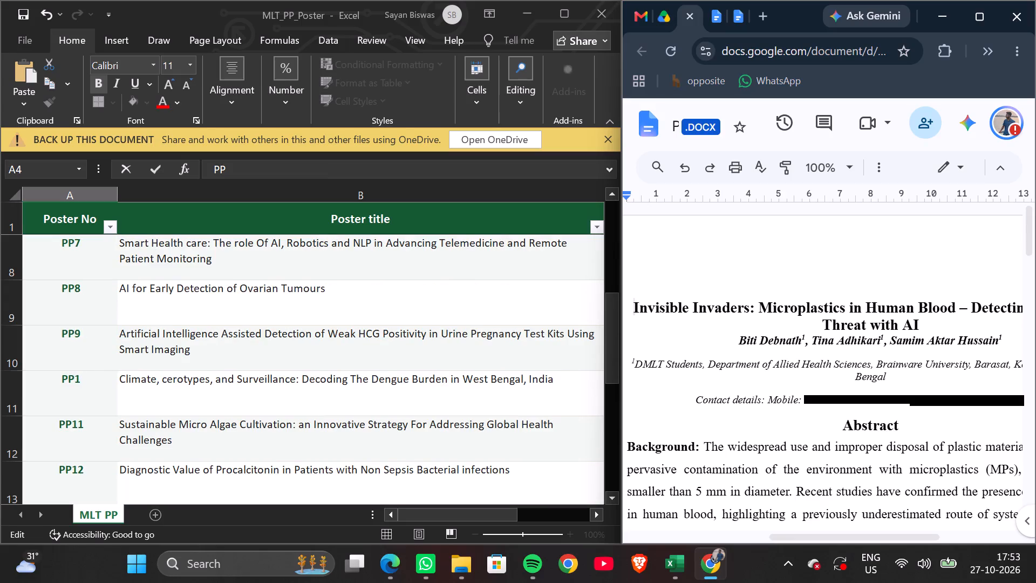
scroll(297, 399, "up", 1)
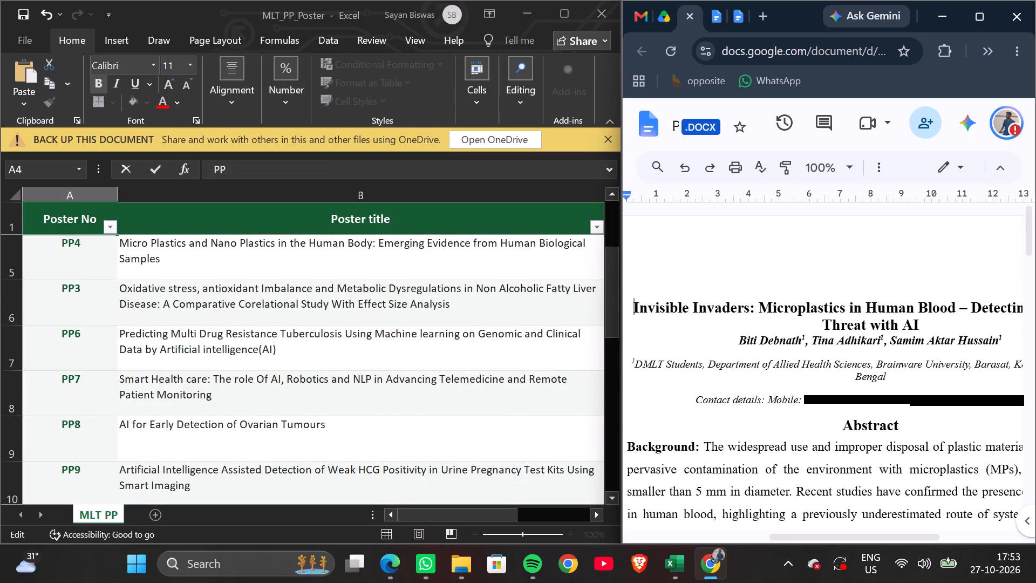
scroll(297, 399, "up", 2)
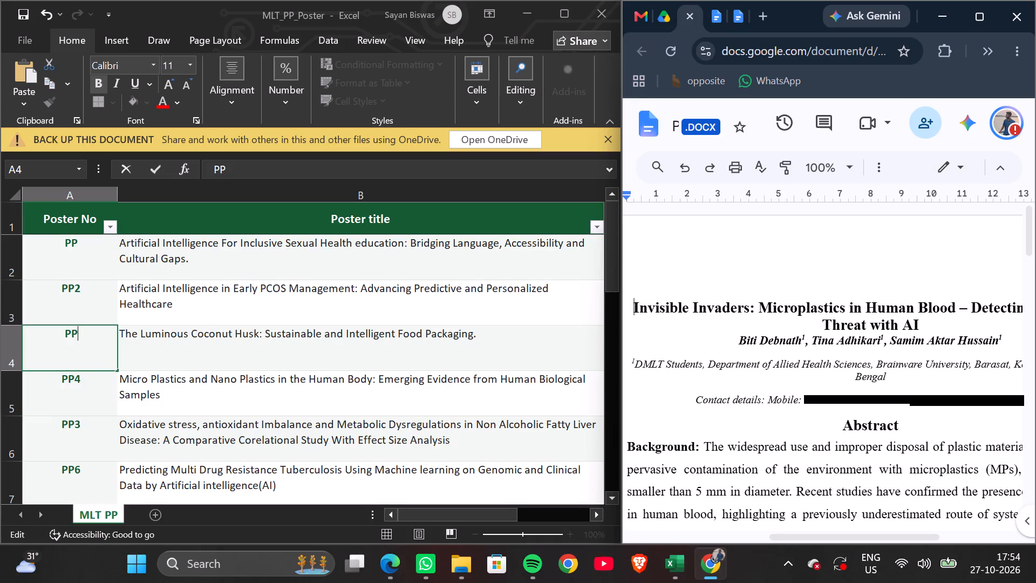
left_click_drag(414, 515, 415, 513)
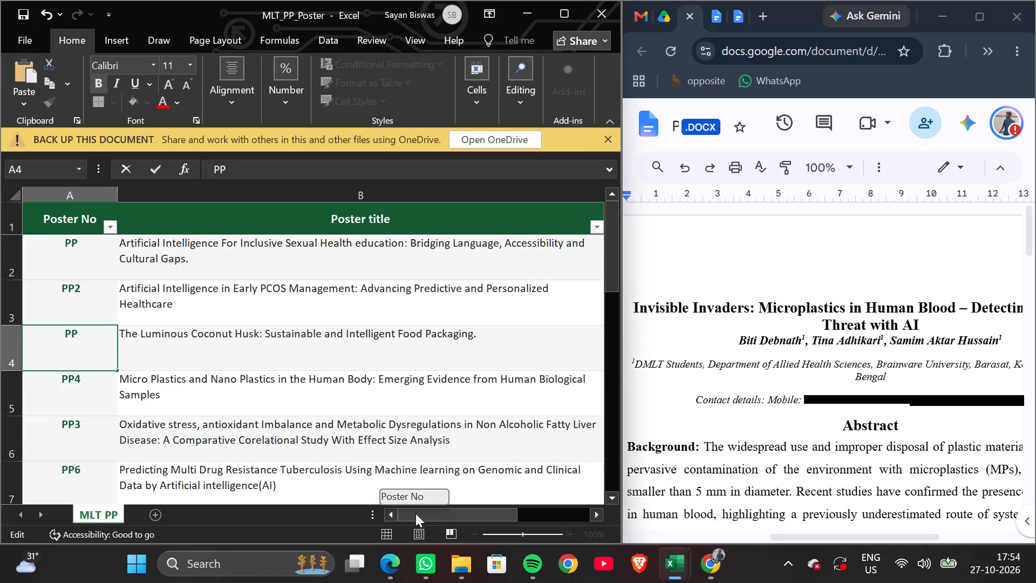
left_click_drag(415, 513, 454, 516)
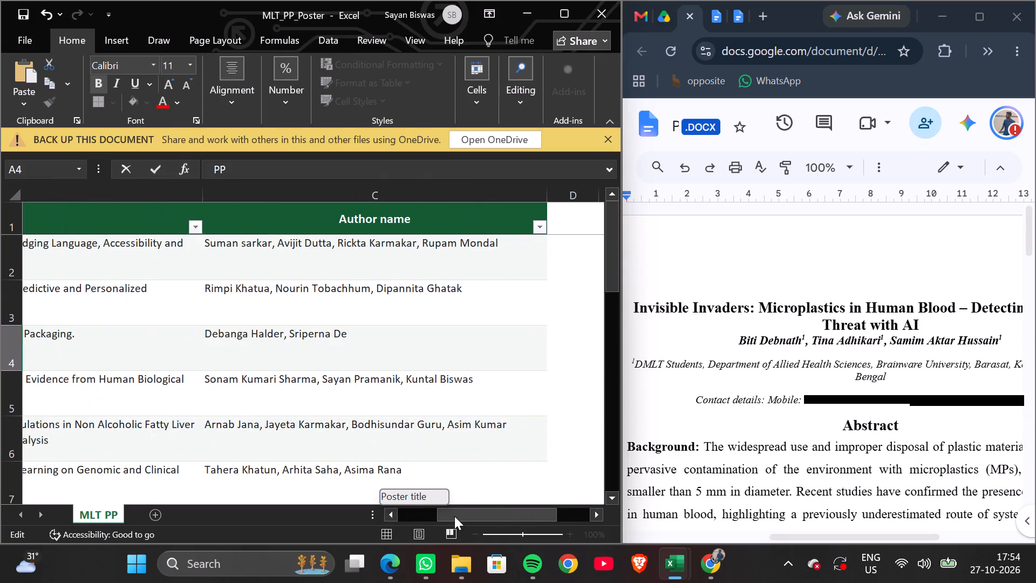
left_click_drag(454, 516, 439, 513)
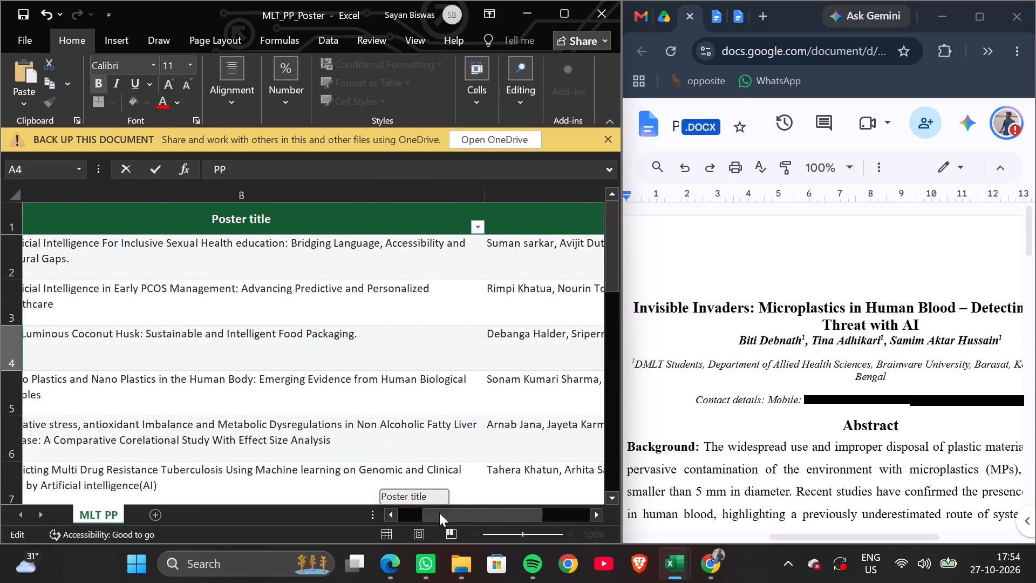
left_click_drag(439, 513, 409, 509)
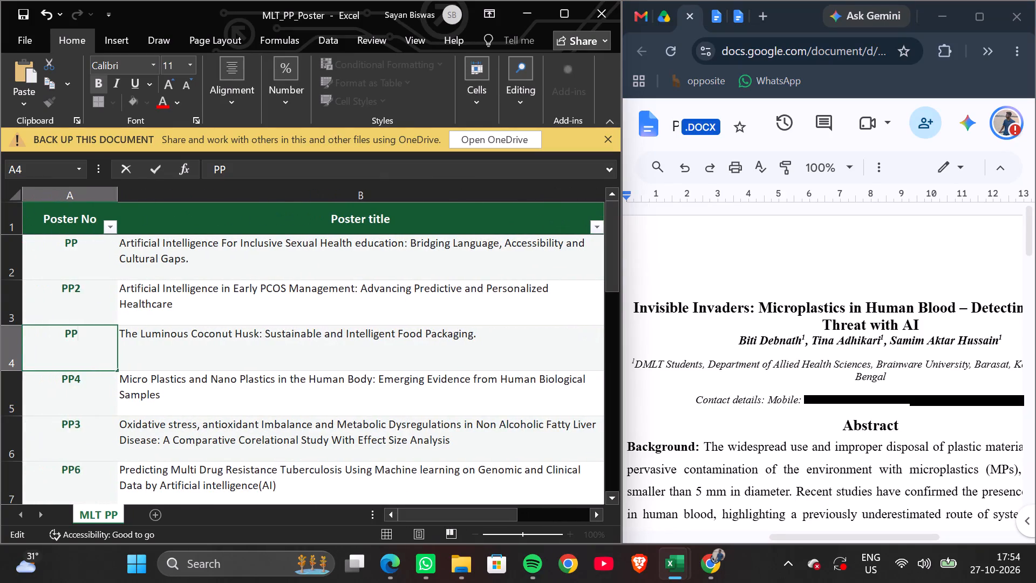
Maximise the register's window and create a new blank workbook.
left_click(557, 12)
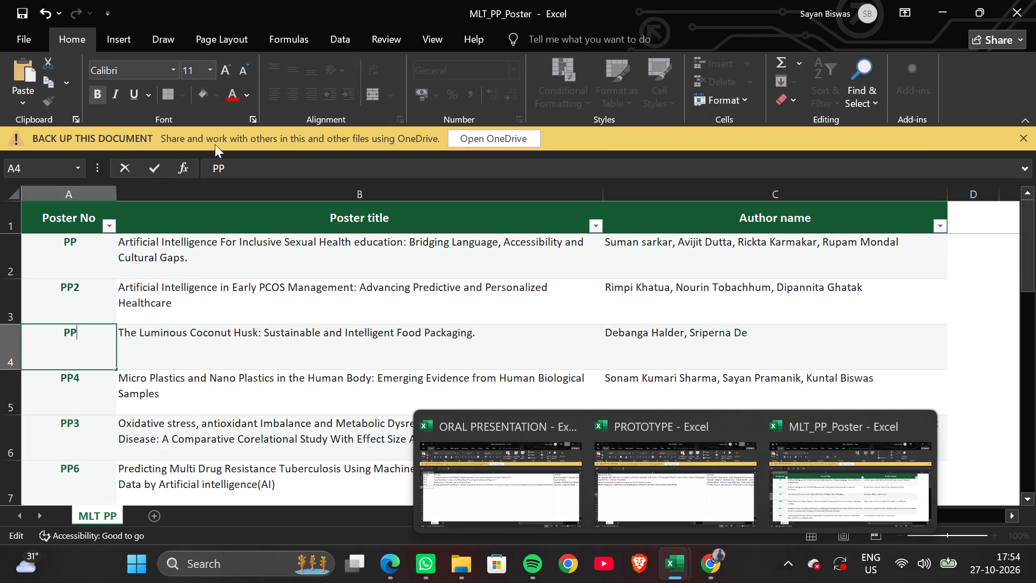
left_click(23, 43)
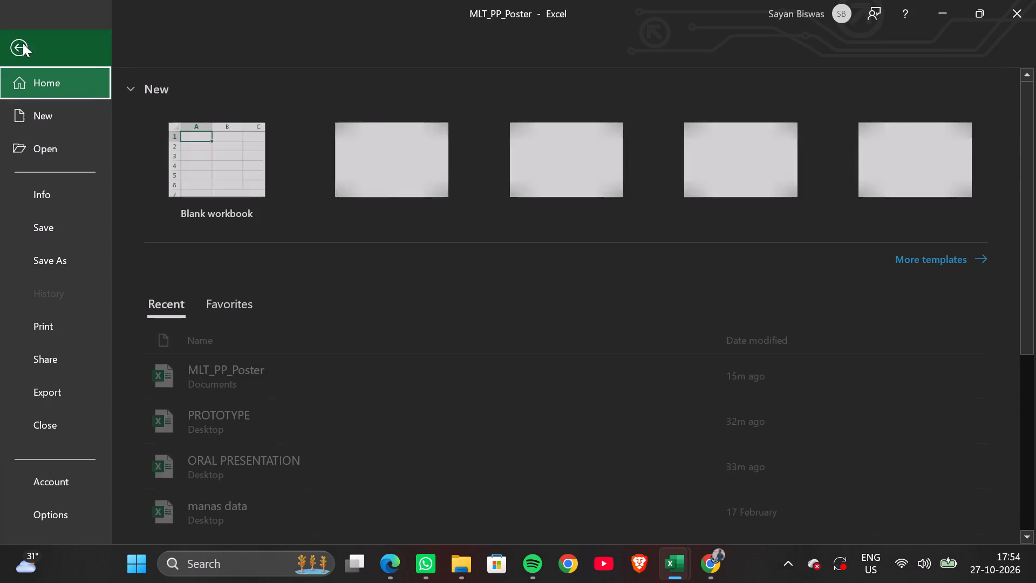
left_click(179, 155)
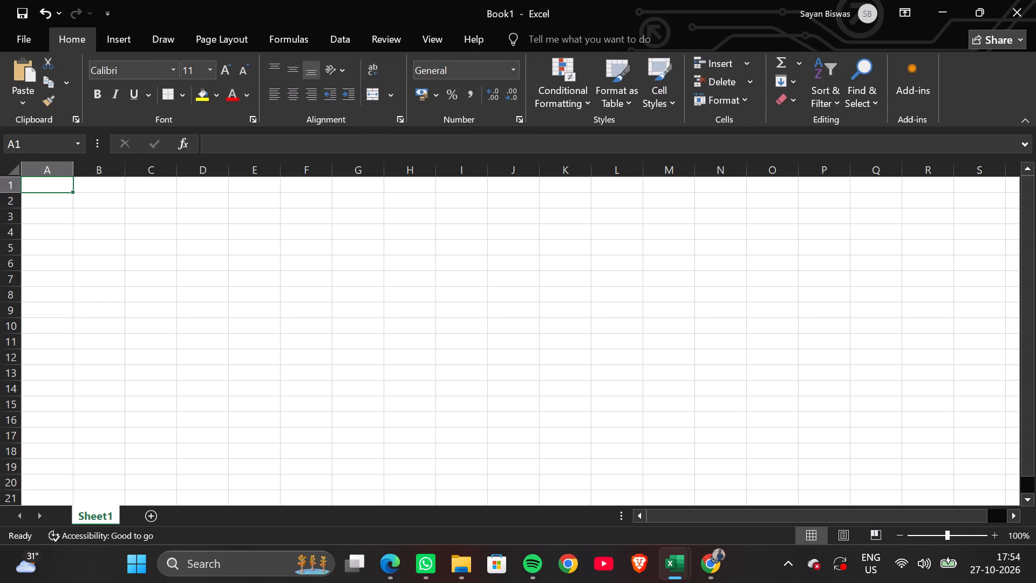
Widen column A to about twice its default width and enter the centred header PP NO in A1.
left_click_drag(73, 168, 88, 168)
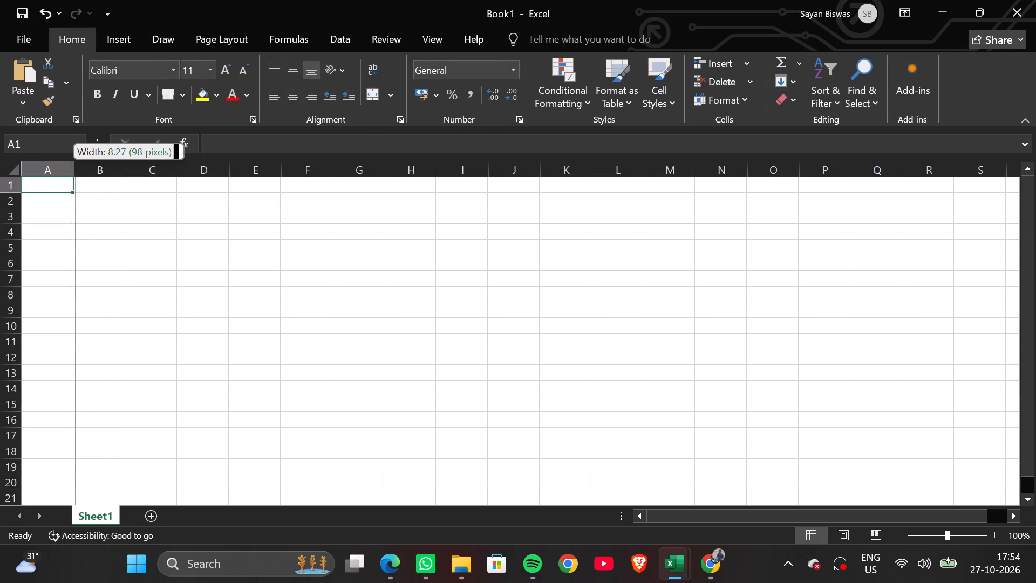
left_click_drag(88, 168, 124, 168)
left_click(79, 188)
double_click(73, 186)
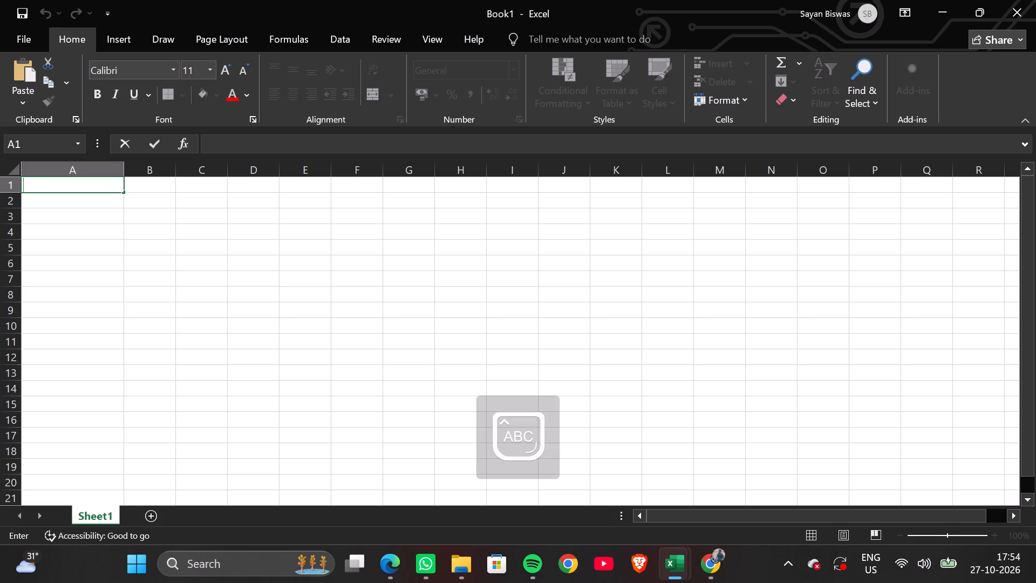
type("PP")
key("space")
type("NO")
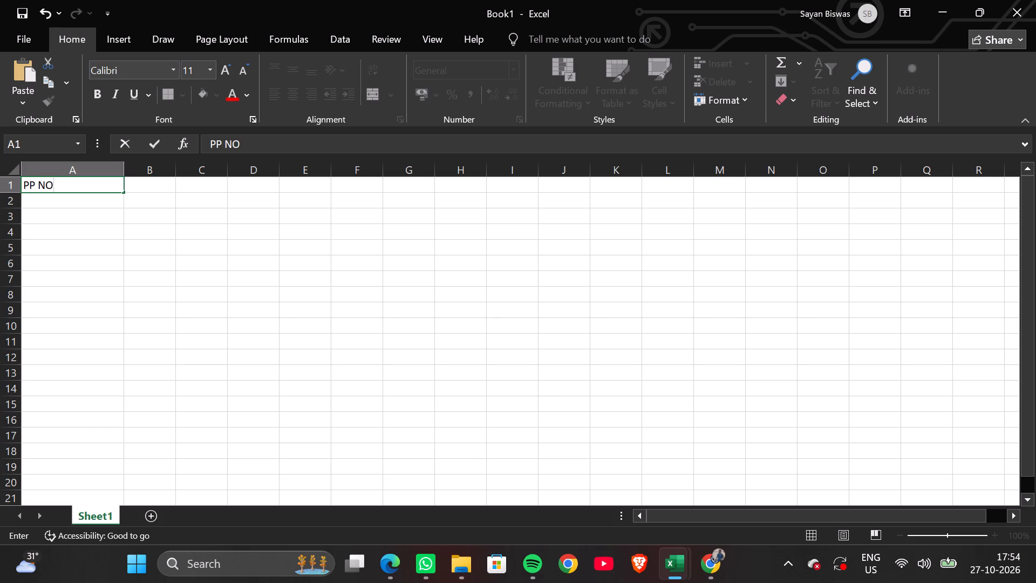
left_click(154, 180)
left_click(76, 184)
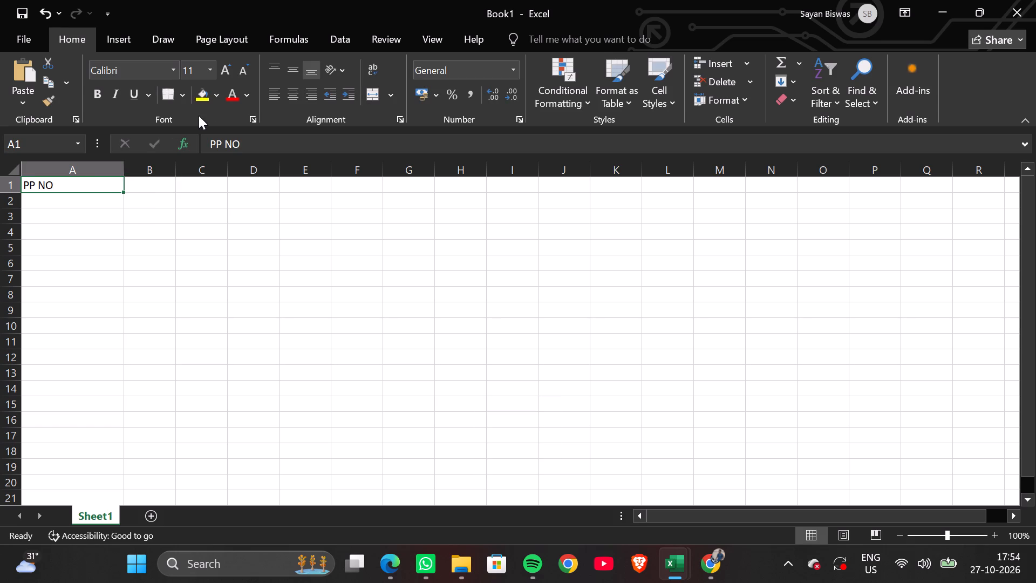
left_click(287, 97)
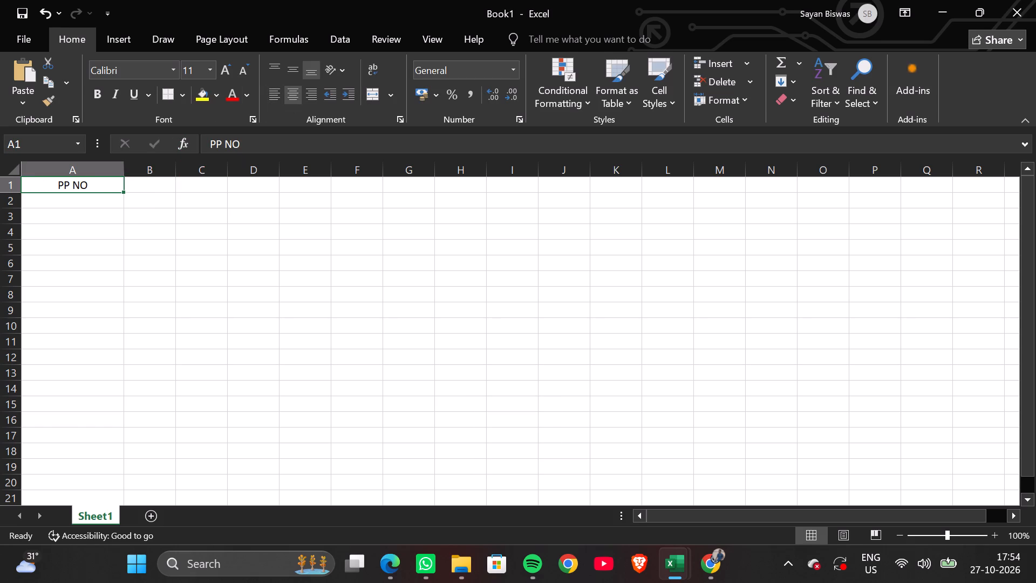
Widen column B to span more than half of the visible sheet, making room for long poster titles.
left_click(166, 184)
left_click_drag(174, 170, 179, 169)
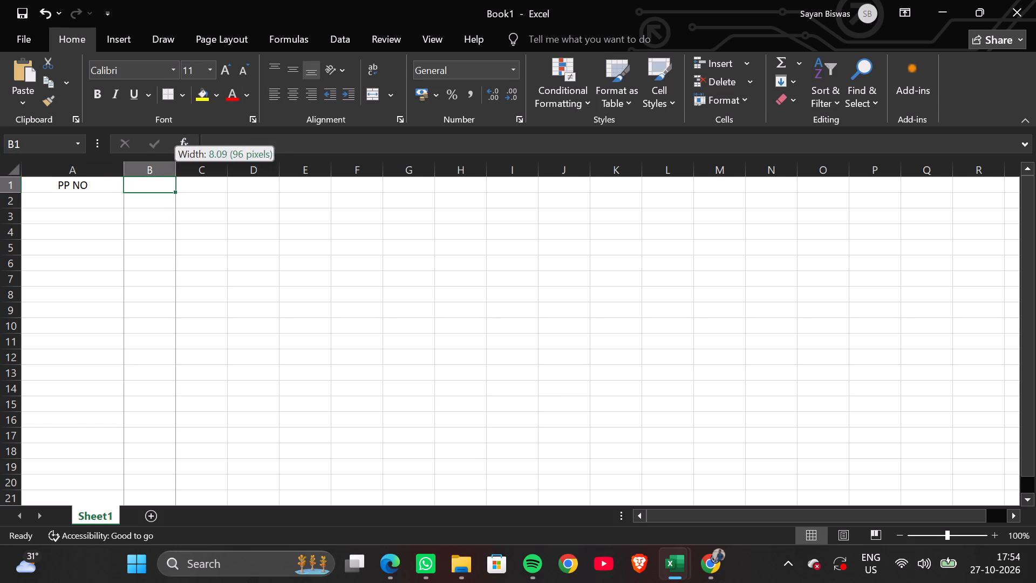
left_click_drag(179, 169, 698, 151)
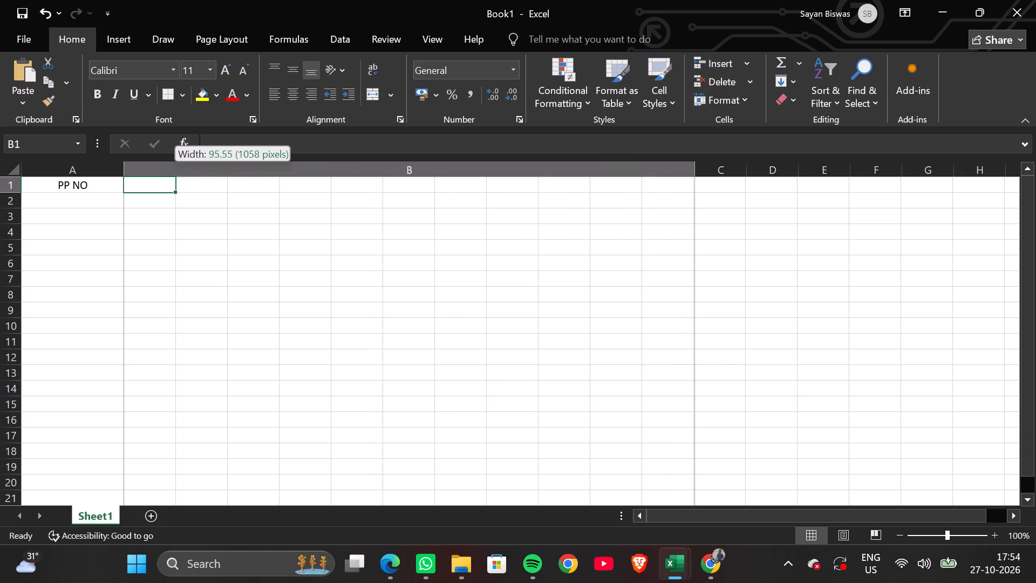
left_click_drag(698, 151, 744, 149)
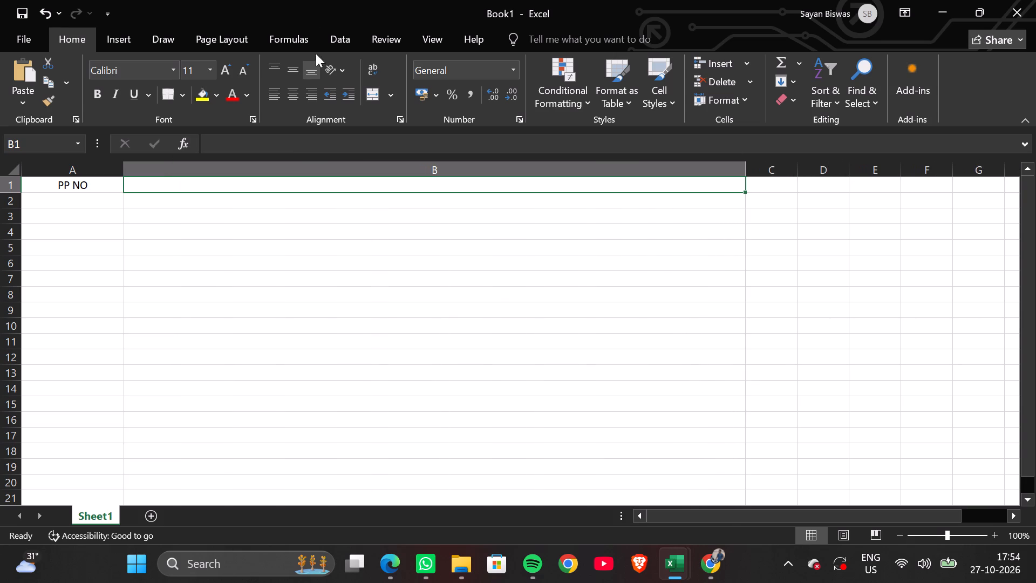
Enter the header POSTER TITLE in B1 and centre it.
left_click(284, 189)
left_click(226, 142)
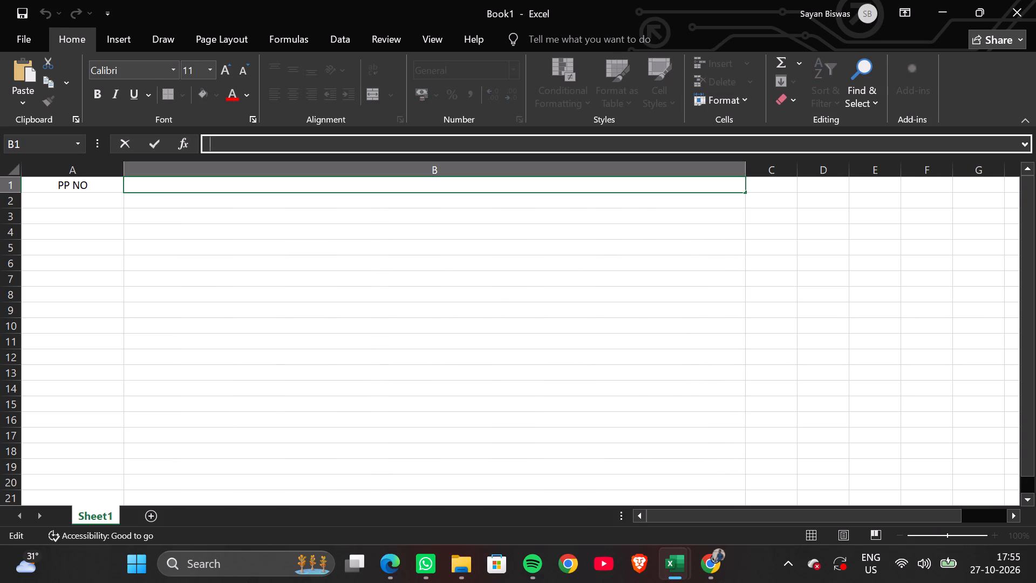
type("PO")
type("STER")
key("space")
type("TU")
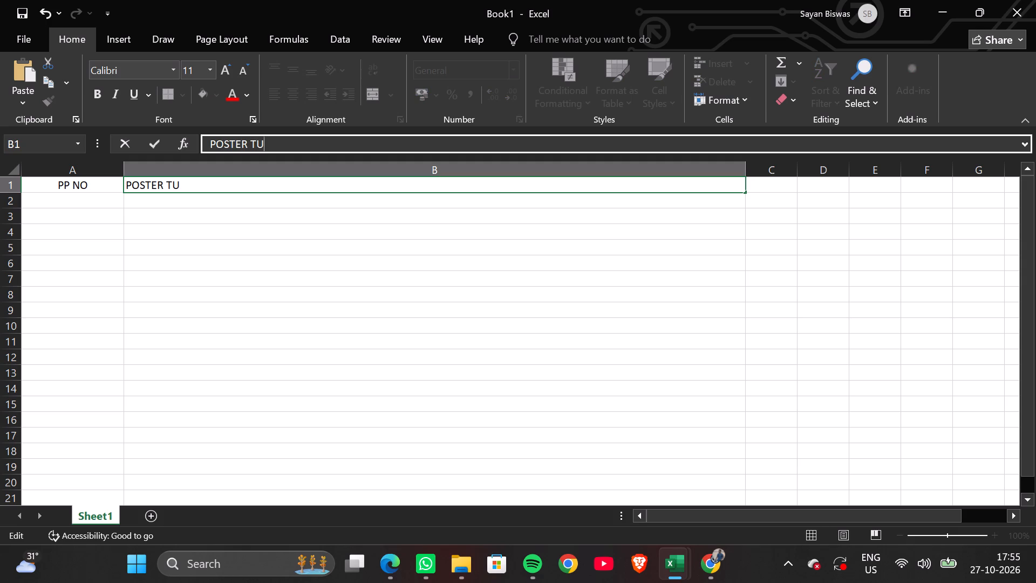
key("BackSpace")
type("IT")
type("LE")
key("space")
left_click(235, 196)
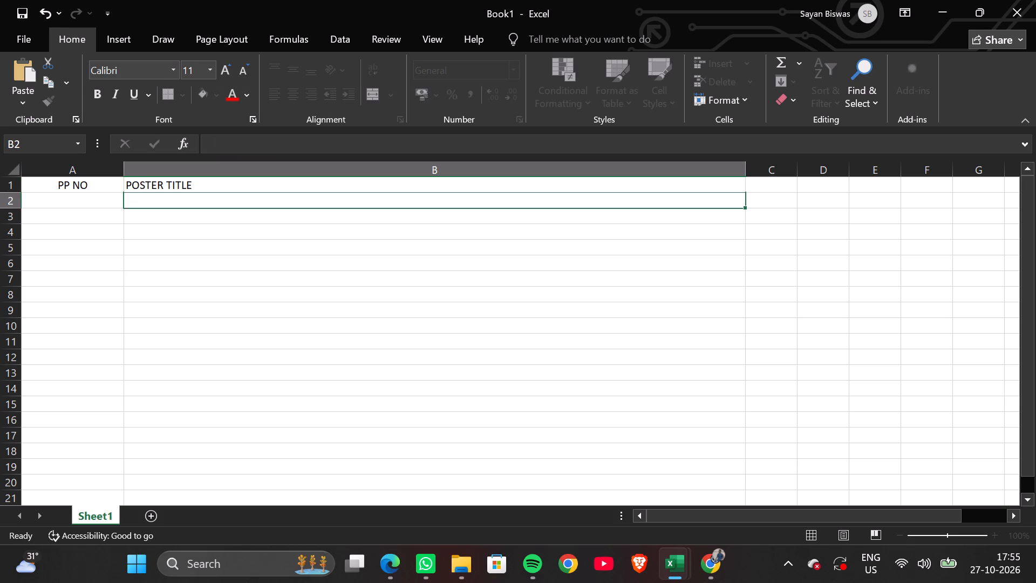
left_click(222, 184)
left_click(292, 90)
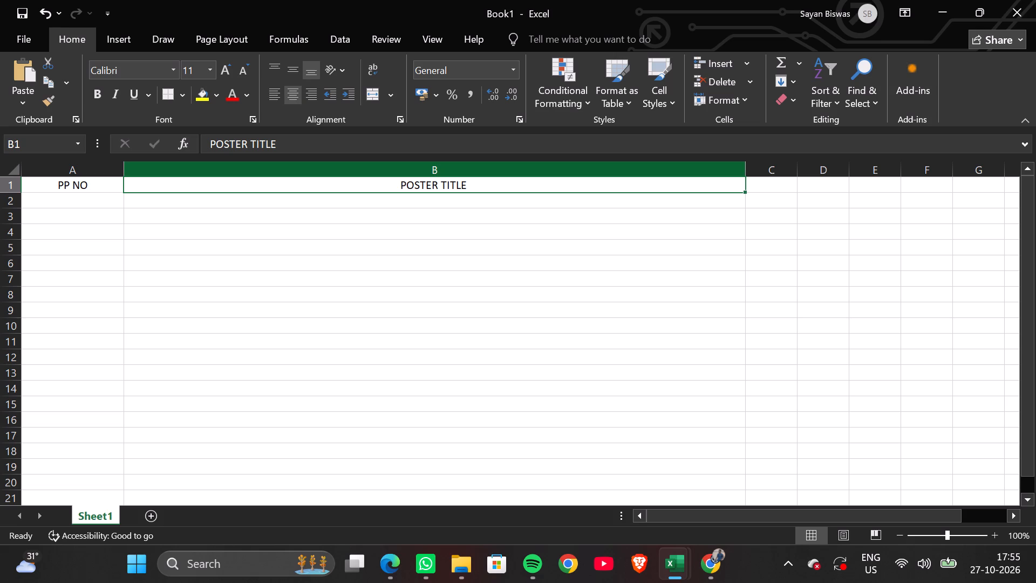
Widen column C to about half of column B's width, and narrow column B slightly so both columns fit in view.
left_click(780, 191)
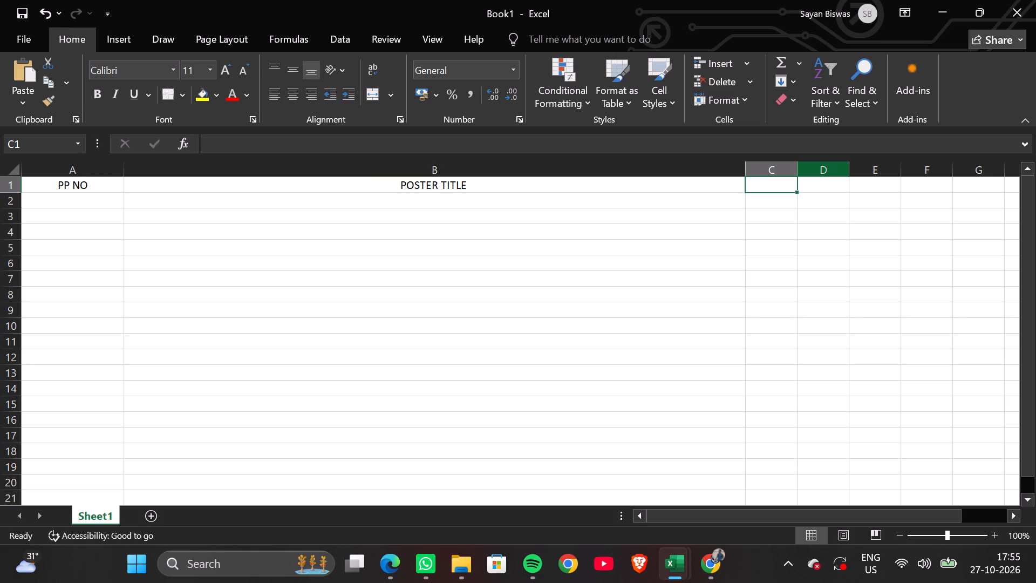
left_click_drag(798, 169, 999, 172)
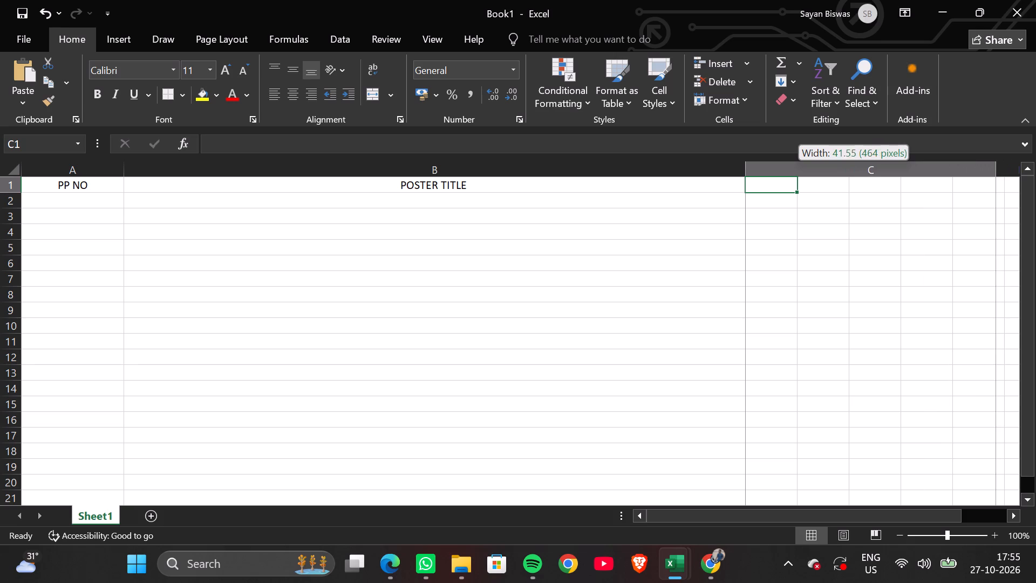
left_click_drag(999, 172, 1022, 171)
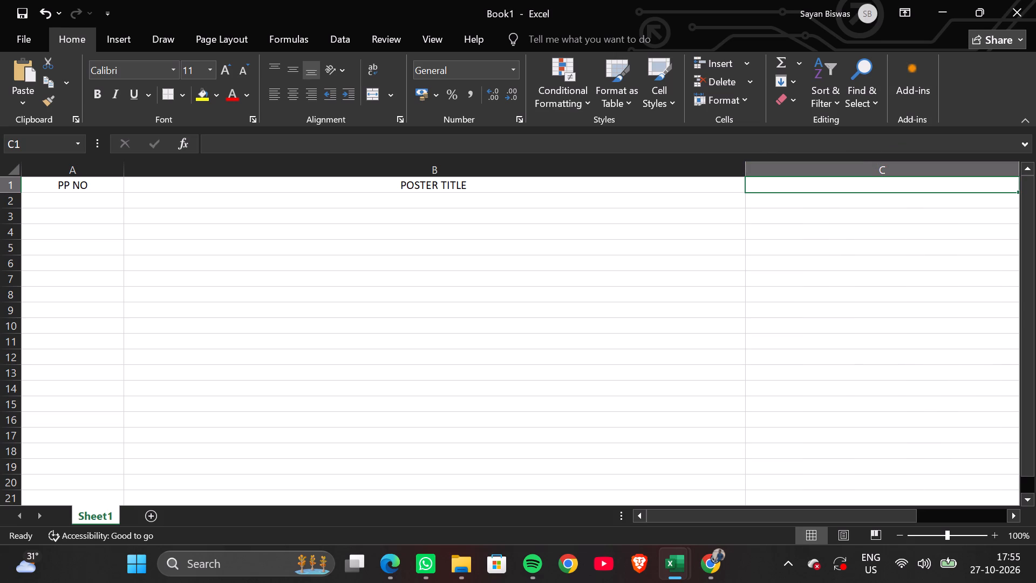
left_click_drag(745, 165, 694, 163)
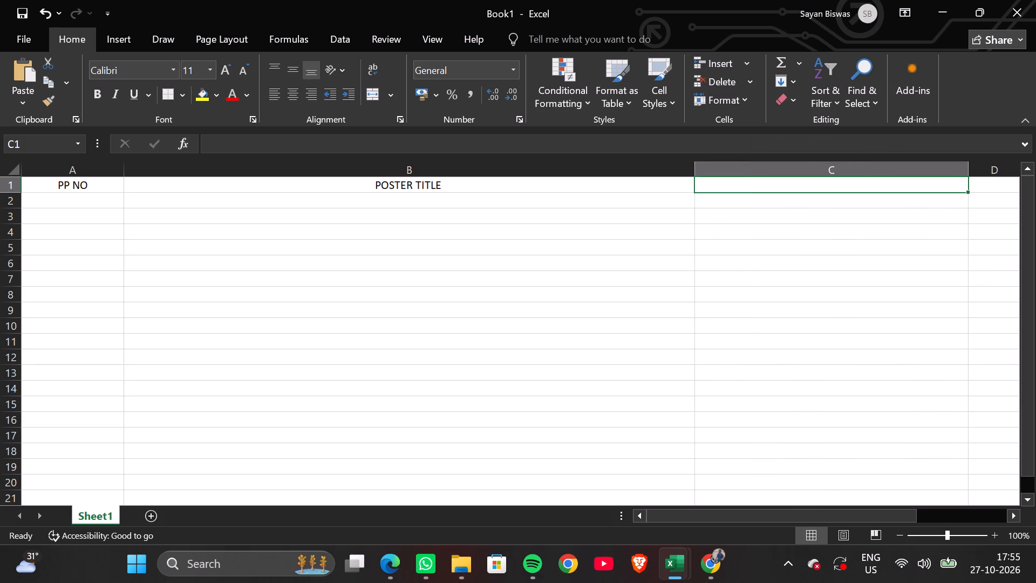
left_click_drag(696, 165, 681, 159)
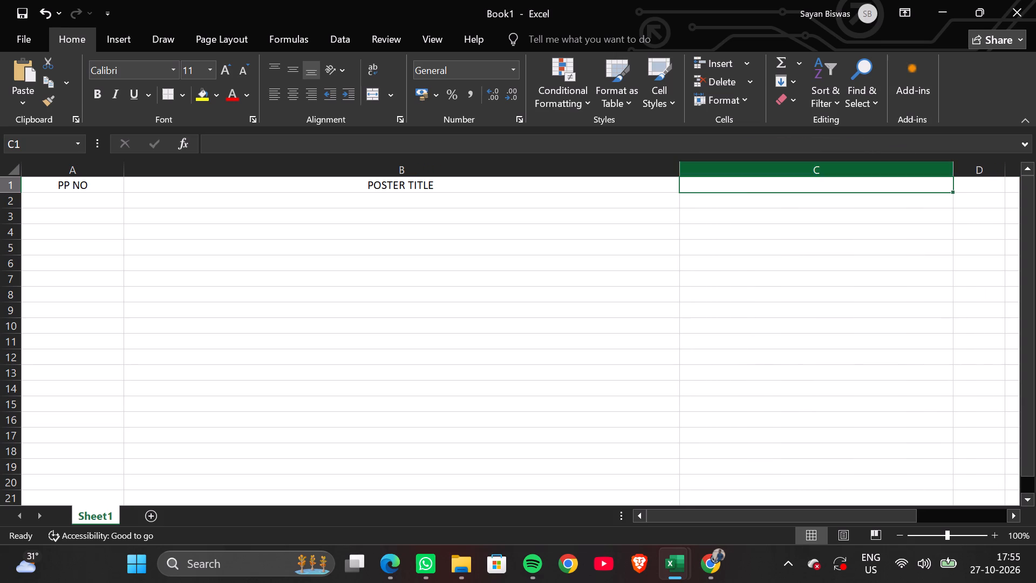
Widen column C so it fills the rest of the visible sheet.
left_click_drag(953, 172, 994, 157)
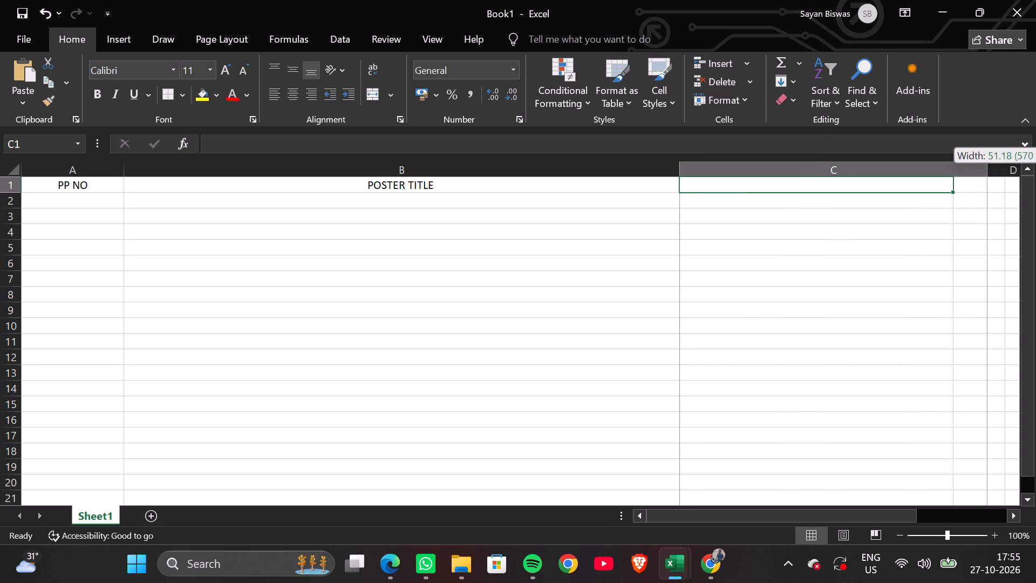
left_click_drag(994, 157, 1022, 163)
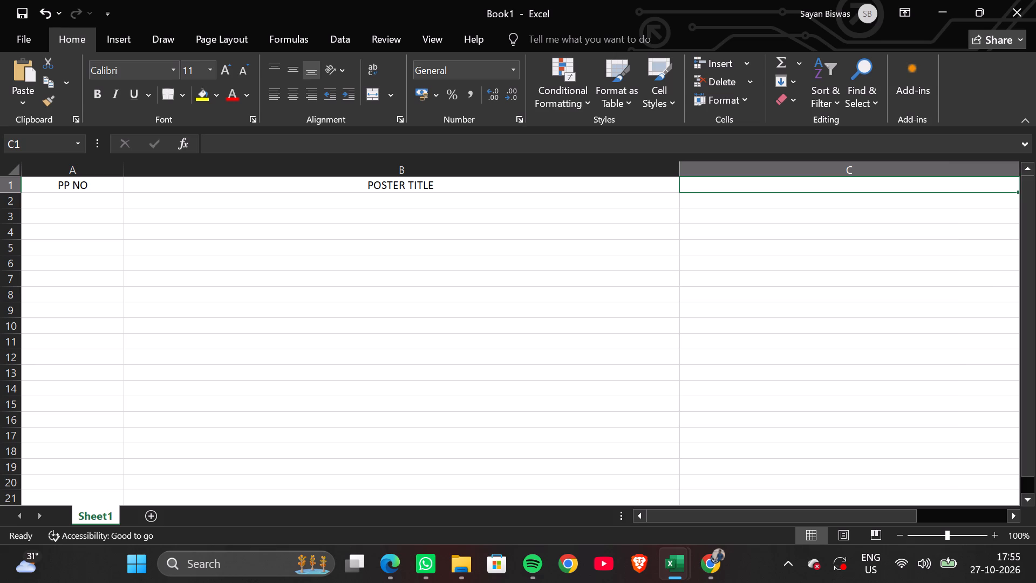
Enter the header AUTHOR in C1 and centre it.
left_click(870, 187)
left_click(572, 143)
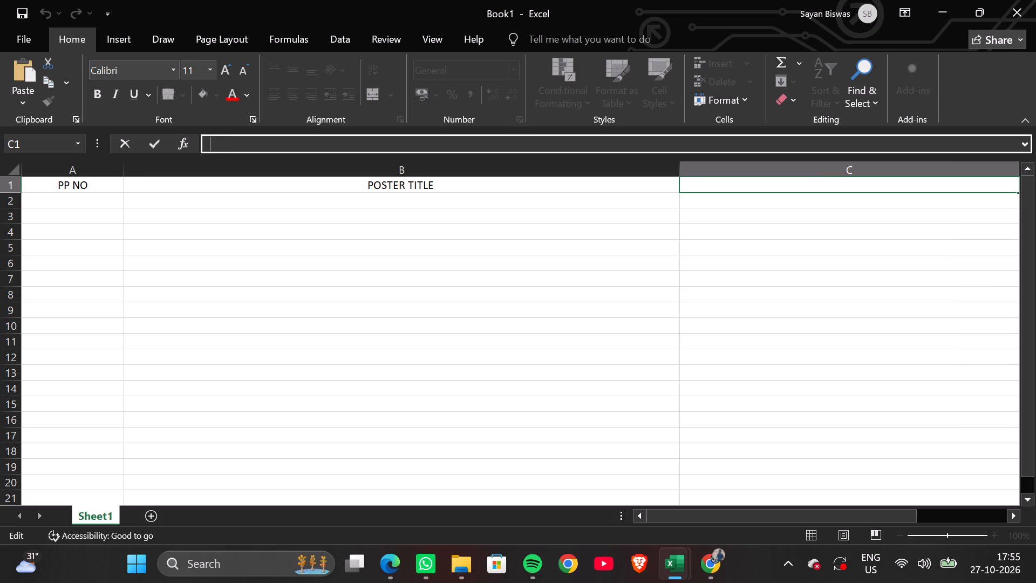
type("AUTHI")
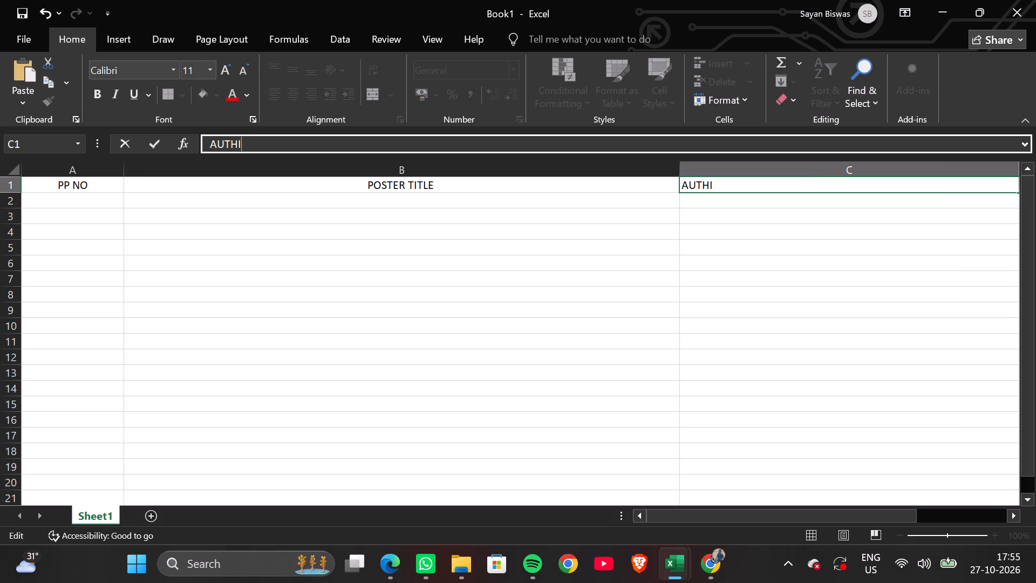
key("BackSpace")
type("OR")
key("space")
key("Return")
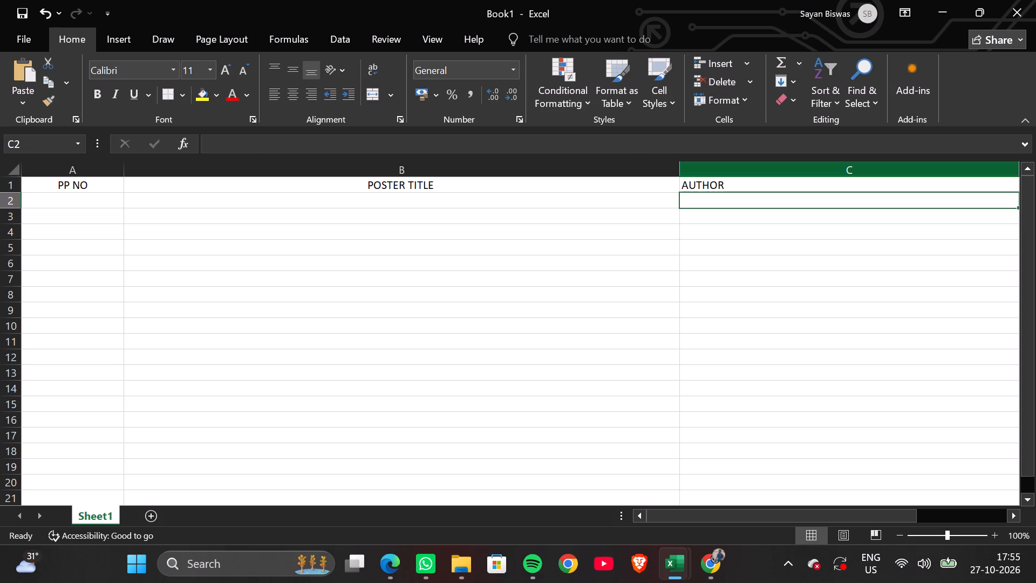
left_click(779, 187)
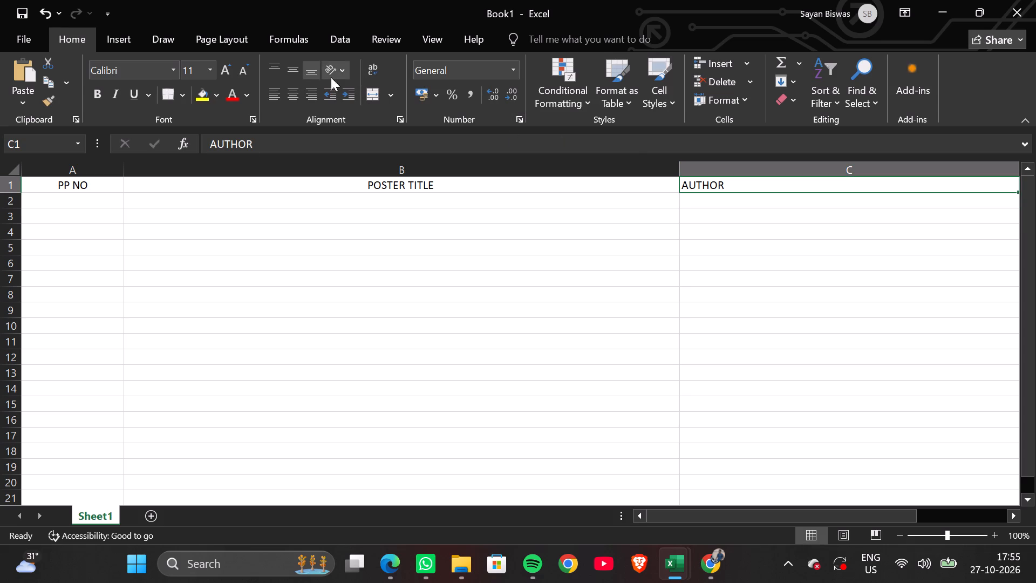
left_click(297, 86)
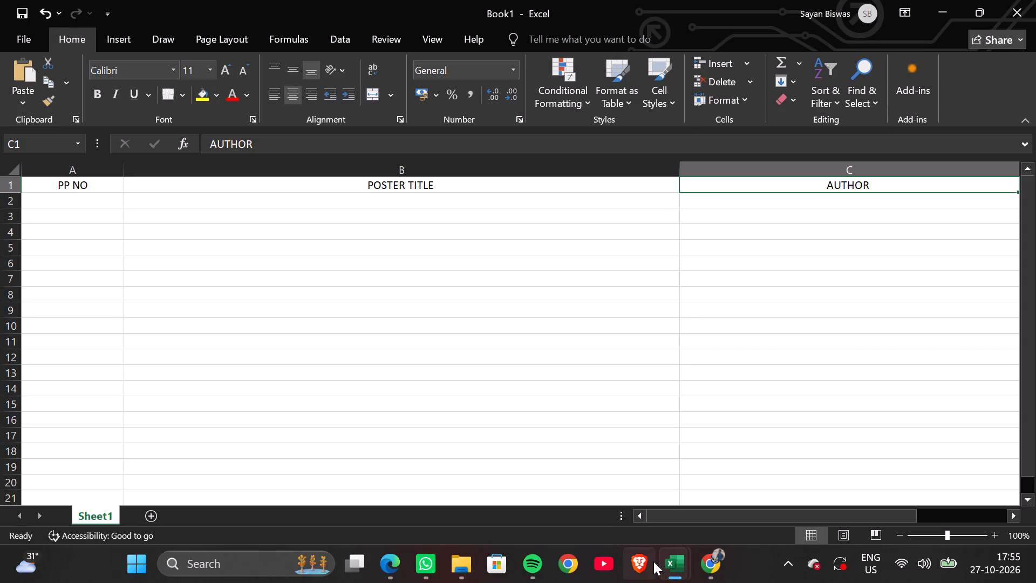
Check the header wording in the MLT_PP_Poster workbook, and change the A1 header in Book1 to POSTER NO.
left_click(754, 489)
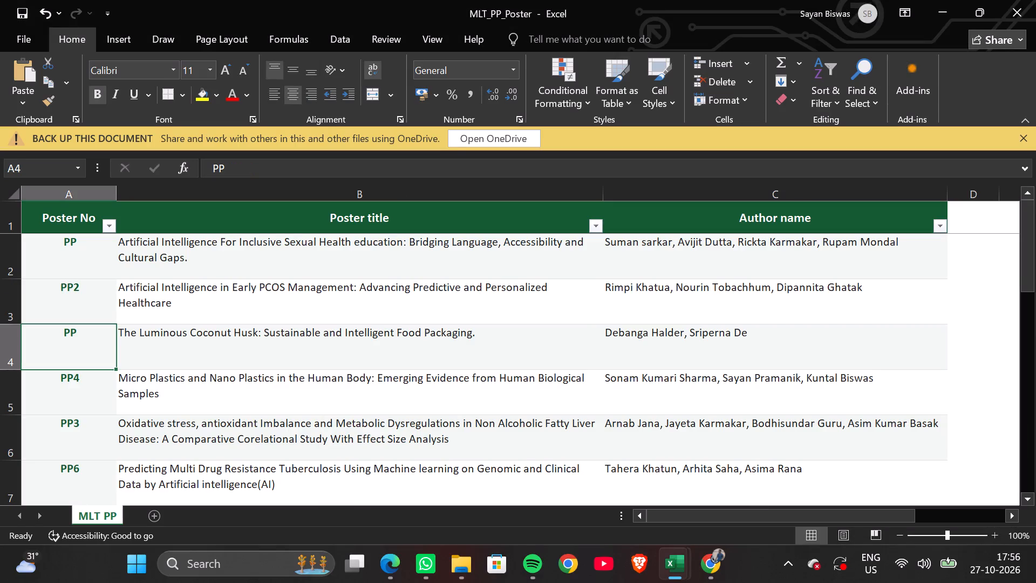
left_click(701, 566)
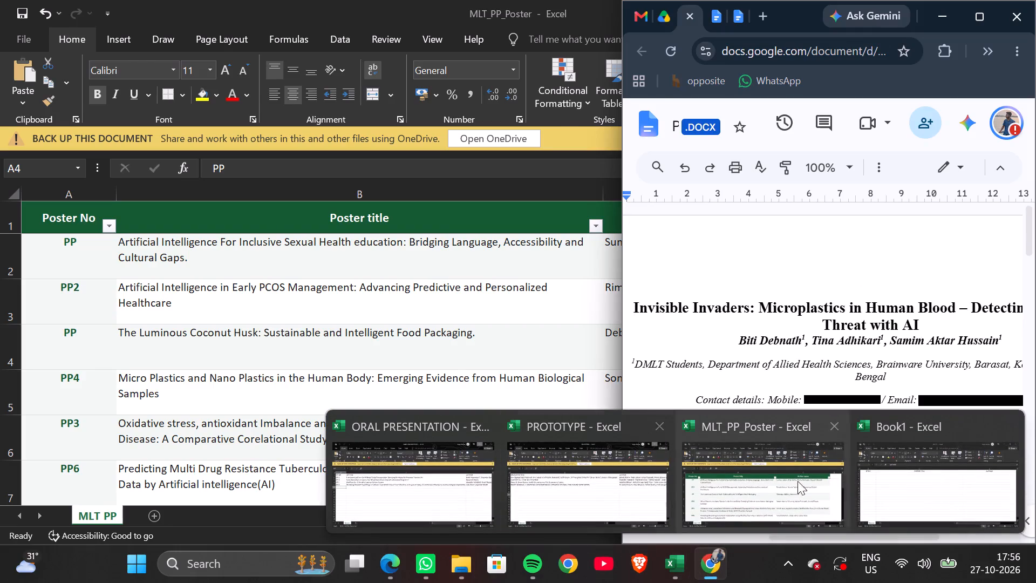
left_click(907, 503)
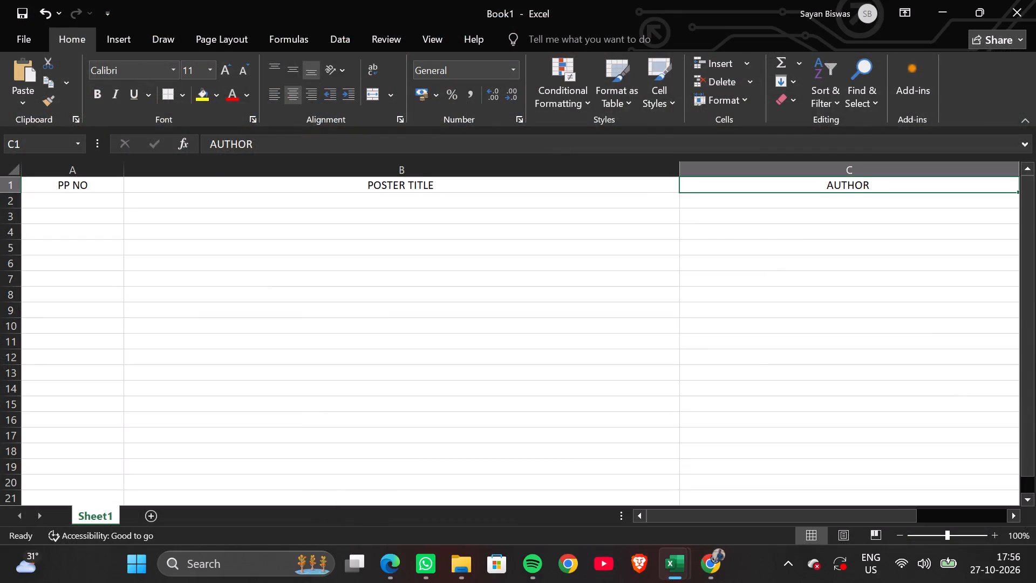
left_click(70, 185)
double_click(70, 185)
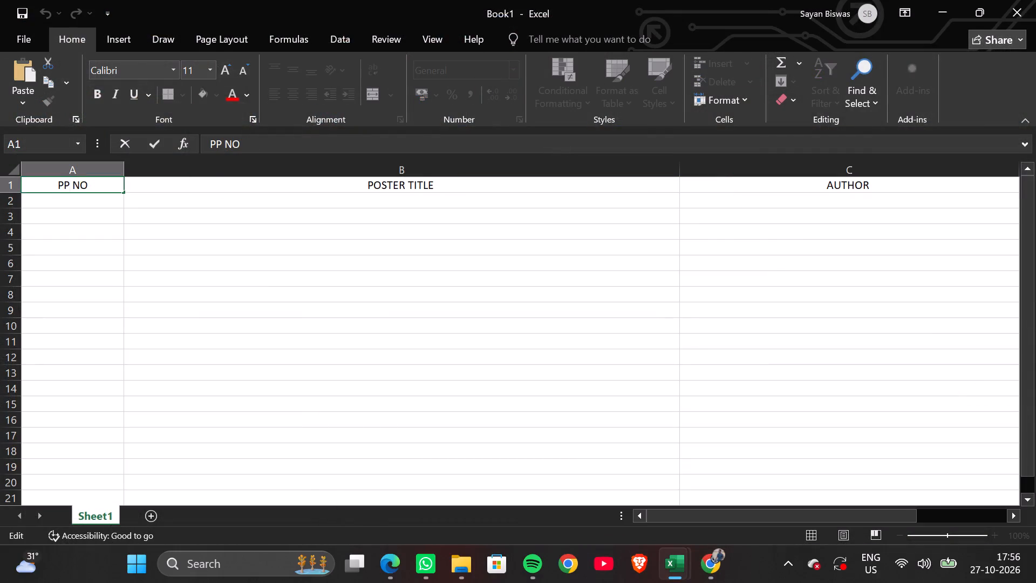
key("BackSpace")
type("OSTER")
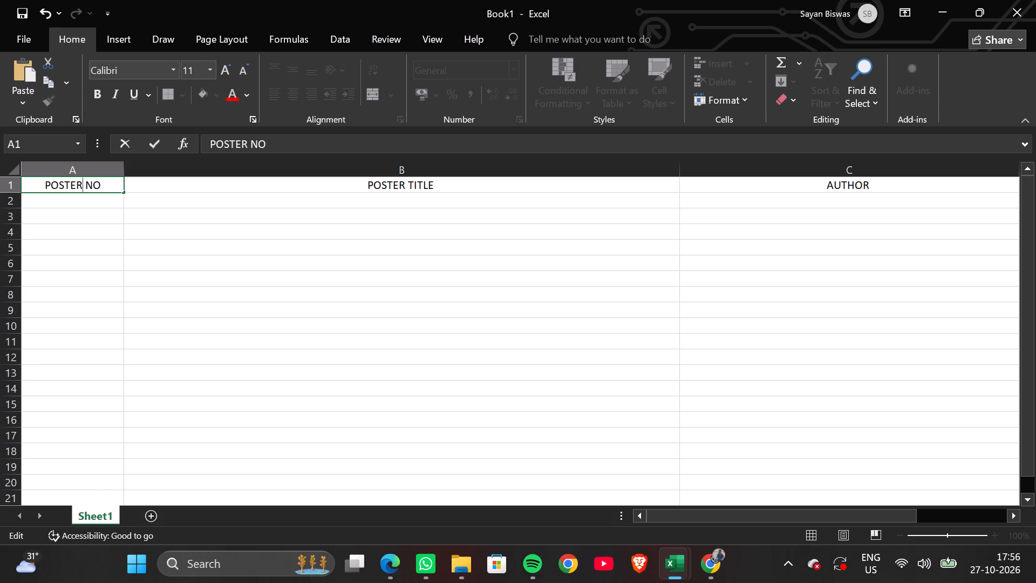
Extend the C1 header to read AUTHOR NAME.
left_click(876, 187)
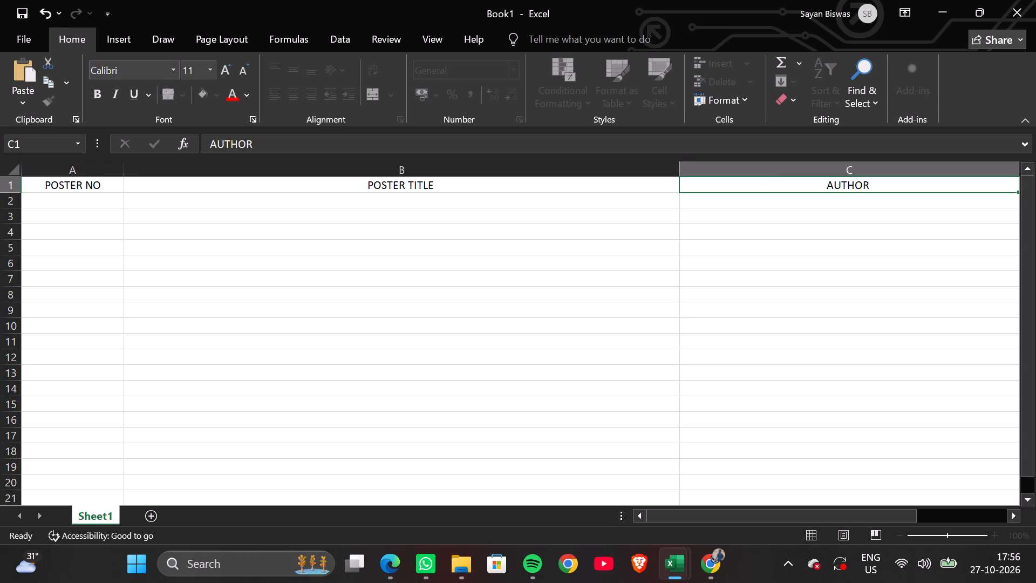
double_click(876, 187)
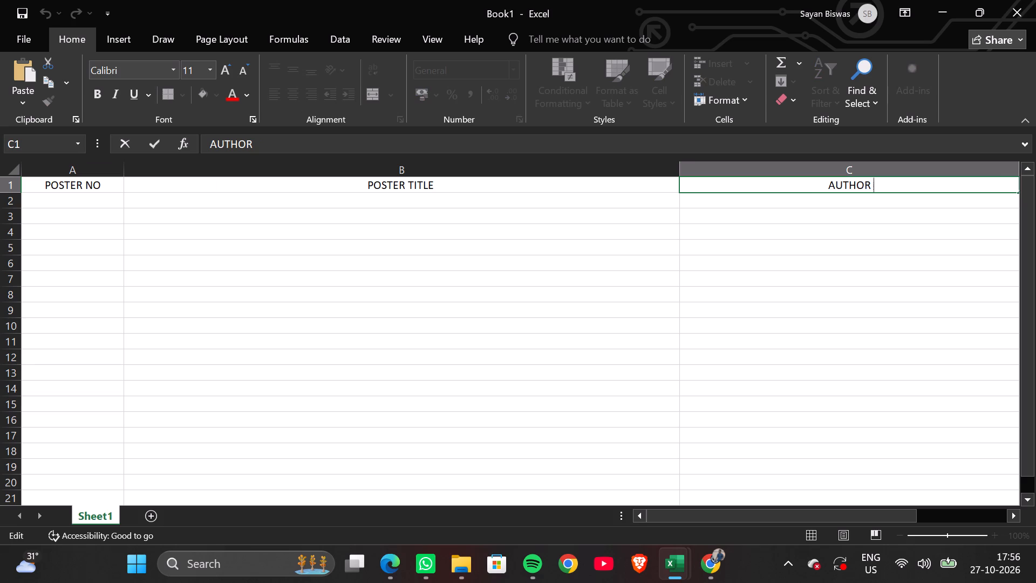
type("NAME")
key("space")
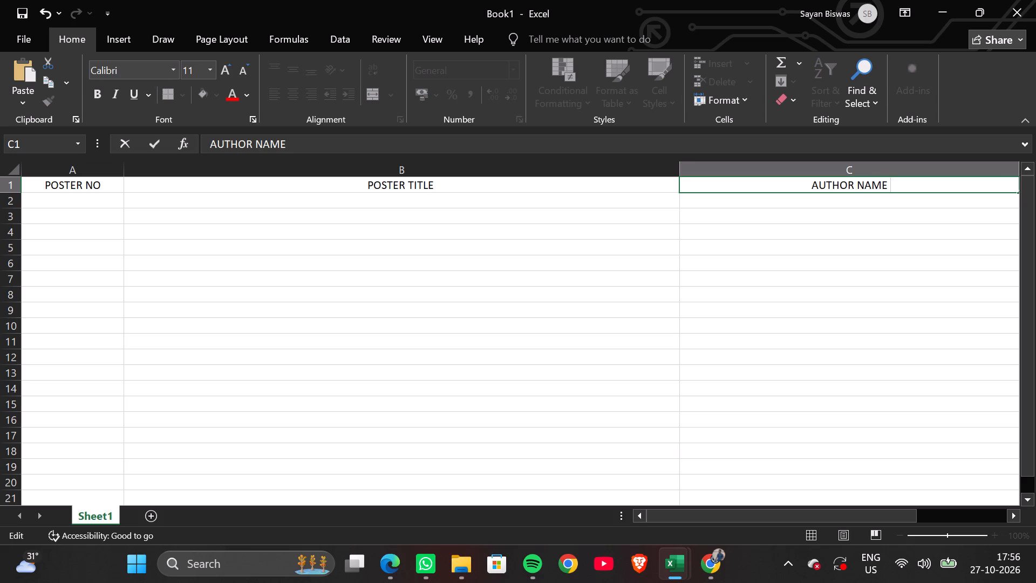
left_click(72, 202)
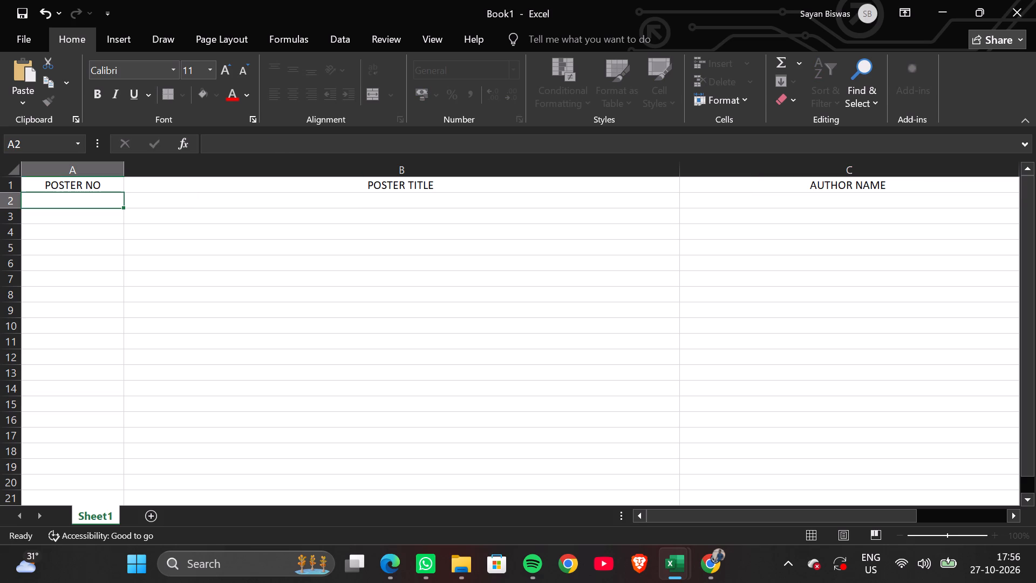
Enter PP1 in A2 and fill the poster number series down column A to PP19 in A20.
left_click_drag(122, 208, 120, 391)
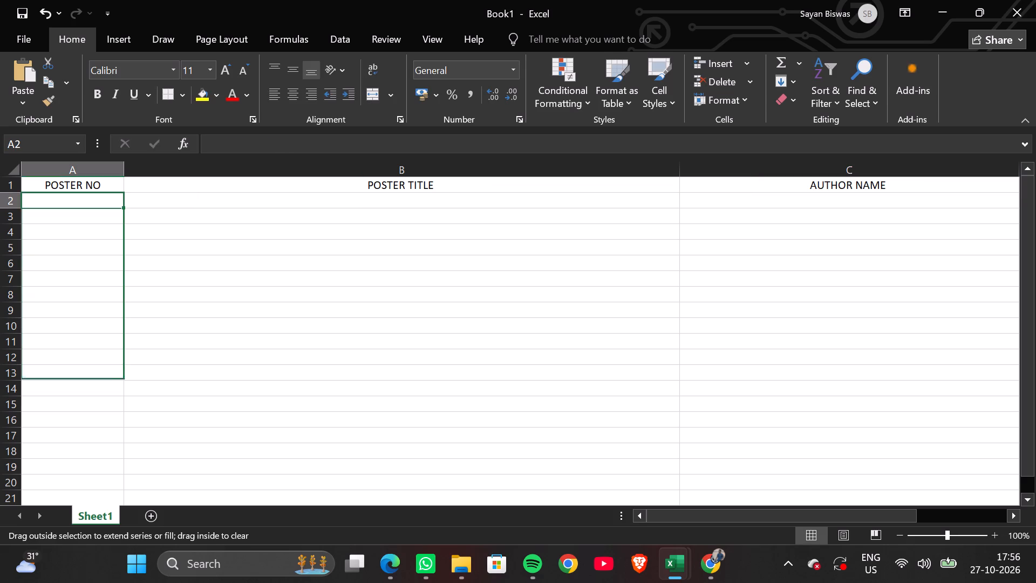
left_click_drag(120, 391, 117, 469)
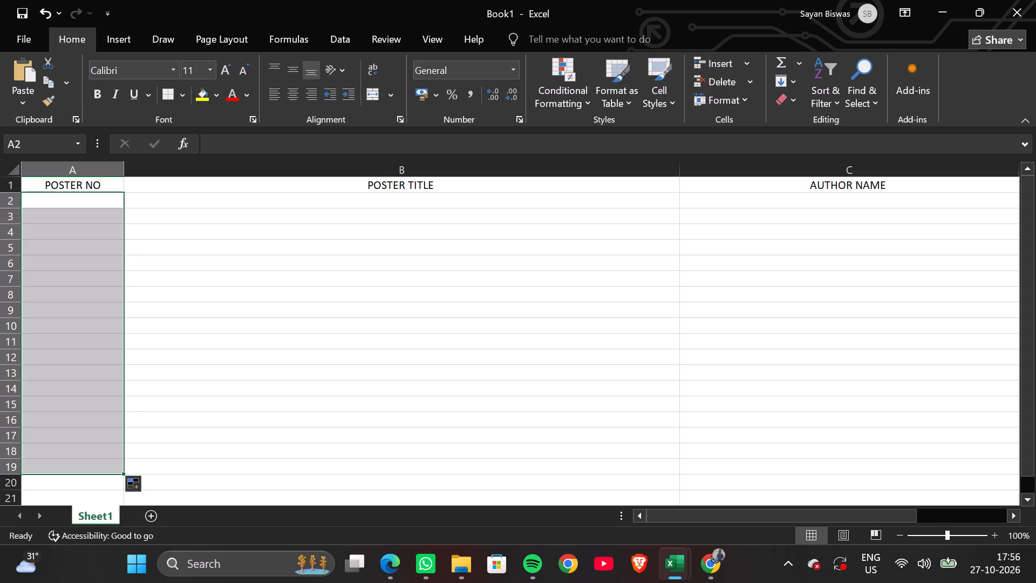
left_click(97, 201)
left_click(94, 201)
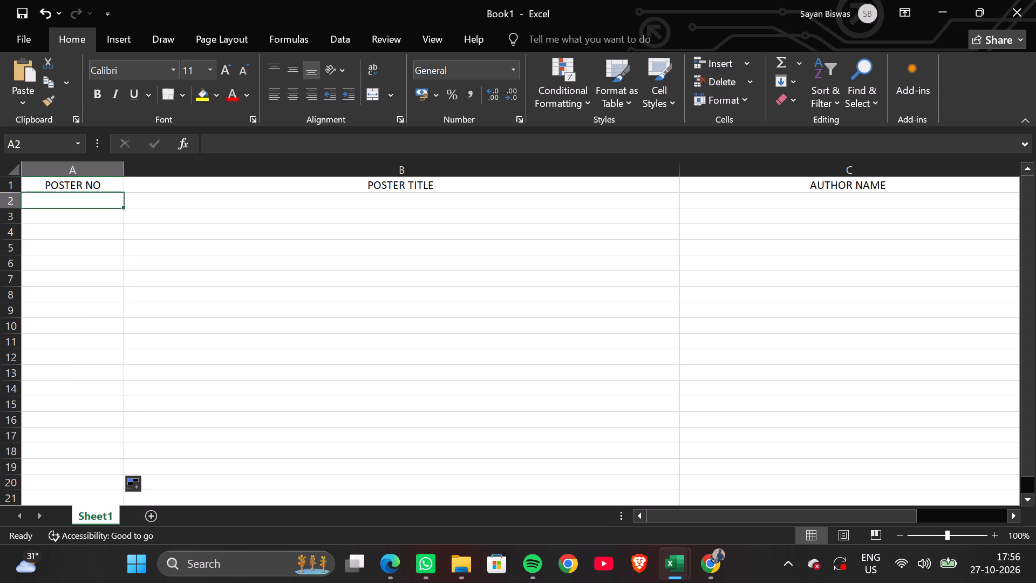
type("PP")
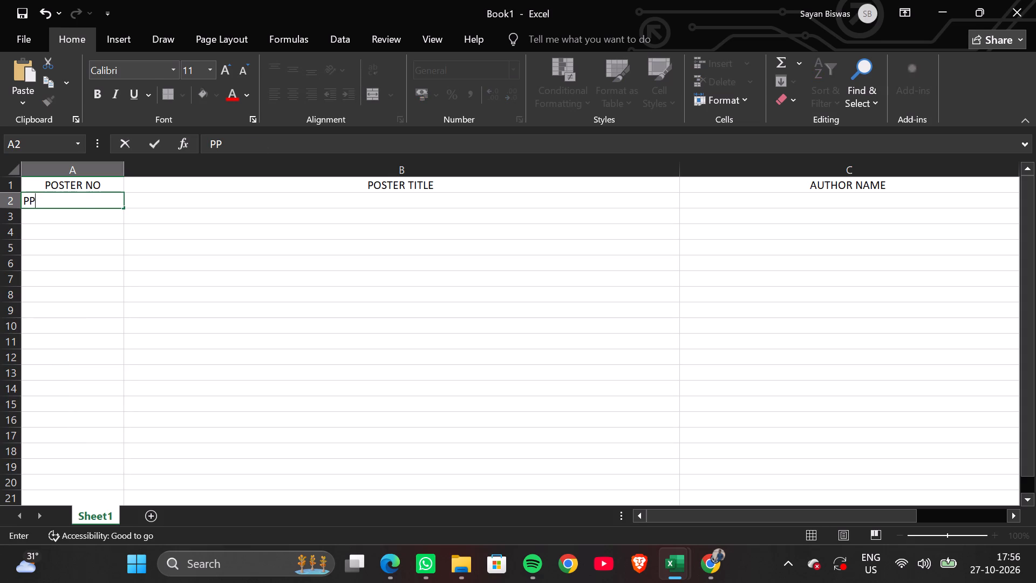
key("1")
left_click(123, 205)
left_click(107, 198)
left_click_drag(125, 206, 116, 426)
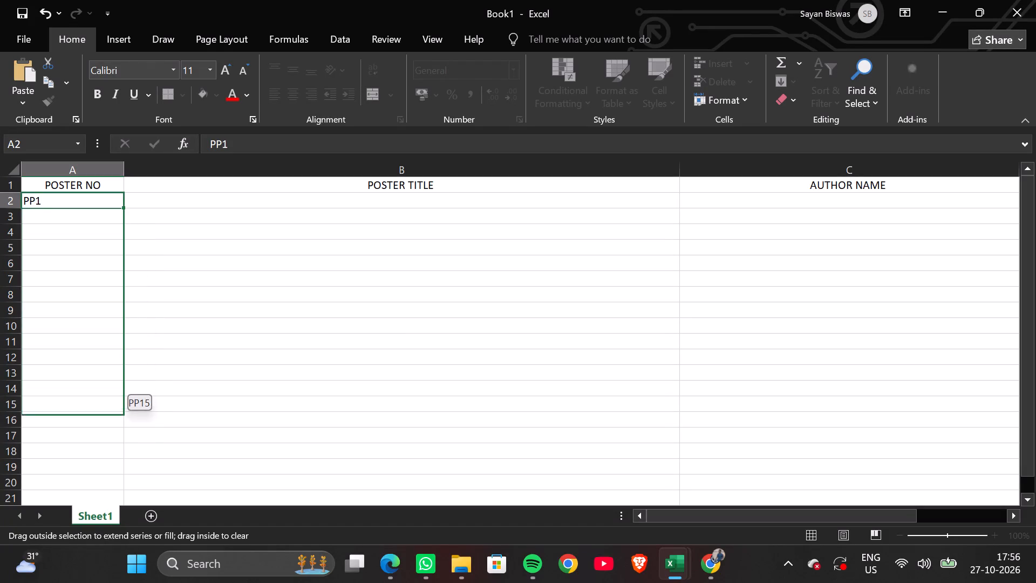
left_click_drag(116, 426, 123, 472)
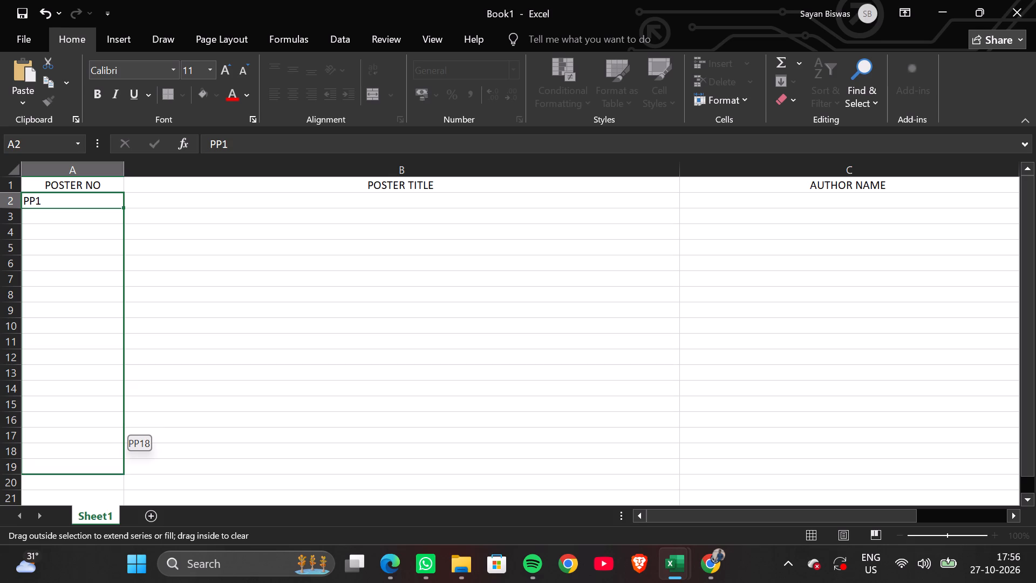
left_click_drag(123, 472, 125, 483)
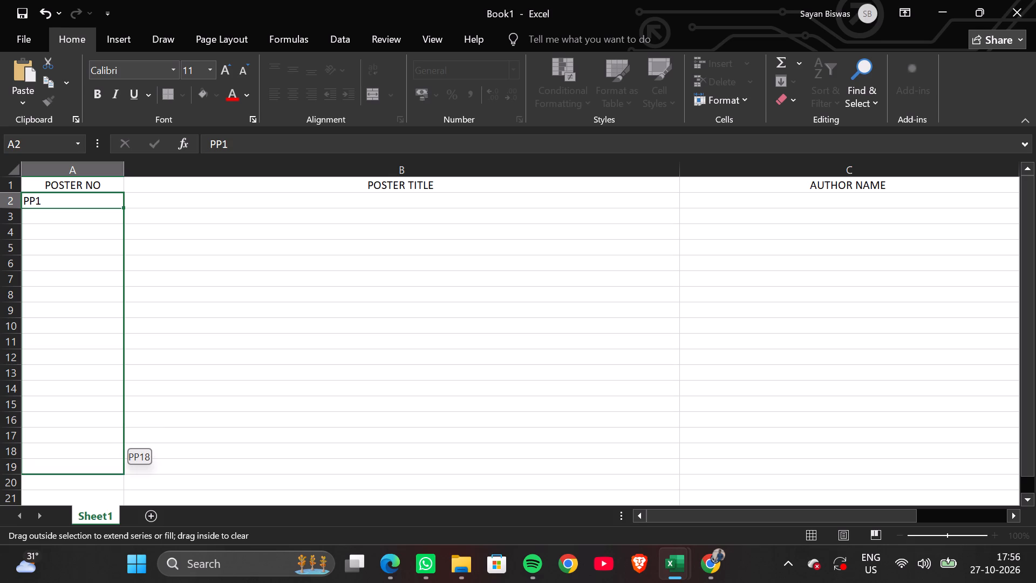
left_click_drag(125, 483, 124, 489)
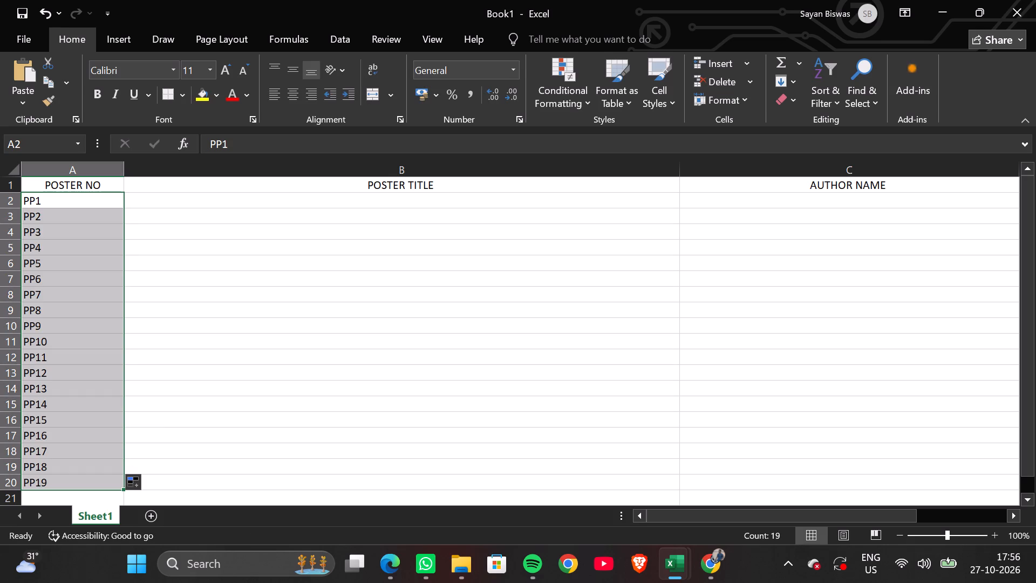
Select B2 for the first title, and open the PP 1 abstract from the Poster Presentation folder in Google Drive in Chrome.
left_click(161, 201)
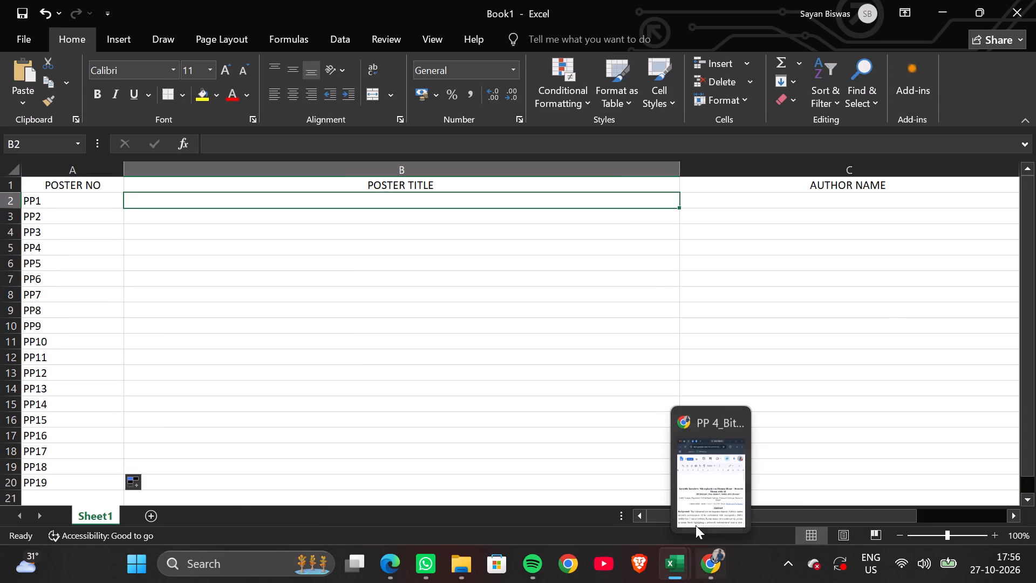
left_click(697, 509)
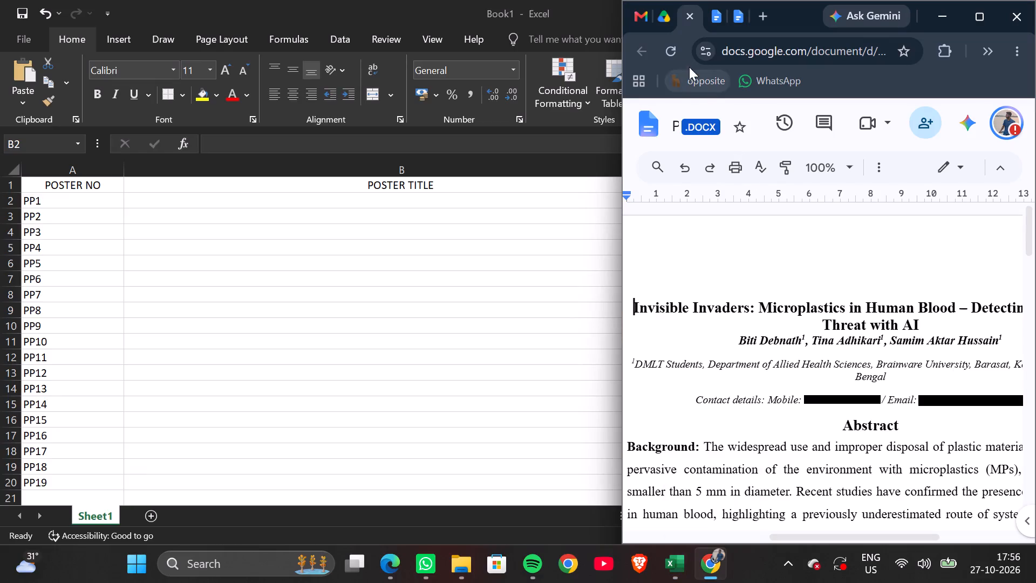
left_click(715, 24)
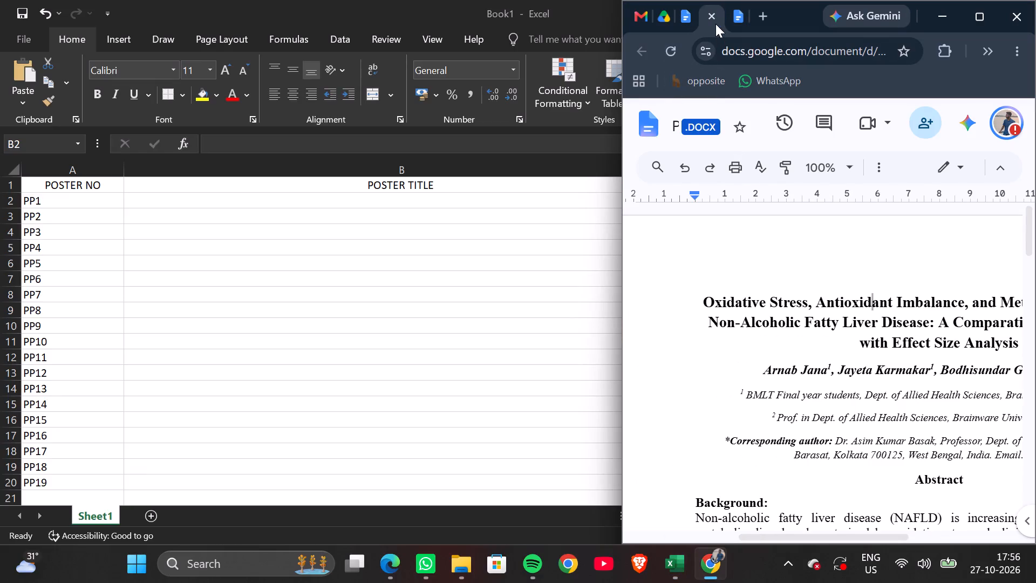
left_click(668, 17)
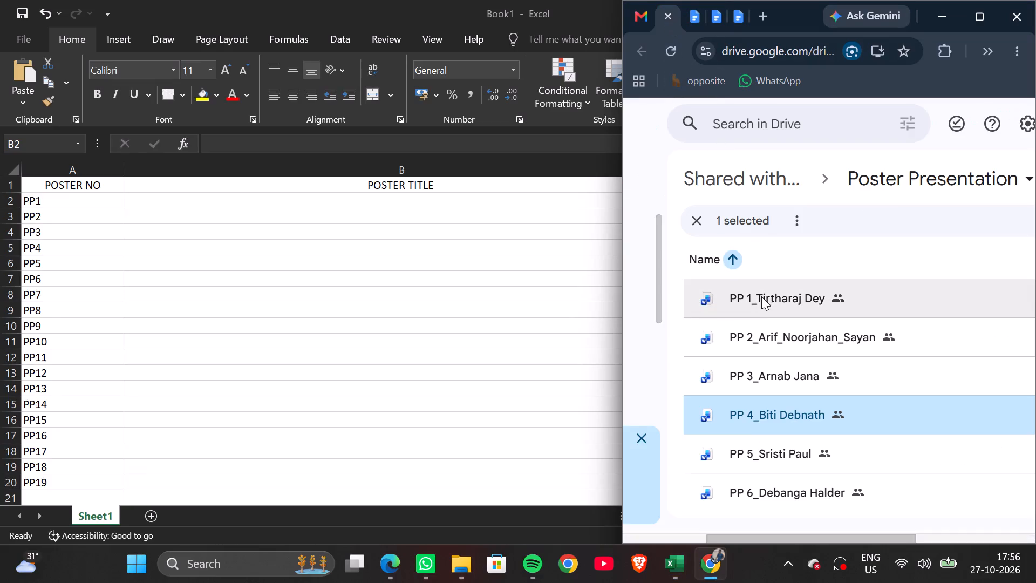
double_click(762, 297)
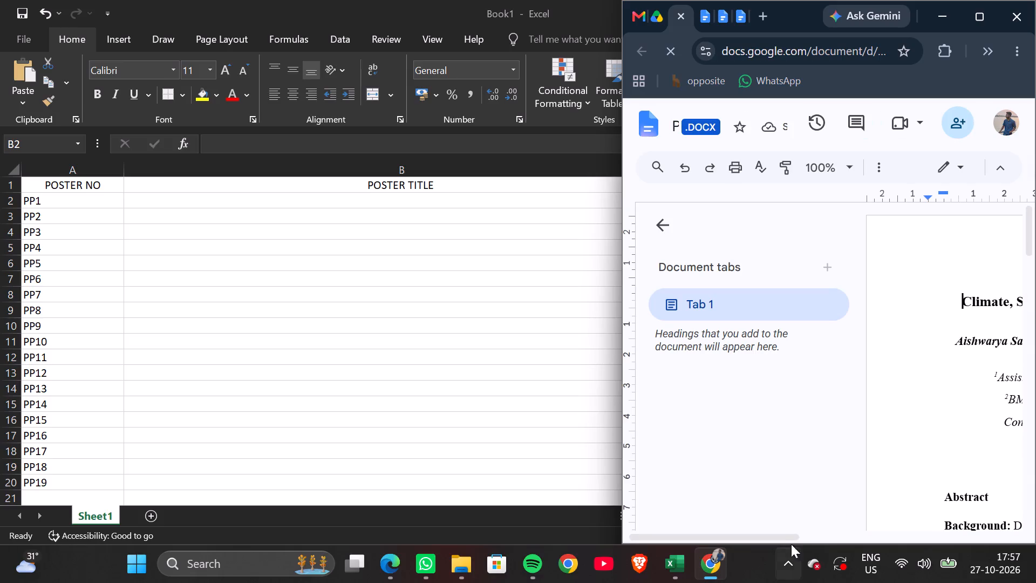
Copy the full title from the PP 1 abstract and paste it into B2 of Book1 in Excel, keeping source formatting.
left_click_drag(783, 539, 905, 523)
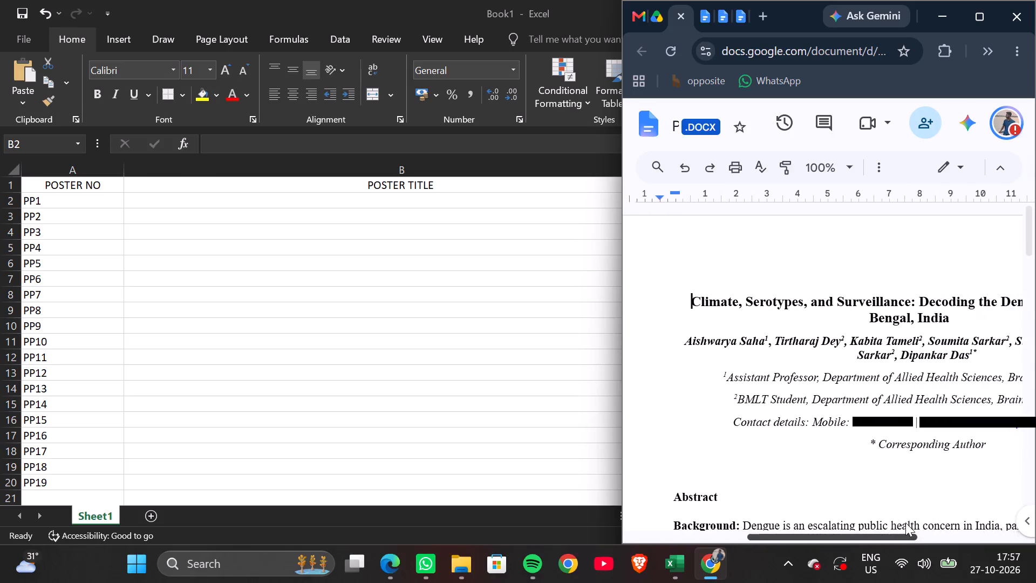
left_click_drag(905, 523, 929, 506)
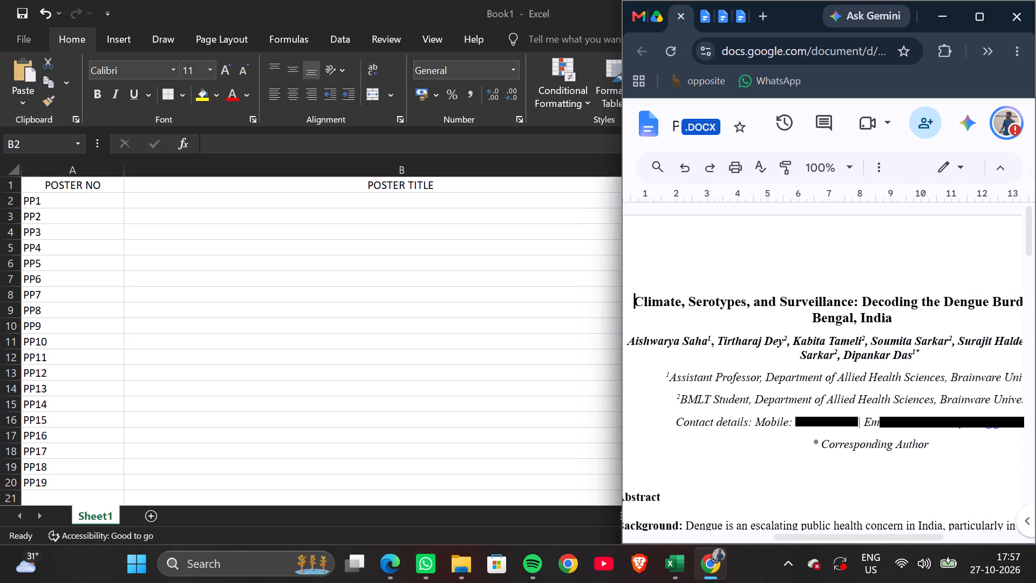
left_click_drag(630, 300, 907, 309)
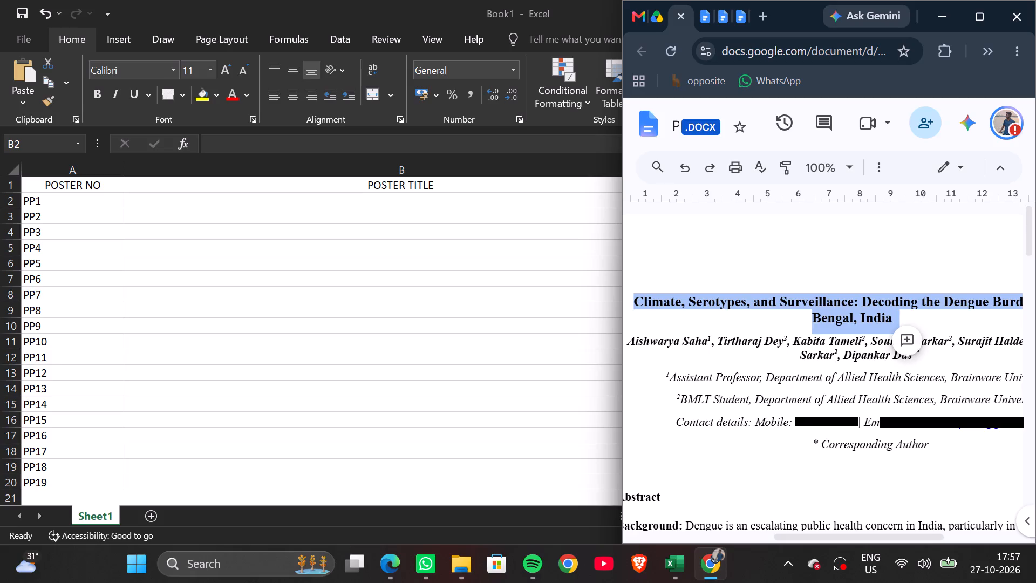
left_click_drag(847, 535, 890, 530)
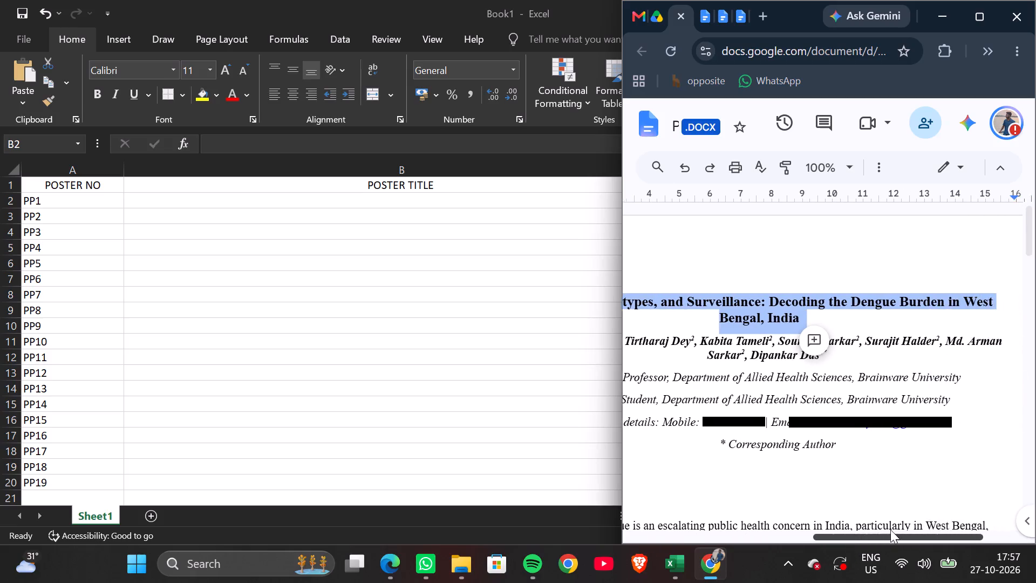
left_click_drag(890, 530, 847, 527)
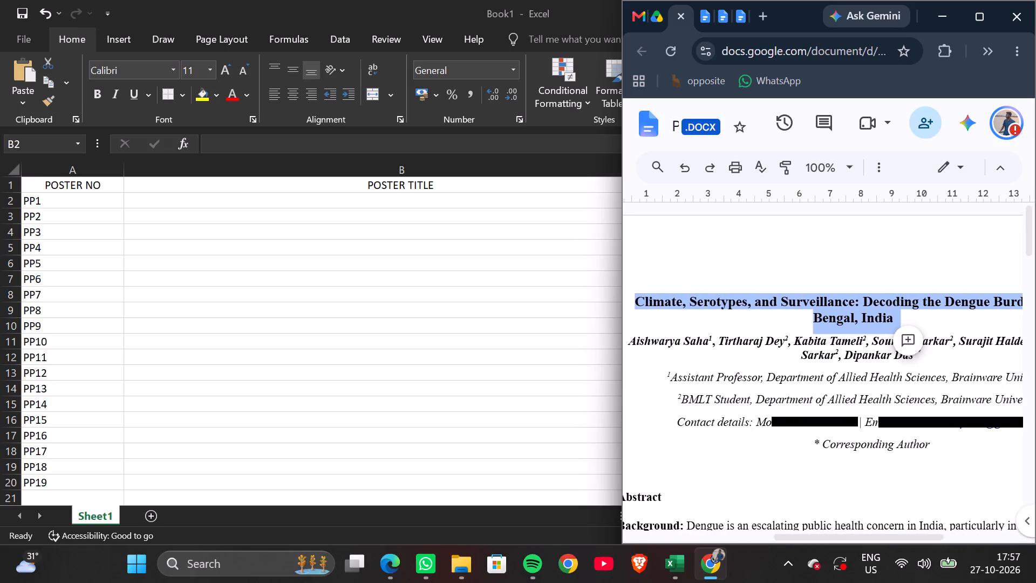
right_click(853, 324)
left_click(894, 212)
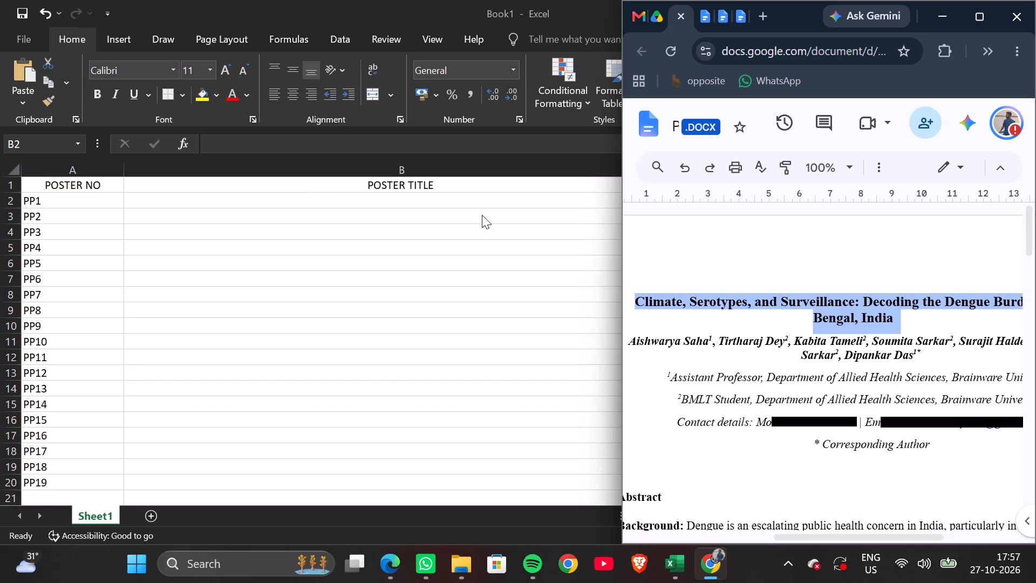
left_click(407, 199)
right_click(407, 199)
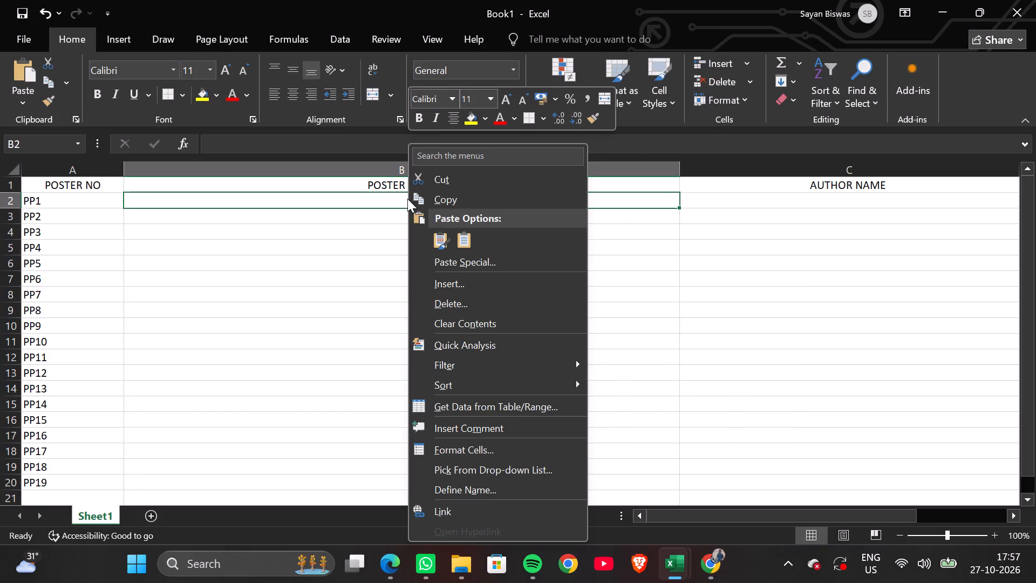
left_click(439, 235)
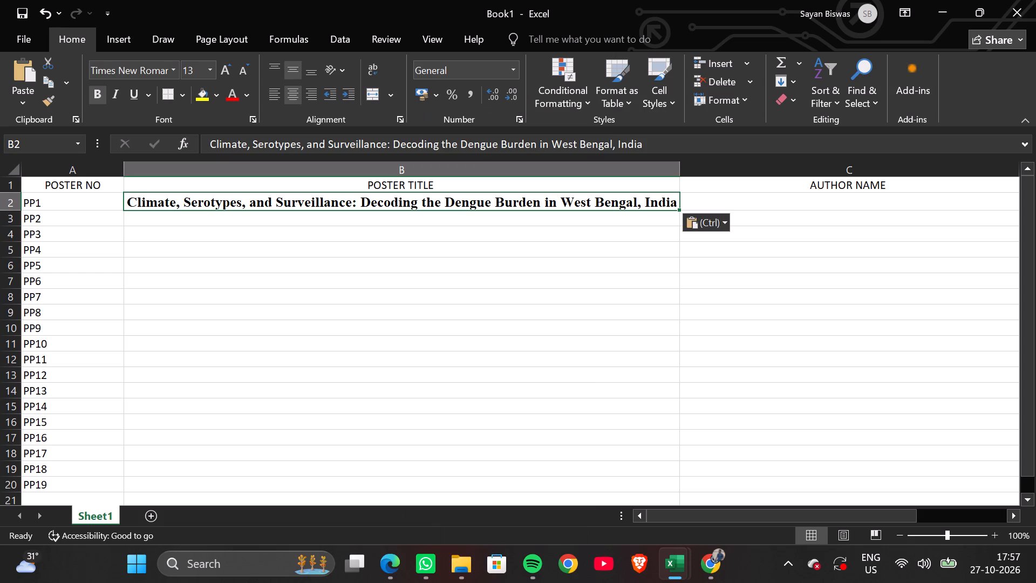
Format the B2 title with font size 12, no bold and left alignment.
left_click(210, 73)
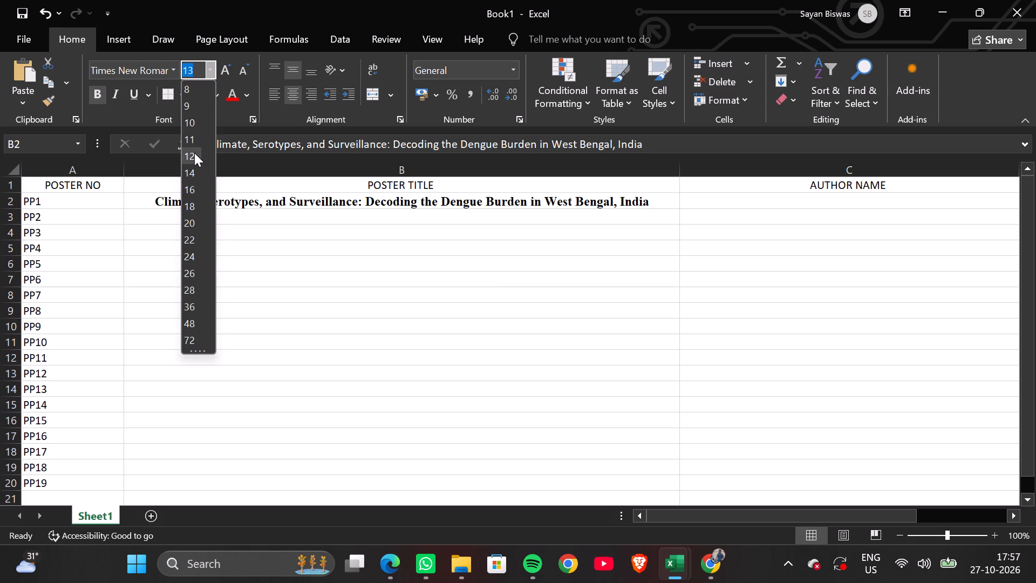
left_click(194, 153)
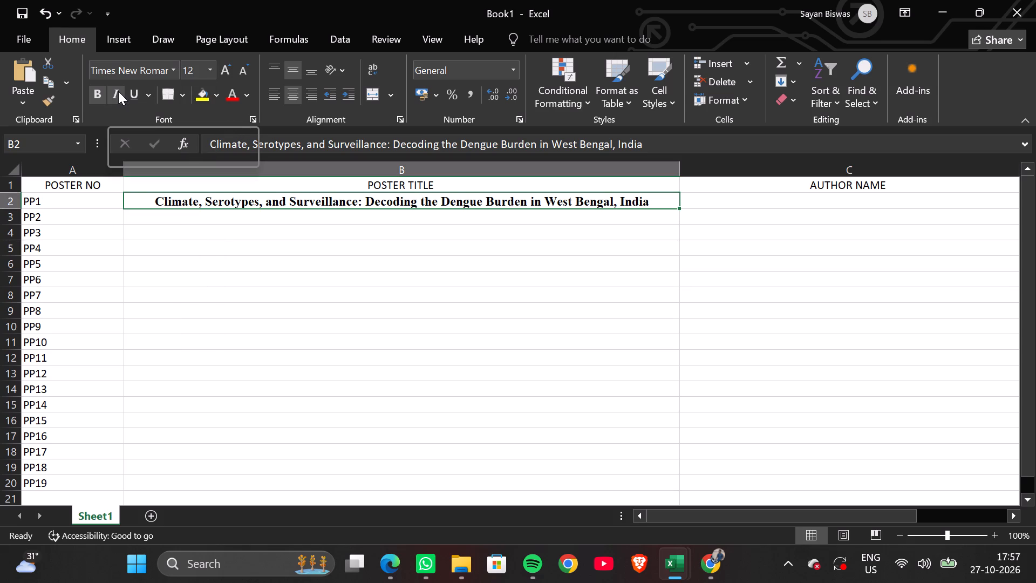
left_click(101, 93)
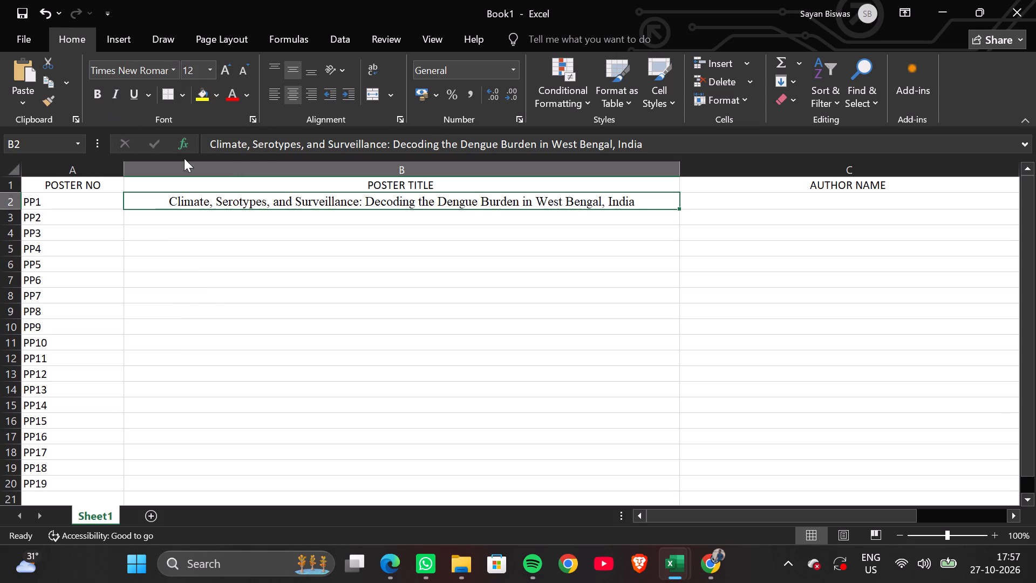
left_click(281, 86)
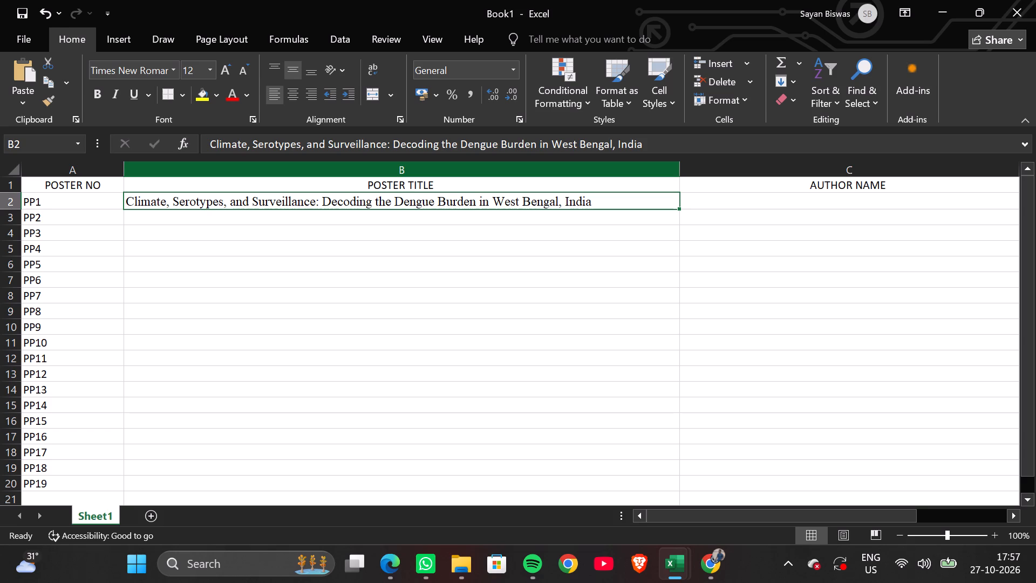
Copy the complete author line from the PP 1 abstract in Chrome and paste it into C2 in Excel, keeping source formatting.
left_click(714, 202)
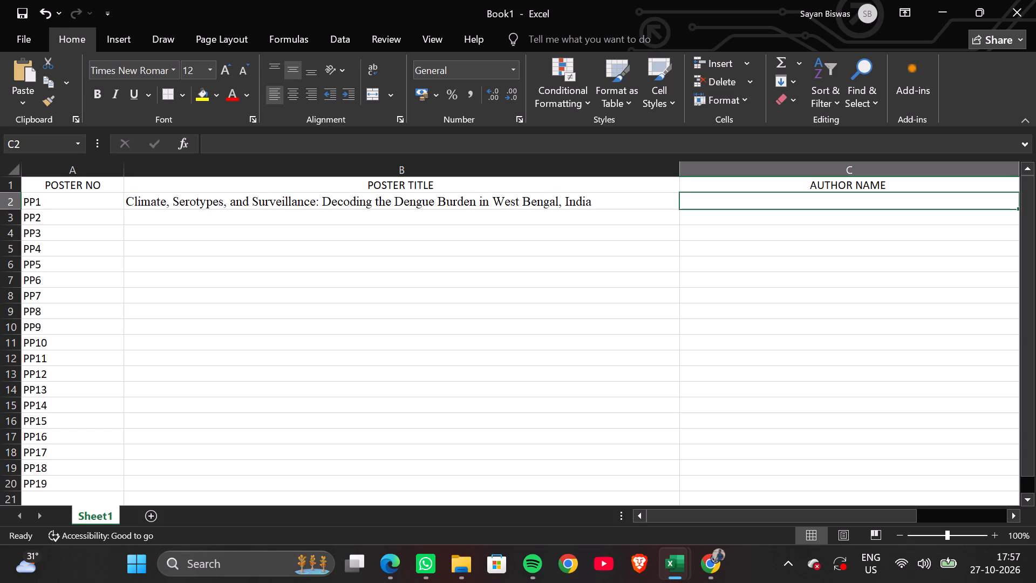
left_click(710, 506)
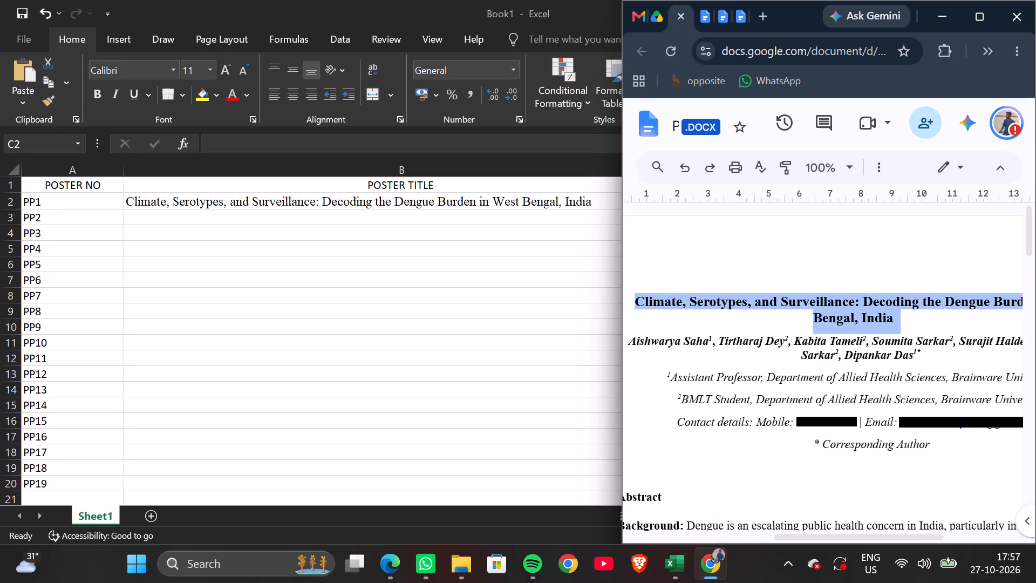
left_click_drag(628, 345, 793, 346)
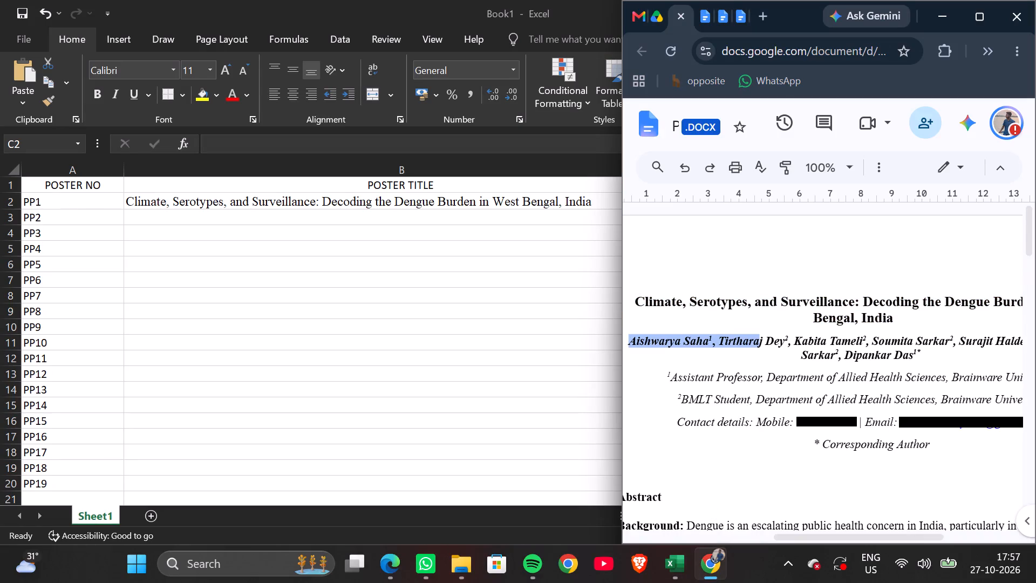
left_click_drag(793, 346, 911, 355)
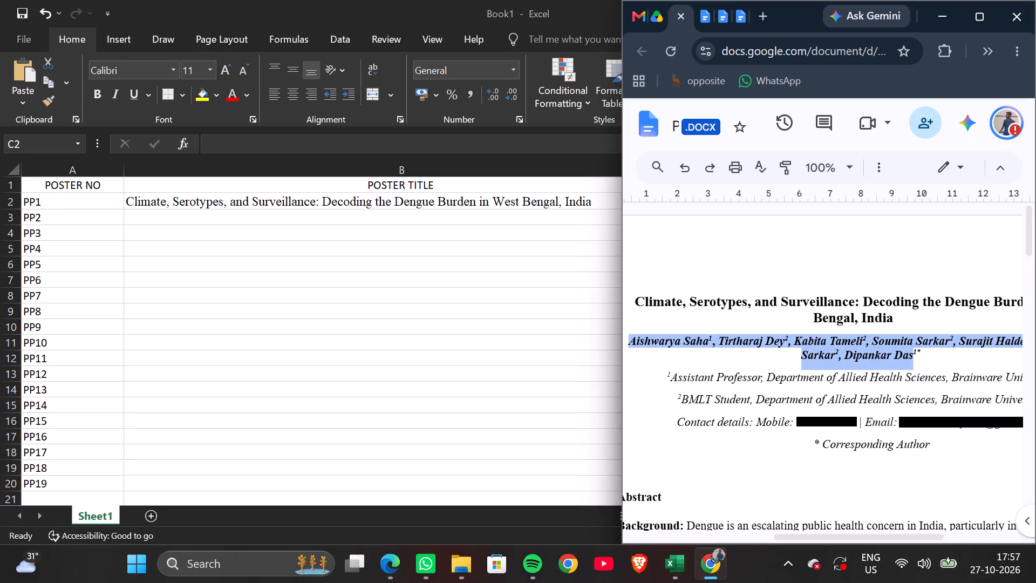
left_click_drag(911, 355, 920, 356)
right_click(914, 353)
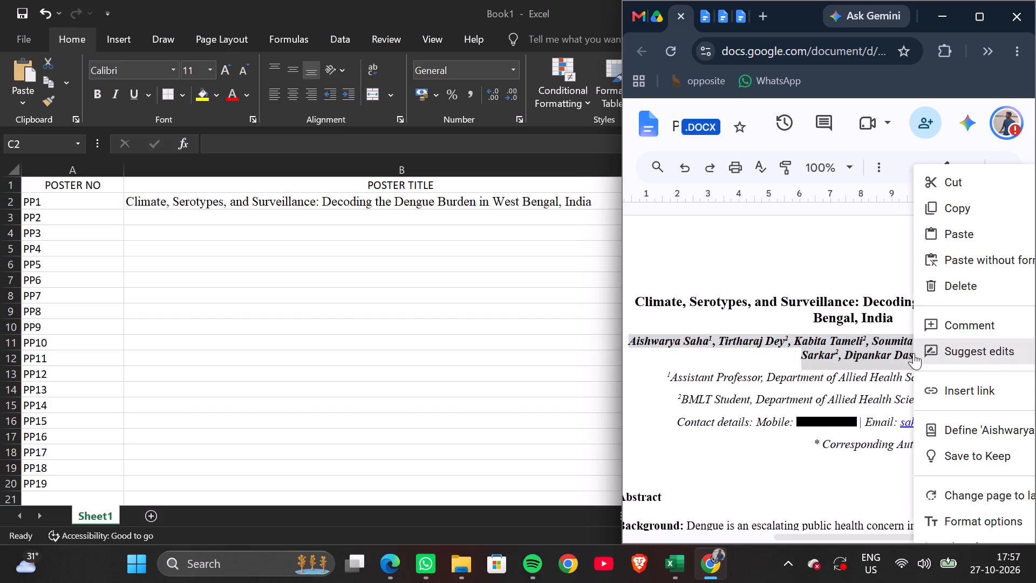
left_click(944, 212)
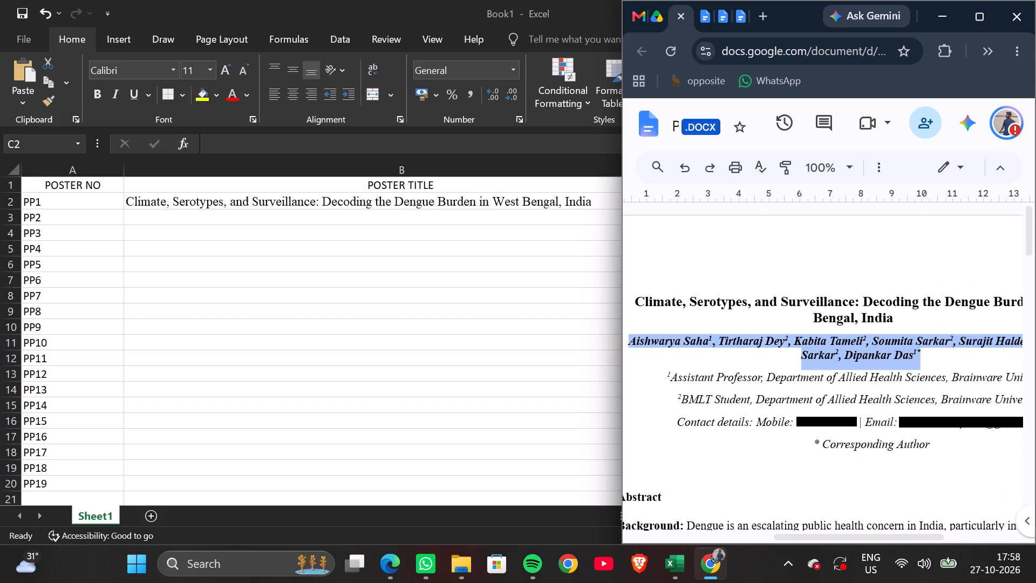
left_click(930, 16)
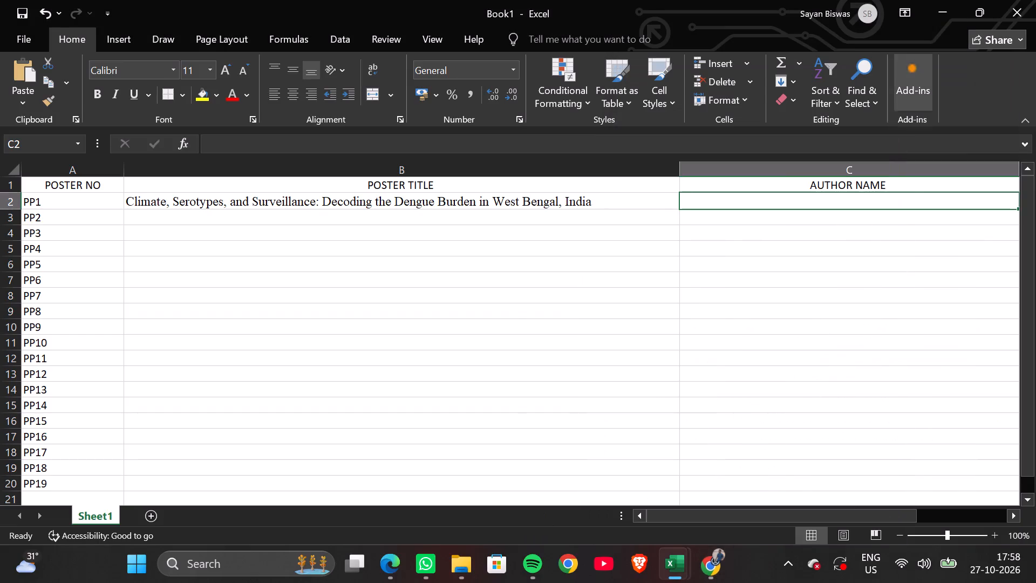
right_click(791, 199)
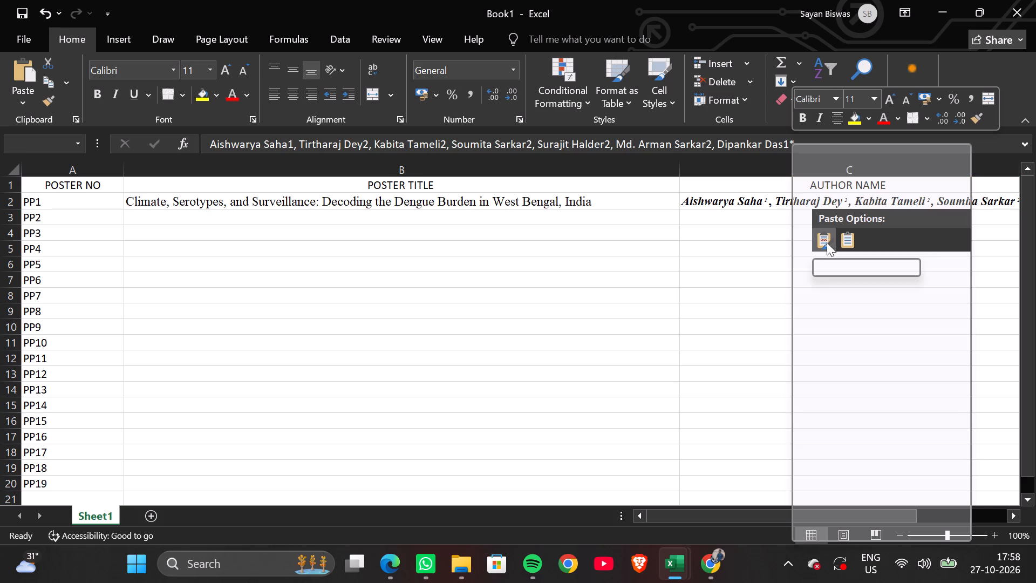
left_click(827, 242)
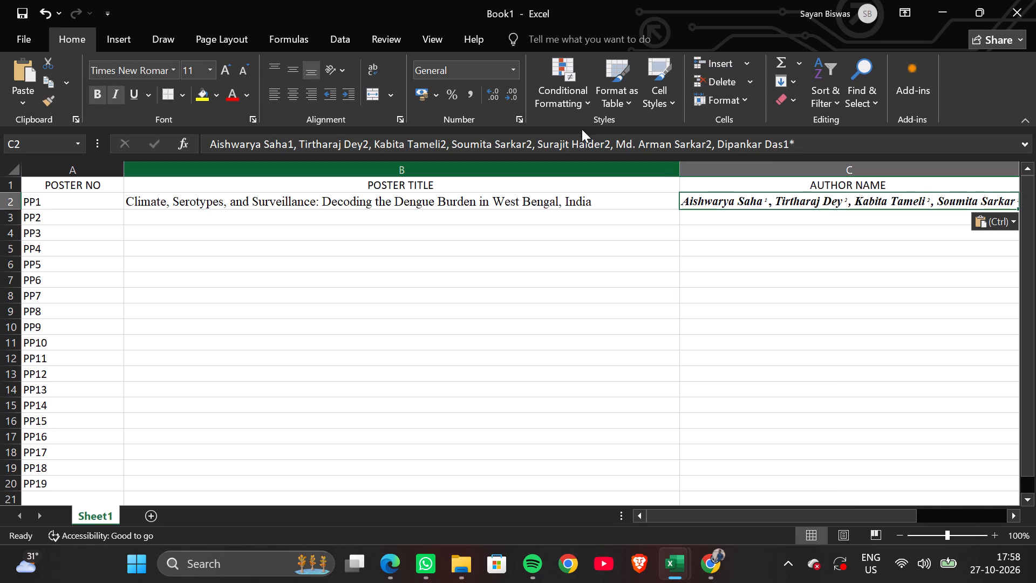
Remove the bold from the author names in C2 and left-align the cell.
left_click(94, 94)
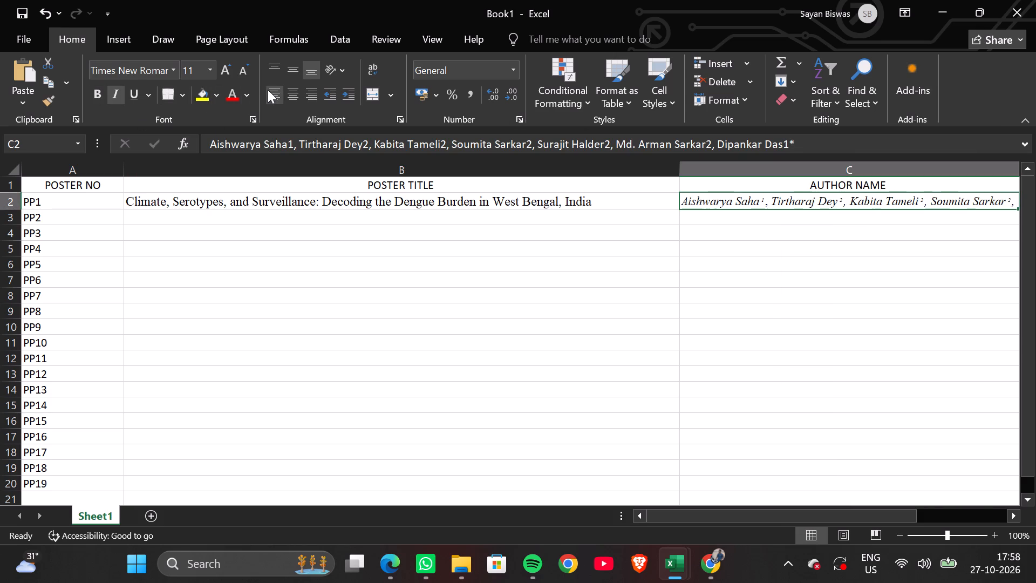
left_click(268, 90)
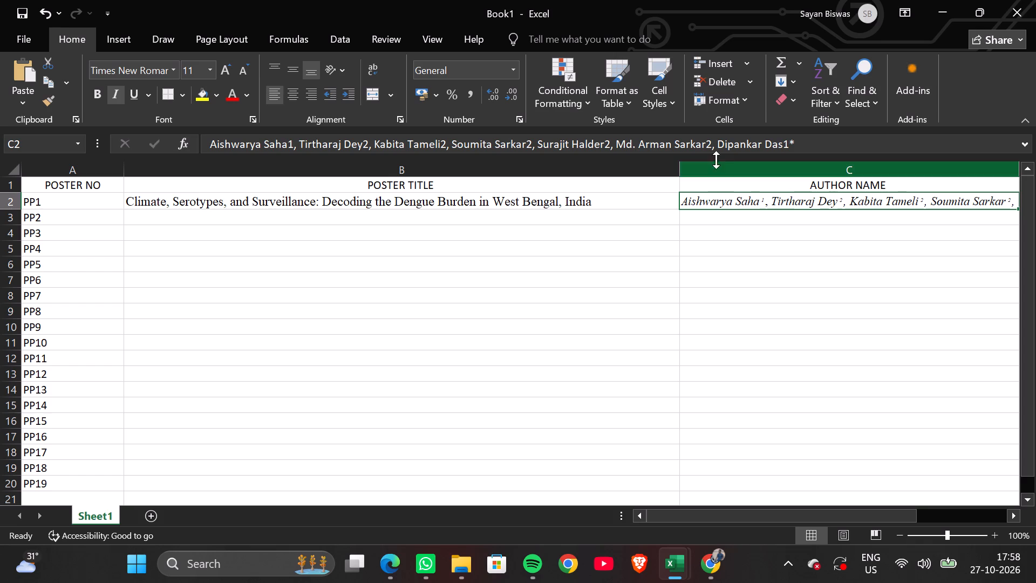
Narrow column B to a width of about 84.8 and widen column C to give the author names more room.
left_click_drag(678, 168, 629, 171)
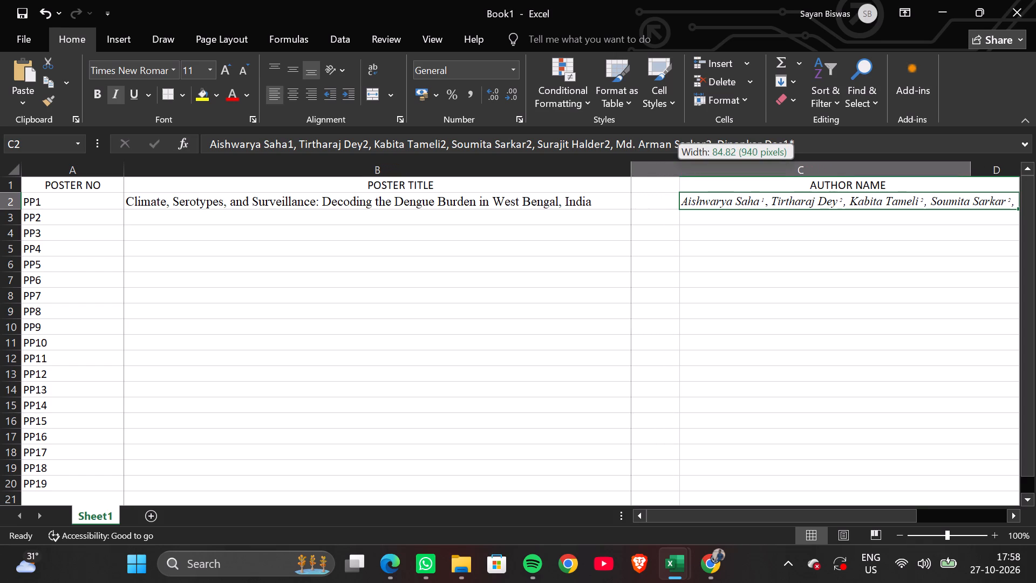
left_click_drag(629, 171, 630, 179)
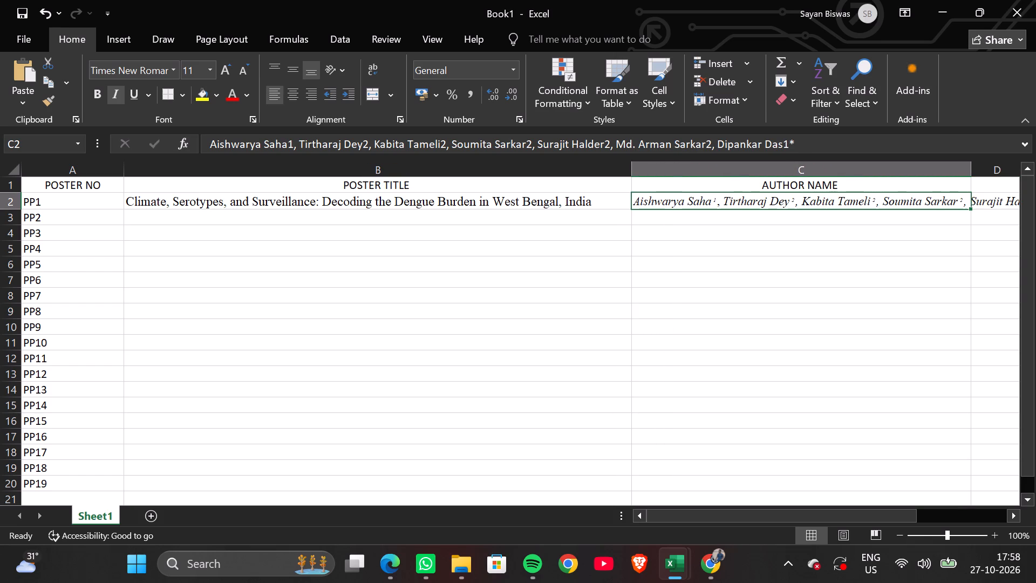
left_click_drag(970, 171, 1024, 171)
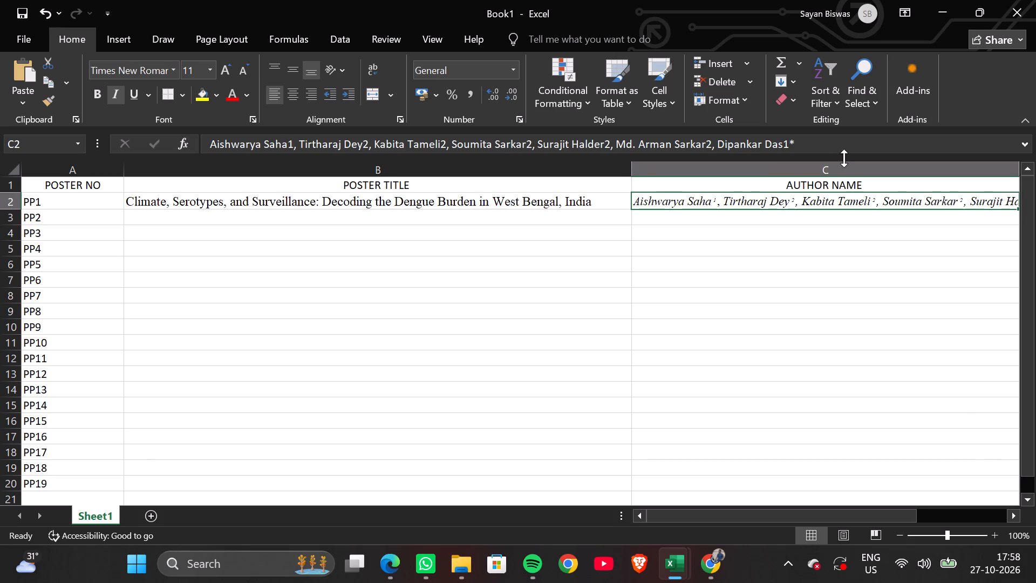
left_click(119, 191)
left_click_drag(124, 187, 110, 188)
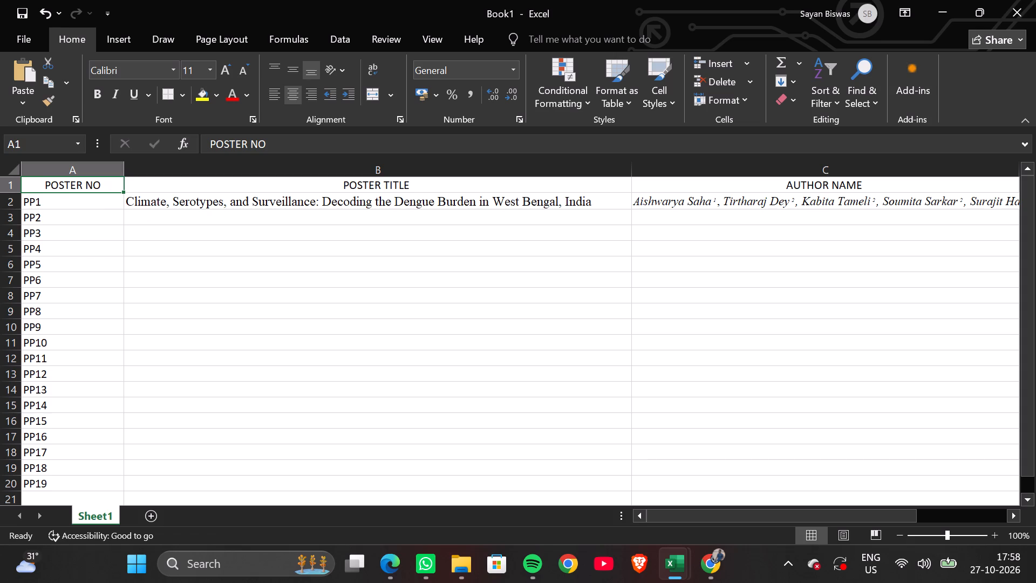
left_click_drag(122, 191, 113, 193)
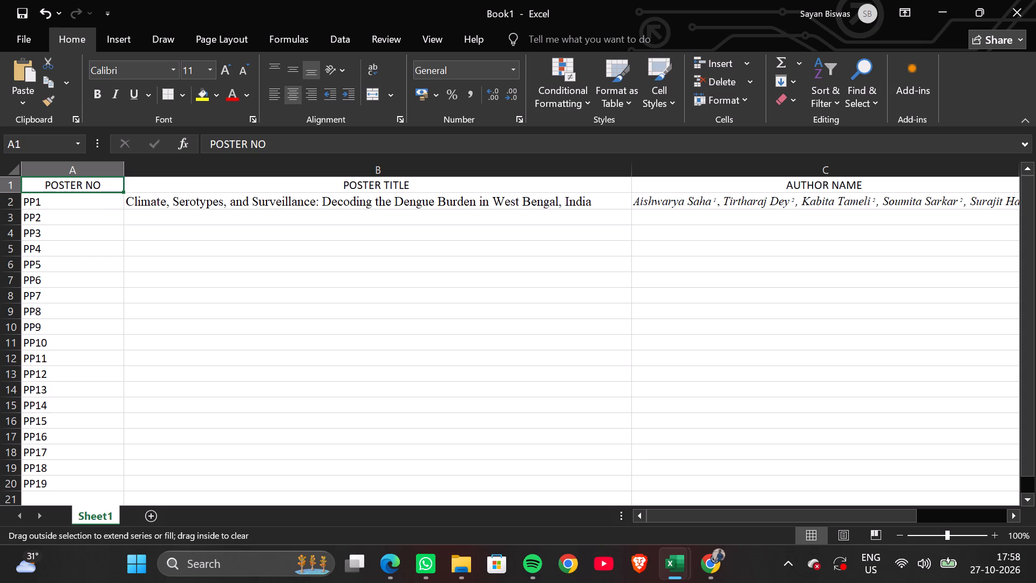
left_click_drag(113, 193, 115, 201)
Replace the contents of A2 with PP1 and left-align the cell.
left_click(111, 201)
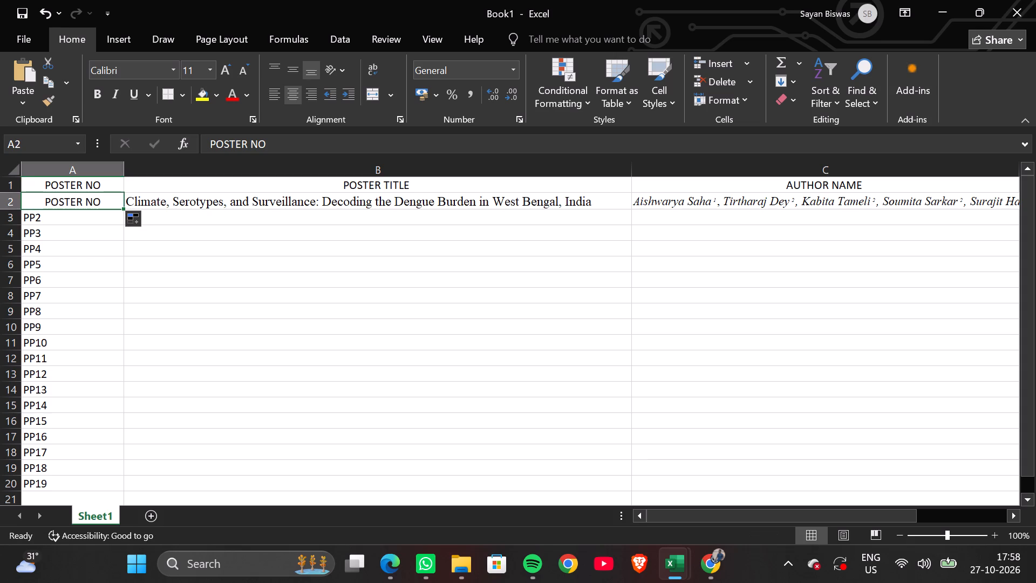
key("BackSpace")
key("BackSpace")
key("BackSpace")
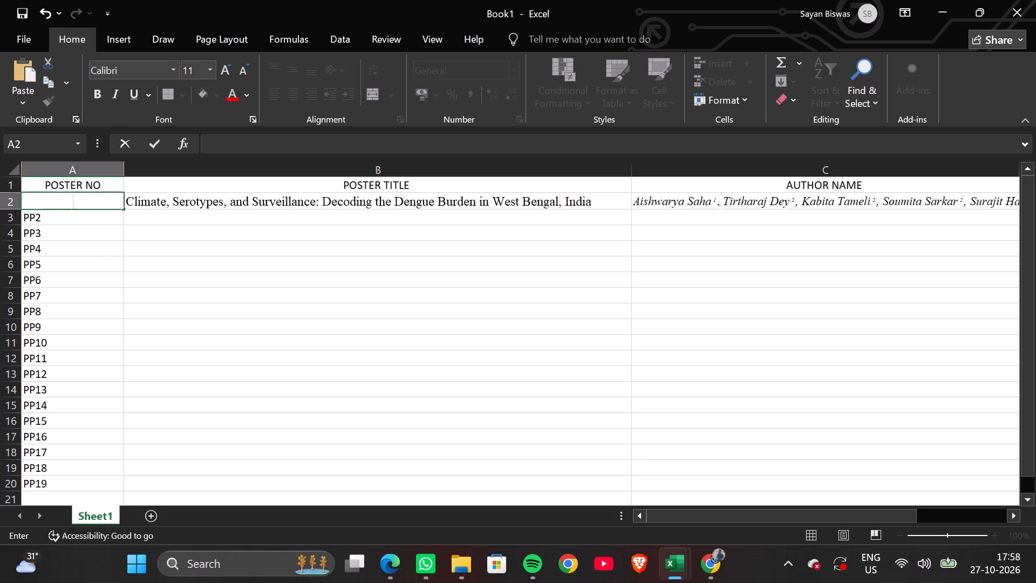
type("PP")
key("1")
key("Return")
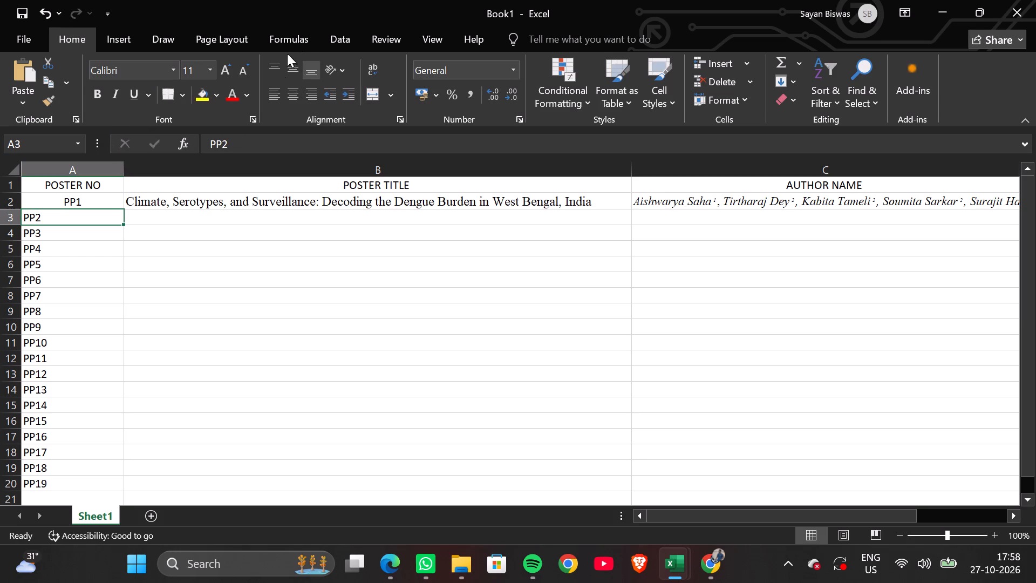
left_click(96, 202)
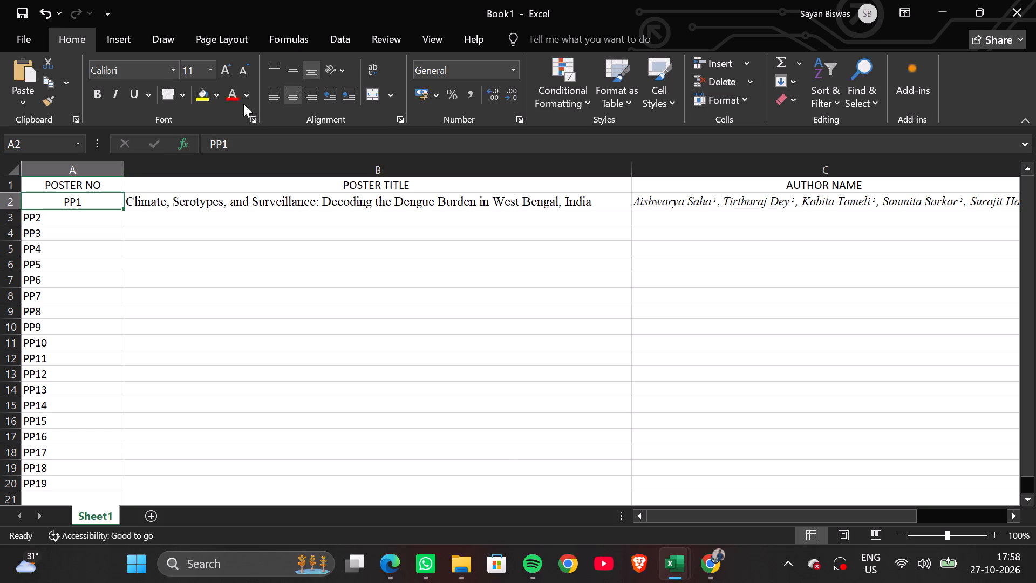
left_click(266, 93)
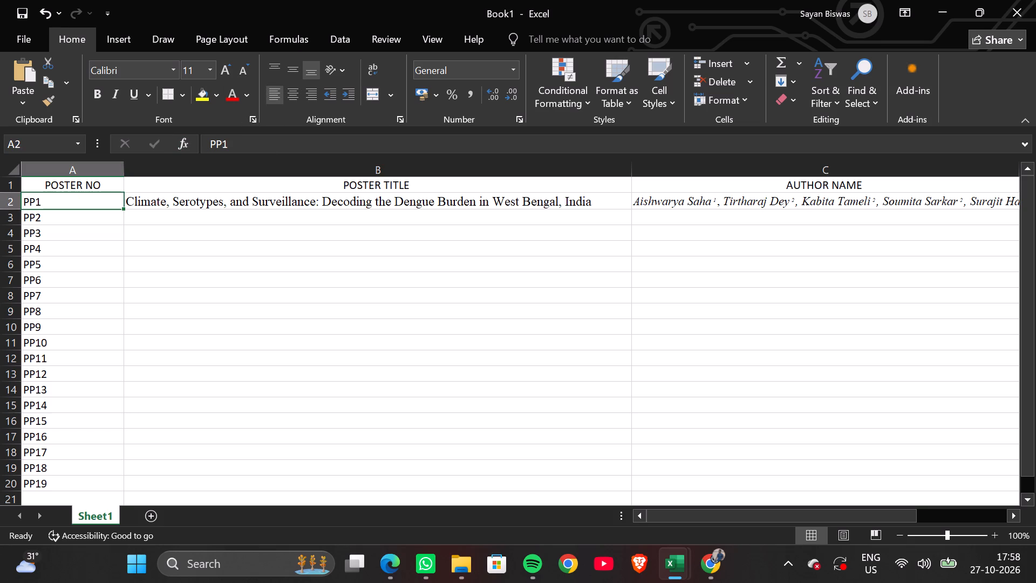
Narrow columns A and B closer to their contents and widen column C to give the author names more room.
left_click_drag(632, 170, 605, 168)
left_click_drag(125, 168, 114, 162)
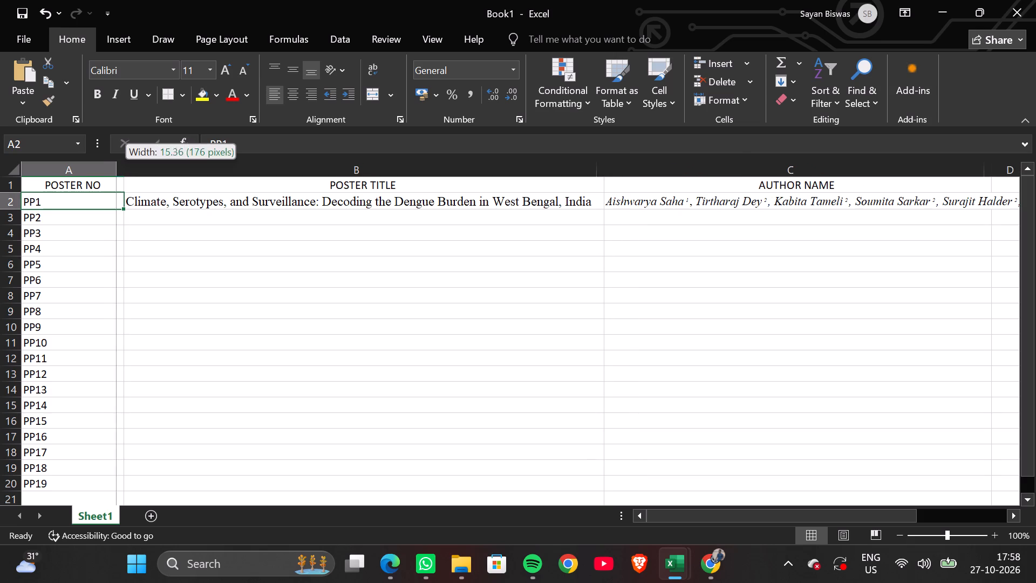
left_click_drag(114, 162, 106, 161)
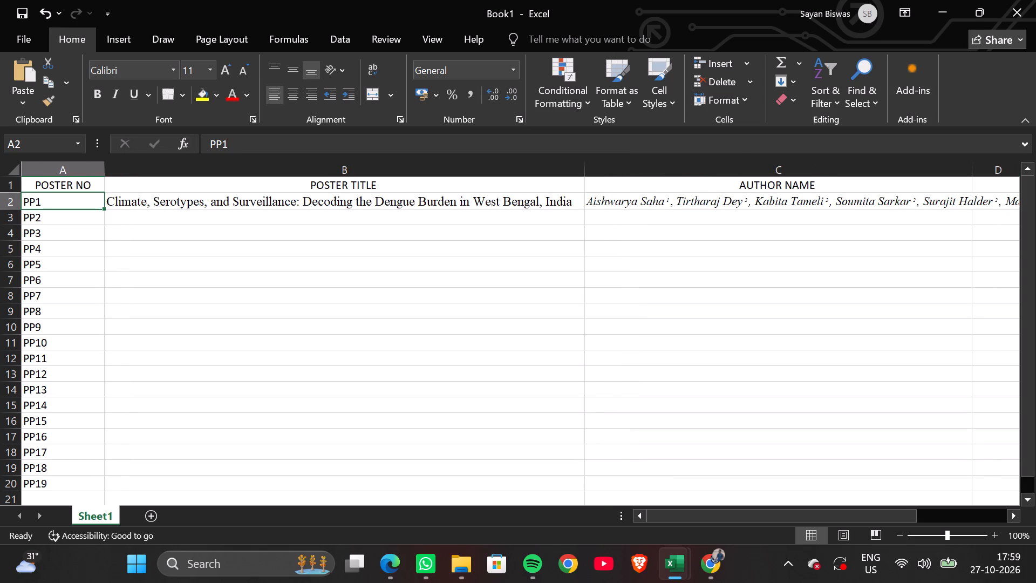
left_click_drag(971, 168, 1015, 165)
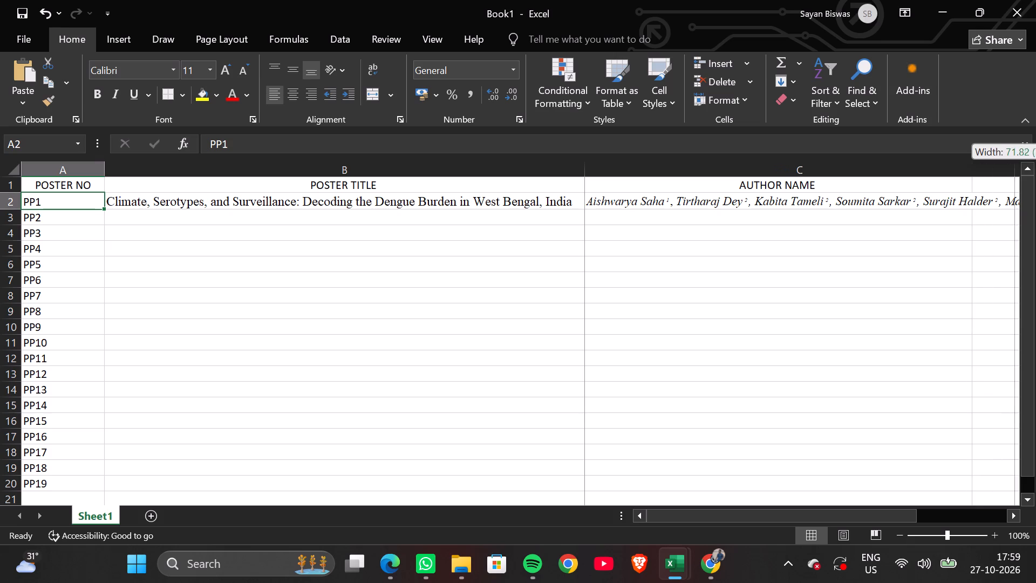
left_click_drag(1015, 165, 1021, 165)
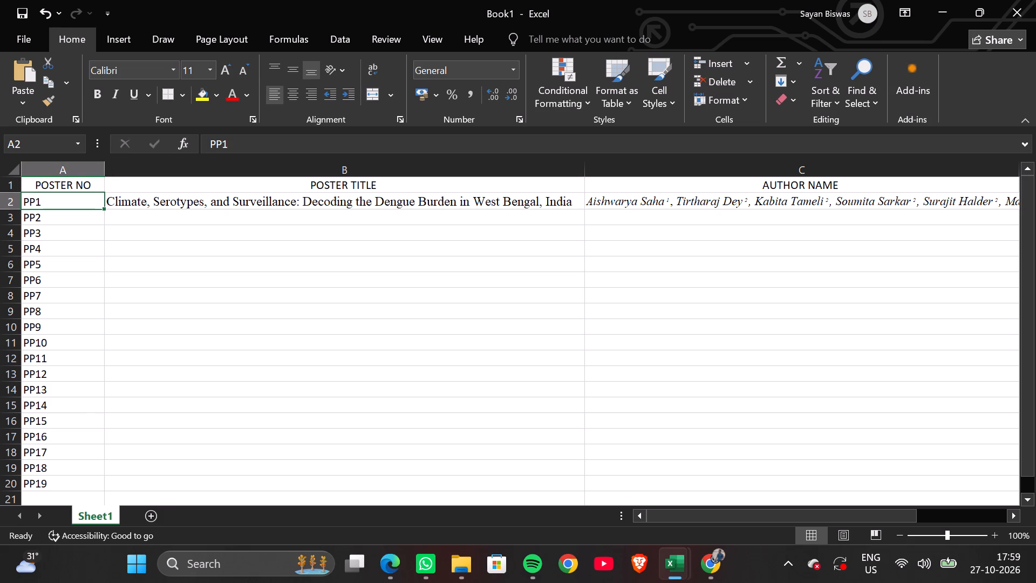
left_click_drag(101, 173, 90, 172)
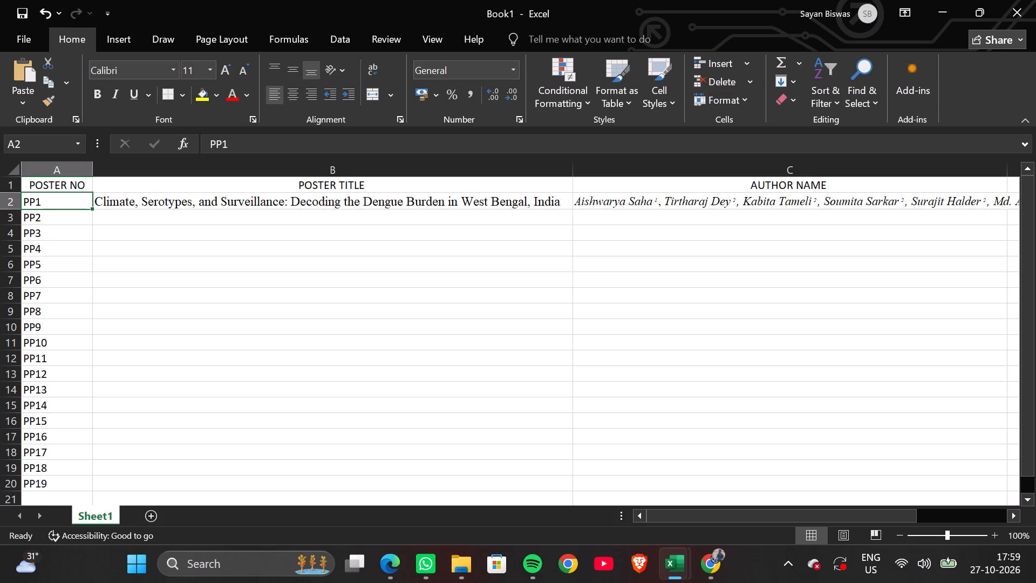
left_click(90, 211)
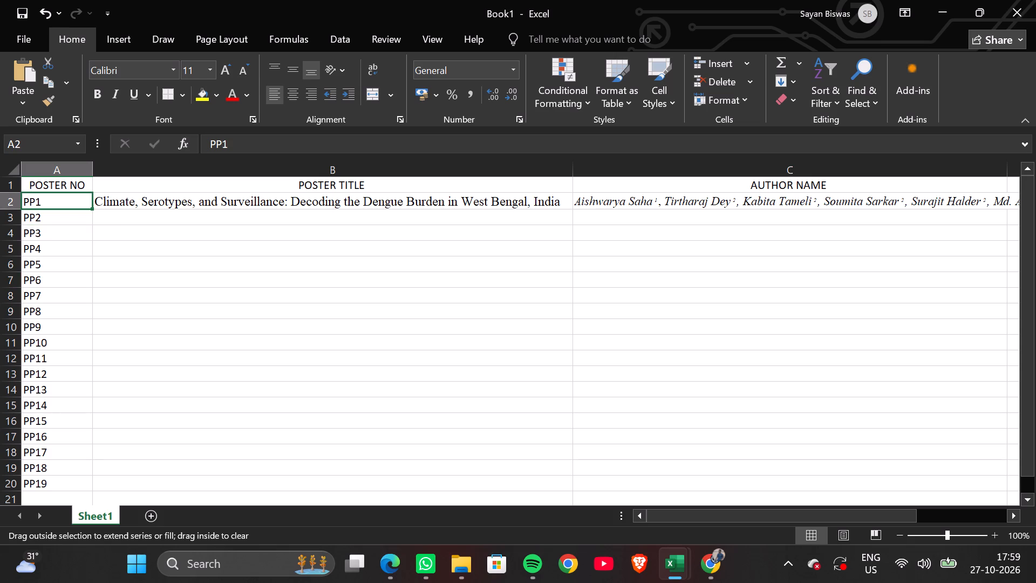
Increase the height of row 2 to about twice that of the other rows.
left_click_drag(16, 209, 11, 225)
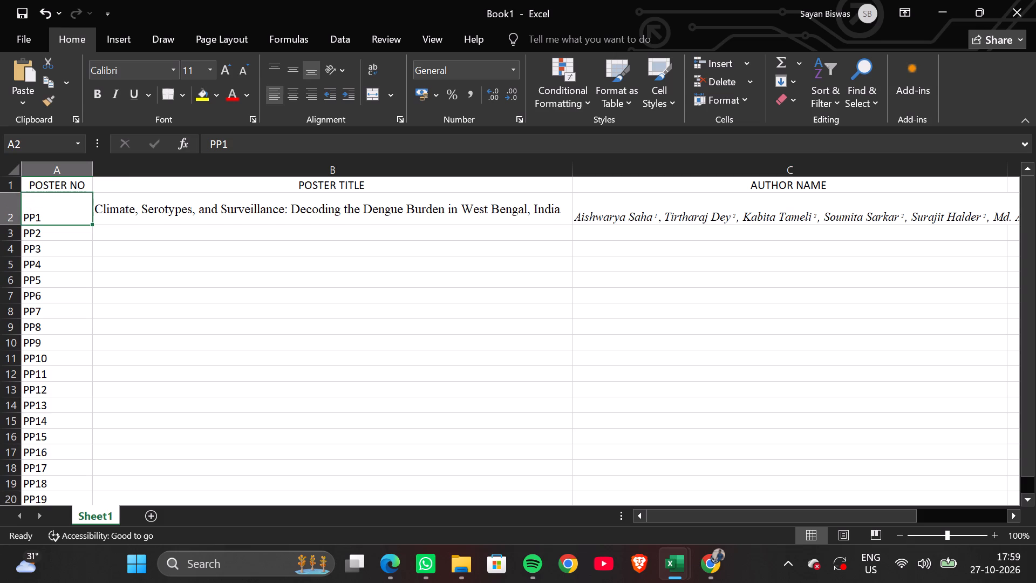
Clear the author names from C2.
left_click(595, 215)
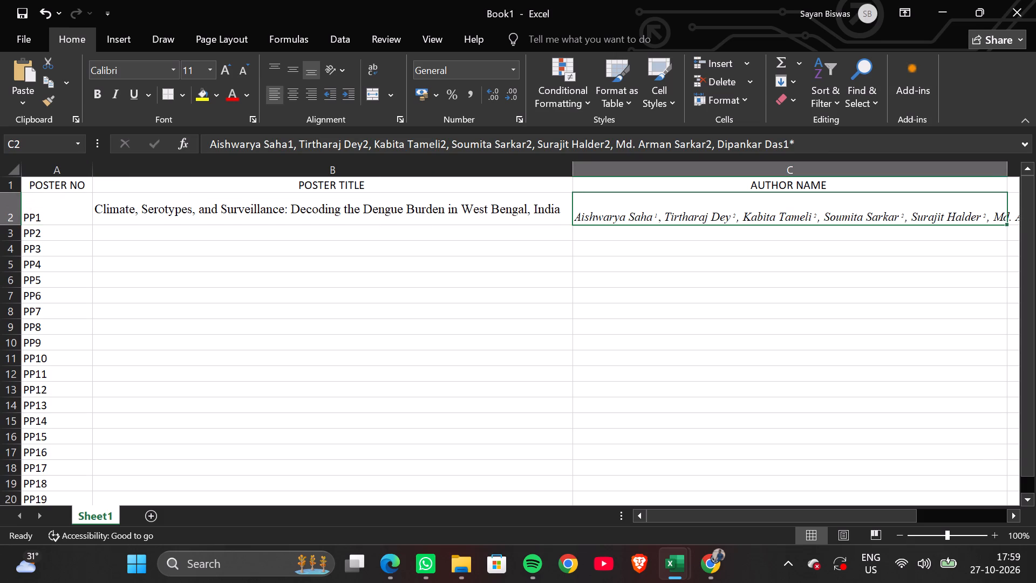
key("BackSpace")
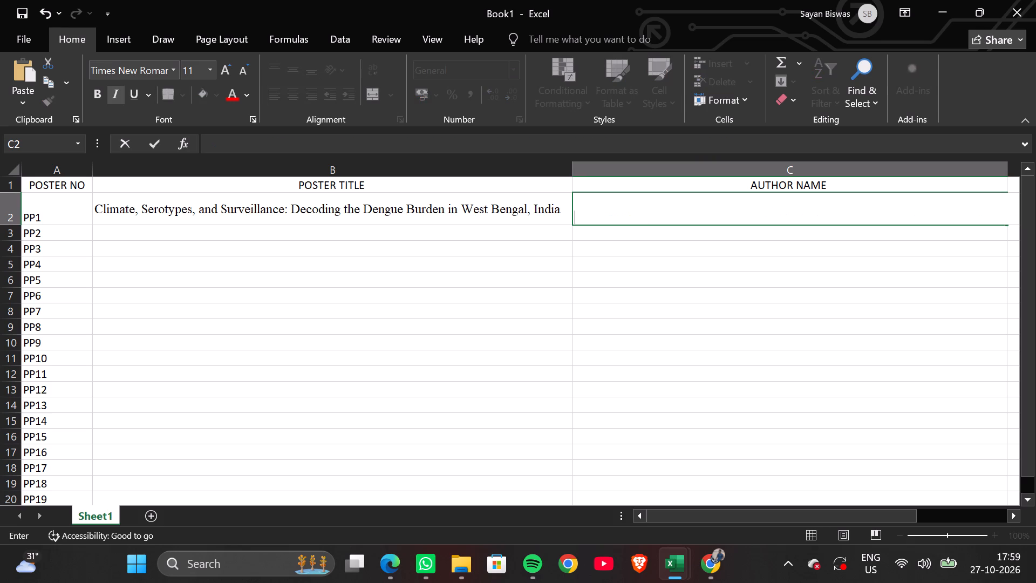
left_click(590, 201)
left_click(578, 201)
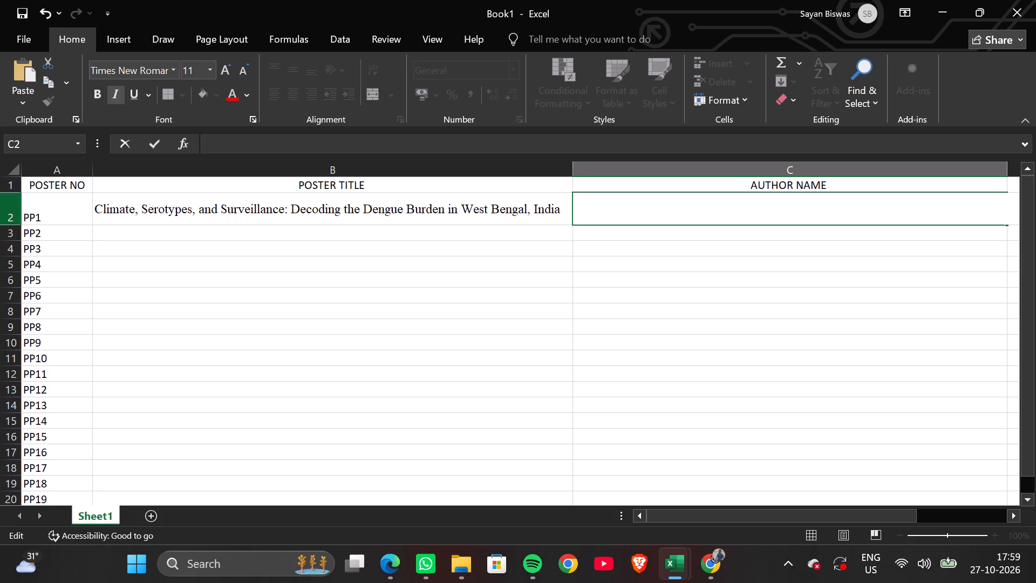
Reduce the height of row 2 so it is only slightly taller than the other rows.
left_click(21, 214)
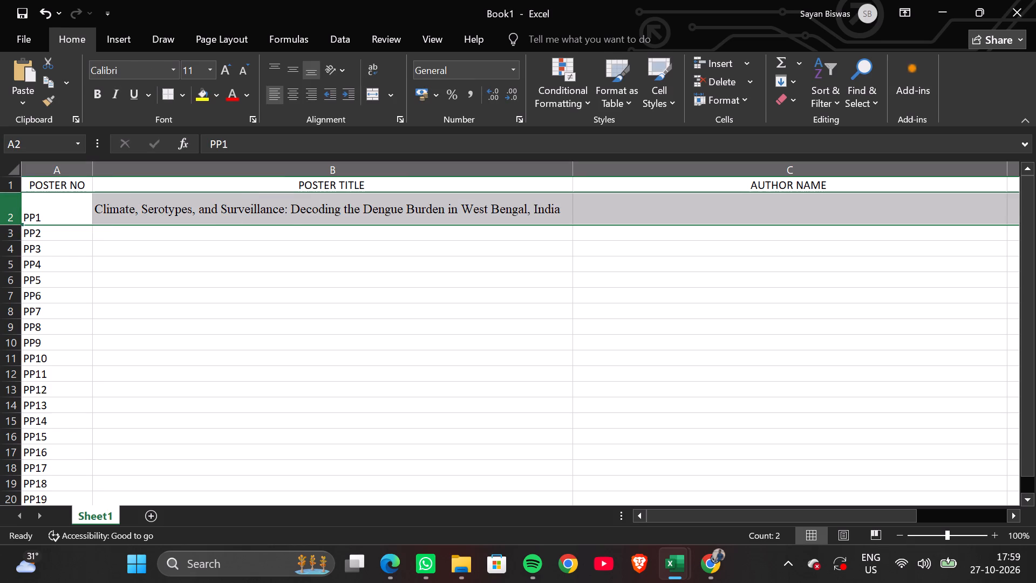
left_click_drag(21, 222, 17, 213)
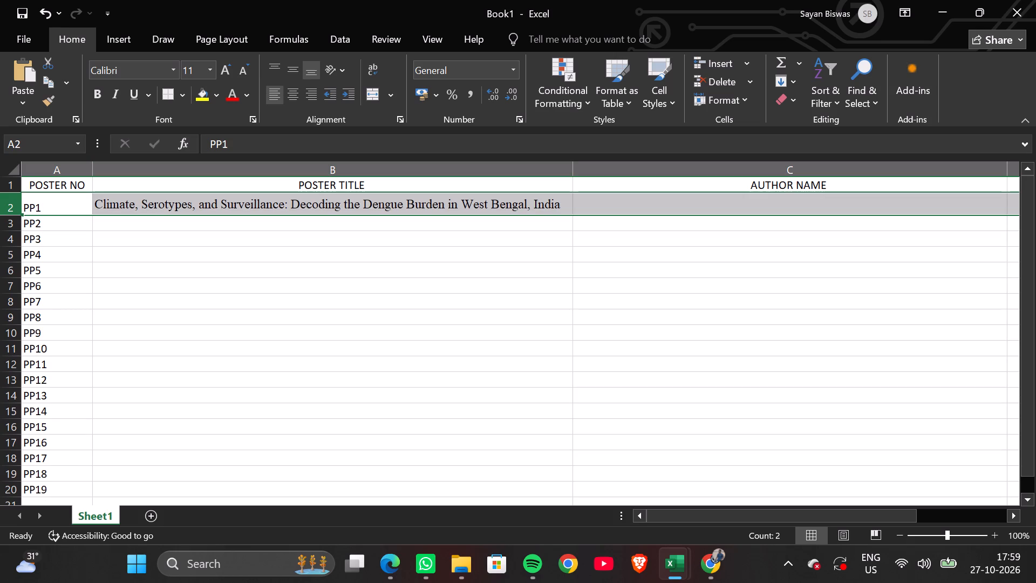
Zoom the sheet out to 72% and widen the AUTHOR NAME column to a width of about 83.
left_click(589, 207)
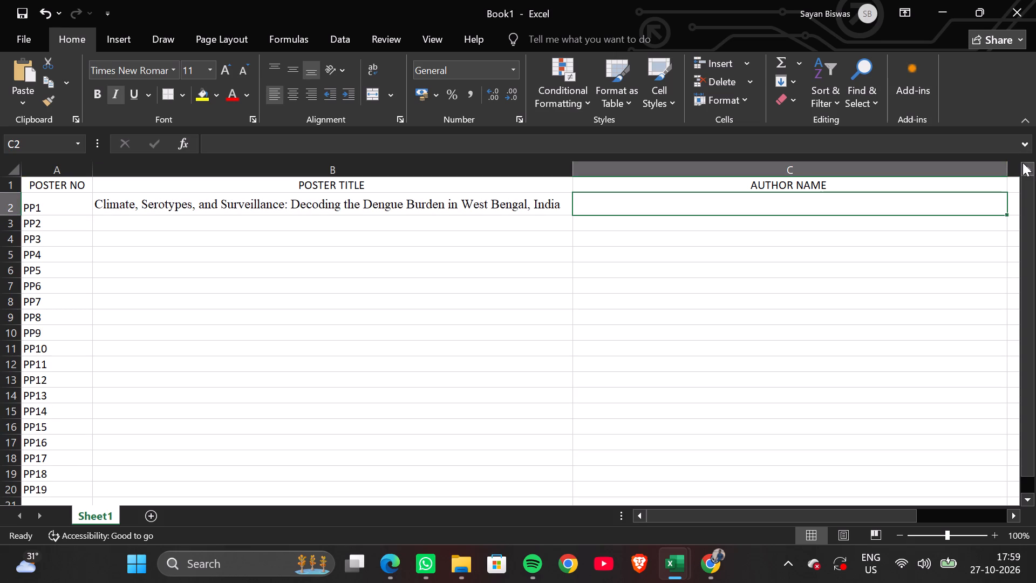
left_click_drag(1007, 164, 1019, 162)
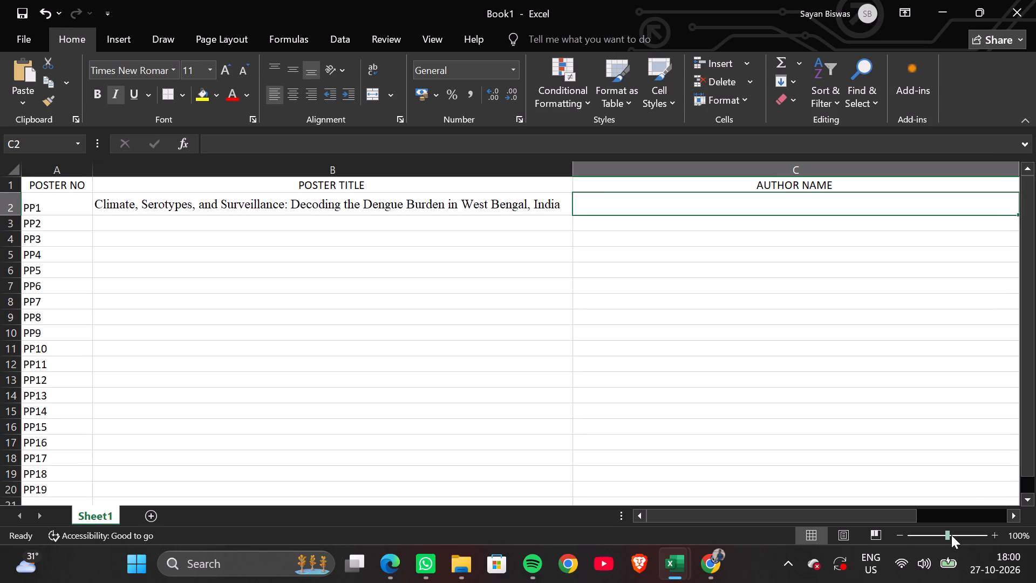
left_click_drag(948, 534, 935, 538)
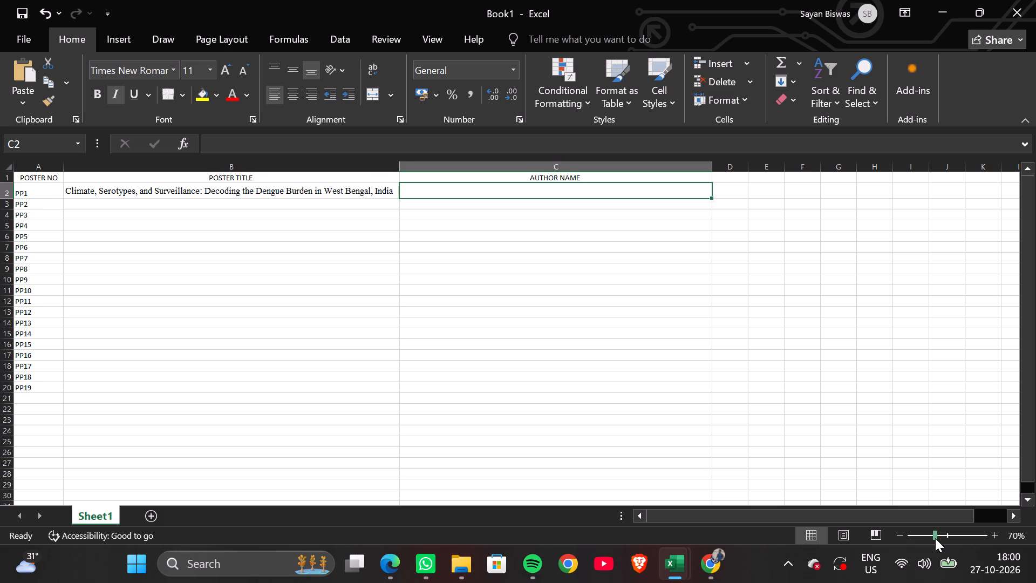
left_click_drag(935, 538, 936, 540)
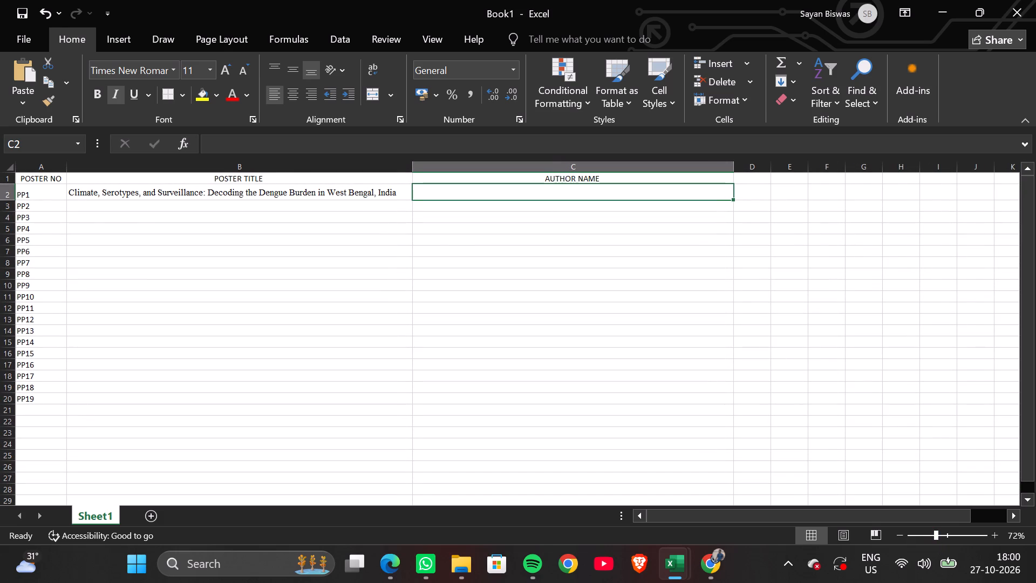
left_click_drag(731, 169, 767, 174)
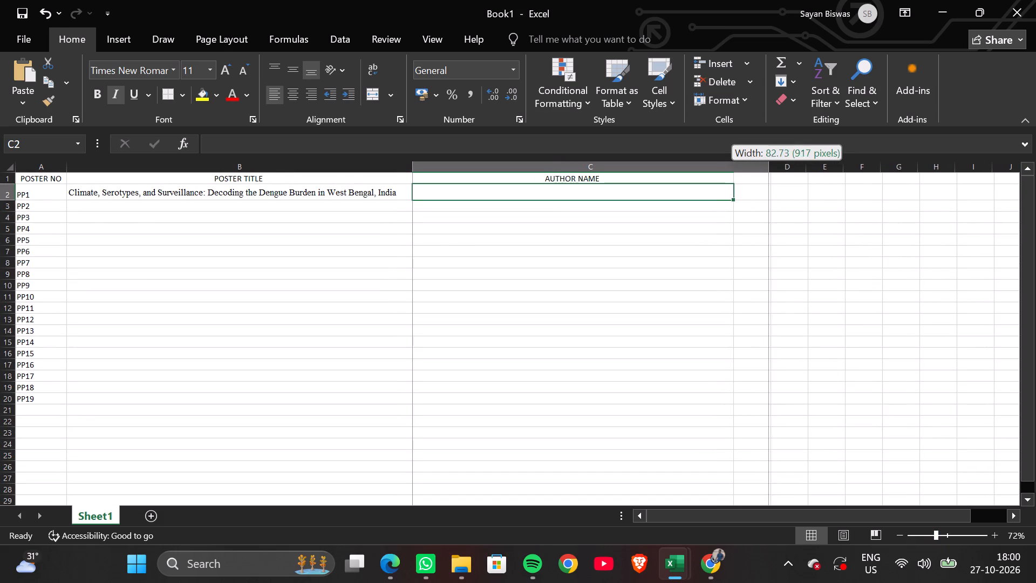
left_click_drag(767, 174, 769, 174)
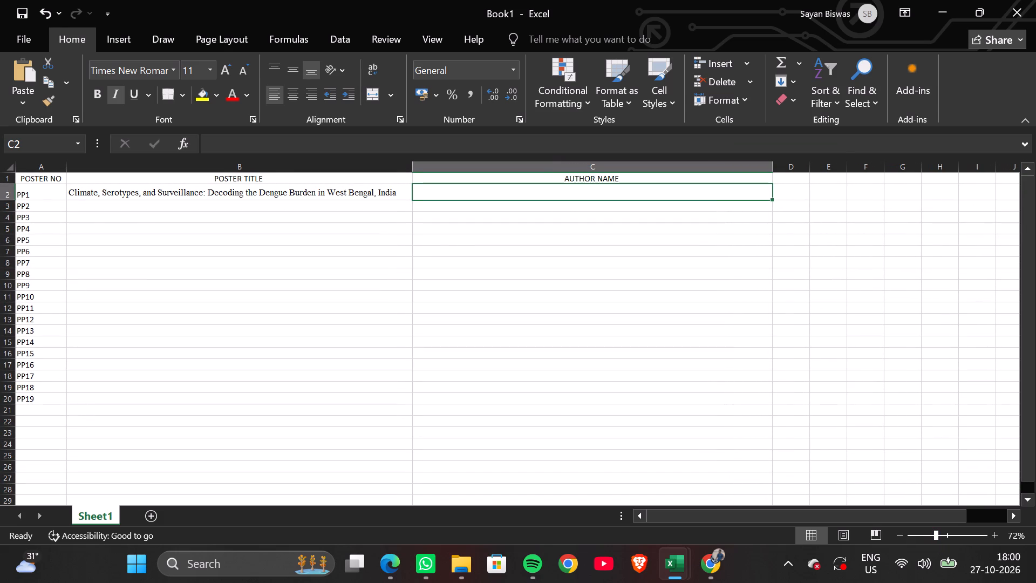
Copy the selected author line from the PP 1 abstract in Chrome and paste it into C2 in Excel, keeping source formatting.
left_click(718, 555)
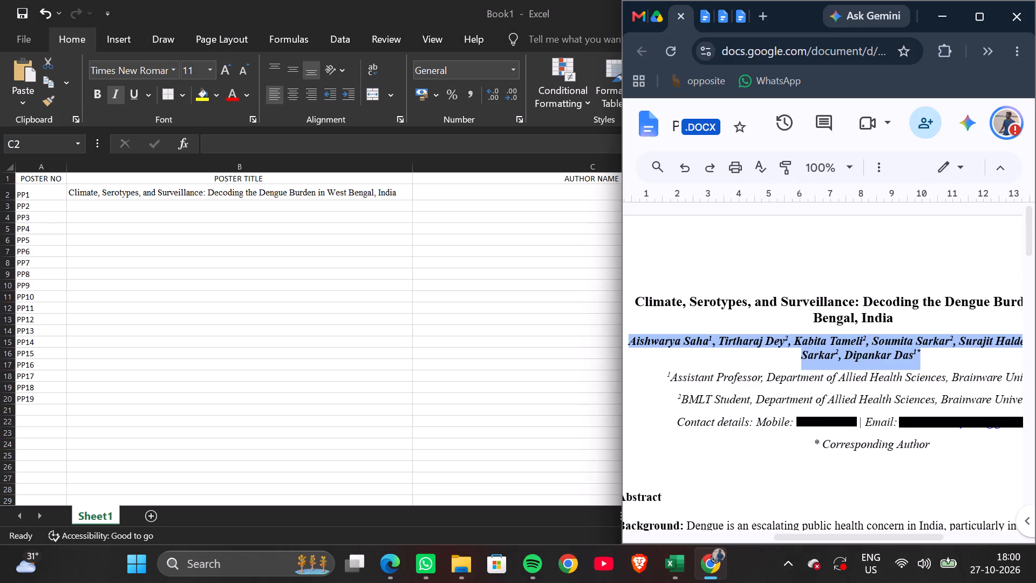
right_click(700, 344)
left_click(759, 219)
right_click(511, 186)
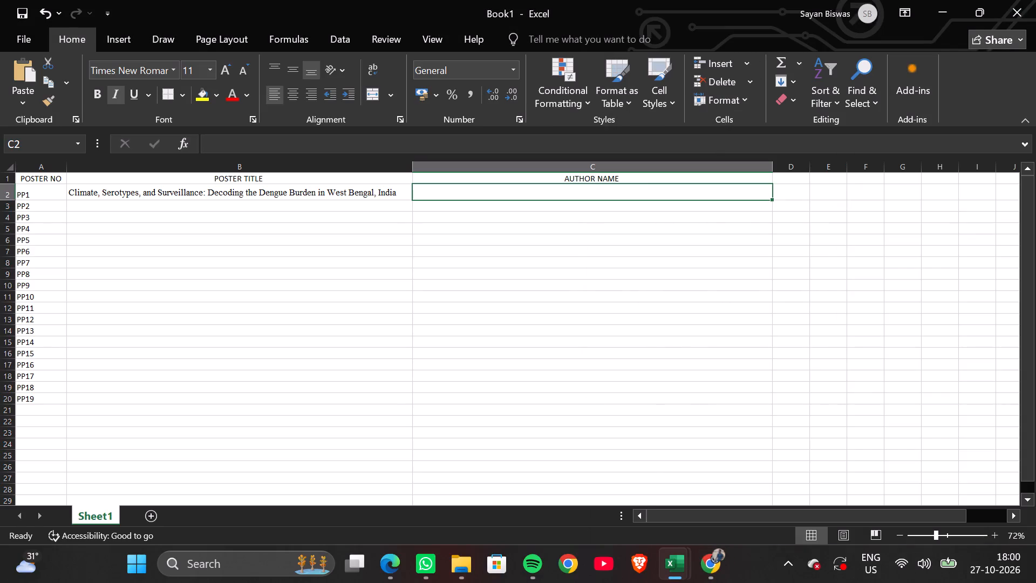
right_click(521, 193)
left_click(550, 246)
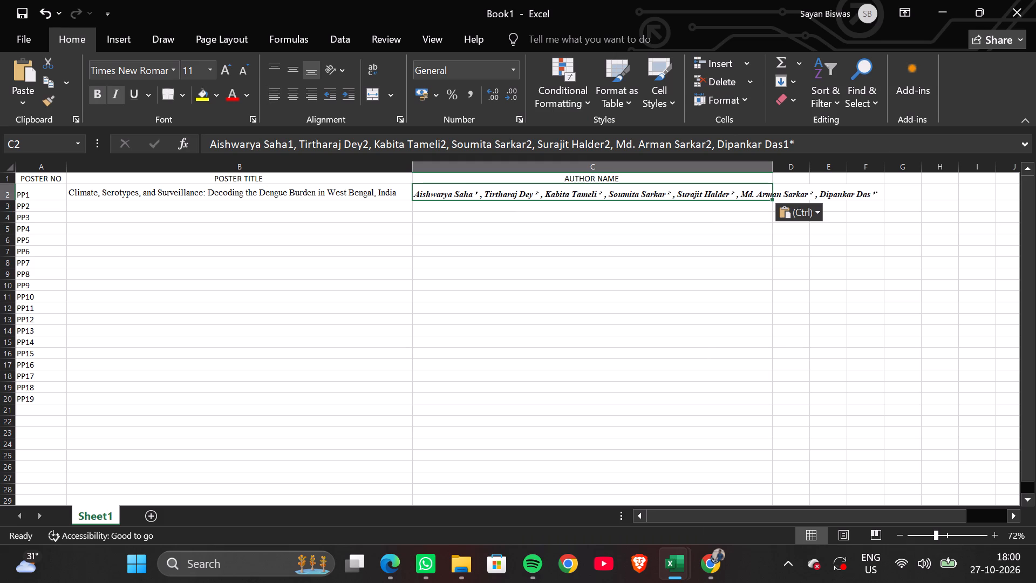
Widen column C until the whole author line fits in C2, and widen column B slightly.
left_click_drag(773, 169, 884, 175)
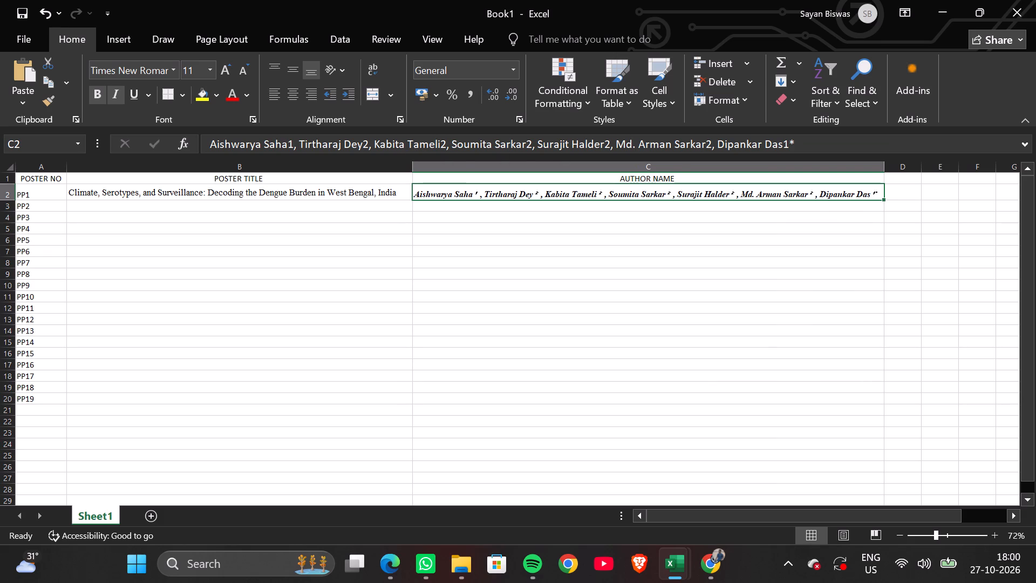
left_click_drag(414, 162, 449, 165)
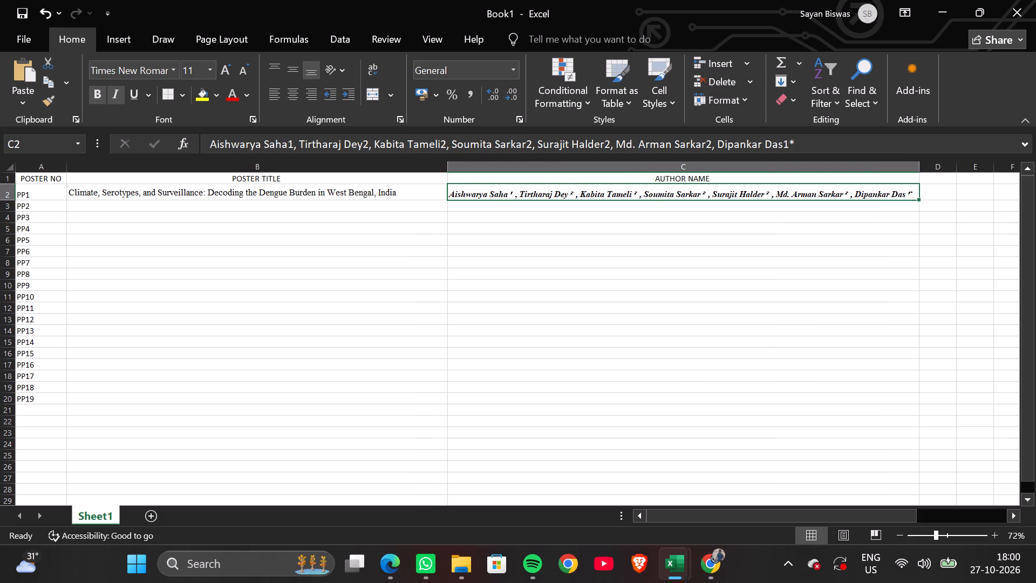
Remove the bold and italic formatting from the author names in C2.
left_click(456, 192)
left_click_drag(454, 192, 512, 192)
left_click(100, 93)
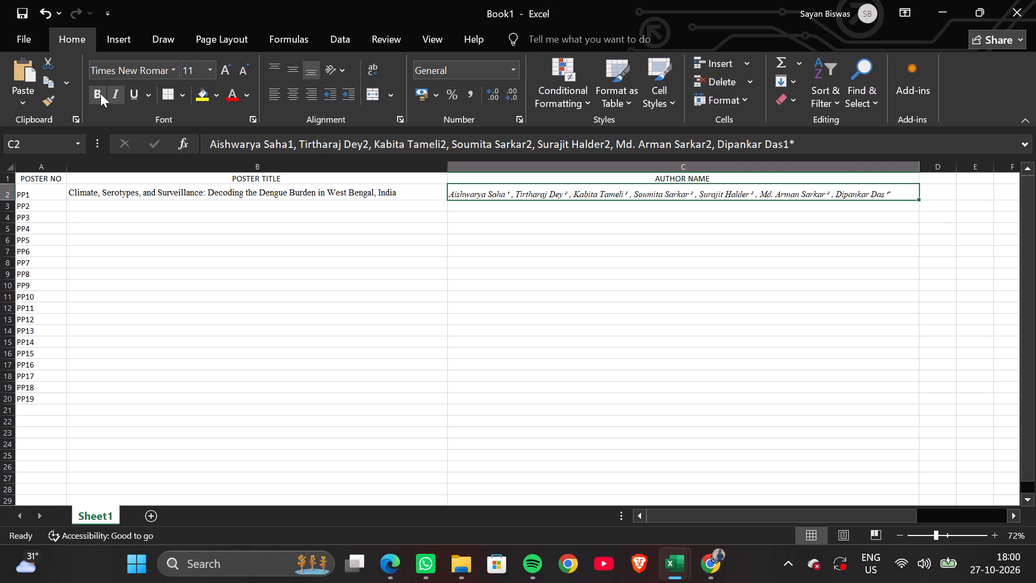
left_click(113, 98)
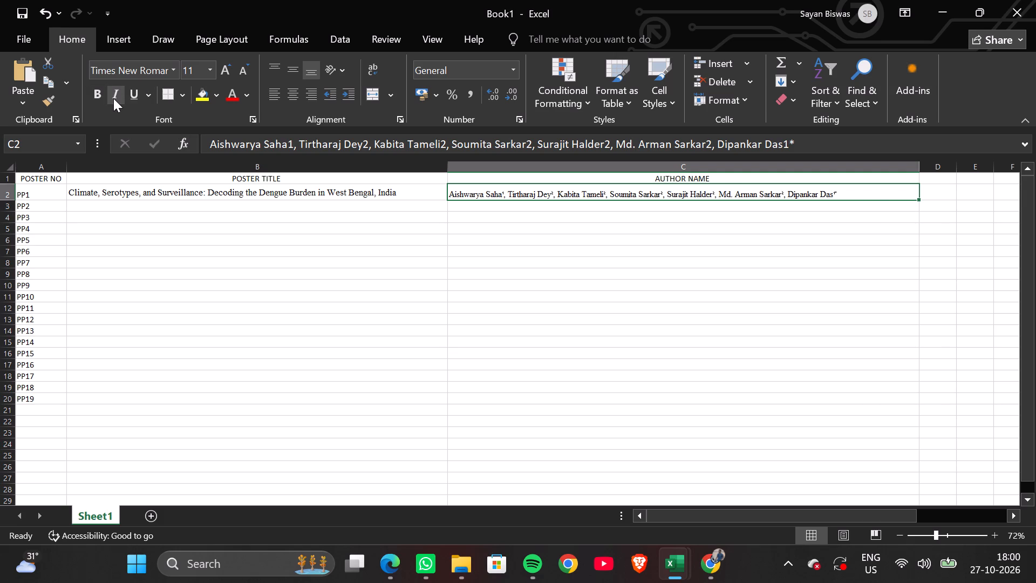
Select B3 for the PP2 title, switch to Chrome and open the PP 2 abstract from the Poster Presentation Drive folder.
left_click(106, 204)
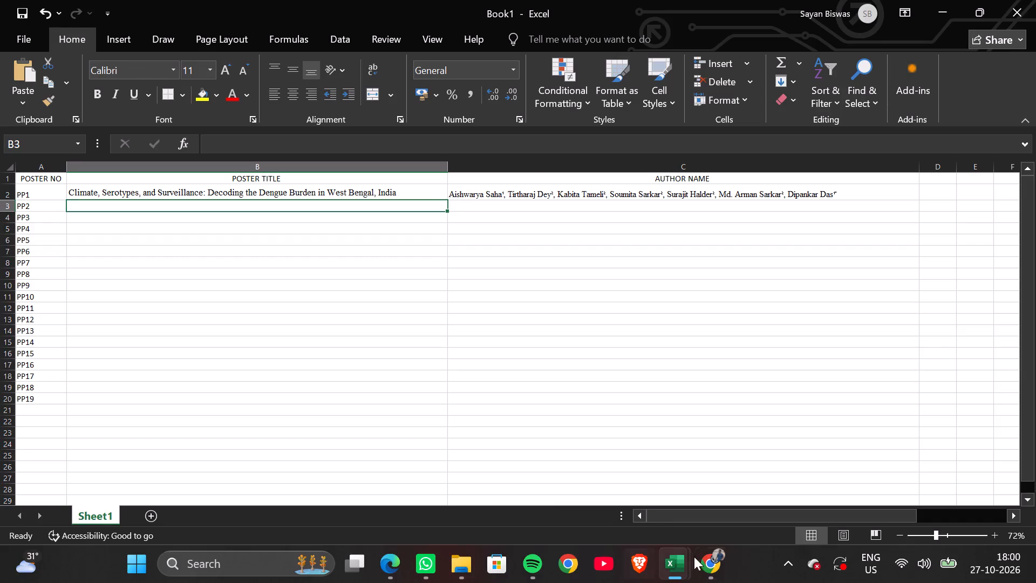
left_click(706, 522)
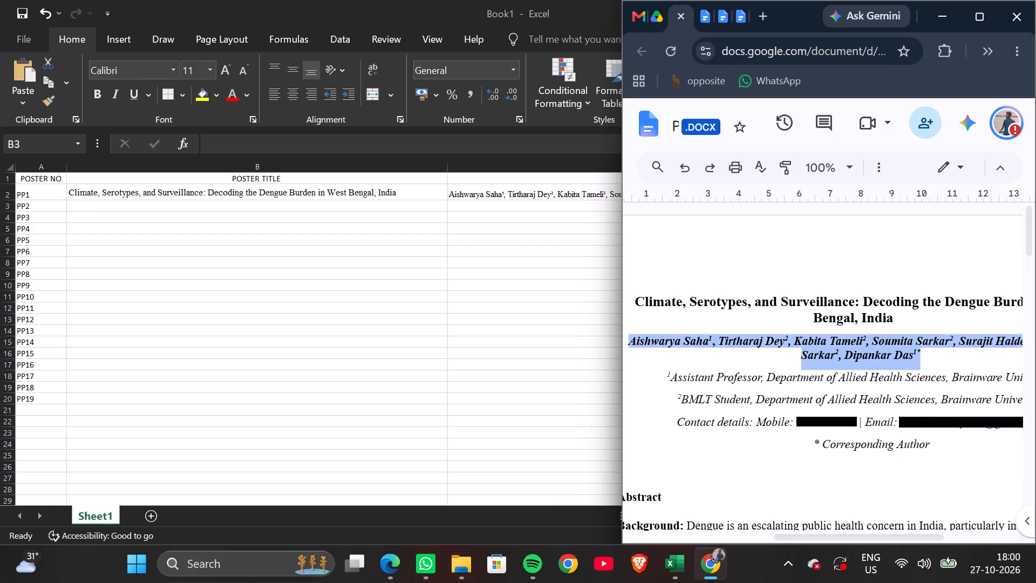
left_click(655, 21)
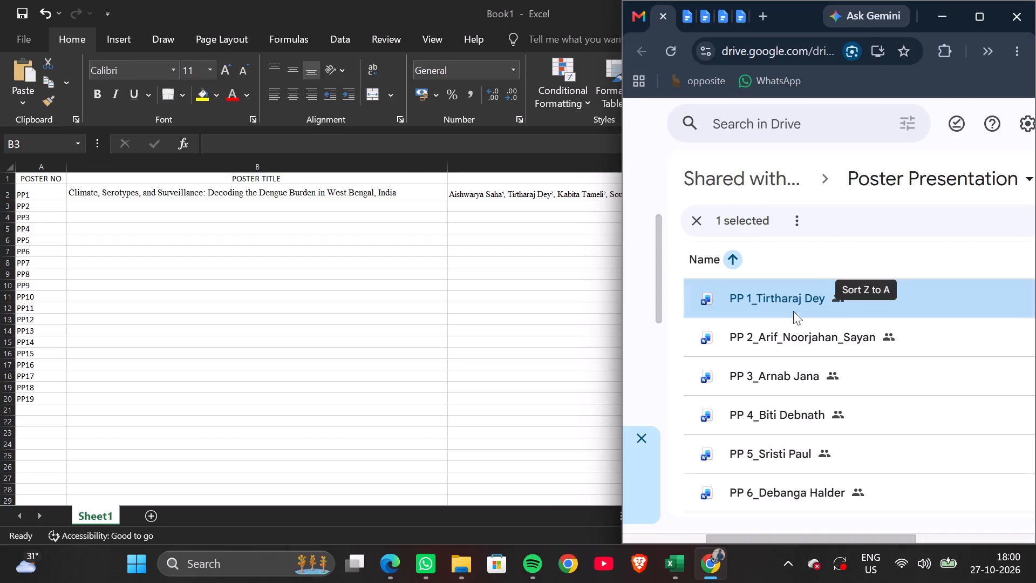
left_click(782, 341)
double_click(782, 341)
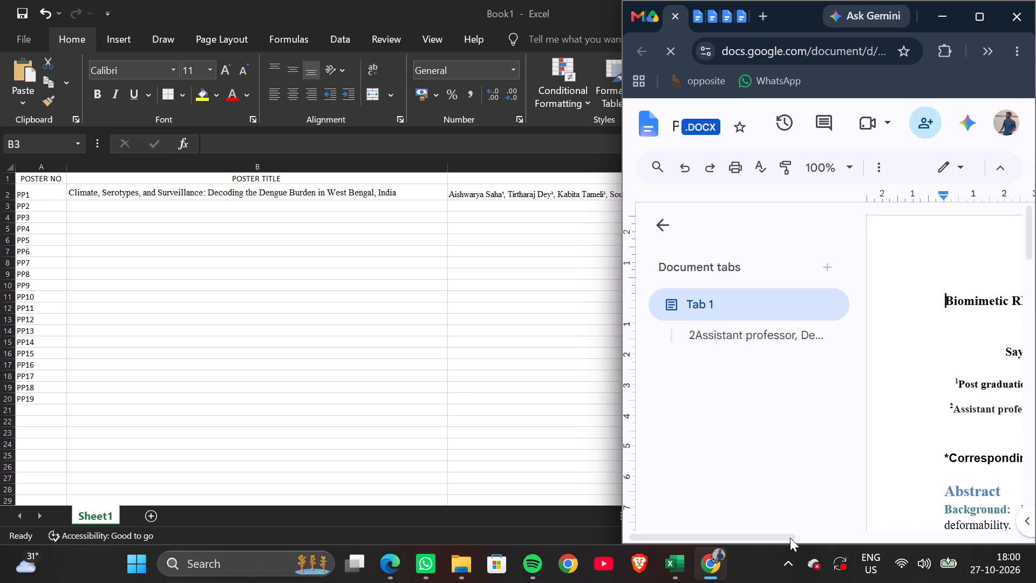
Copy the full two-line title of the PP 2 abstract and paste it into B3 in Excel, matching destination formatting.
left_click_drag(790, 538, 917, 542)
left_click_drag(649, 300, 1020, 302)
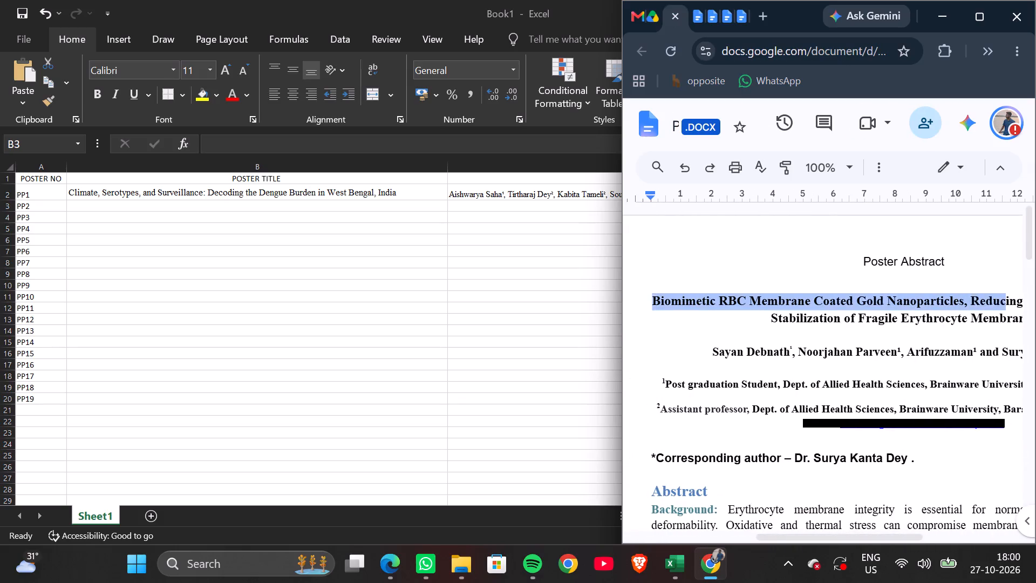
left_click_drag(1020, 302, 990, 326)
right_click(923, 296)
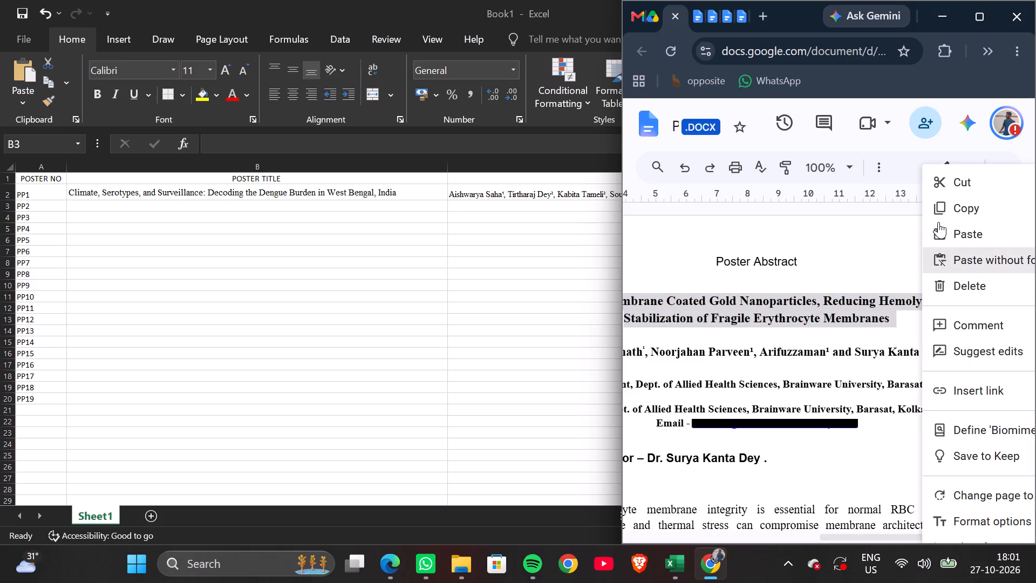
left_click(939, 213)
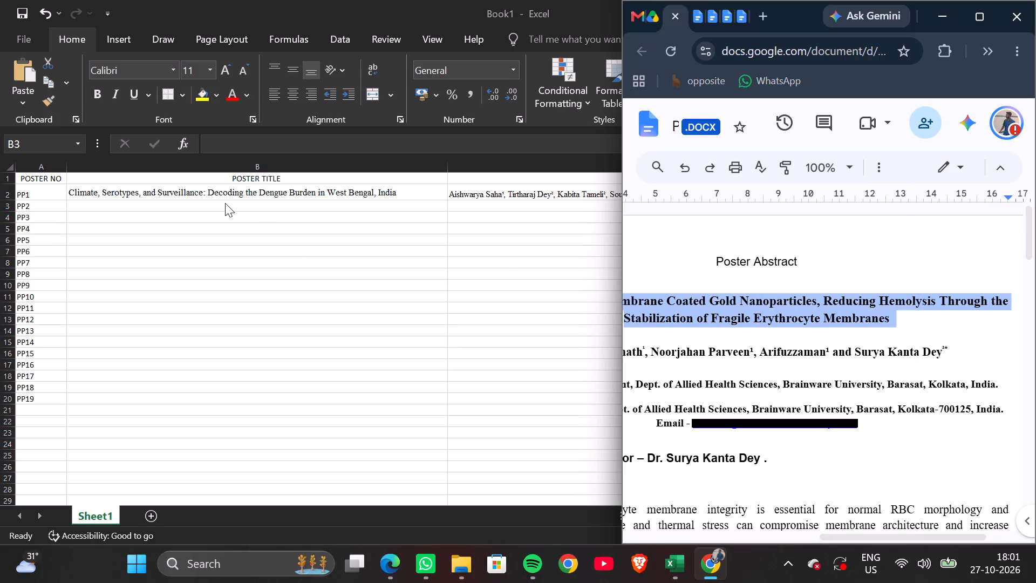
left_click(942, 20)
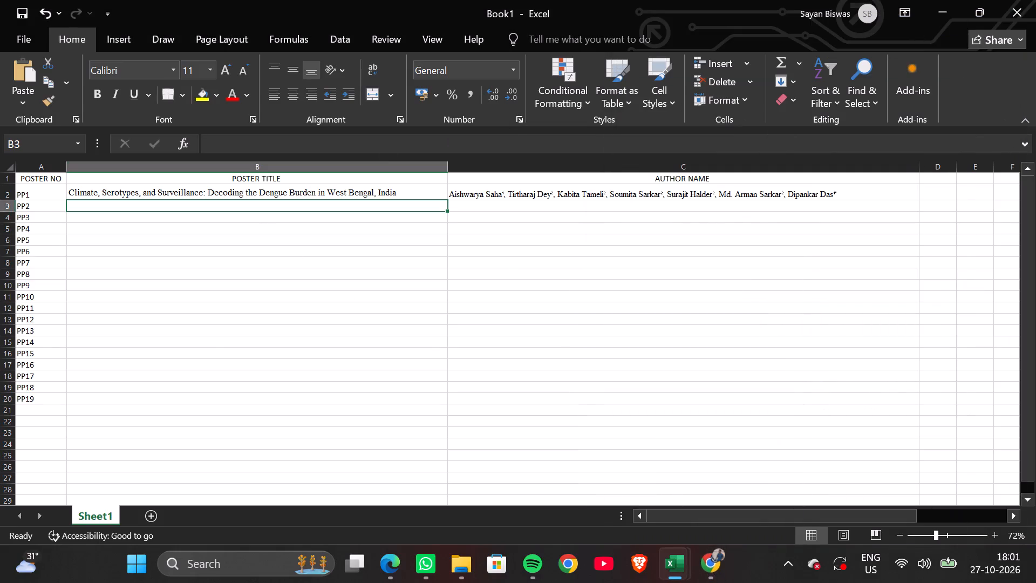
right_click(200, 208)
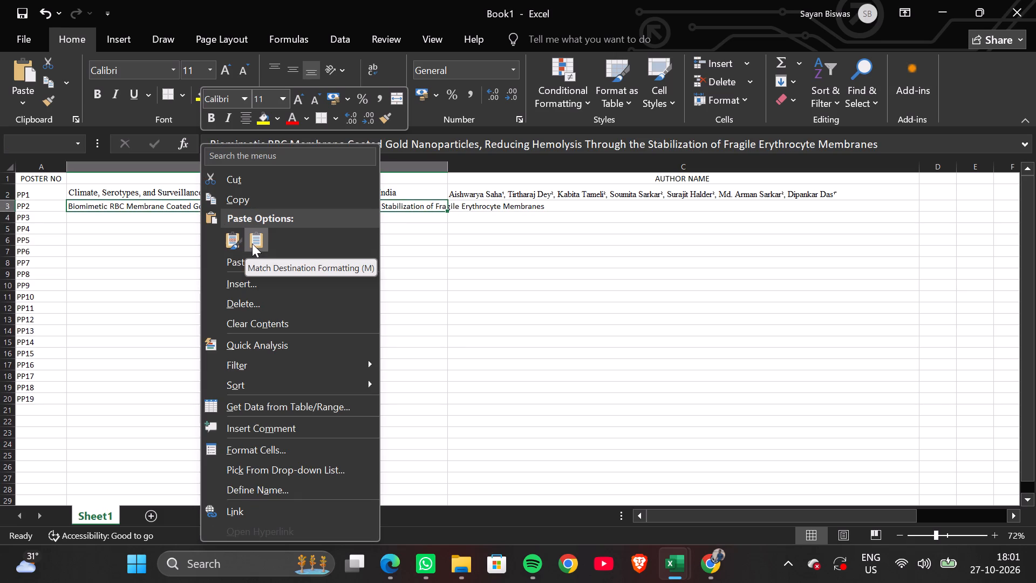
left_click(252, 243)
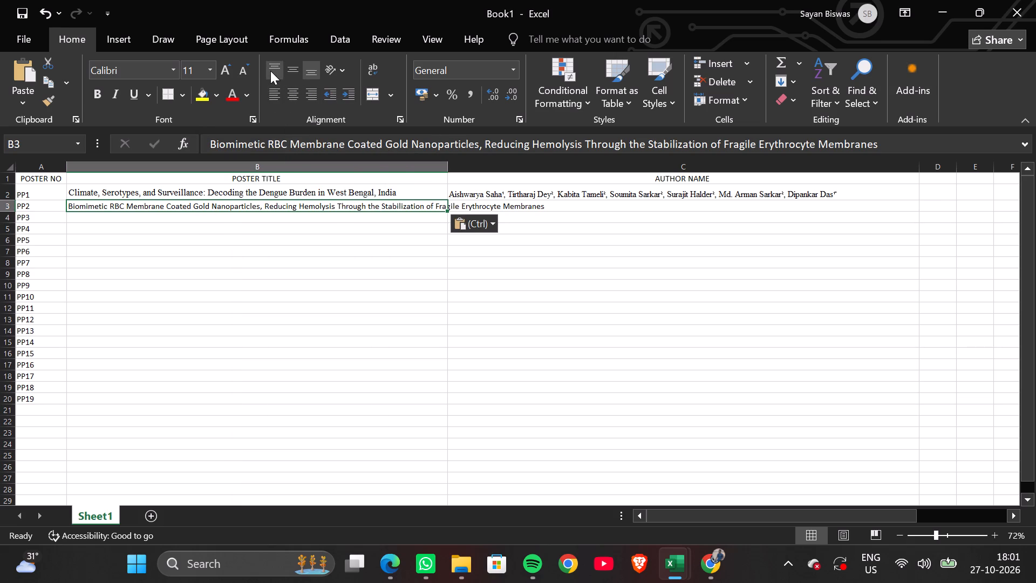
Widen column B until the PP2 poster title fits inside B3.
left_click_drag(448, 167, 544, 168)
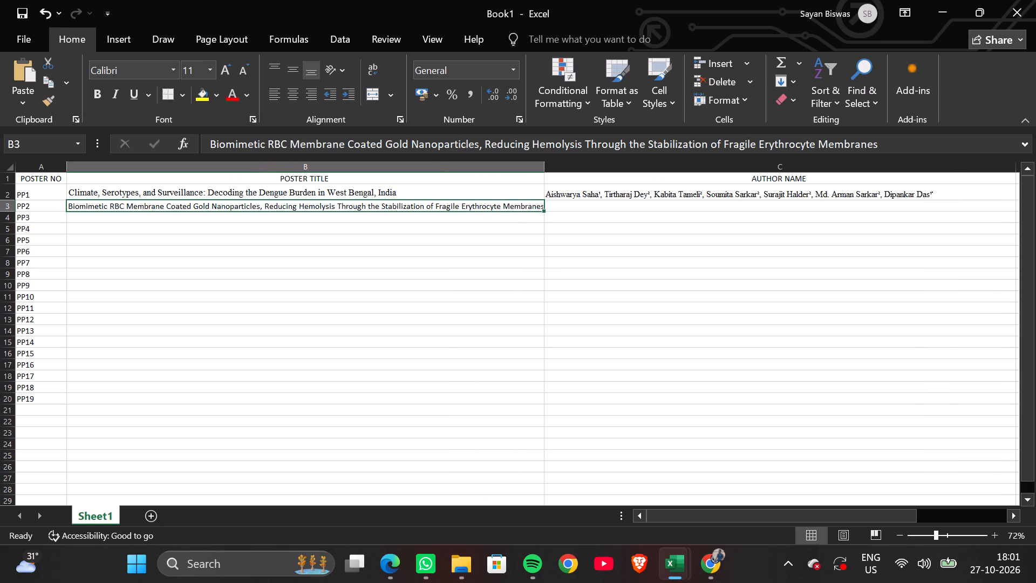
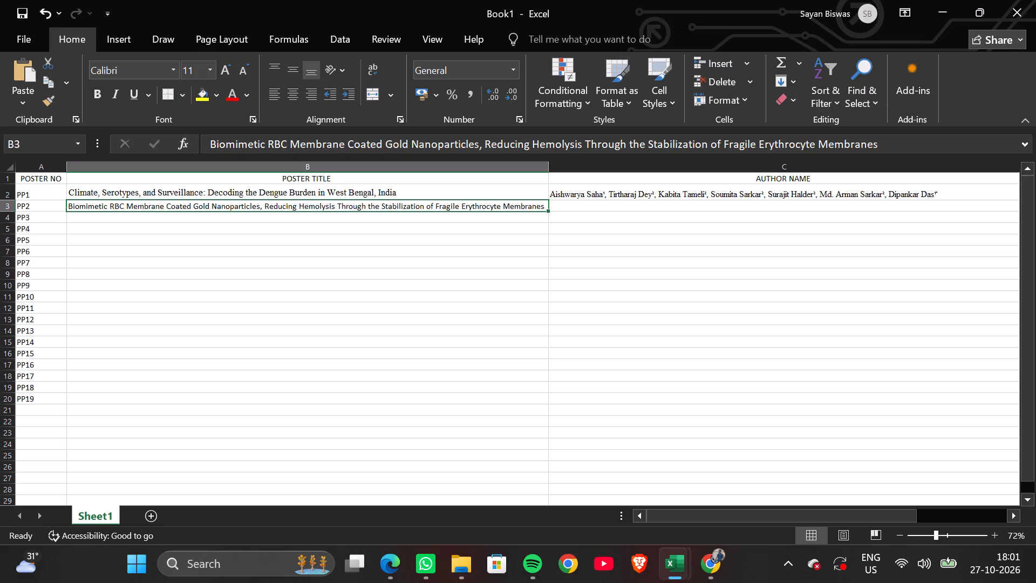
Copy the full author line from the PP 2 abstract in Chrome and paste it into C3 in Excel, matching destination formatting.
left_click(723, 572)
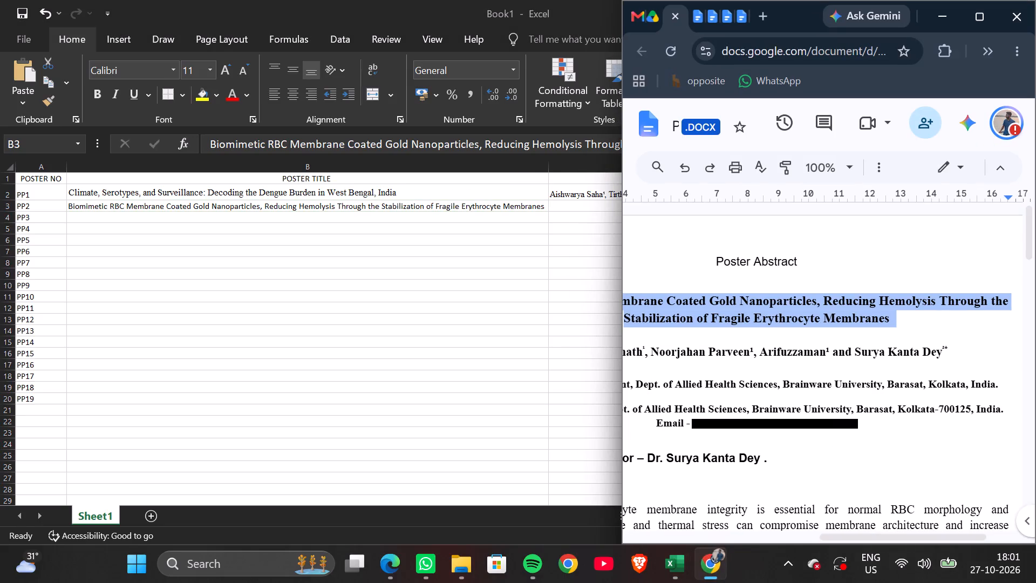
scroll(677, 350, "down", 1)
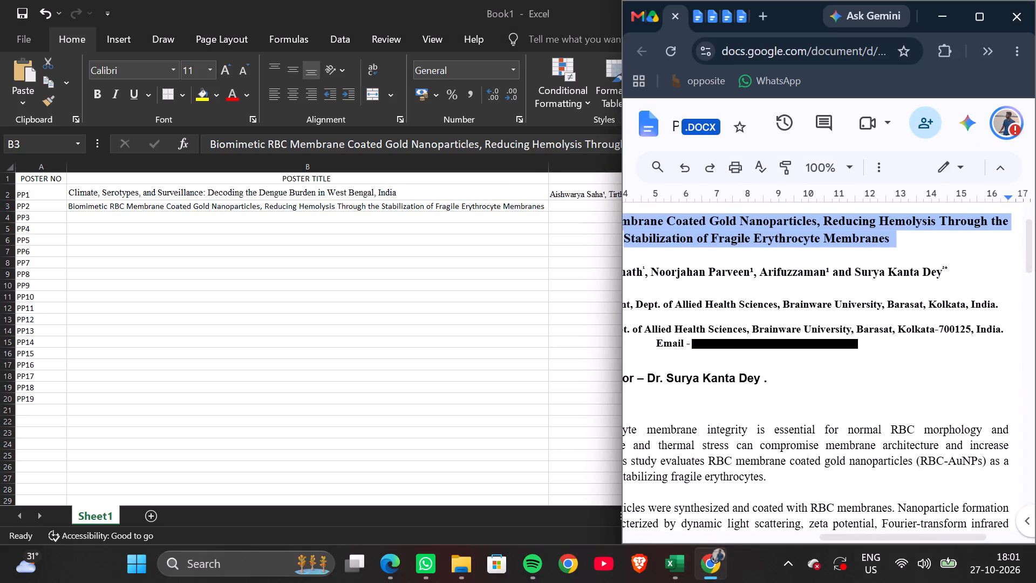
left_click_drag(822, 534, 762, 541)
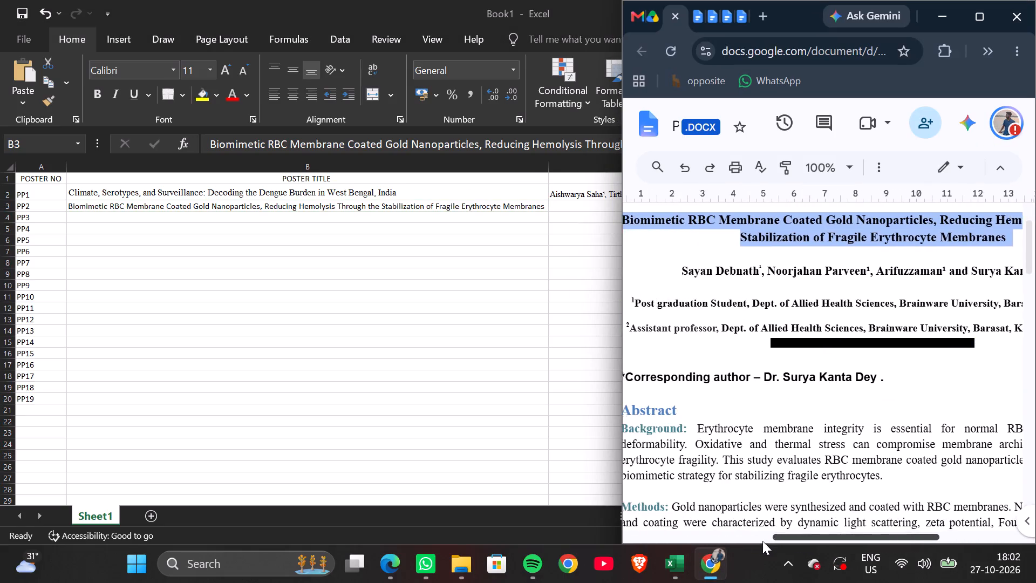
left_click_drag(762, 541, 751, 535)
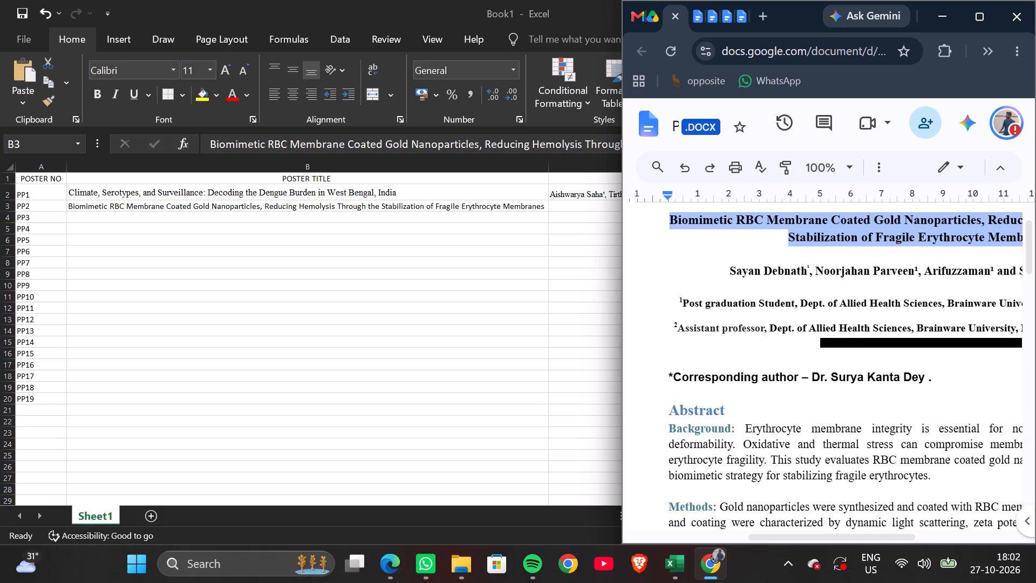
left_click_drag(724, 269, 921, 273)
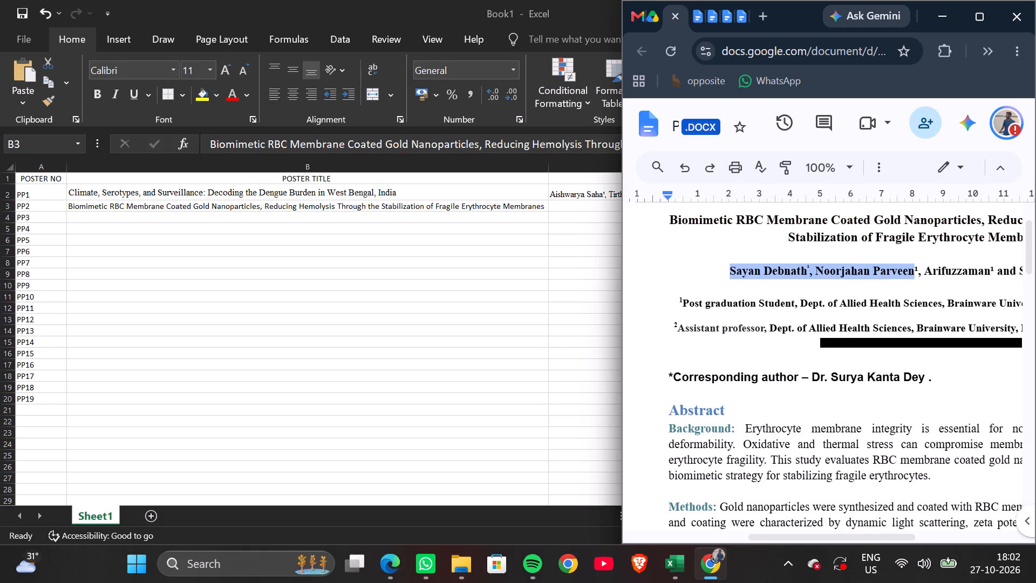
left_click_drag(921, 273, 987, 268)
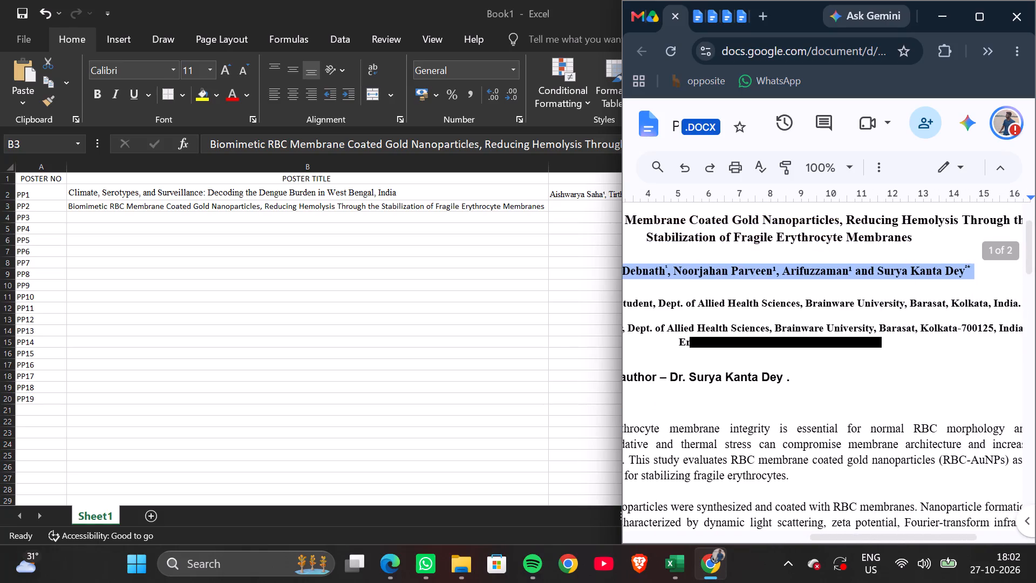
left_click_drag(987, 268, 976, 265)
right_click(966, 276)
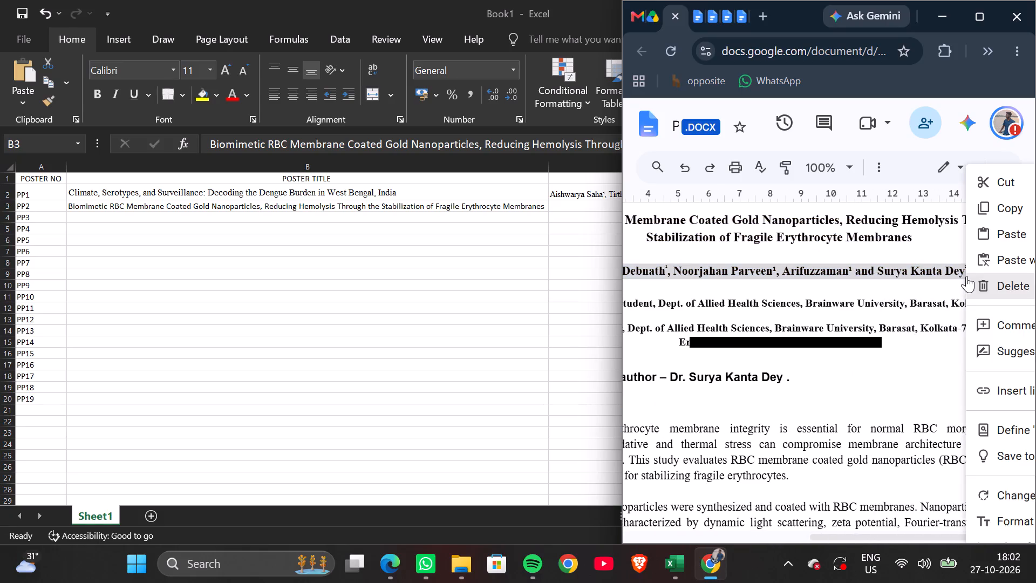
left_click(989, 203)
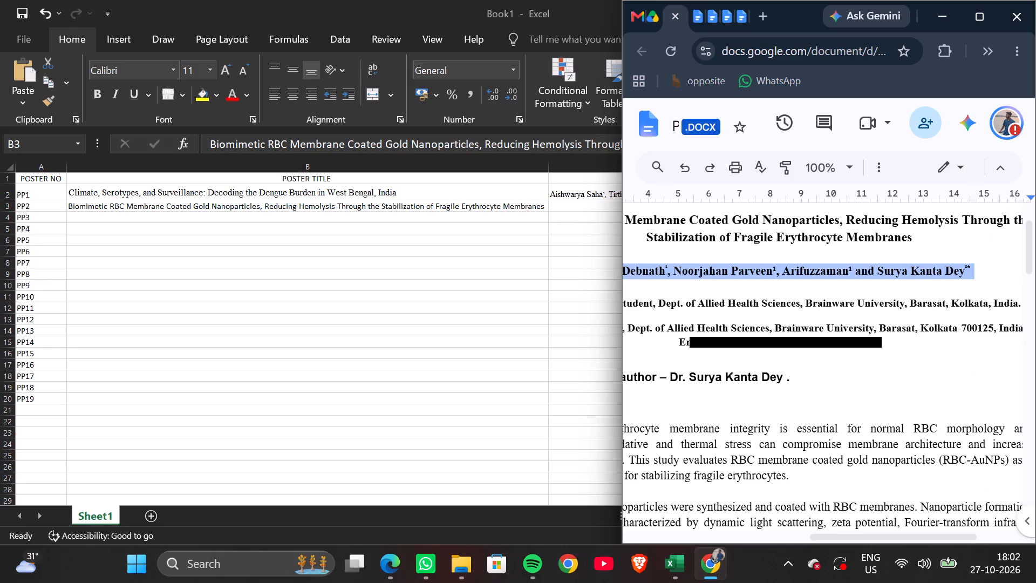
left_click(933, 24)
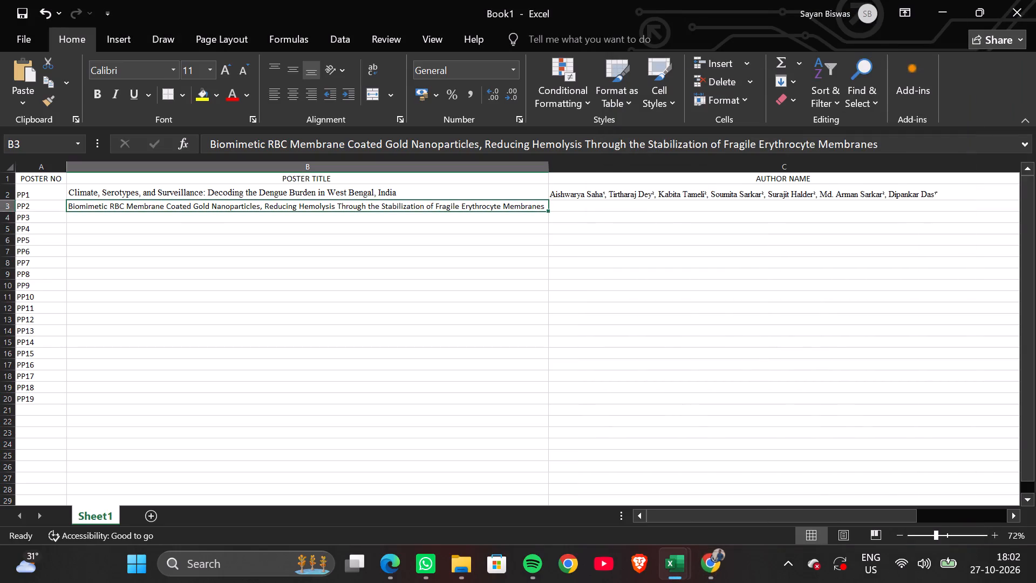
right_click(576, 206)
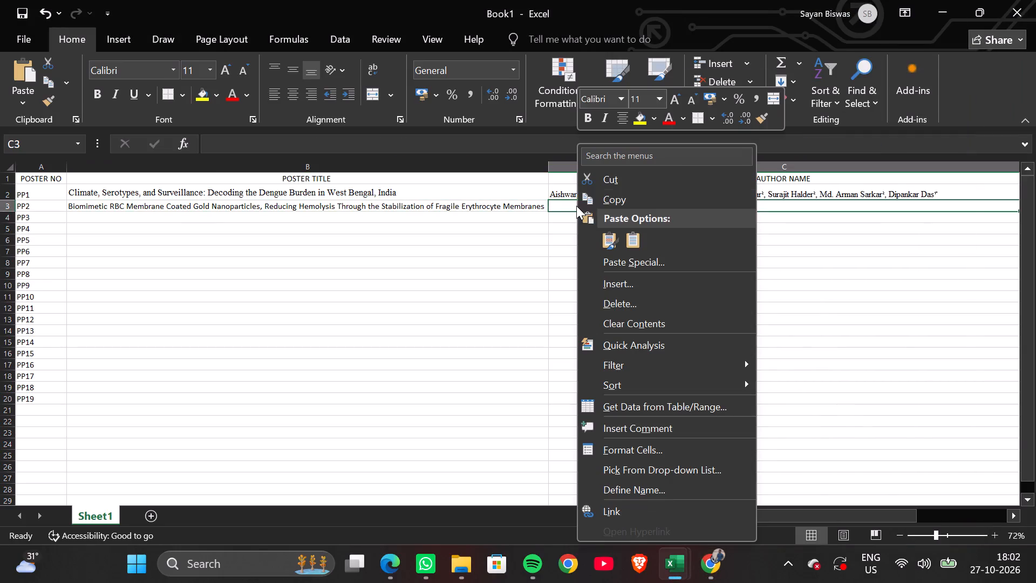
left_click(631, 236)
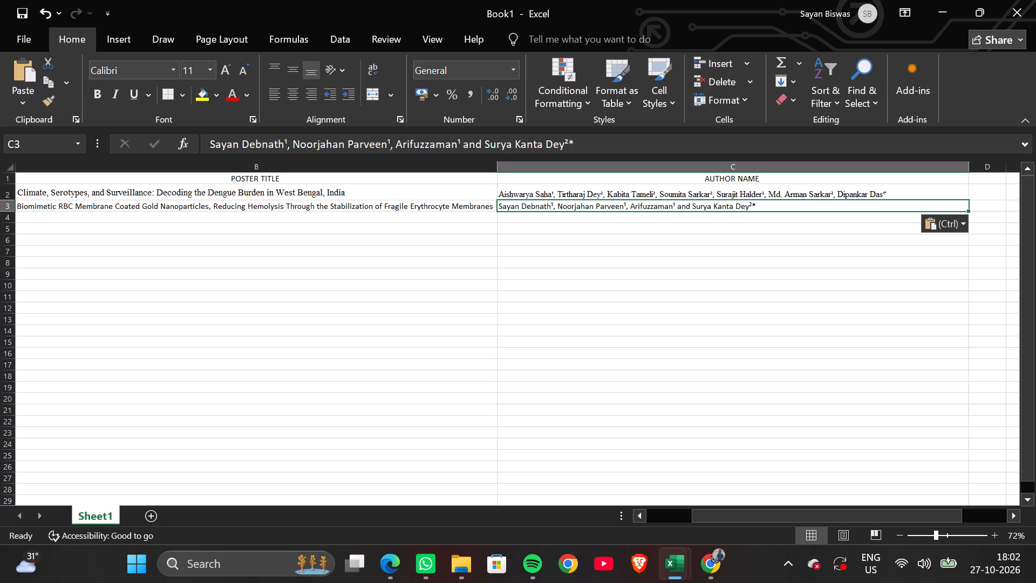
Copy the full three-line title of the PP 3 abstract in Chrome and paste it into B4 in Excel, matching destination formatting.
left_click_drag(876, 512, 852, 512)
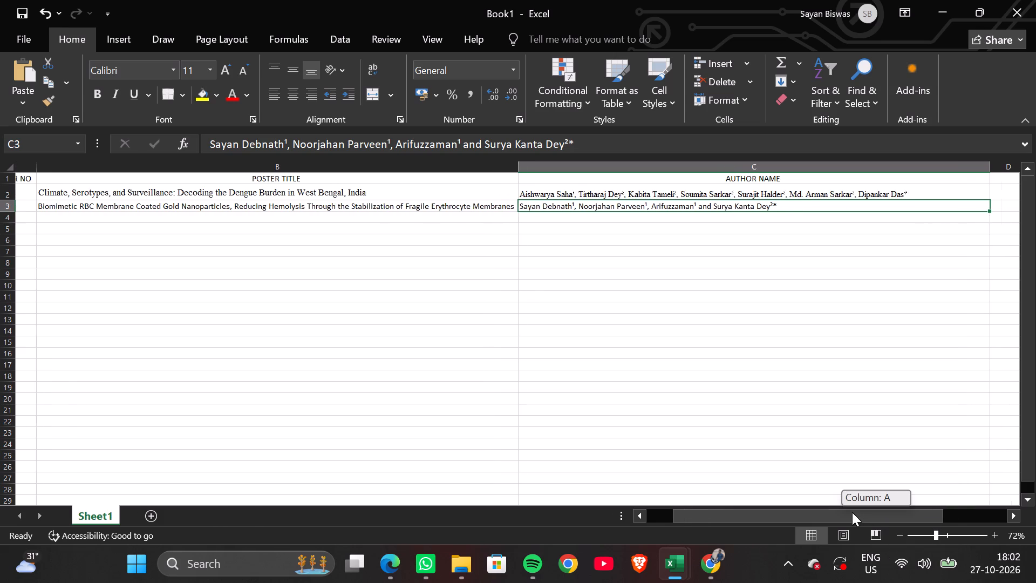
left_click_drag(852, 512, 807, 520)
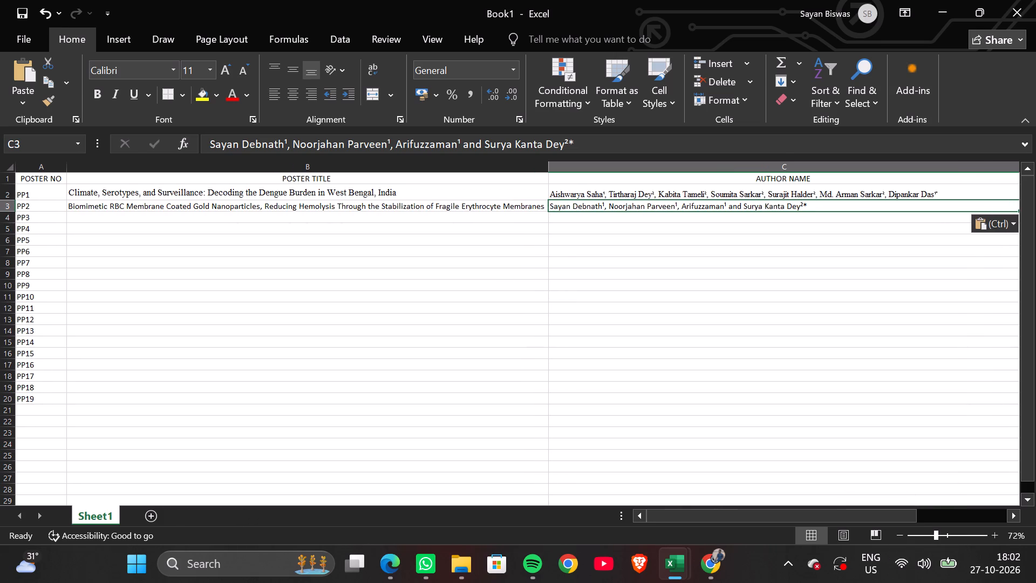
left_click(70, 216)
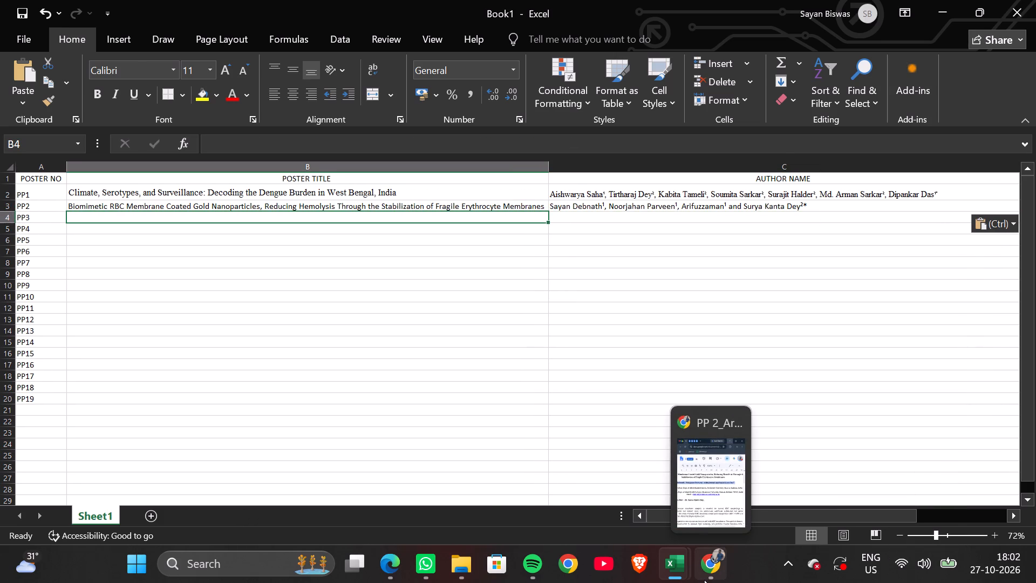
left_click(707, 512)
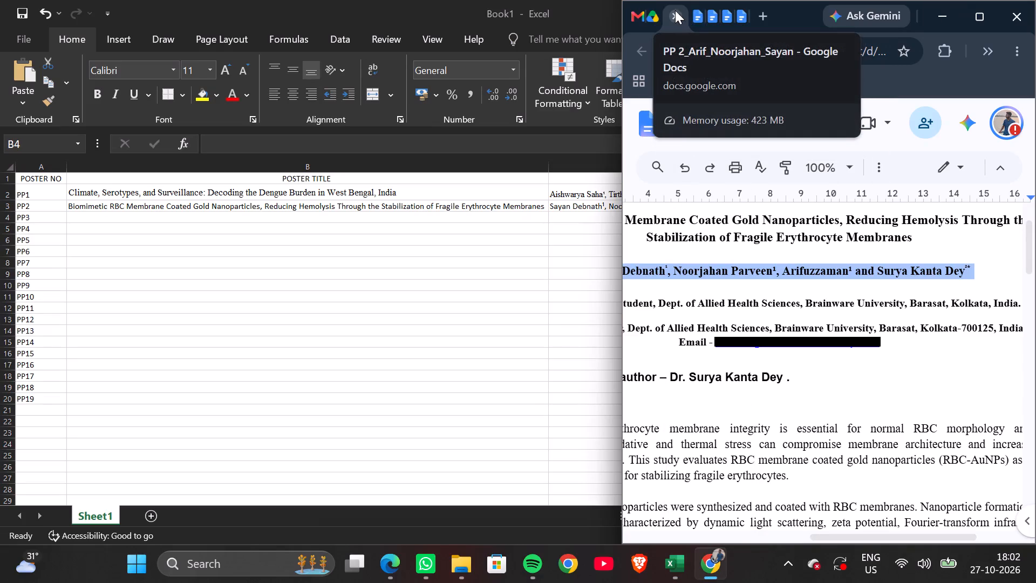
left_click(730, 16)
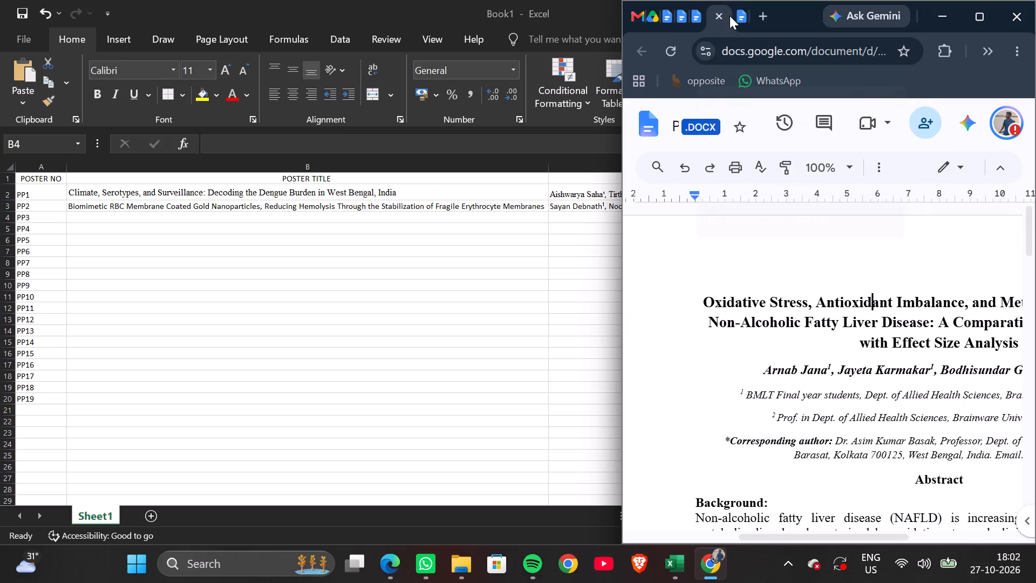
left_click_drag(703, 299, 781, 302)
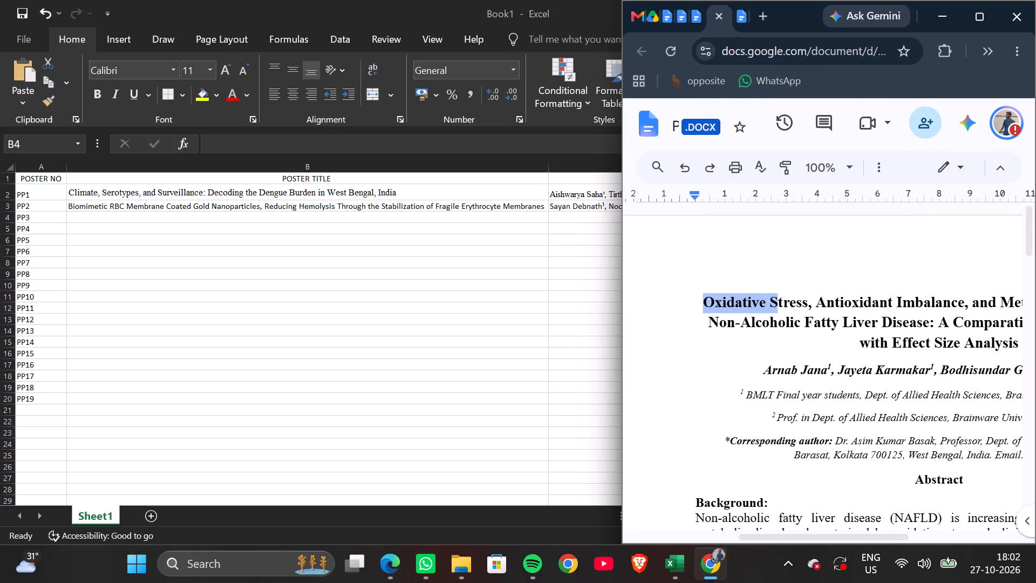
left_click_drag(781, 302, 1035, 297)
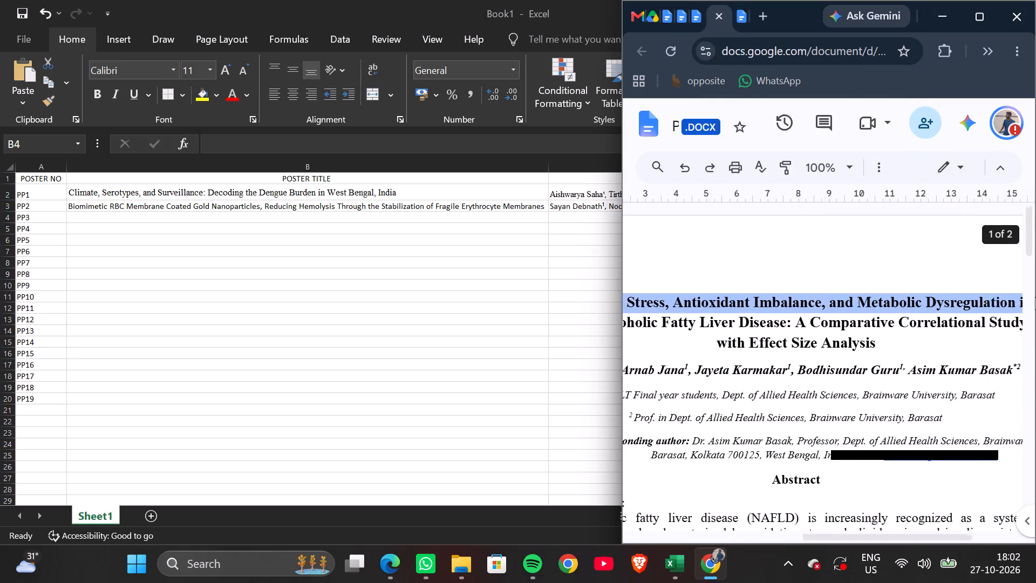
left_click_drag(1035, 297, 986, 347)
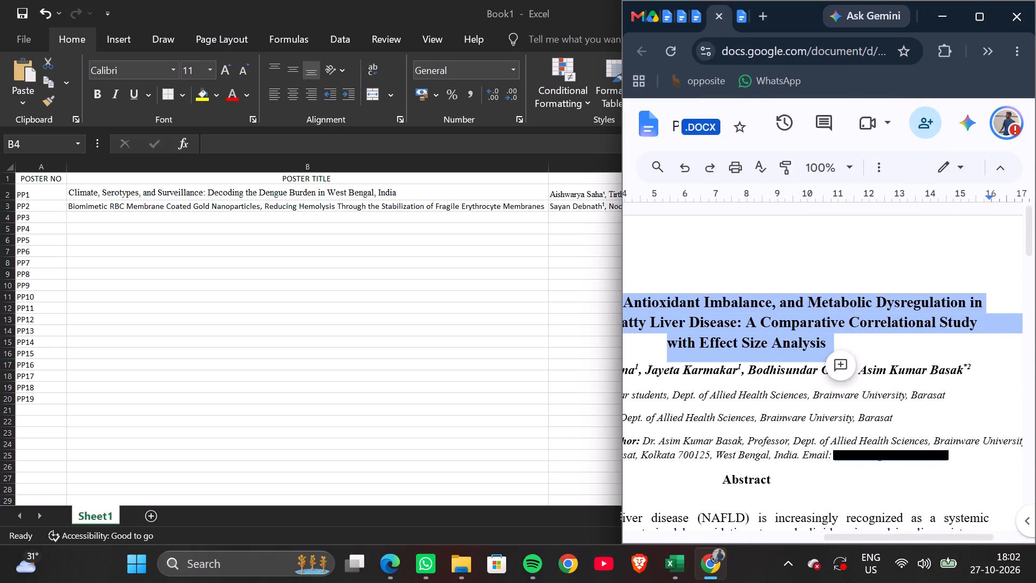
right_click(950, 311)
left_click(967, 212)
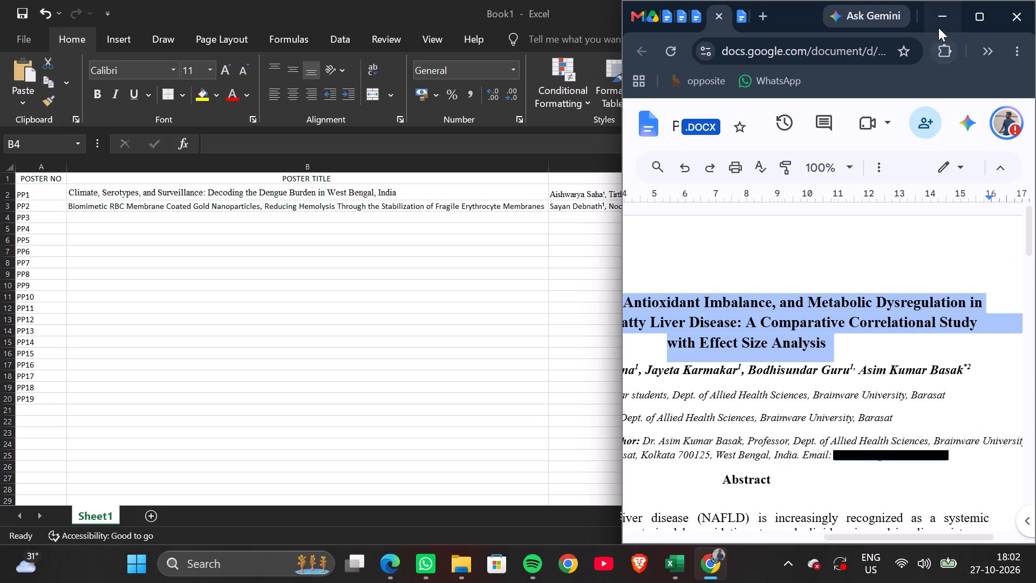
left_click(938, 25)
right_click(140, 217)
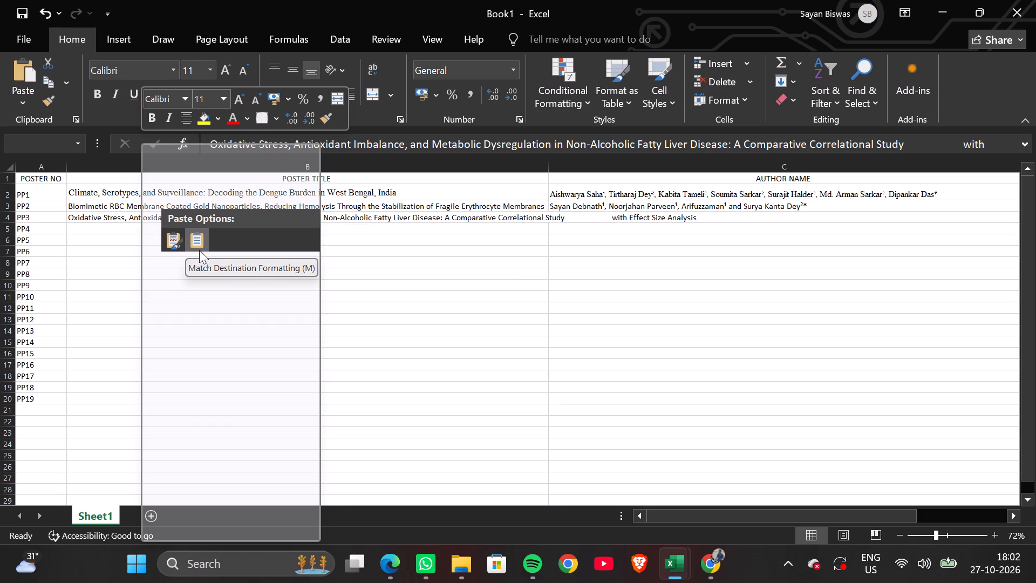
left_click(199, 250)
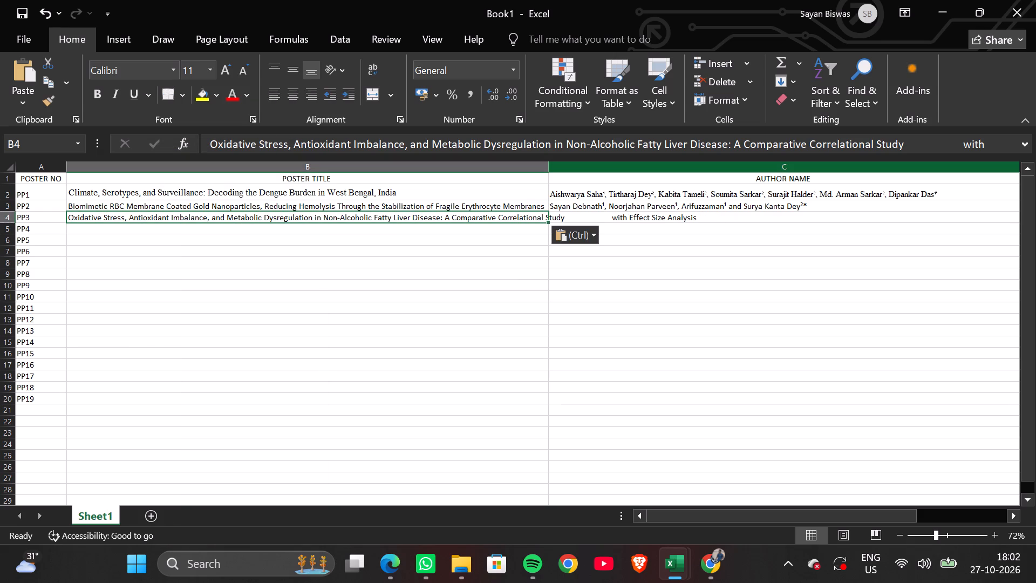
Widen column B until the whole PP3 poster title fits inside B4.
left_click_drag(547, 162, 716, 162)
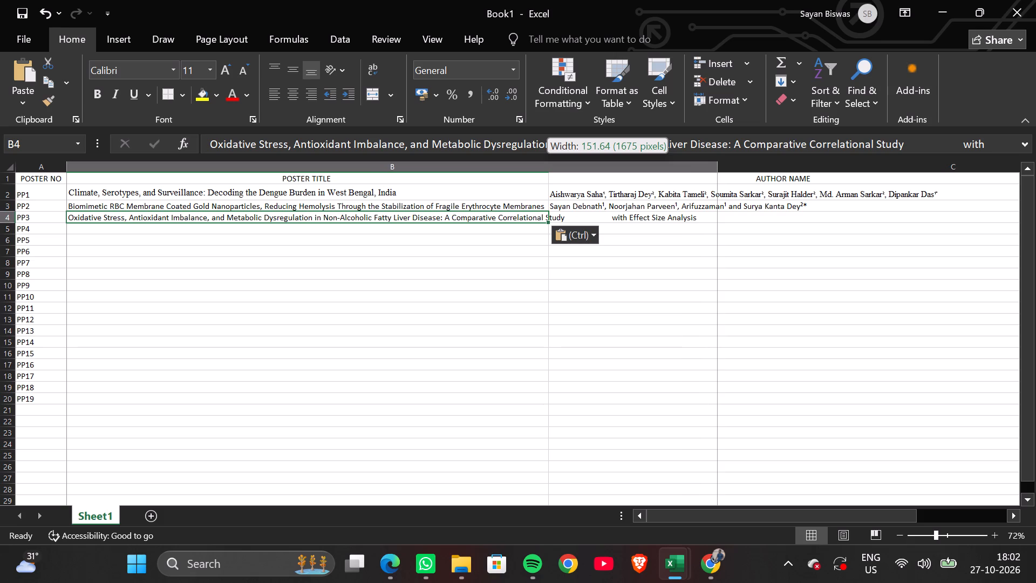
left_click_drag(716, 162, 710, 159)
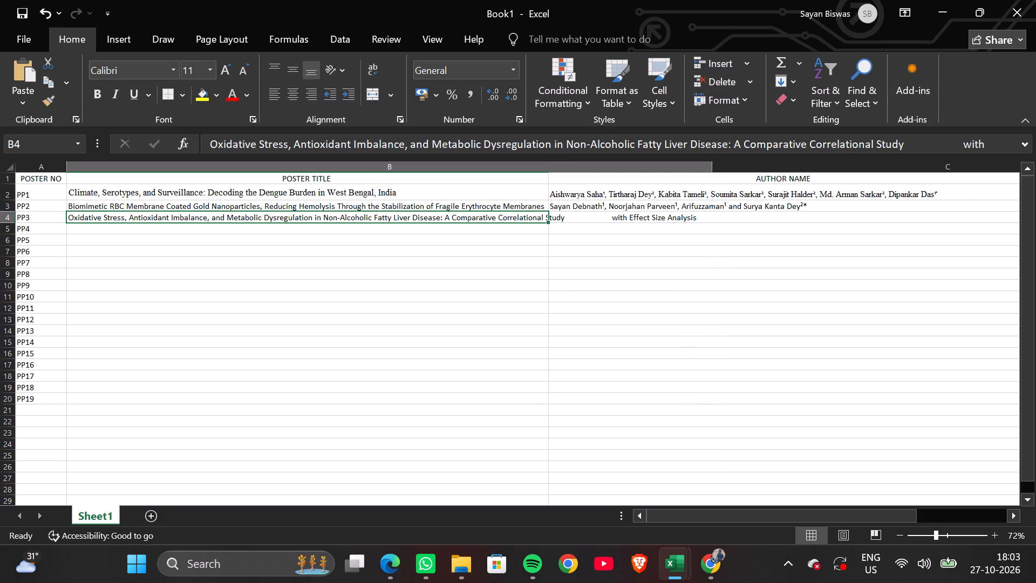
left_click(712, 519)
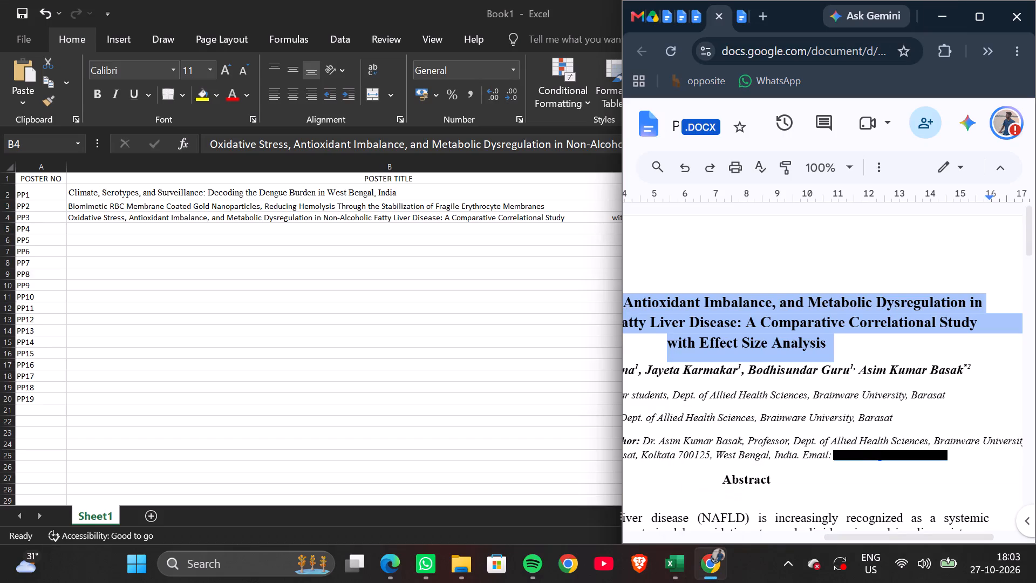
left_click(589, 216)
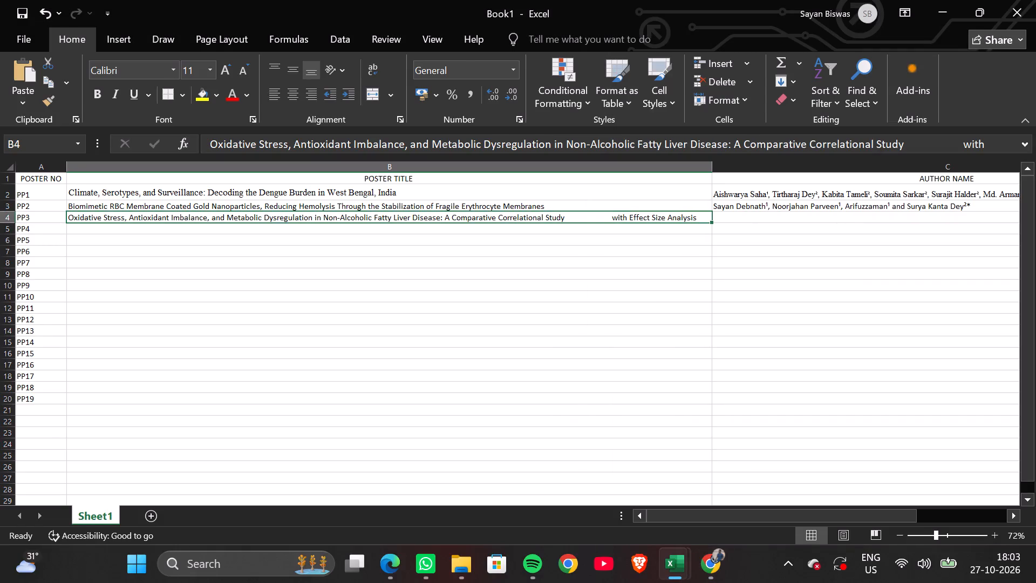
Close the wide gap in the B4 title by moving "with Effect Size Analysis" to just after "A Comparative Correlational Study".
left_click(698, 218)
left_click_drag(698, 218, 679, 214)
left_click_drag(679, 214, 609, 216)
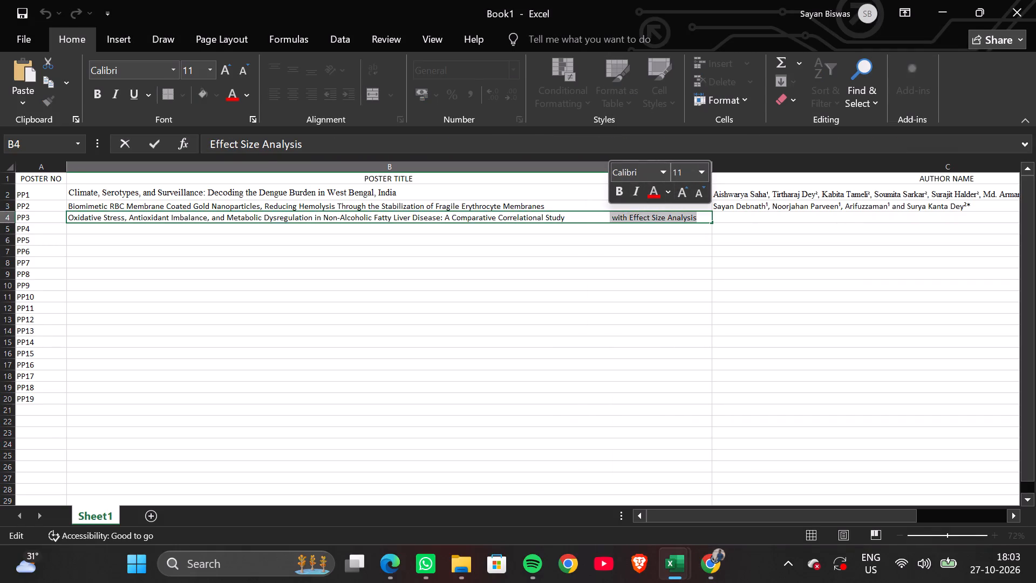
right_click(632, 216)
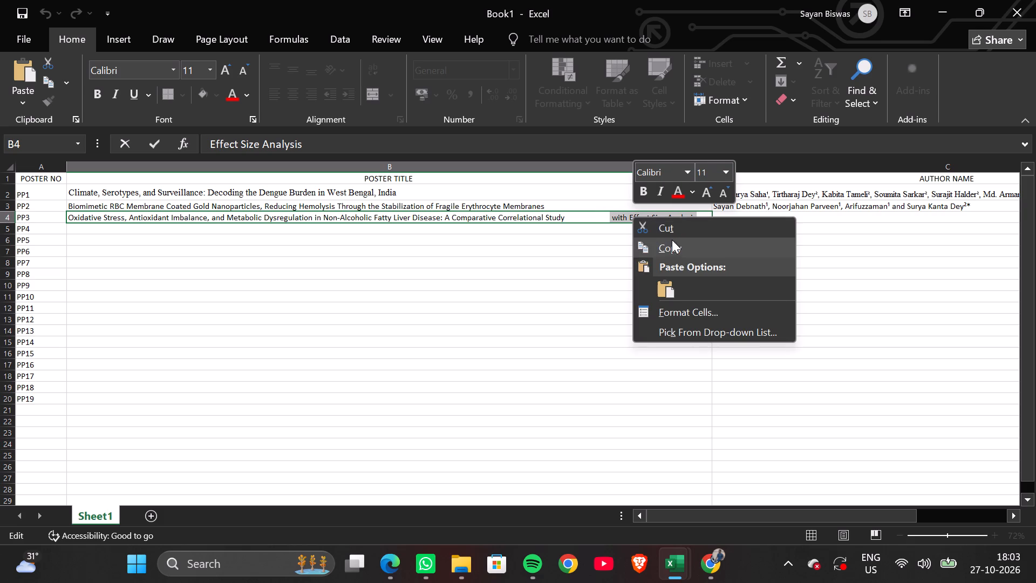
left_click(672, 240)
key("BackSpace")
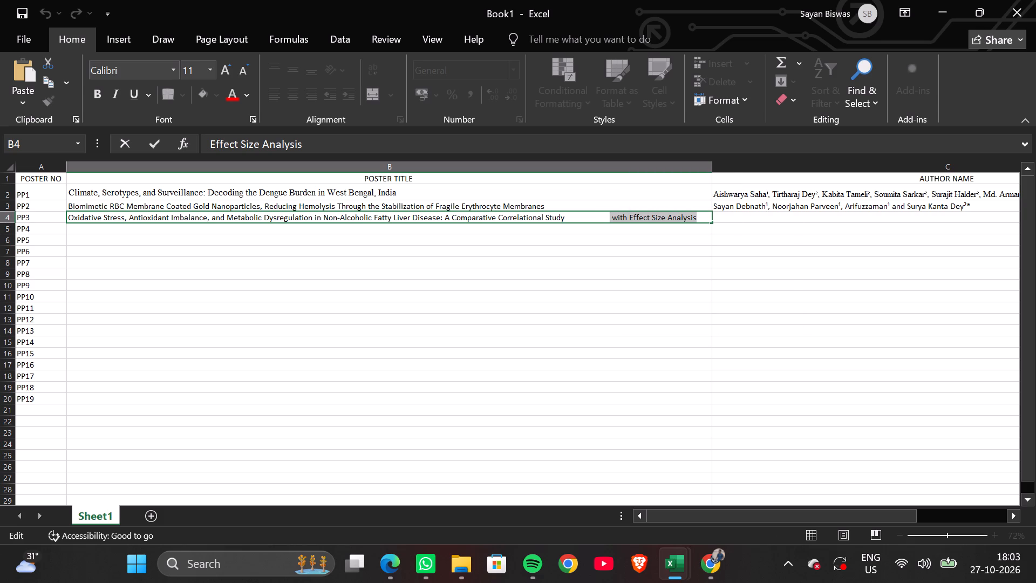
left_click(570, 214)
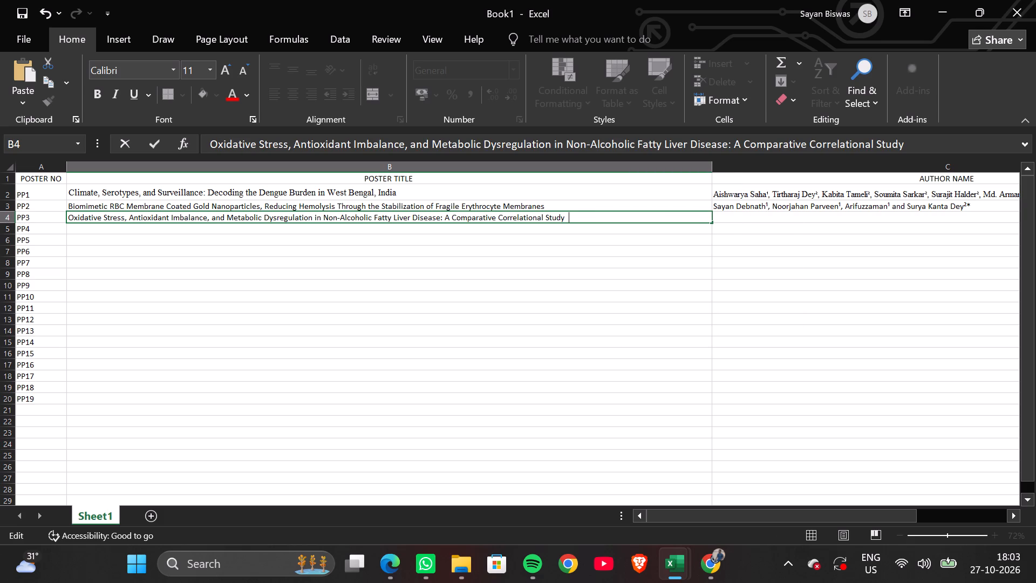
right_click(570, 214)
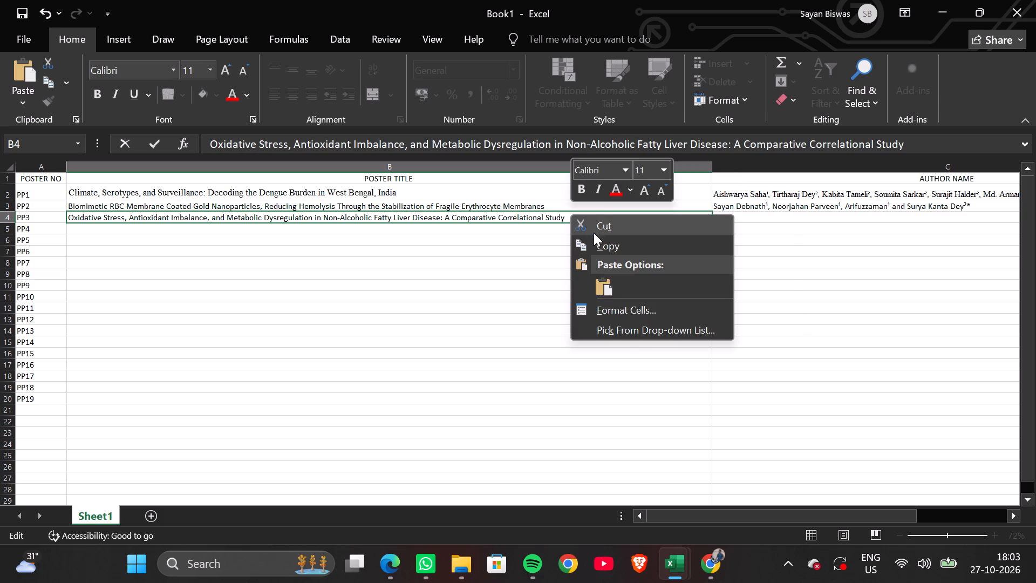
left_click(610, 262)
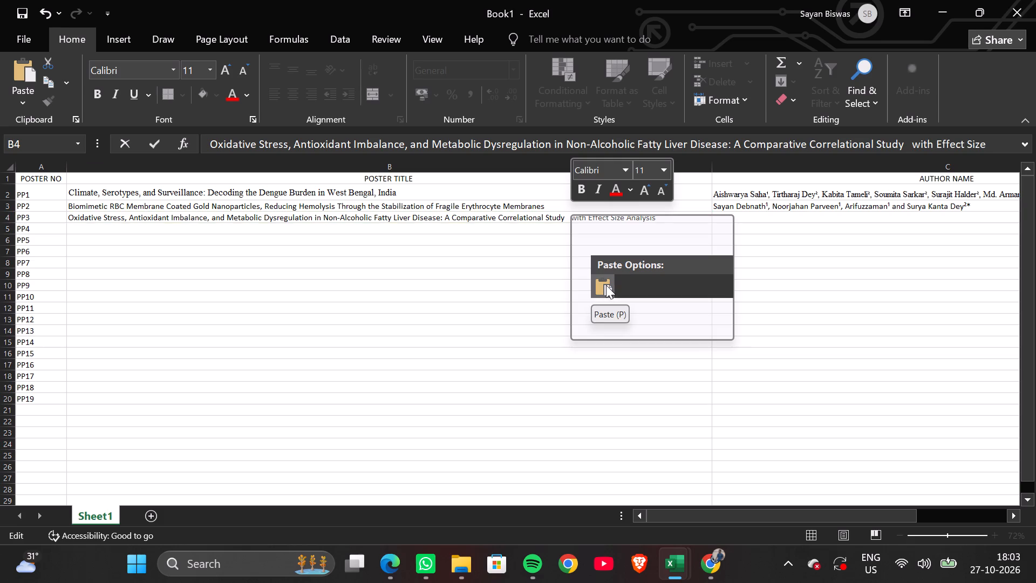
left_click(606, 285)
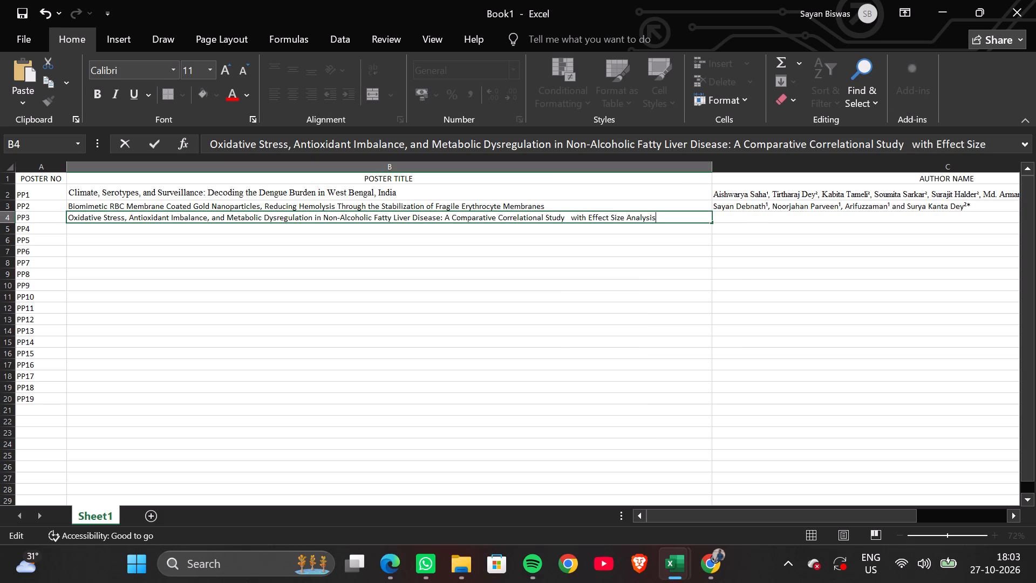
left_click(667, 233)
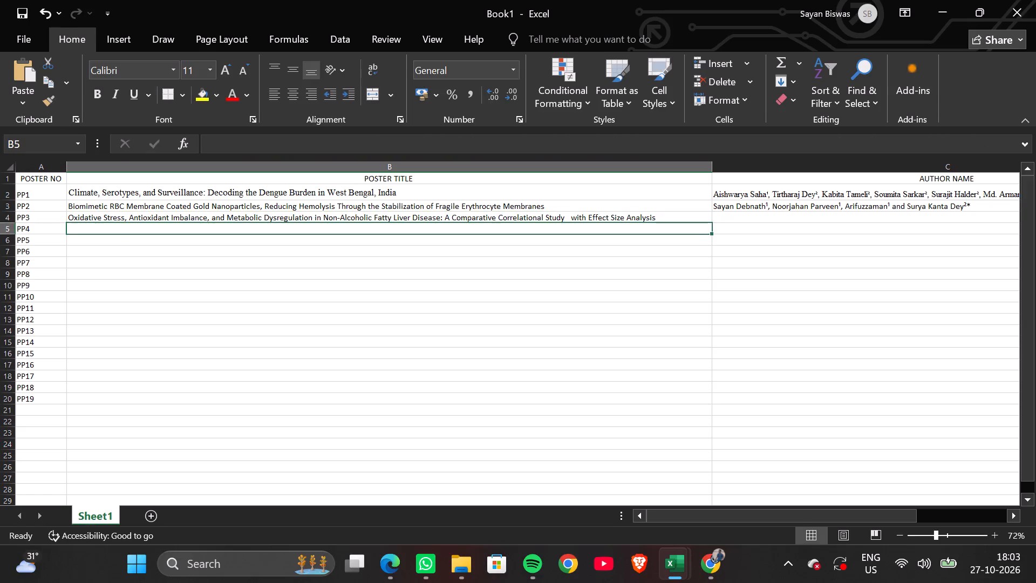
Narrow column B so its edge sits just past the end of the PP3 poster title.
left_click_drag(714, 171, 662, 178)
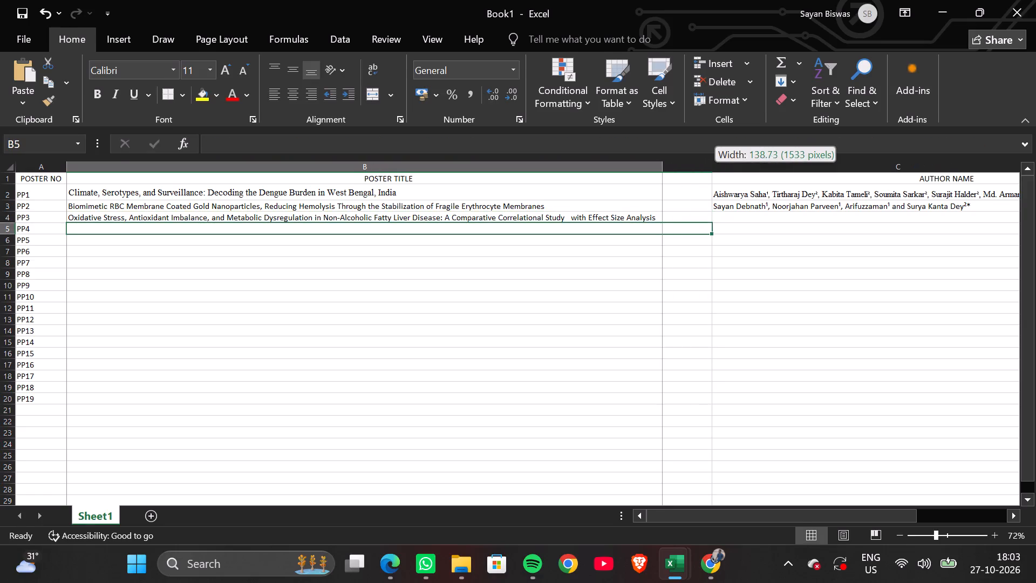
left_click_drag(662, 178, 660, 178)
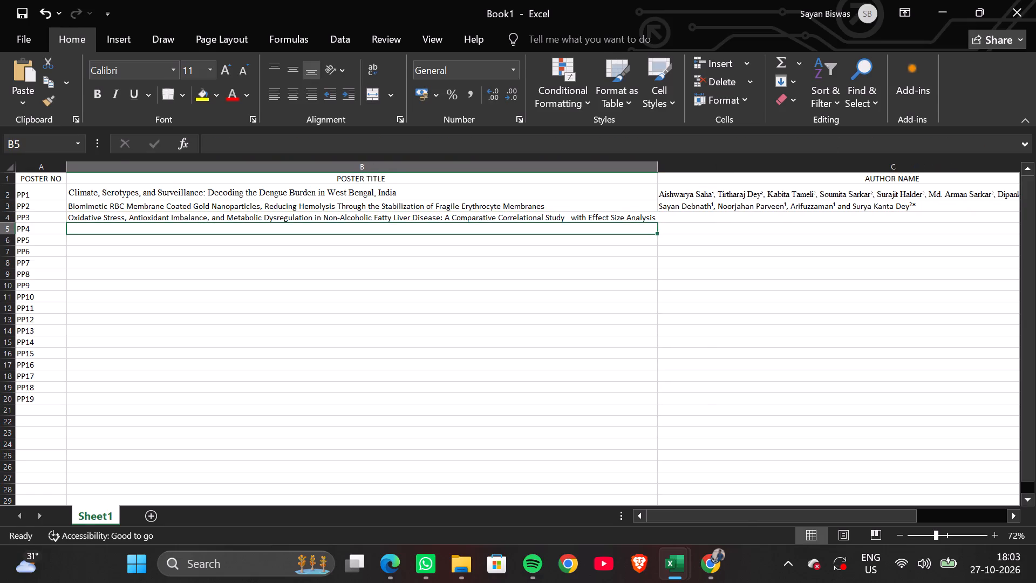
Copy the full author line from the PP 3 abstract in Chrome and paste it into C4 in Excel, matching destination formatting.
left_click(660, 218)
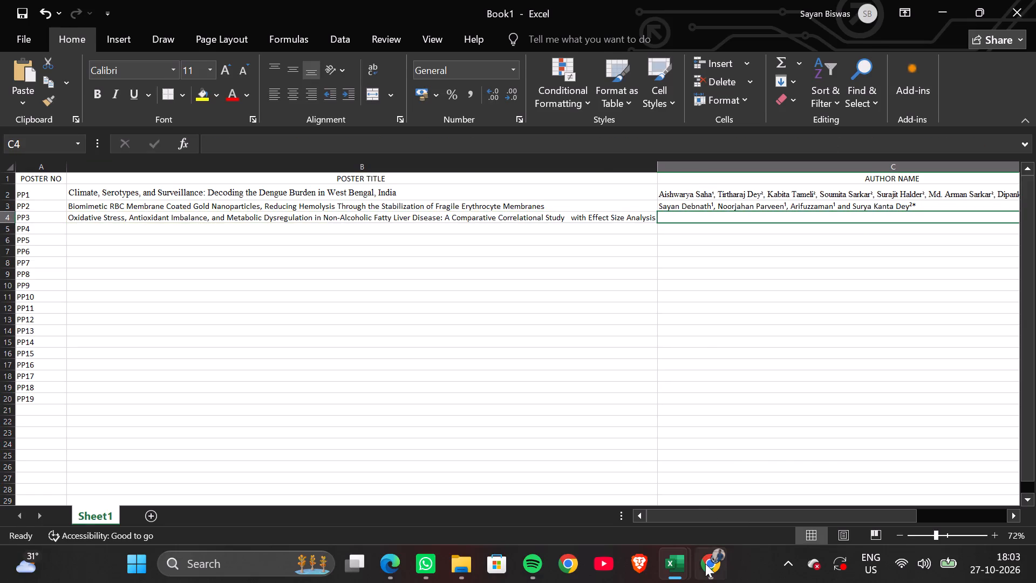
left_click(705, 564)
scroll(727, 395, "down", 2)
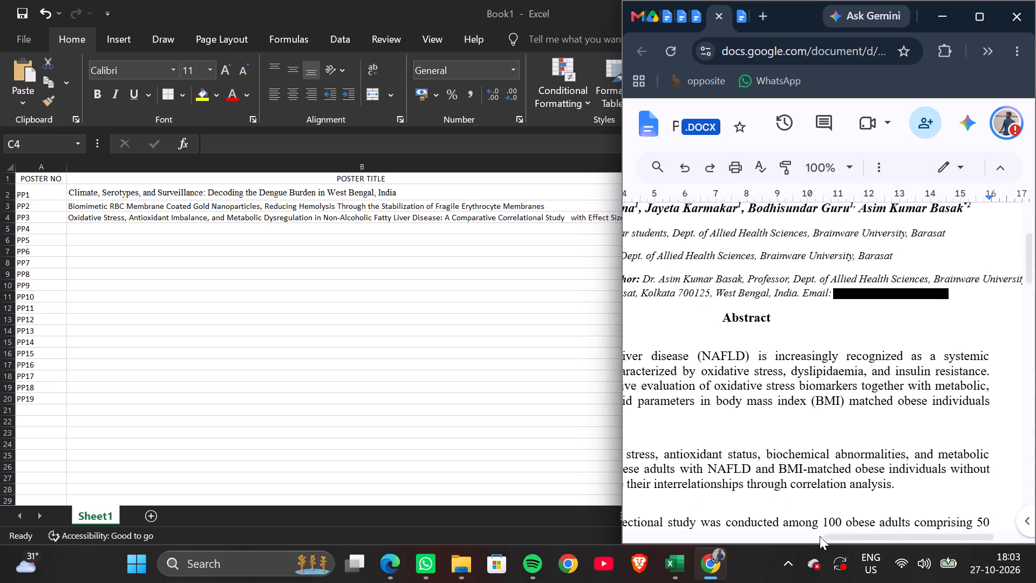
left_click_drag(831, 536, 783, 532)
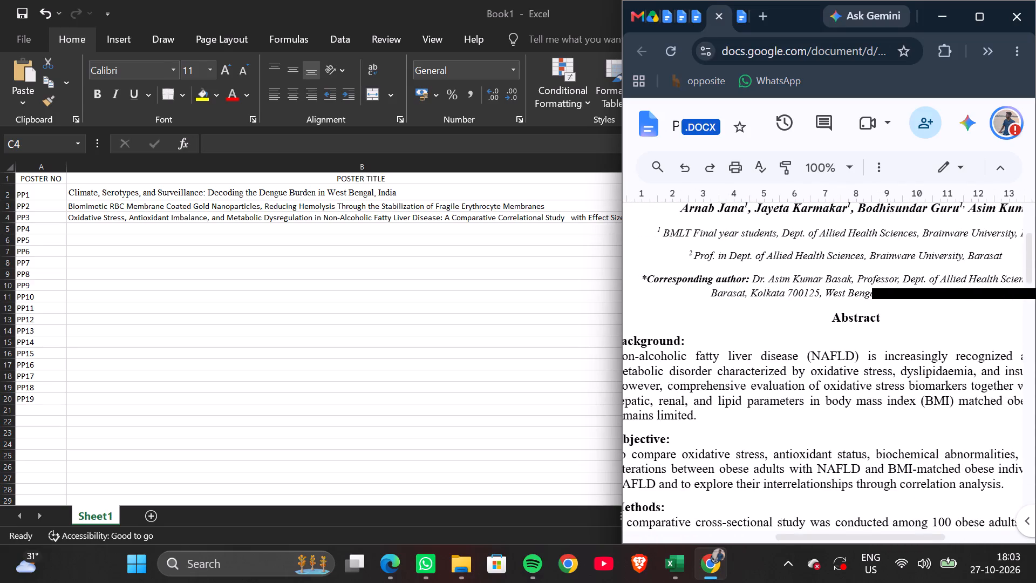
scroll(759, 378, "up", 1)
left_click_drag(679, 284, 853, 279)
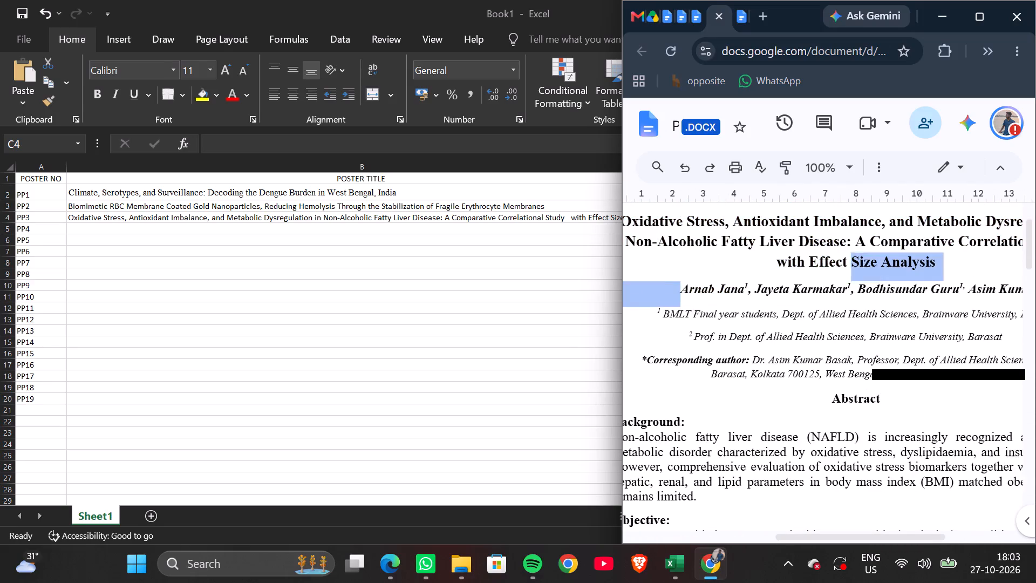
left_click_drag(853, 279, 1026, 279)
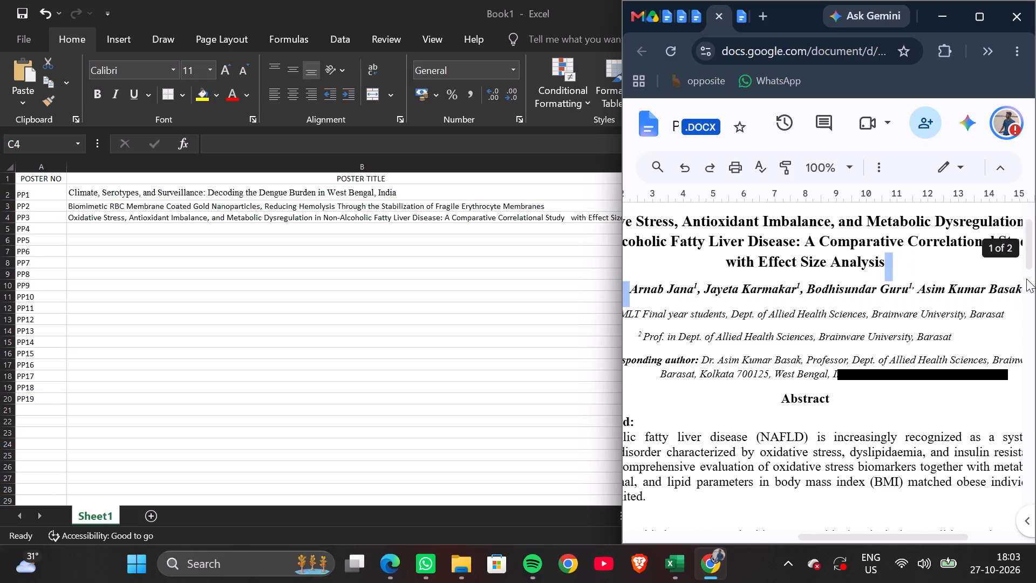
left_click_drag(1026, 279, 1033, 293)
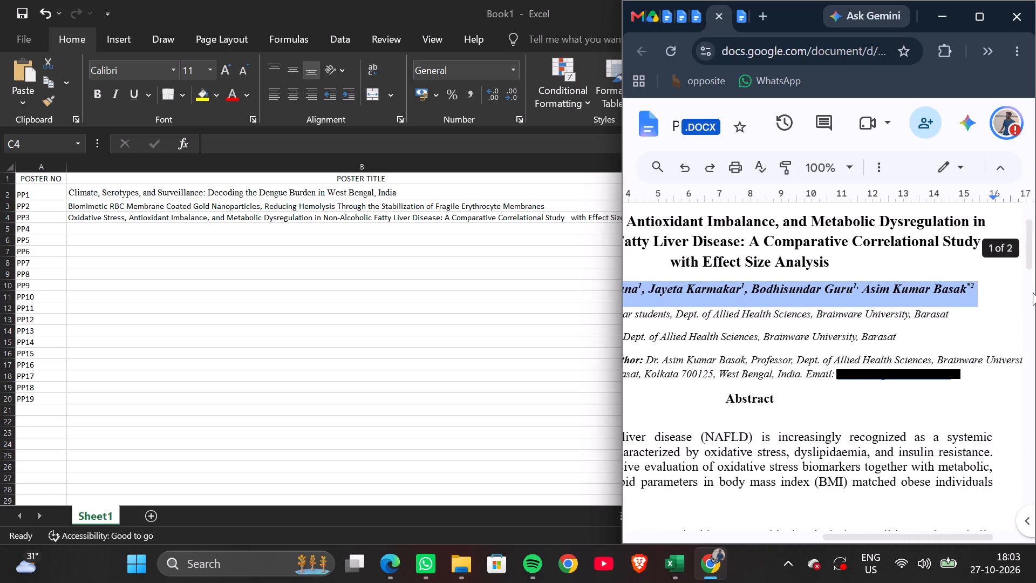
left_click_drag(1033, 293, 977, 296)
right_click(971, 295)
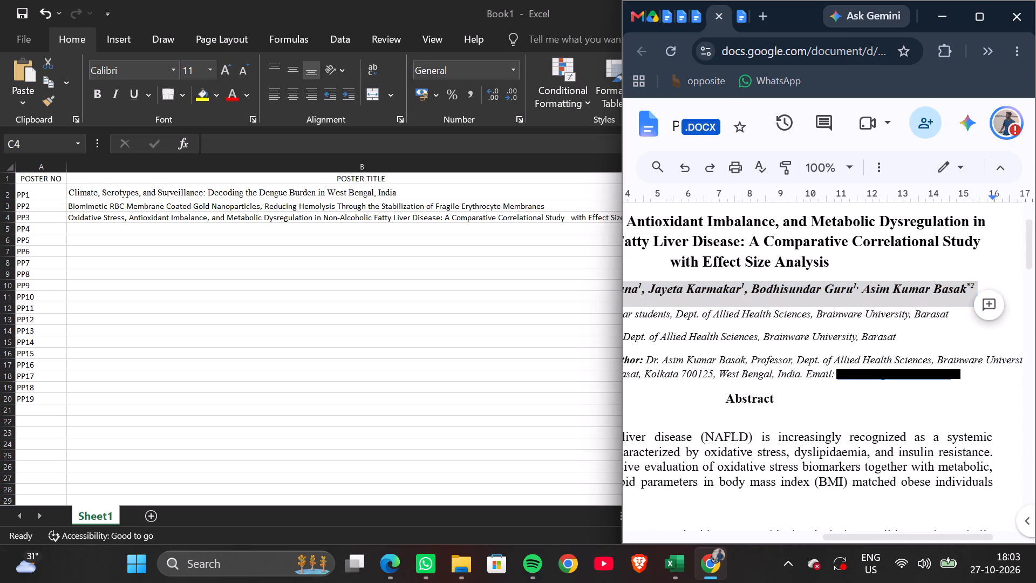
left_click(979, 215)
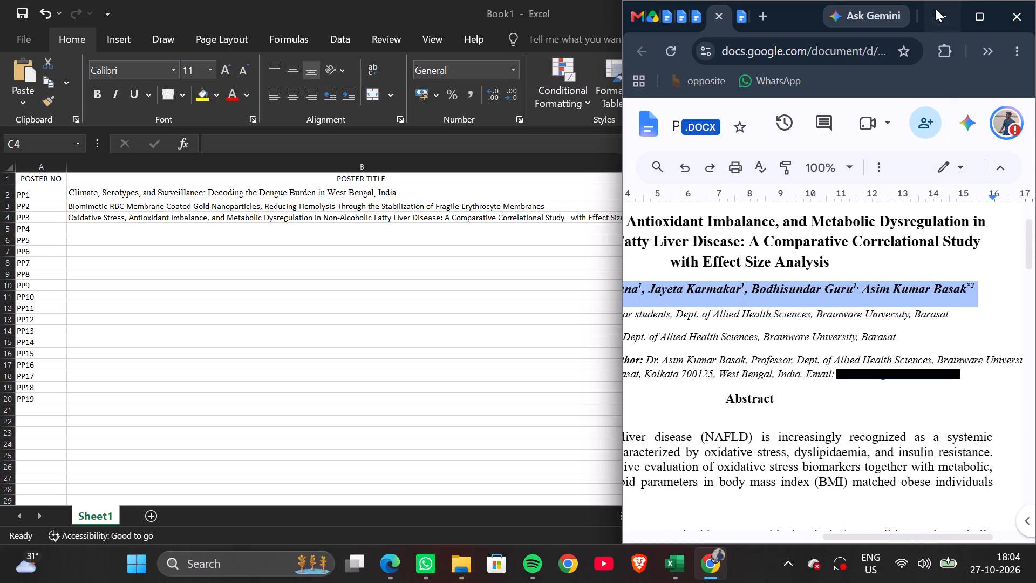
left_click(941, 11)
right_click(694, 219)
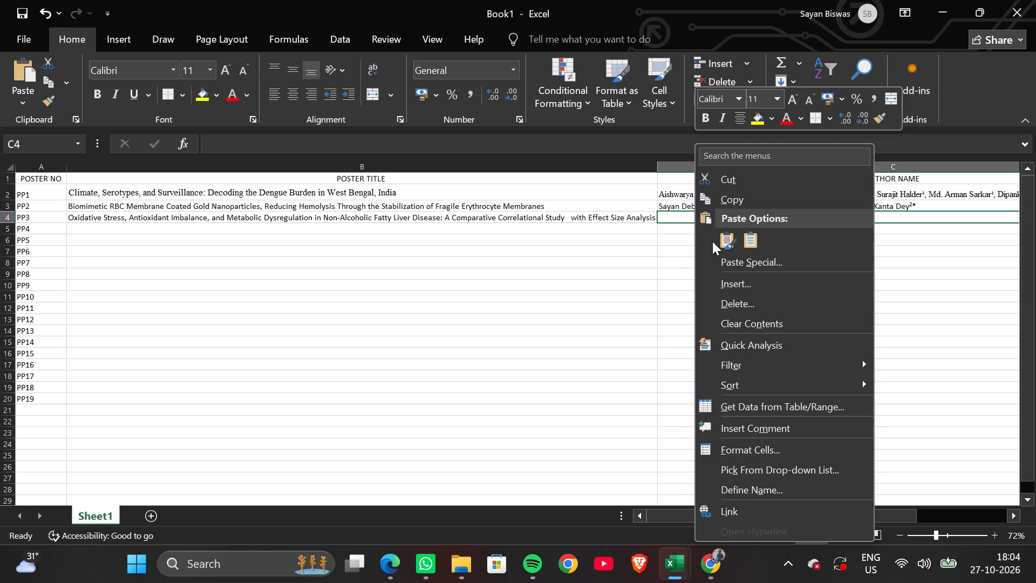
left_click(752, 246)
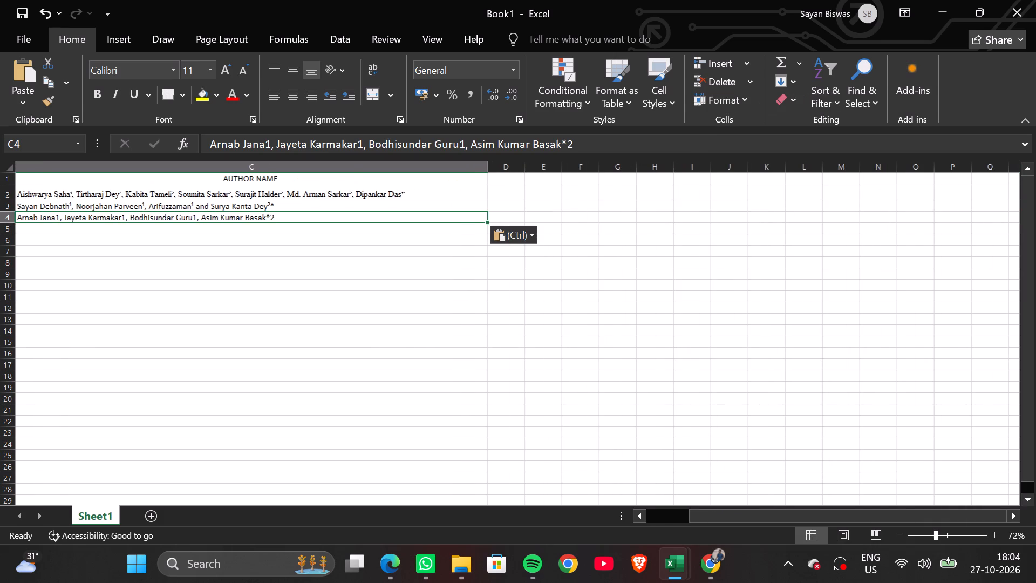
Copy the full two-line title of the PP 4 abstract in Chrome and paste it into B5 in Excel, matching destination formatting.
left_click_drag(748, 510, 729, 518)
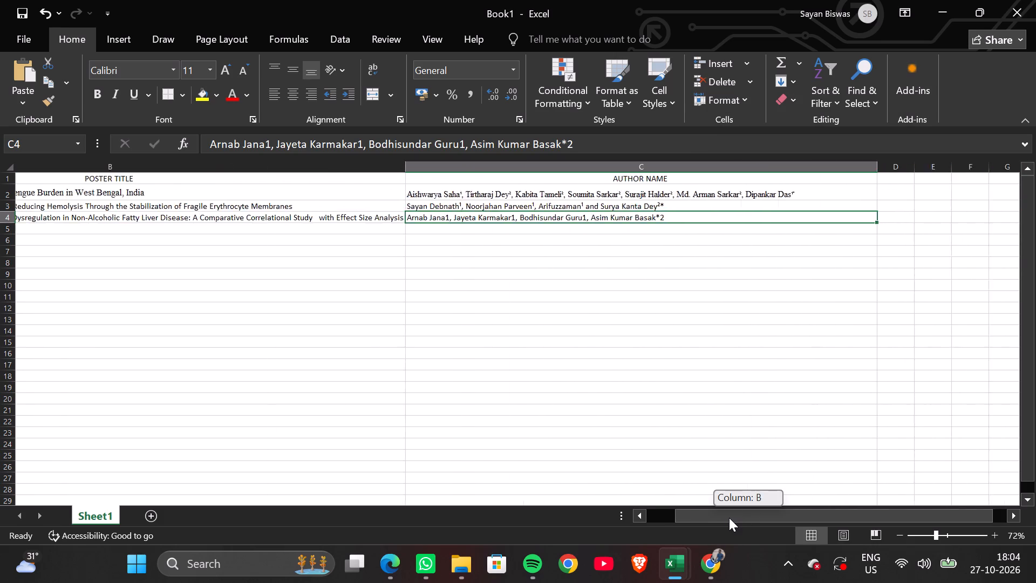
left_click_drag(729, 518, 719, 518)
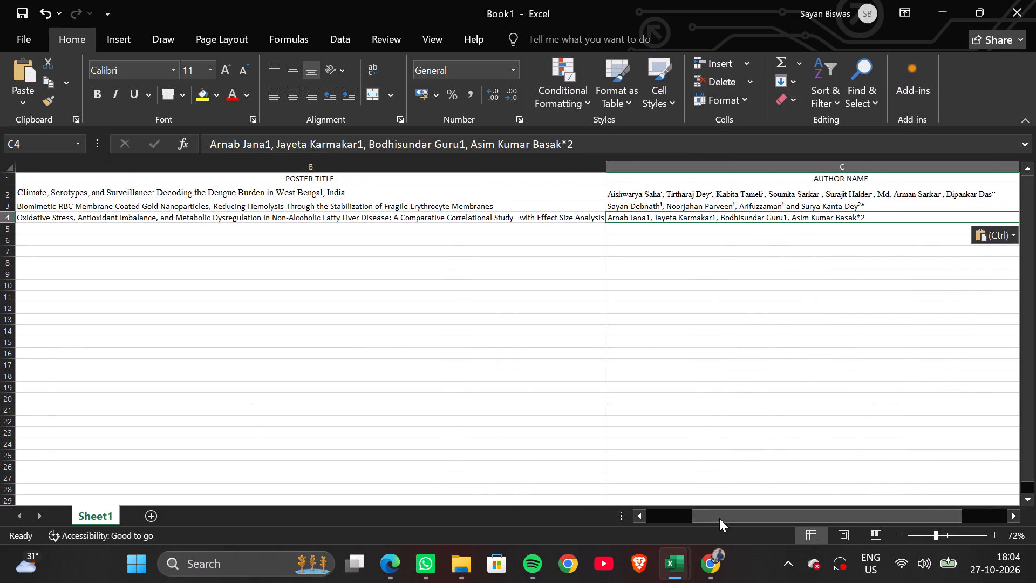
left_click(732, 505)
left_click_drag(739, 512, 697, 520)
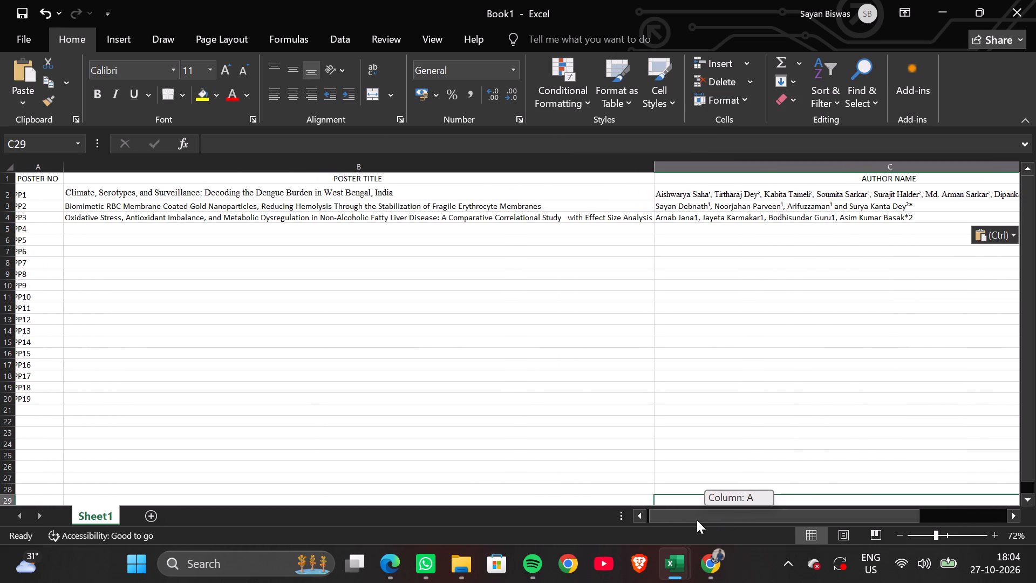
left_click_drag(697, 520, 685, 528)
left_click(171, 231)
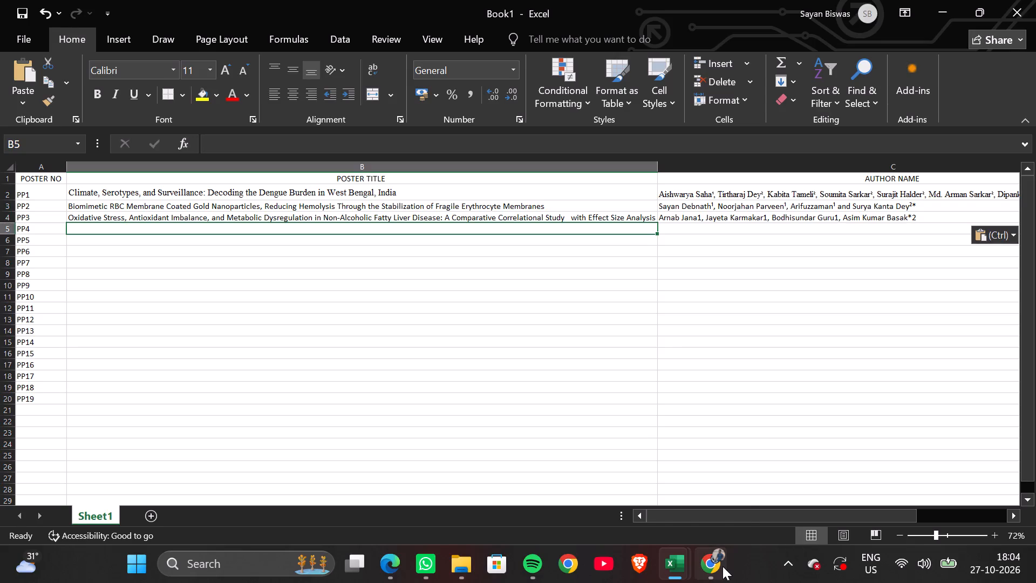
left_click(720, 519)
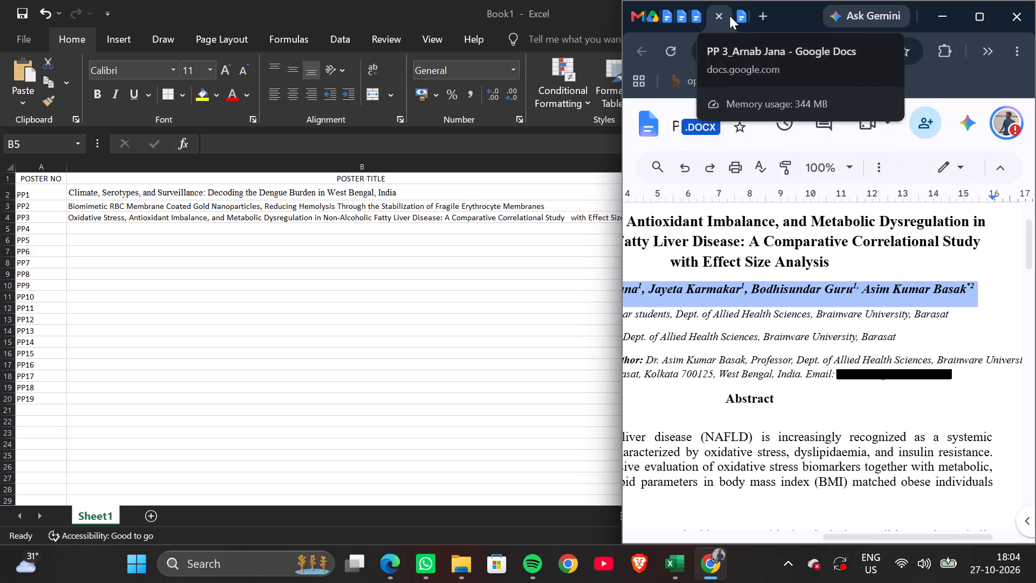
left_click(693, 20)
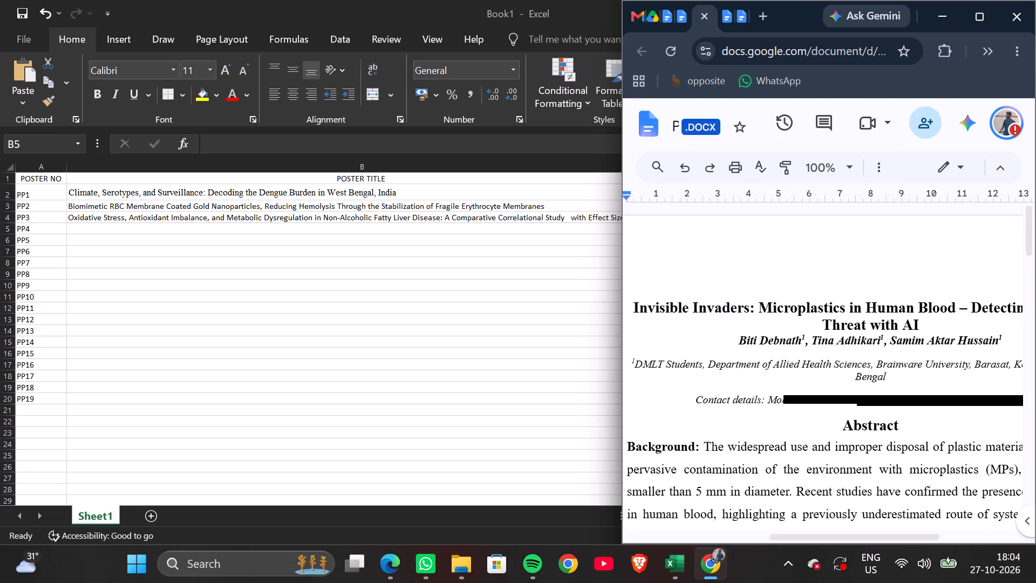
left_click_drag(631, 301, 1030, 311)
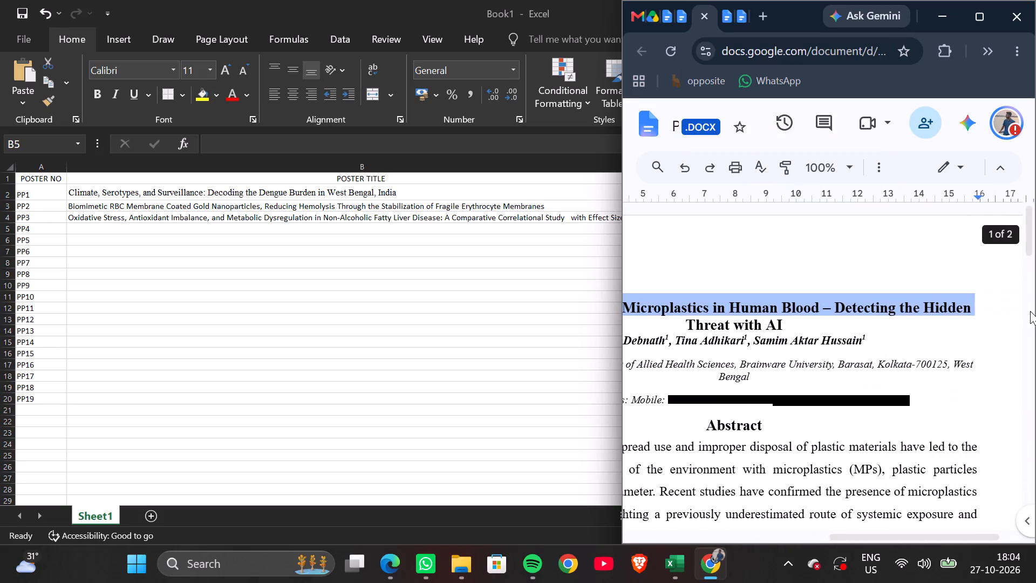
left_click_drag(1030, 311, 955, 321)
right_click(934, 302)
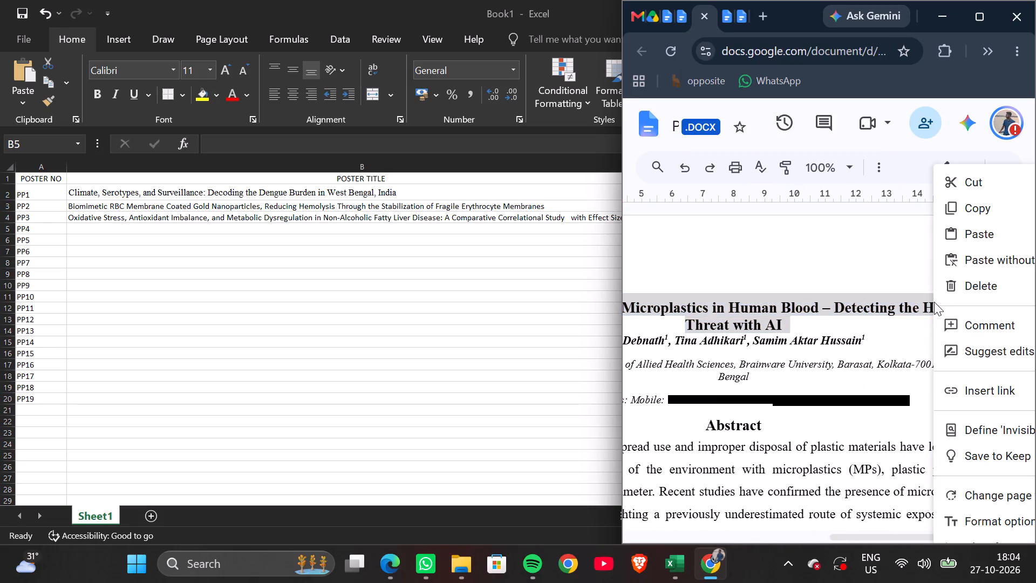
left_click(976, 210)
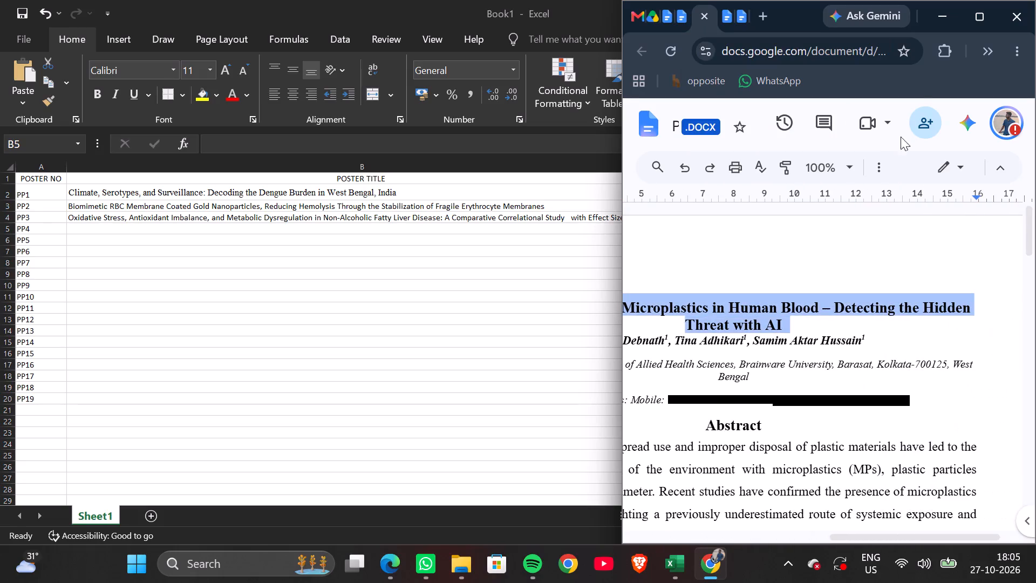
left_click(939, 19)
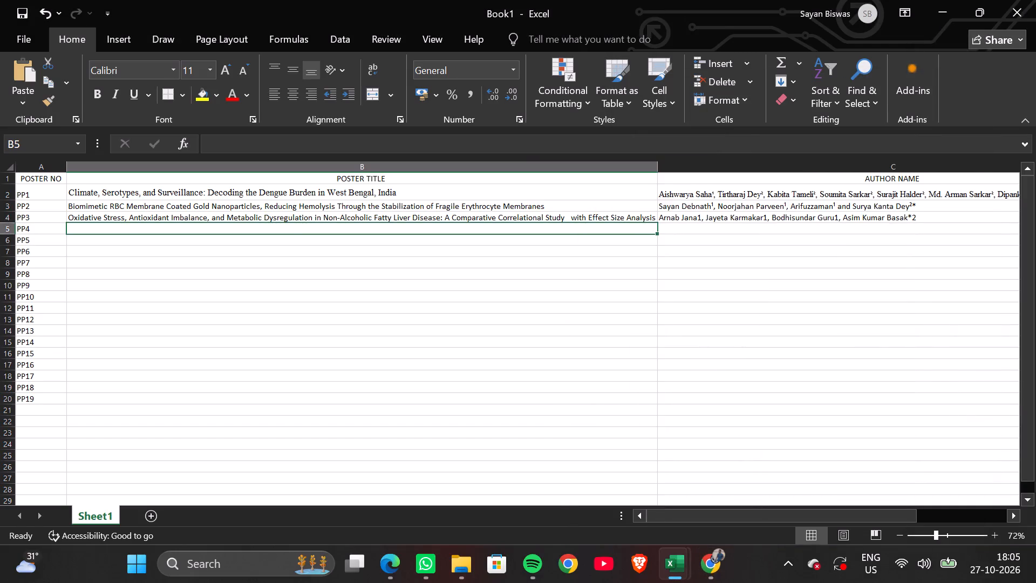
right_click(290, 231)
left_click(345, 242)
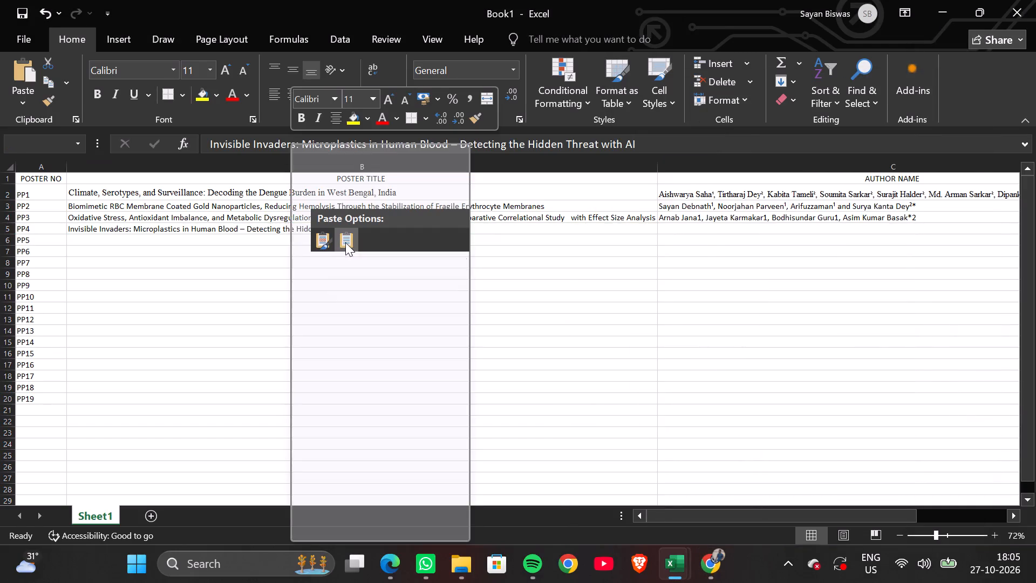
Copy the full author line from the PP 4 abstract in Chrome and paste it into C5 in Excel, matching destination formatting.
left_click(672, 226)
left_click(699, 571)
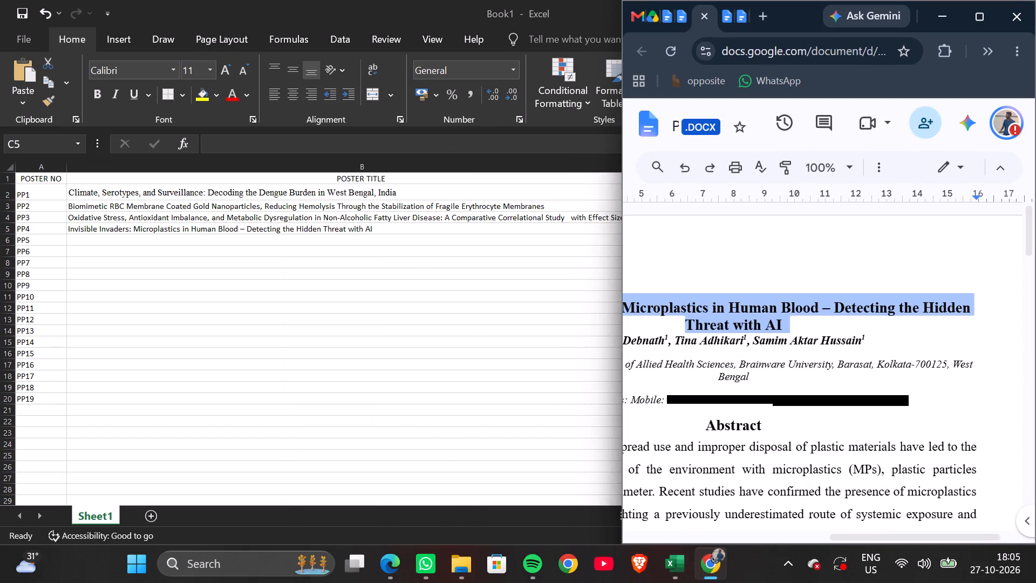
left_click_drag(834, 535, 822, 539)
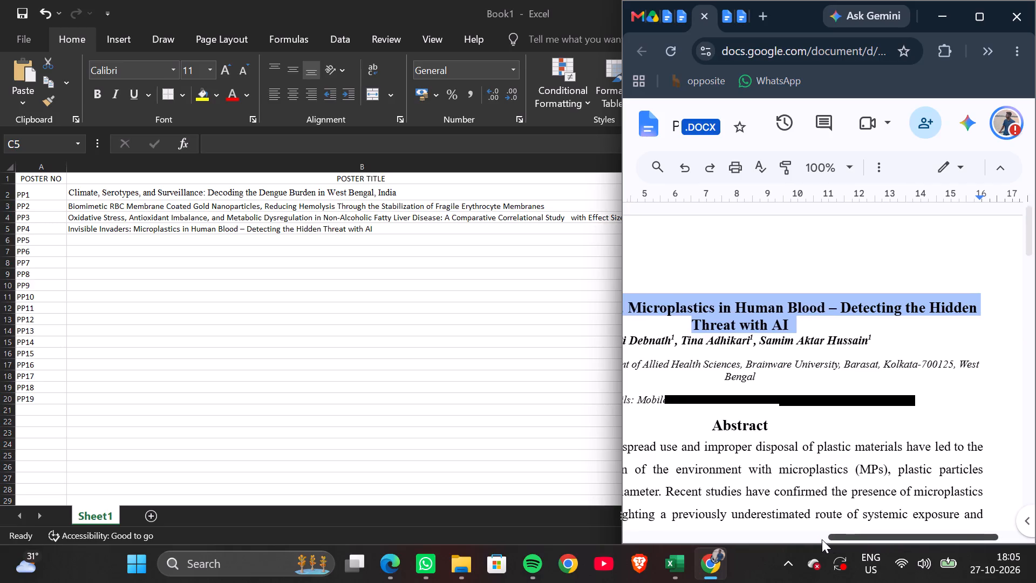
left_click_drag(822, 539, 788, 534)
left_click_drag(703, 343, 855, 340)
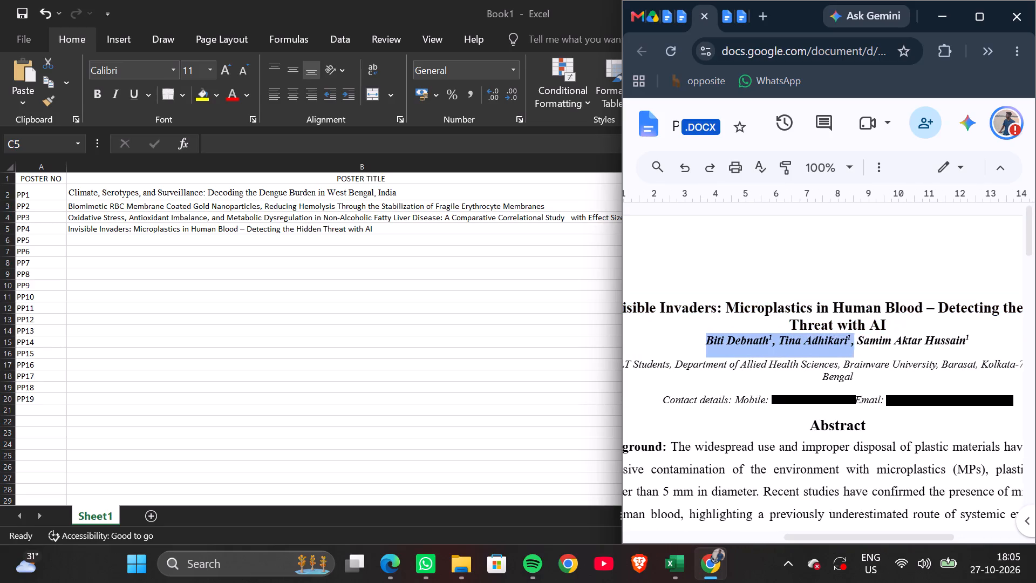
left_click_drag(855, 340, 969, 349)
right_click(961, 342)
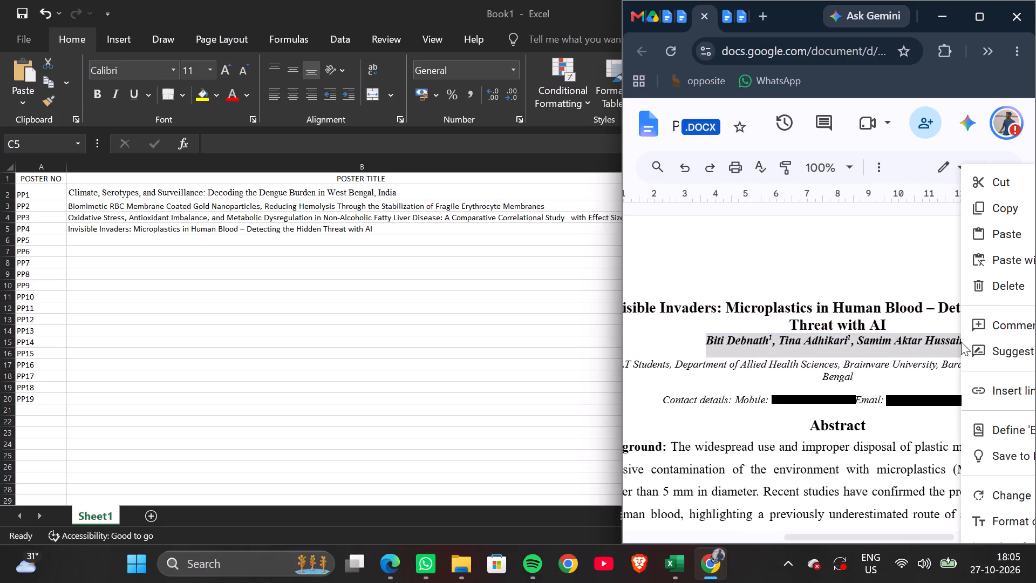
left_click(980, 211)
left_click(951, 20)
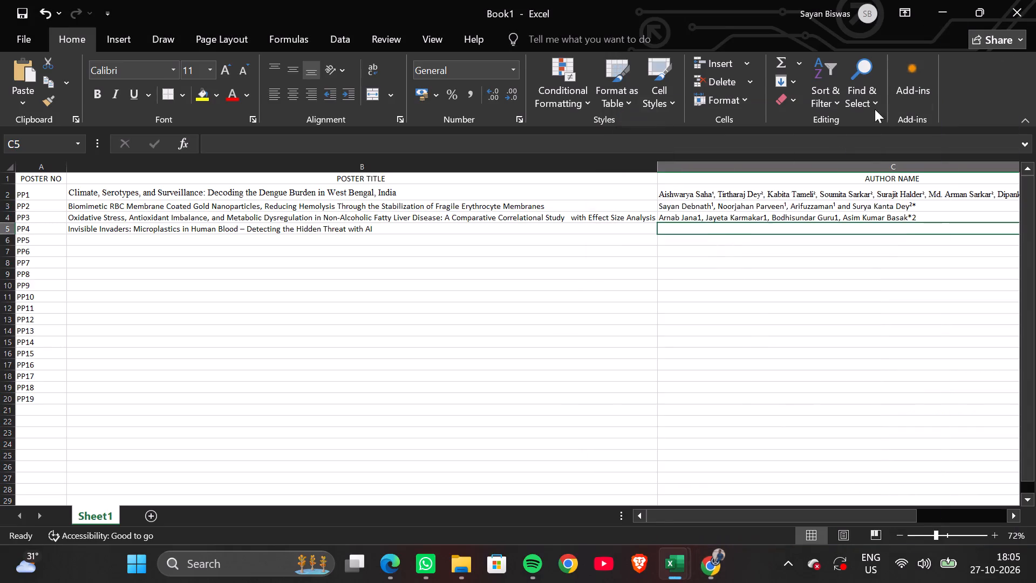
right_click(697, 228)
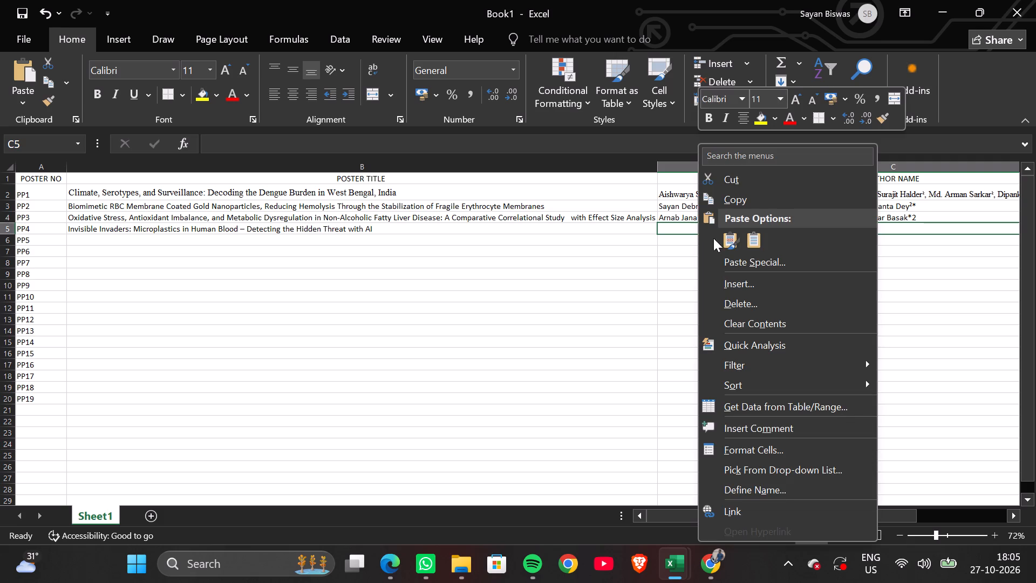
left_click(748, 248)
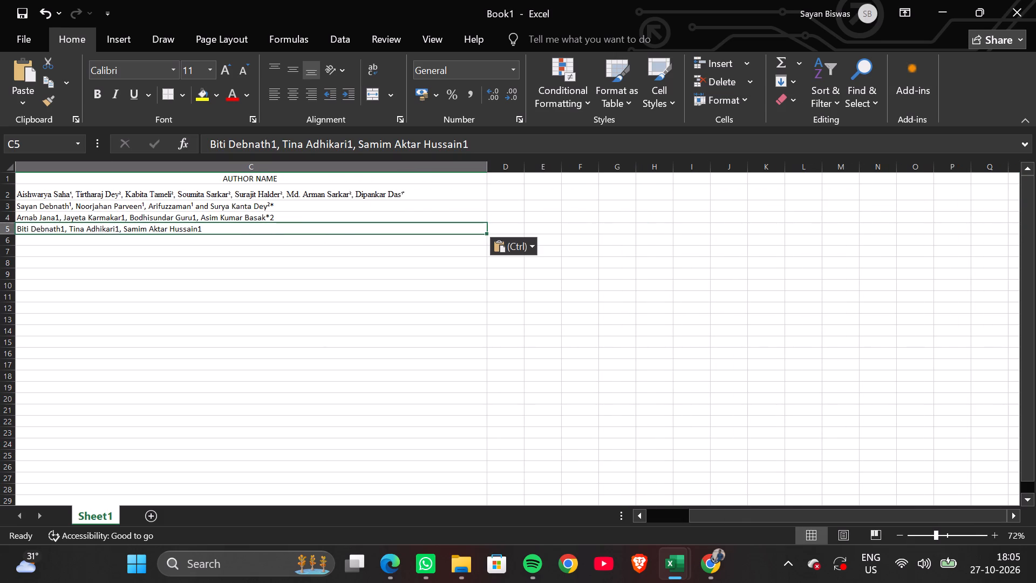
Select B6 in Excel for the PP5 title, and close the already copied PP 2 abstract in Chrome.
left_click_drag(748, 513, 683, 499)
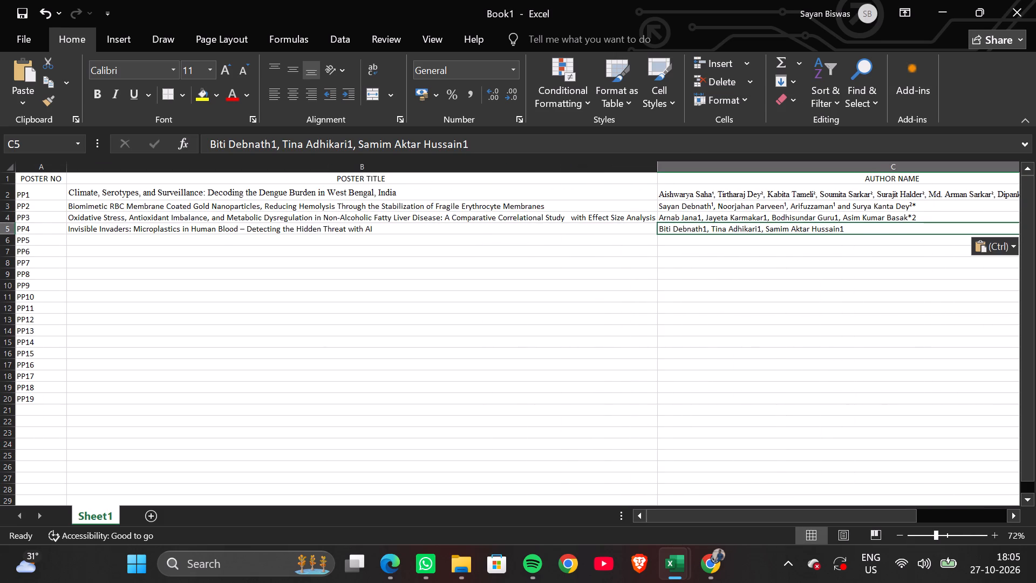
left_click(101, 242)
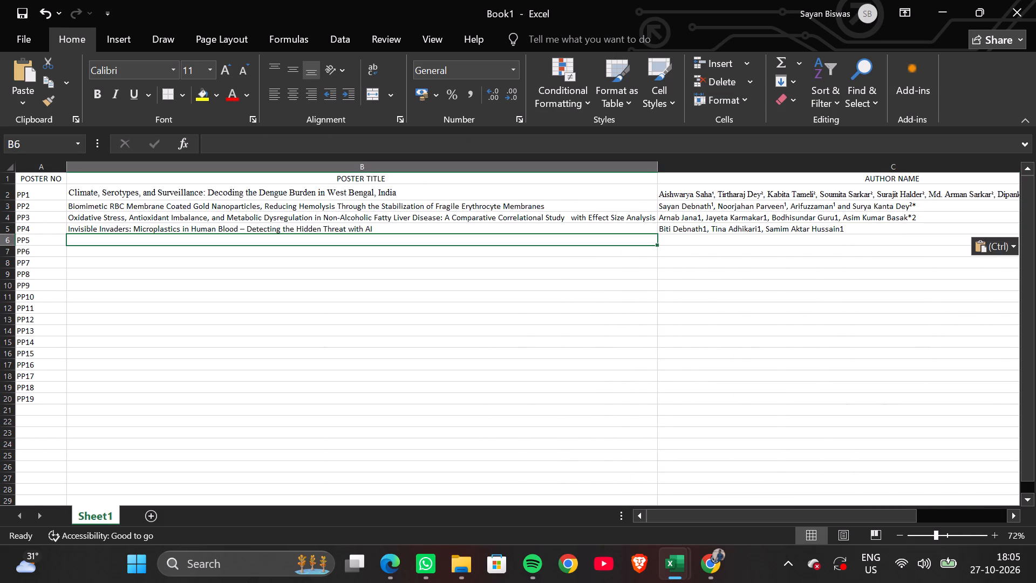
left_click(703, 570)
left_click(655, 14)
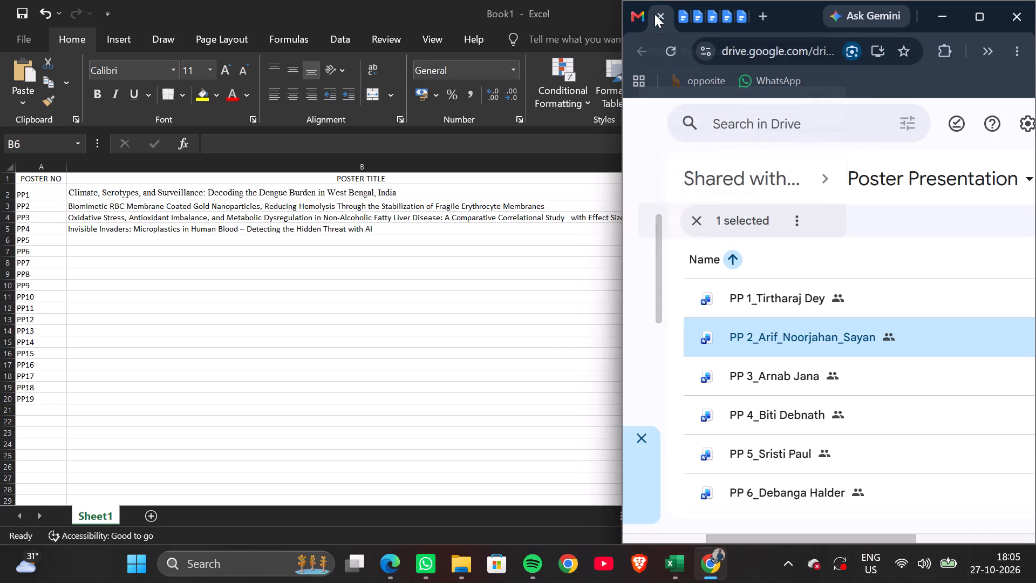
left_click(747, 13)
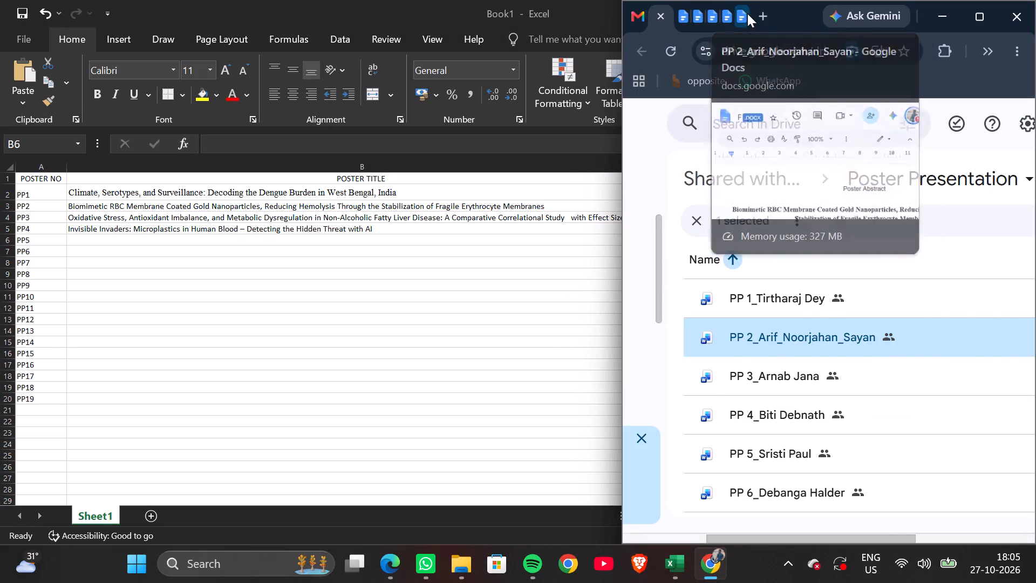
left_click(738, 11)
left_click(738, 11)
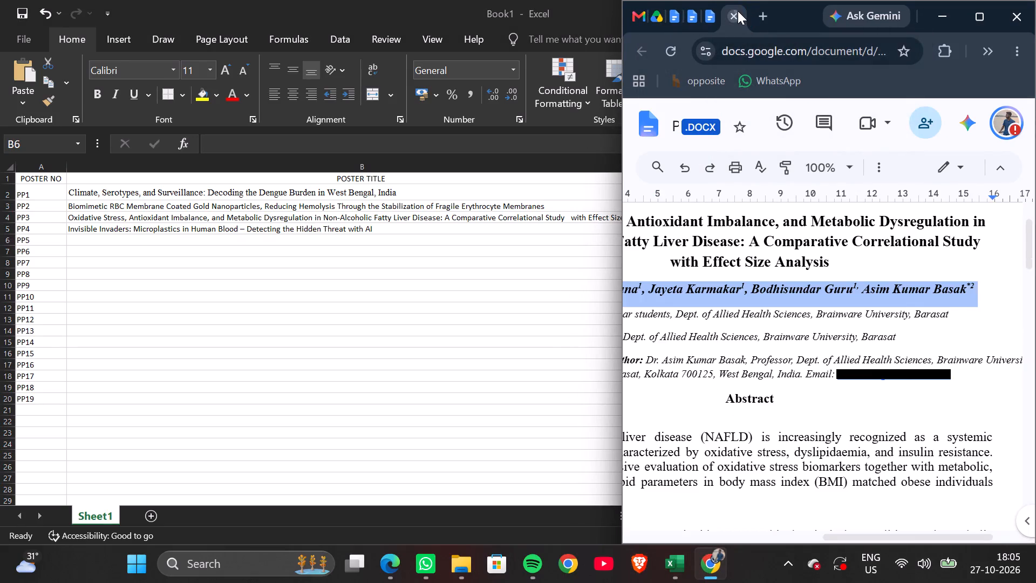
Close the already copied PP 3 abstract in Chrome and open the PP 5 abstract from Drive's Poster Presentation folder.
left_click(738, 11)
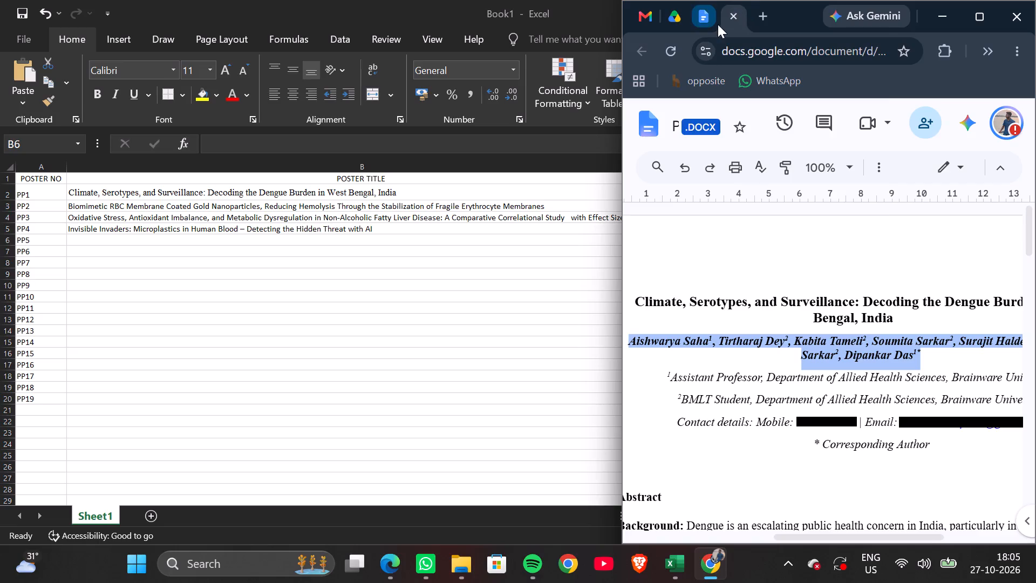
left_click(678, 13)
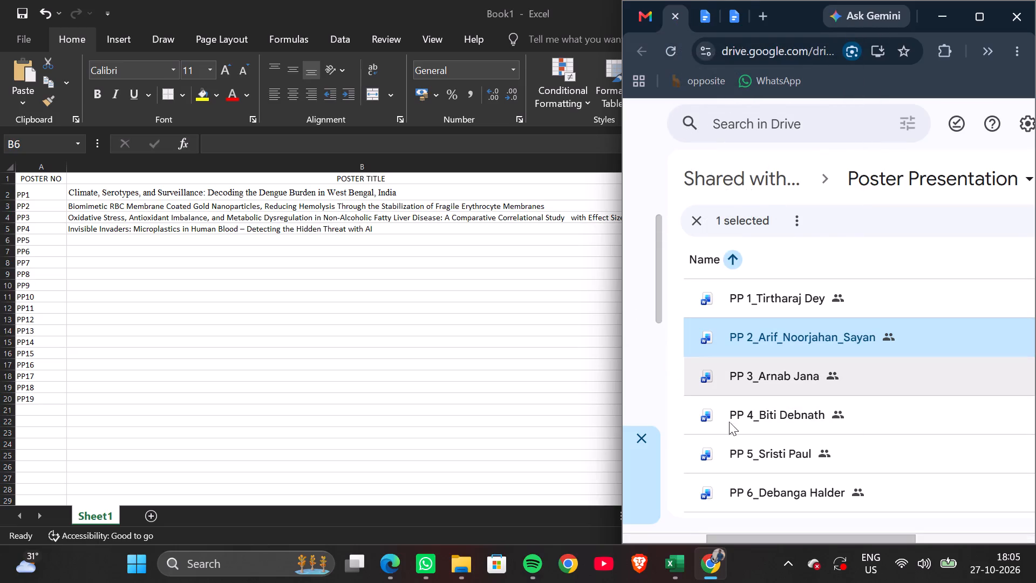
double_click(755, 453)
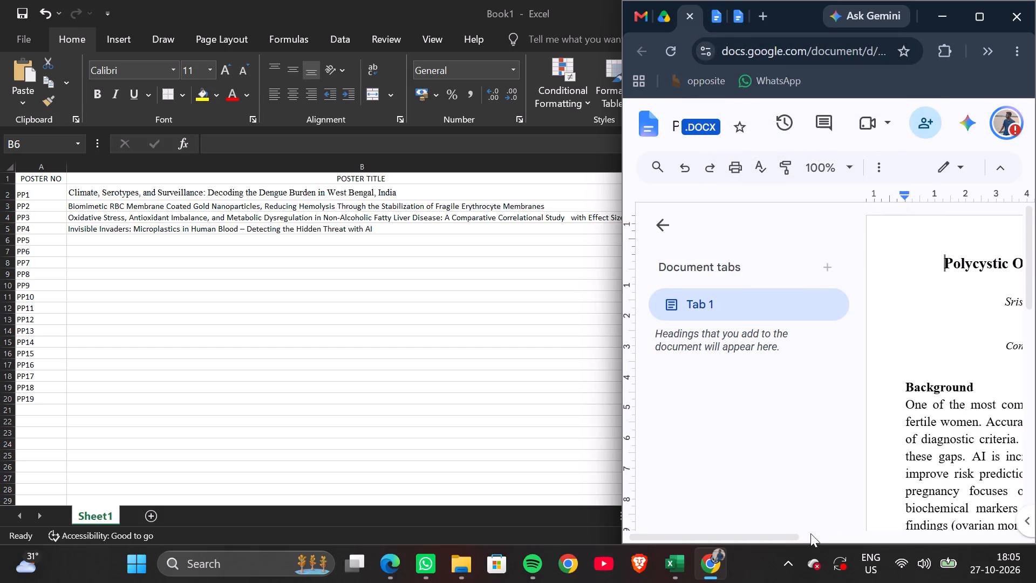
Copy the full two-line title of the PP 5 abstract and paste it into B6 in Excel, matching destination formatting.
left_click_drag(799, 532, 924, 519)
left_click_drag(659, 268, 932, 253)
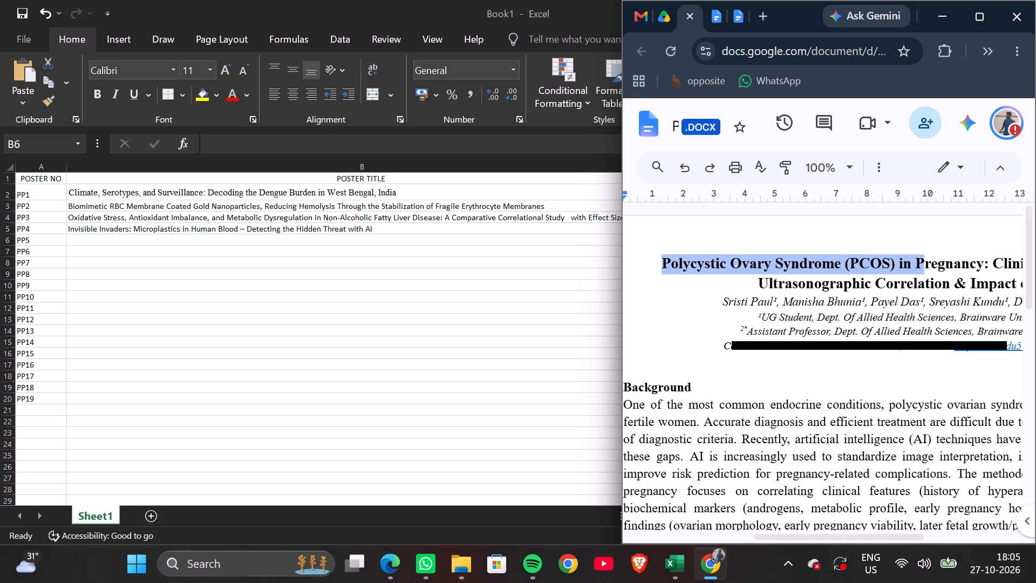
left_click_drag(932, 253, 942, 276)
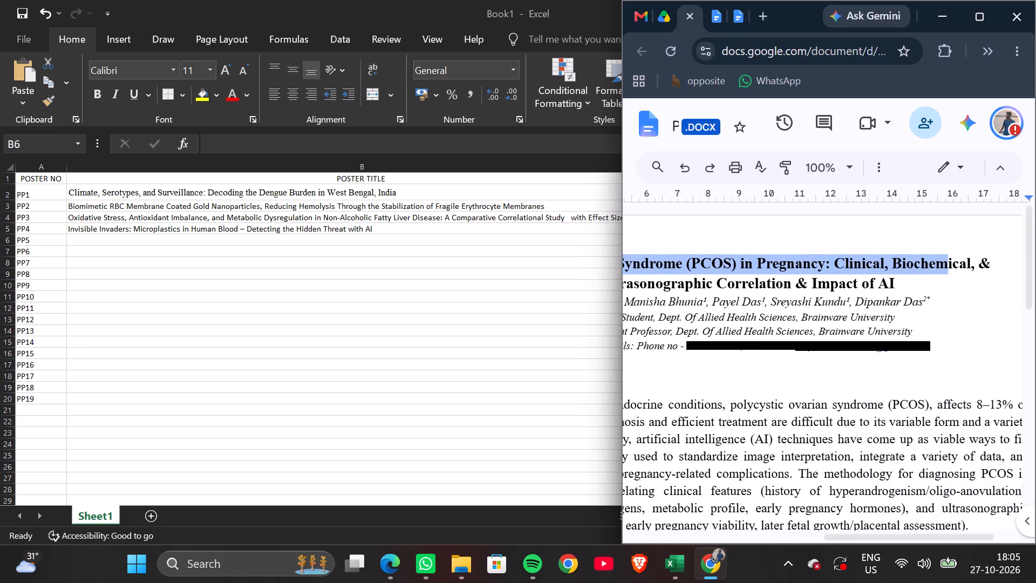
left_click_drag(942, 276, 949, 288)
right_click(921, 265)
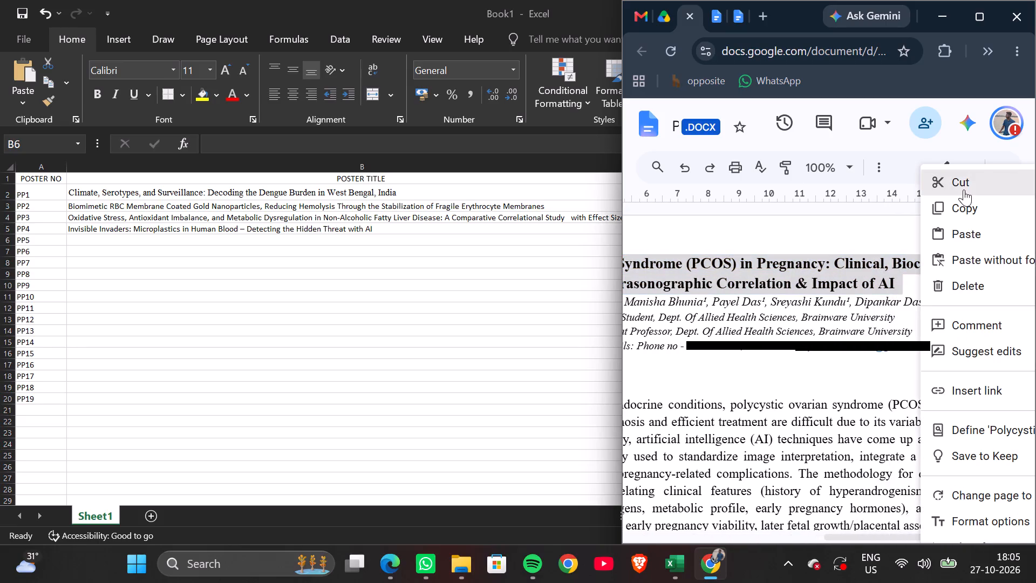
left_click(974, 214)
left_click(939, 6)
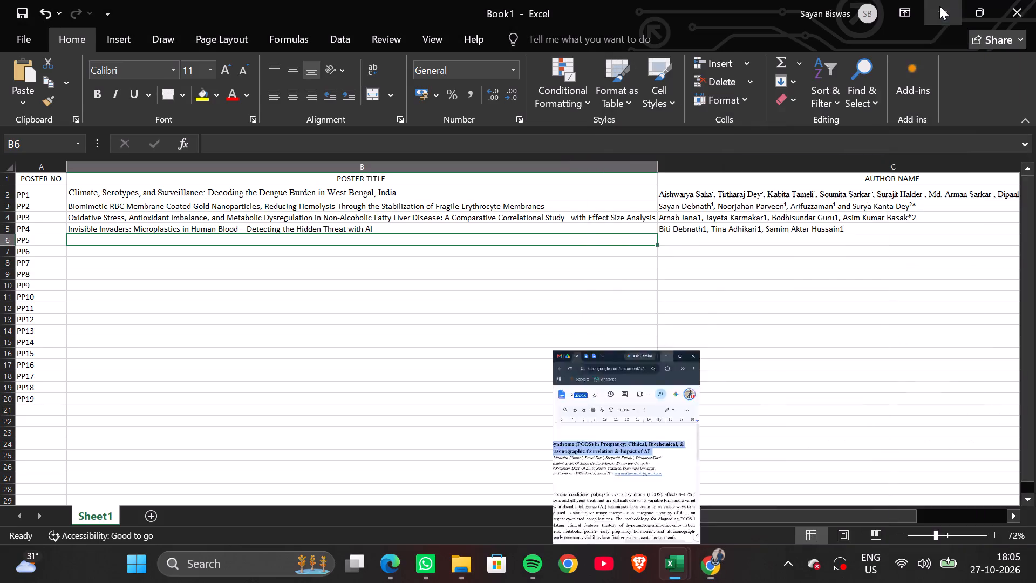
right_click(424, 241)
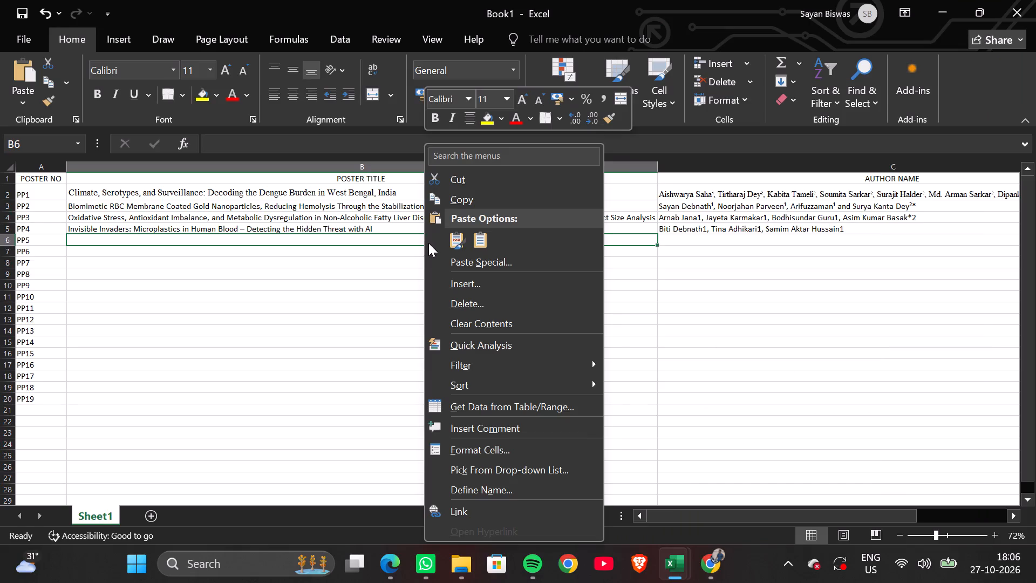
left_click(472, 246)
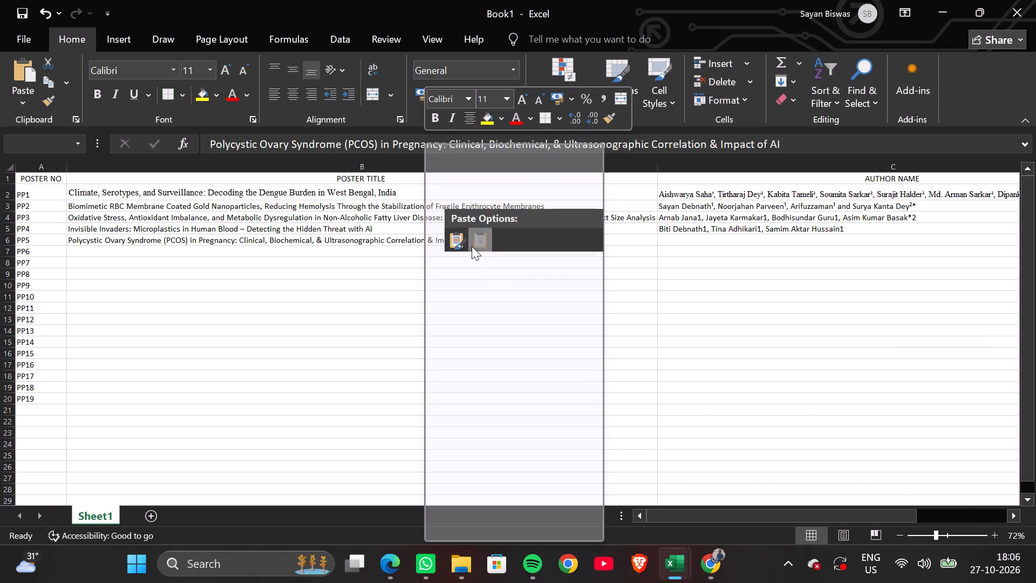
Copy the author line from the PP 5 abstract in Chrome and paste it into C6 in Excel, matching destination formatting.
left_click(676, 242)
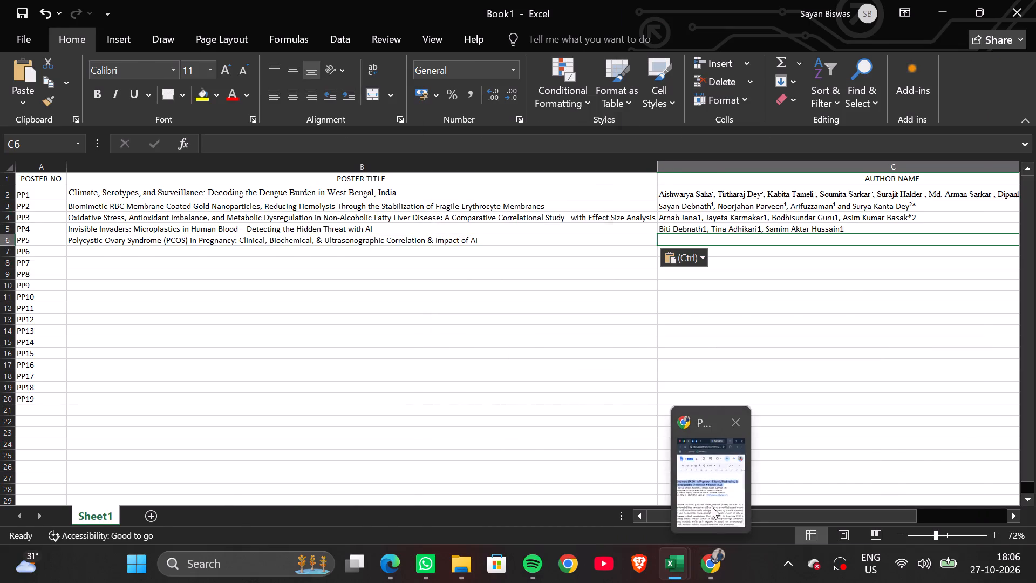
left_click(710, 492)
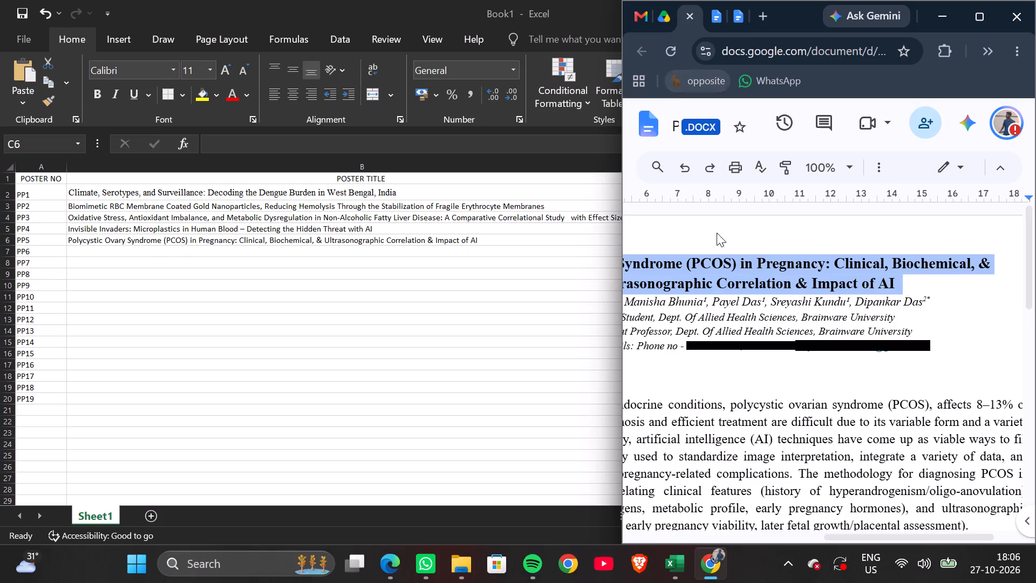
left_click_drag(842, 534, 768, 528)
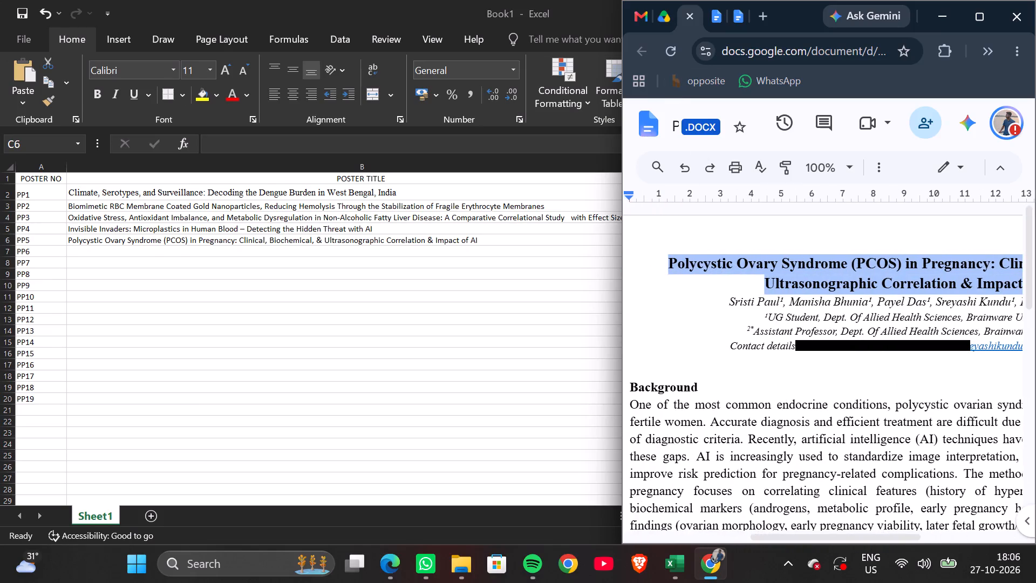
left_click_drag(726, 303, 956, 302)
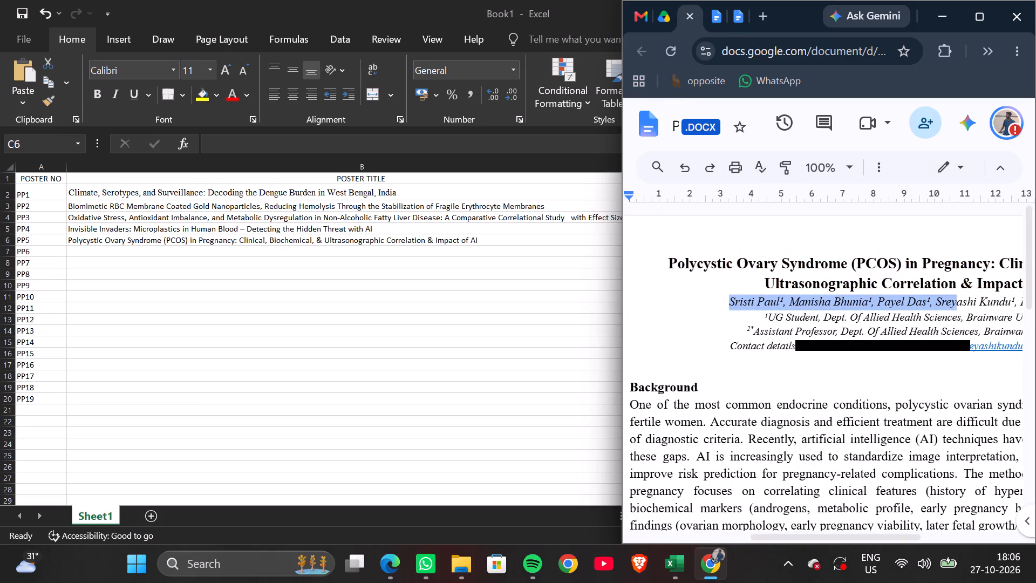
left_click_drag(956, 302, 1031, 293)
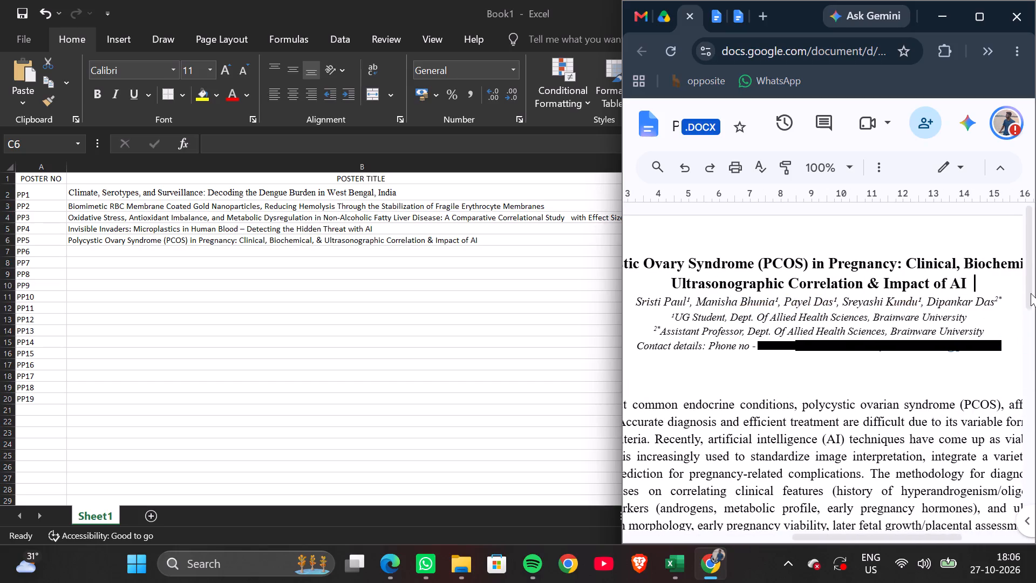
left_click_drag(1031, 293, 997, 303)
right_click(994, 300)
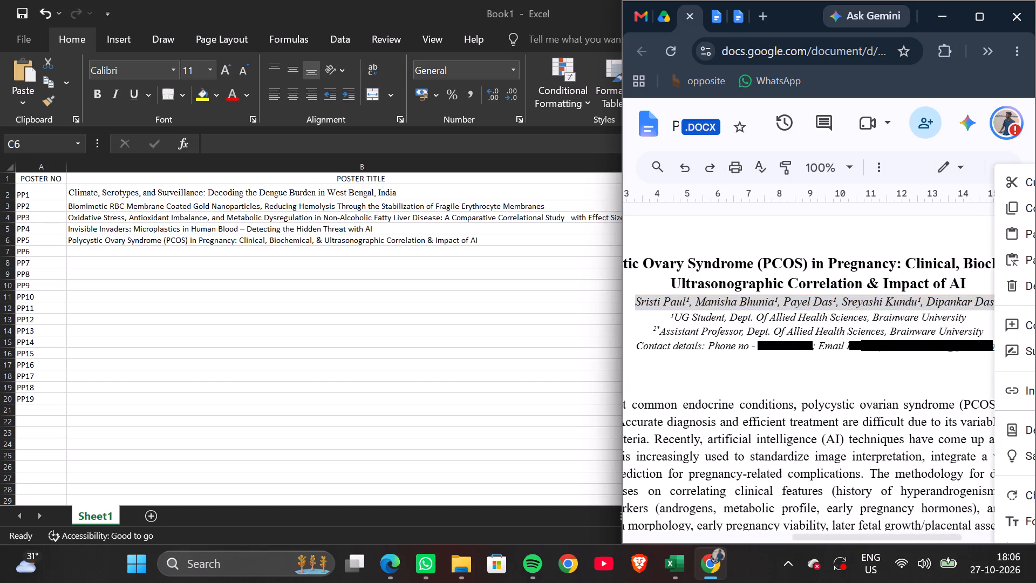
left_click(1013, 215)
left_click(928, 17)
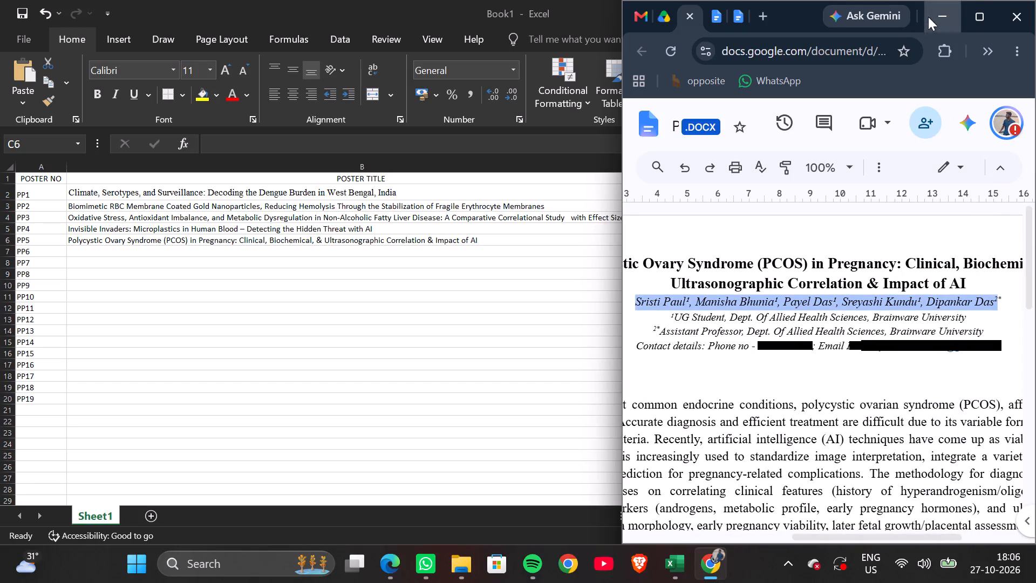
right_click(723, 242)
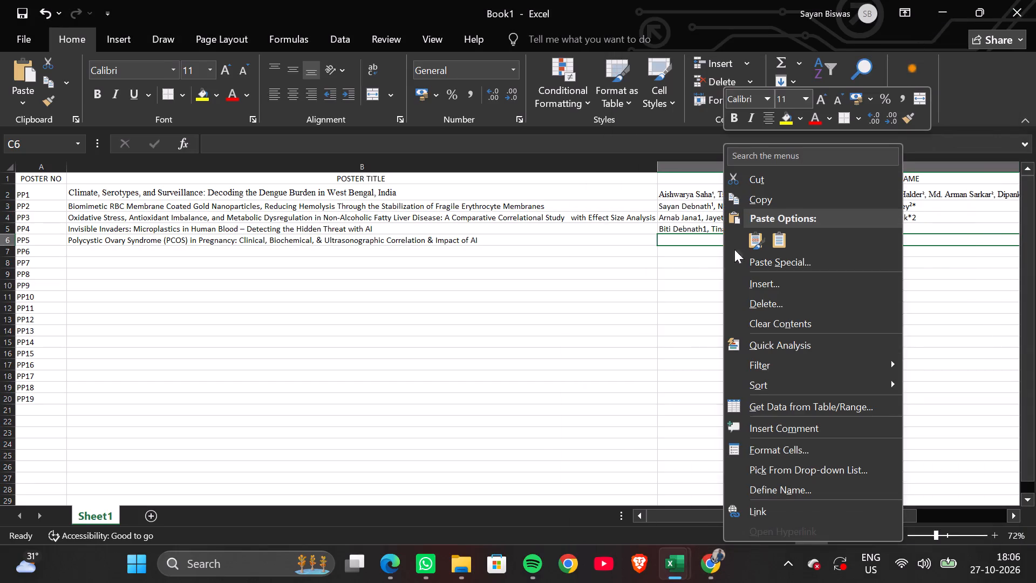
left_click(781, 241)
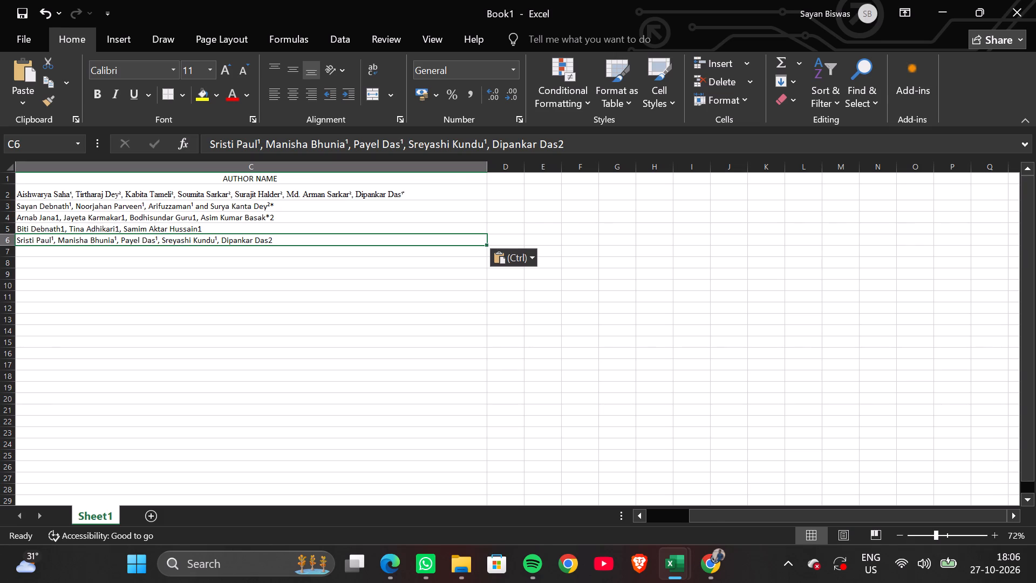
left_click_drag(710, 516, 657, 523)
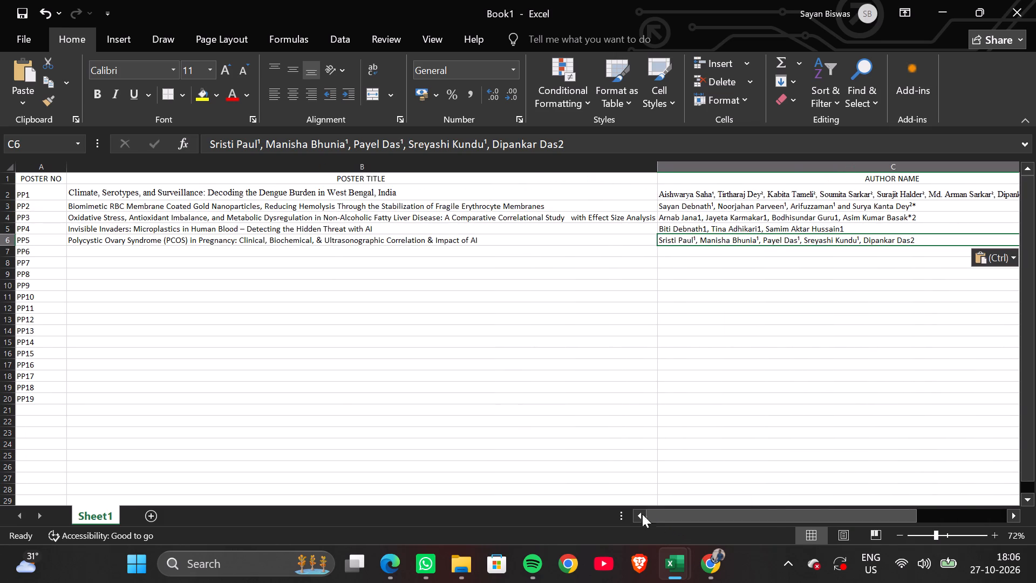
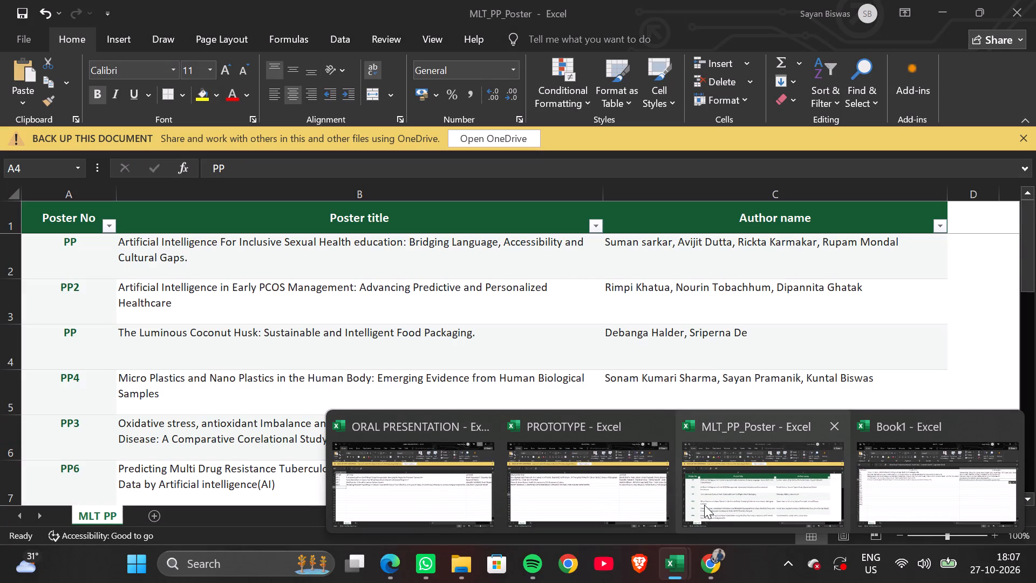
Select B7 in the Book1 workbook for the PP6 title, and open the PP 6 abstract from Drive's Poster Presentation folder in Chrome.
left_click(705, 504)
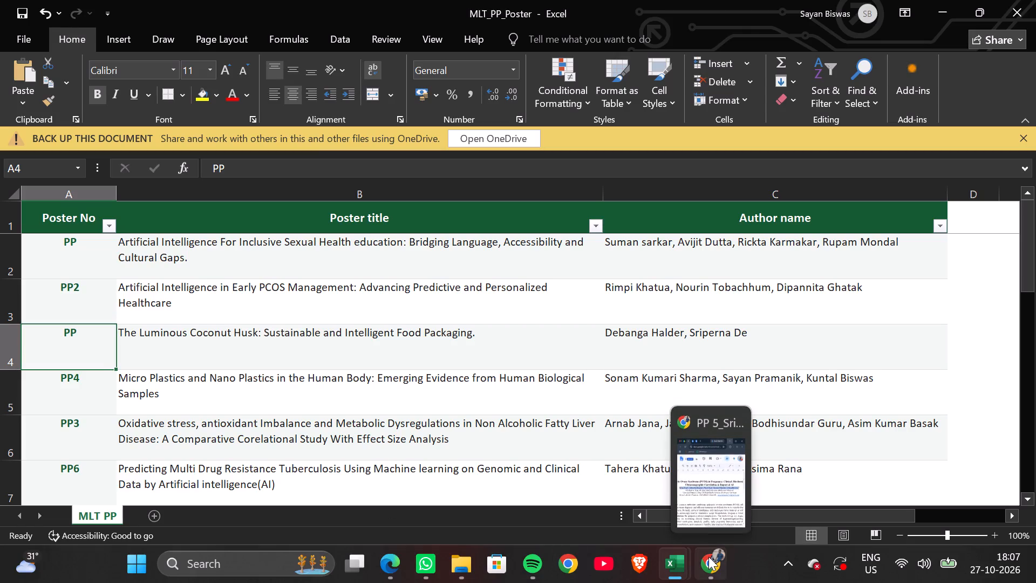
left_click(704, 528)
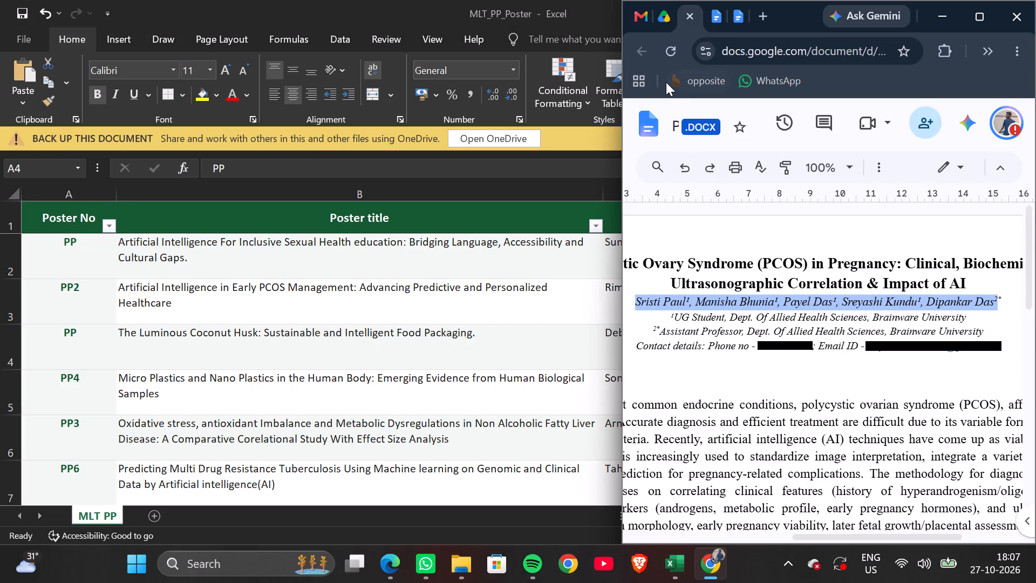
left_click(659, 30)
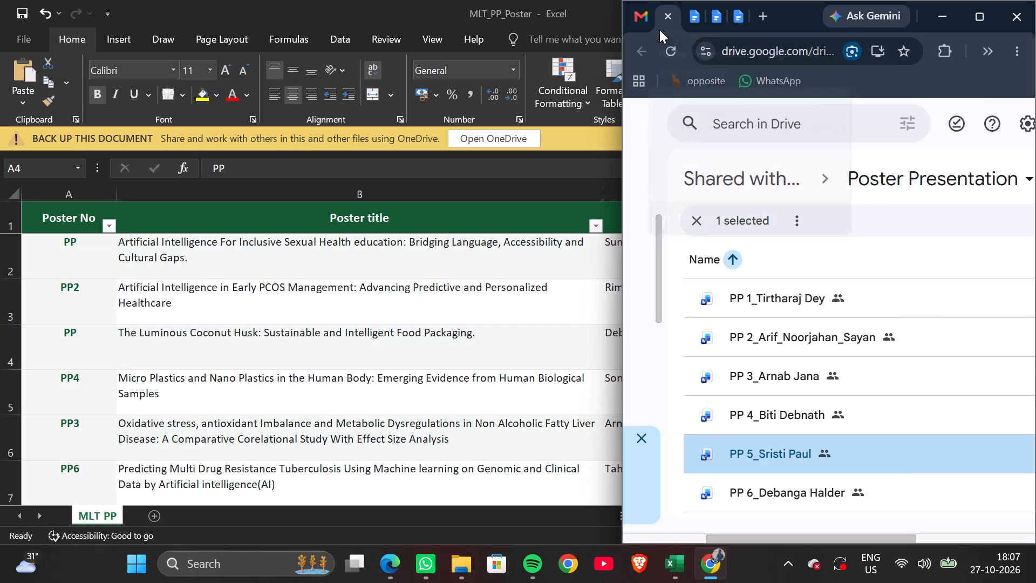
scroll(798, 411, "down", 1)
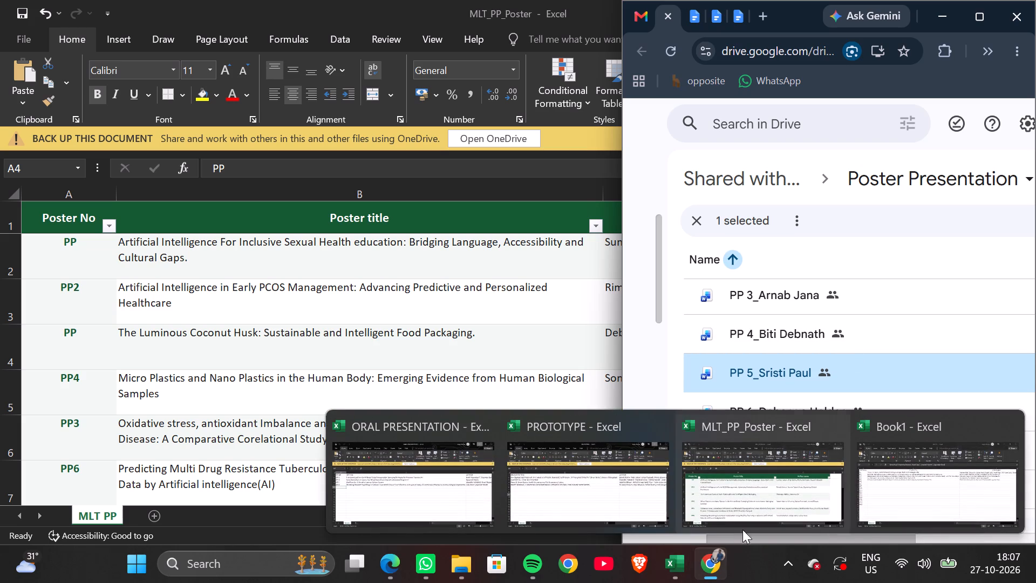
left_click(877, 528)
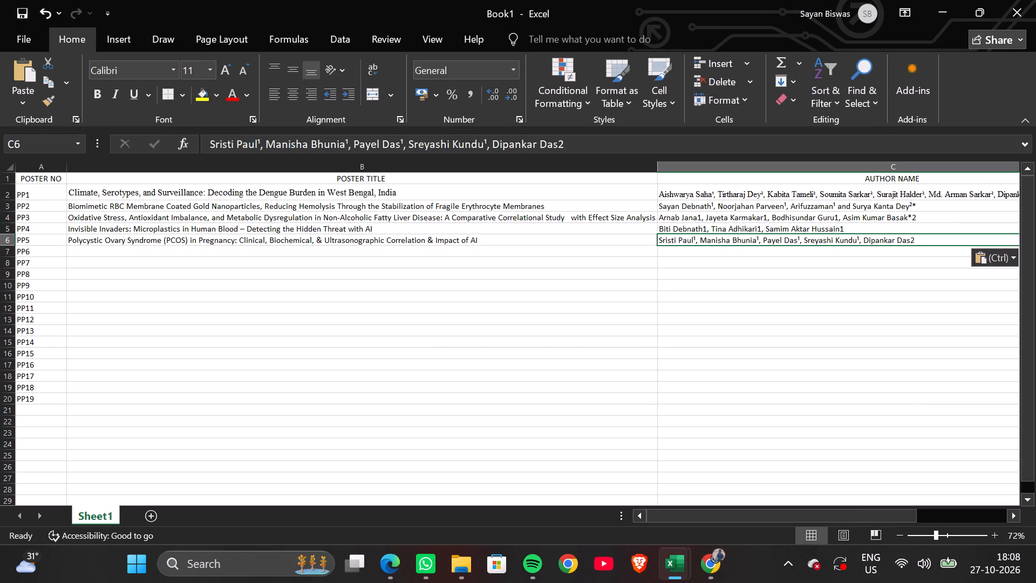
left_click(585, 250)
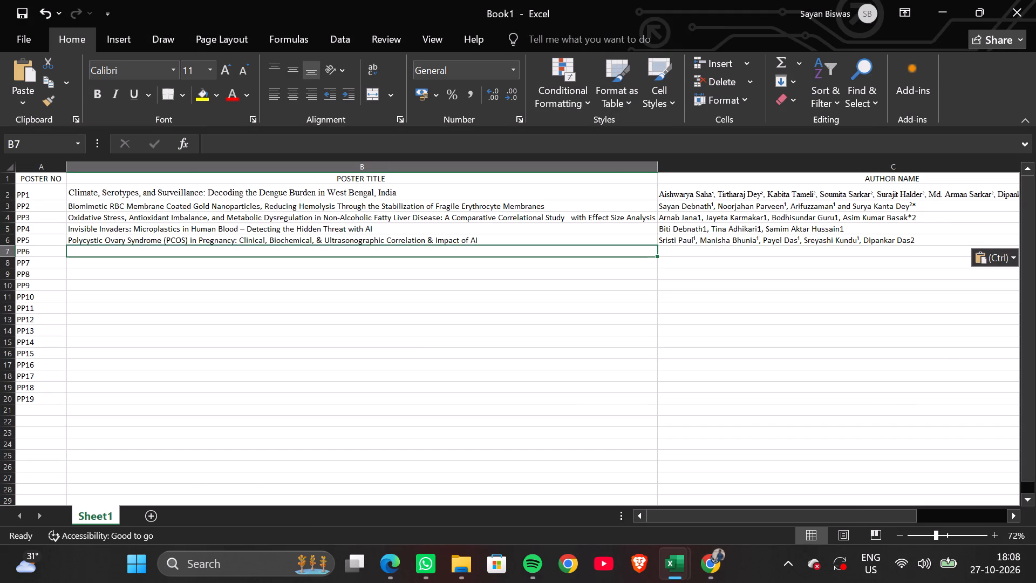
left_click(709, 508)
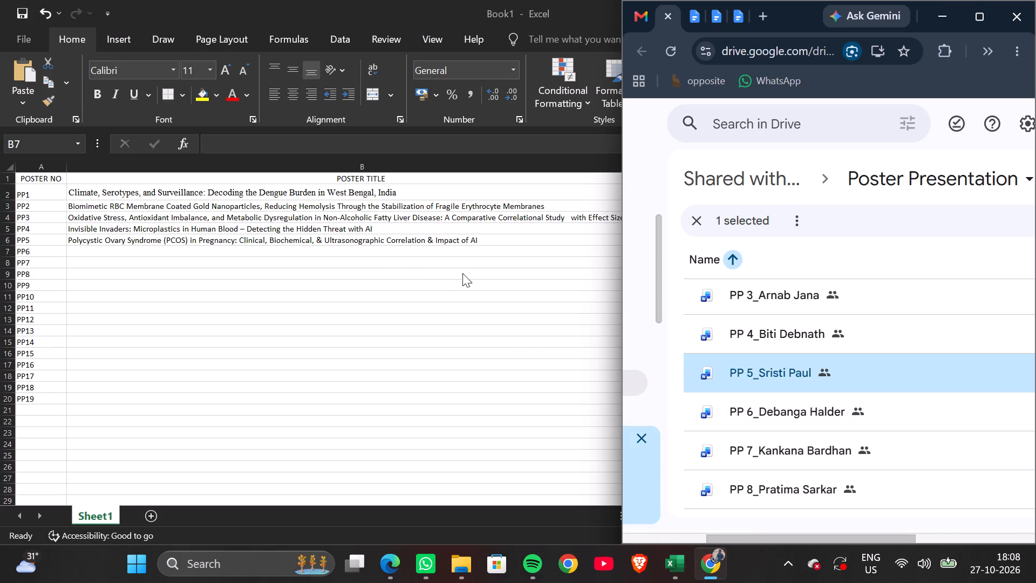
left_click(930, 15)
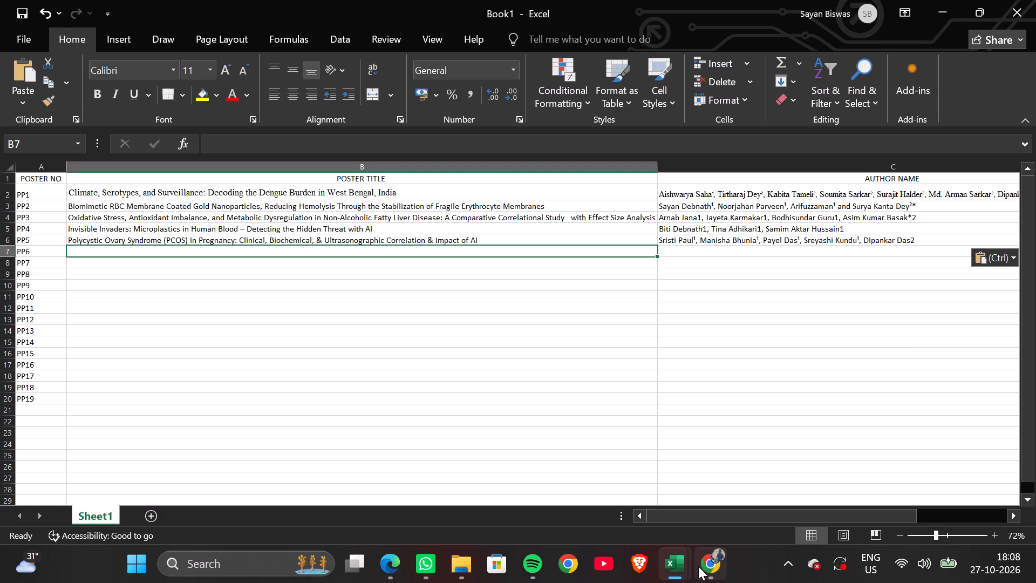
left_click(707, 508)
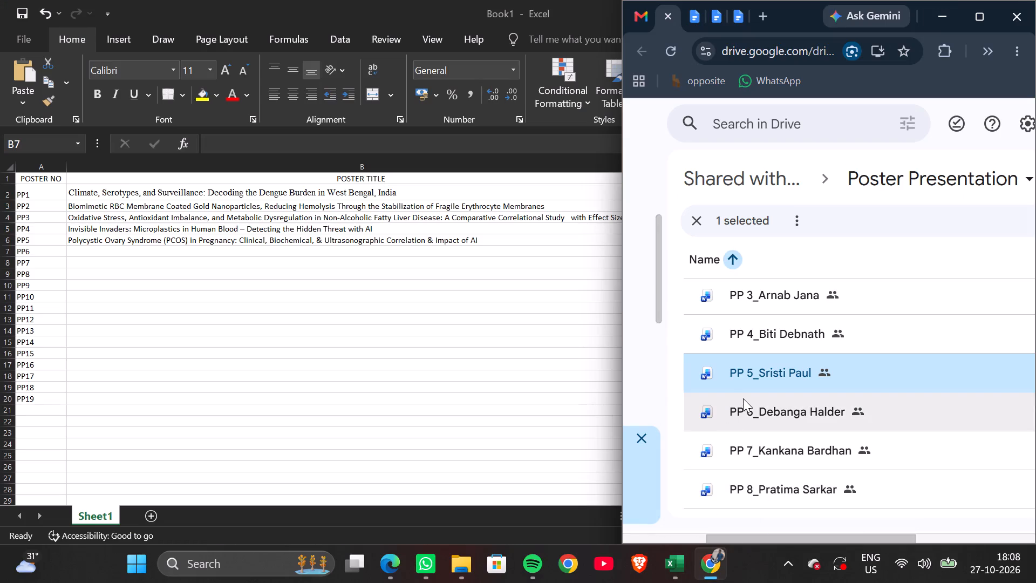
left_click(753, 403)
double_click(753, 403)
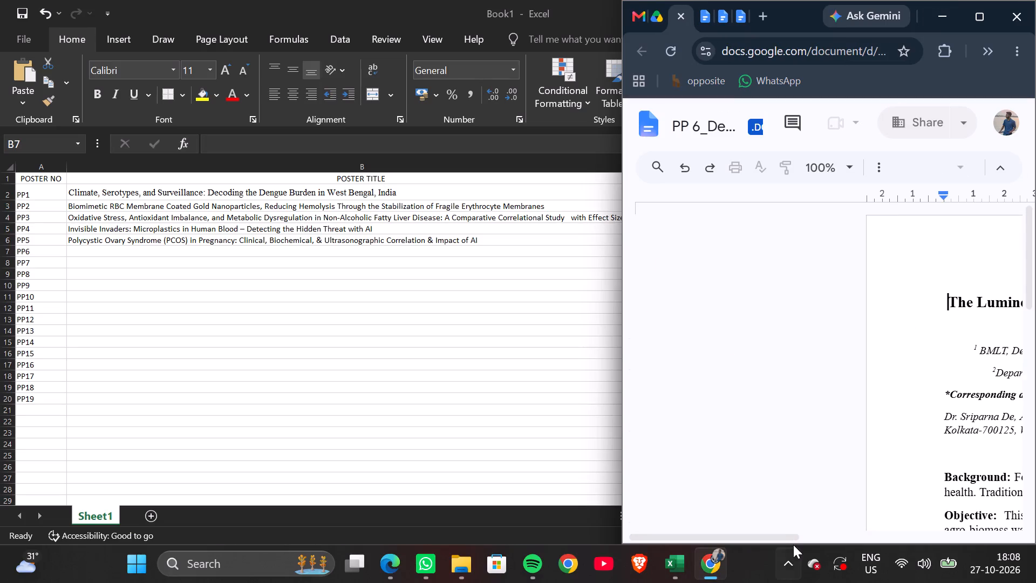
Copy the title "The Luminous Coconut Husk: Sustainable and Intelligent Food Packaging" from the PP 6 abstract and paste it into B7 in Excel, matching destination formatting.
left_click_drag(782, 541, 893, 530)
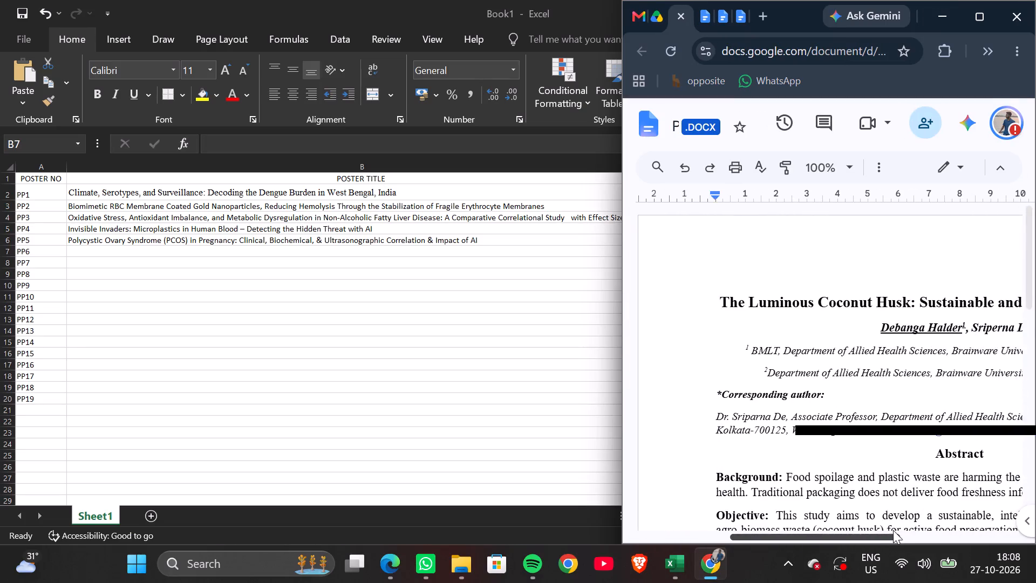
left_click_drag(893, 530, 915, 528)
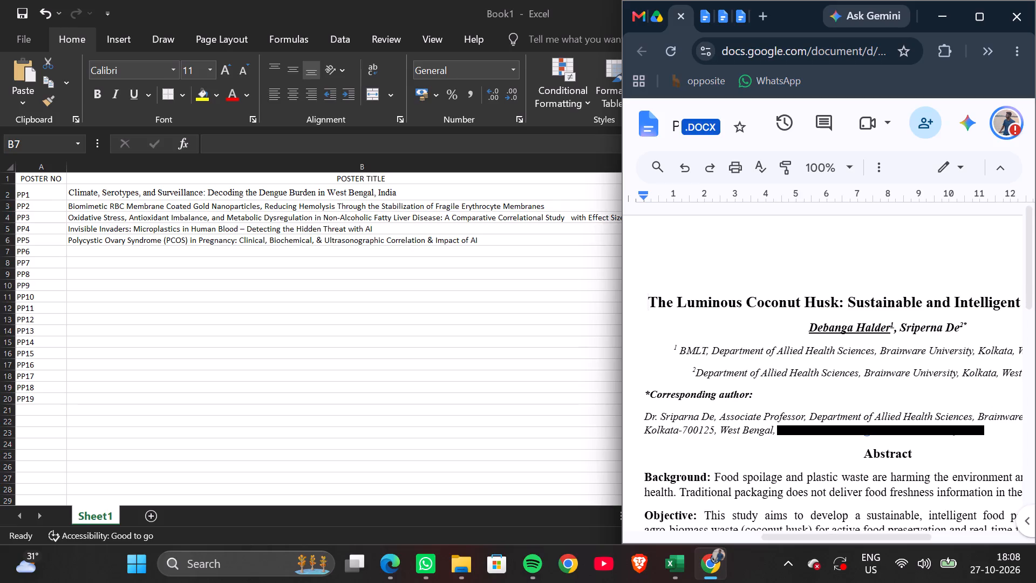
left_click_drag(648, 299, 1026, 317)
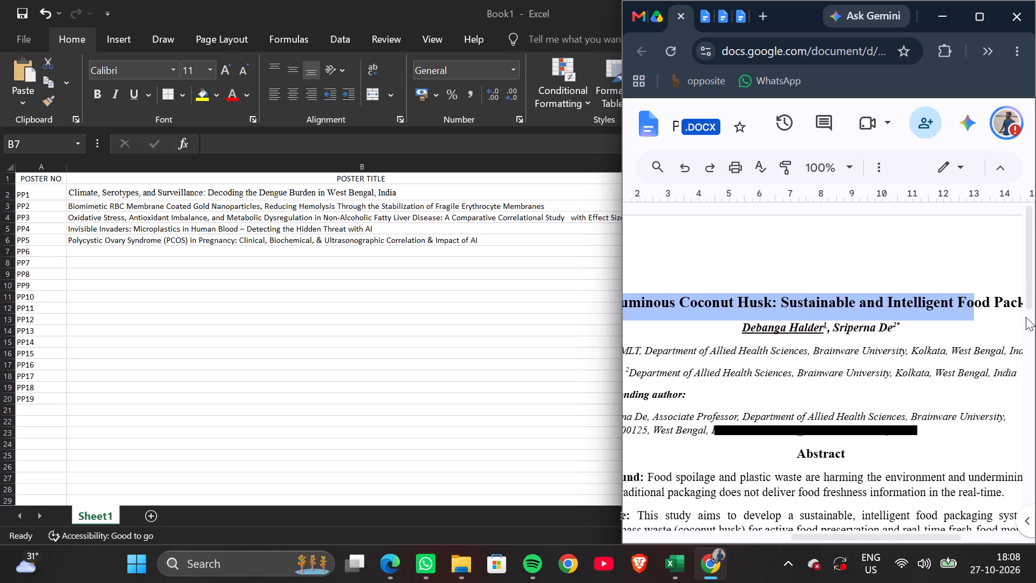
left_click_drag(1026, 317, 1011, 307)
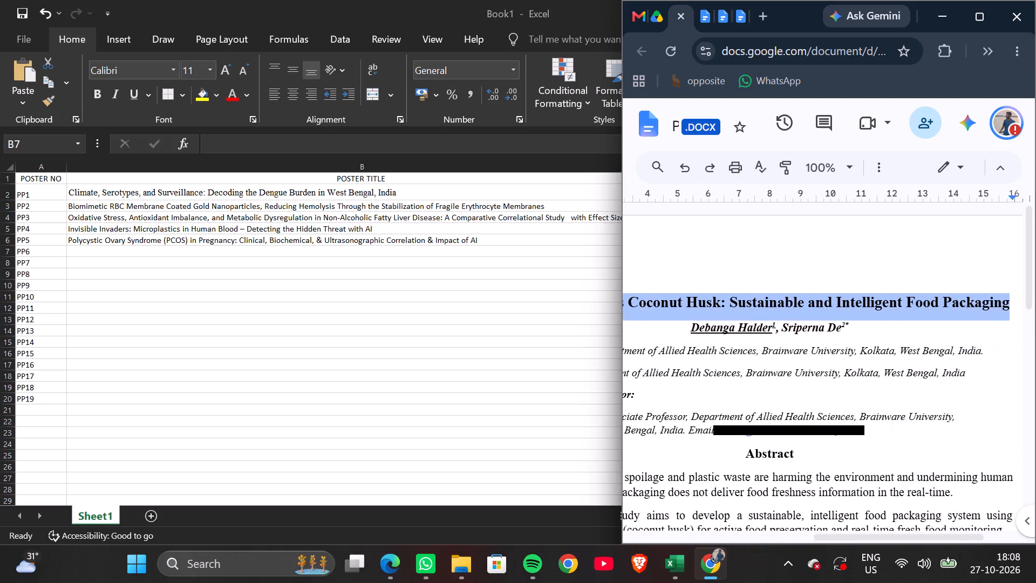
right_click(1005, 305)
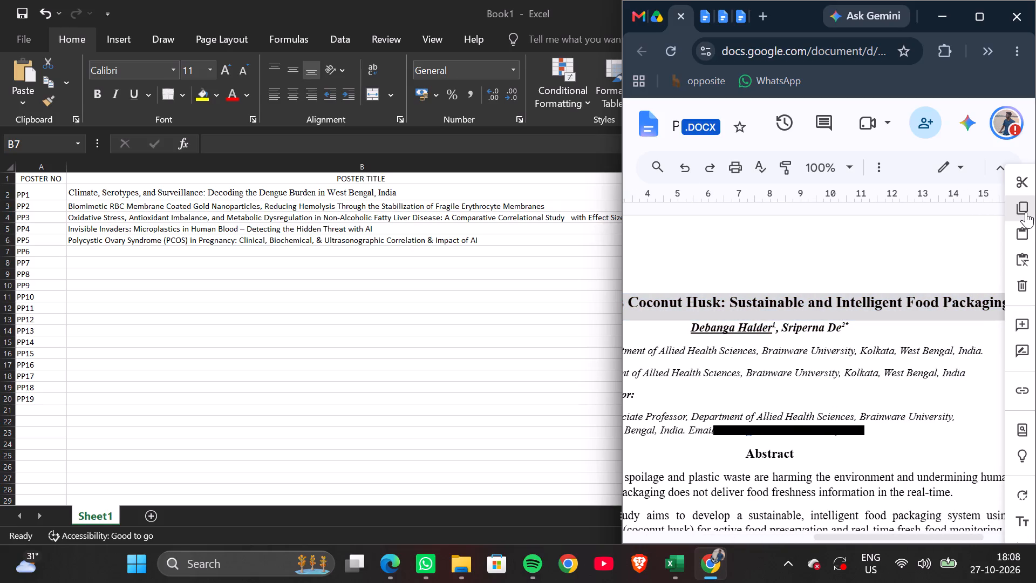
left_click(1026, 212)
left_click(952, 14)
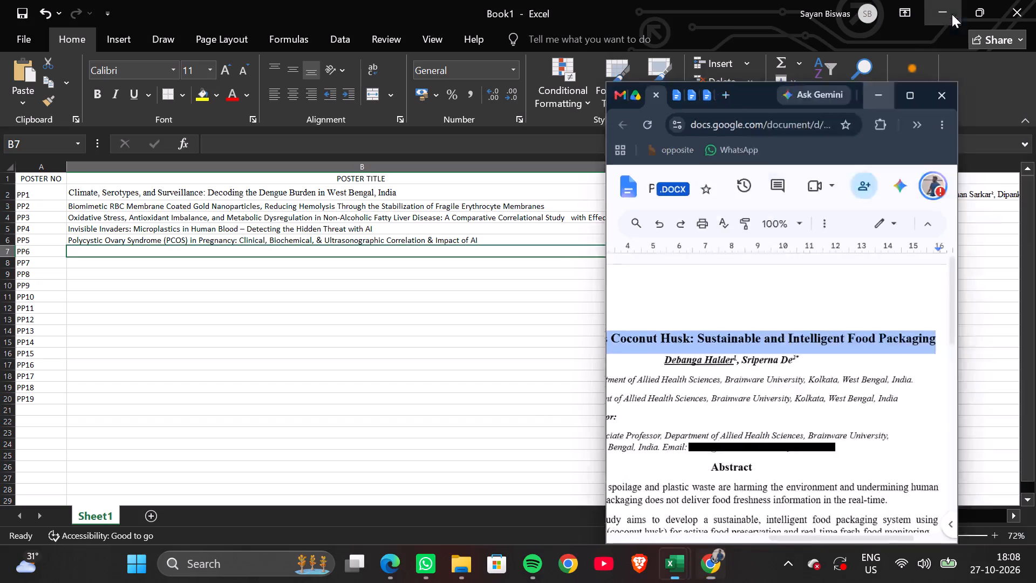
right_click(384, 252)
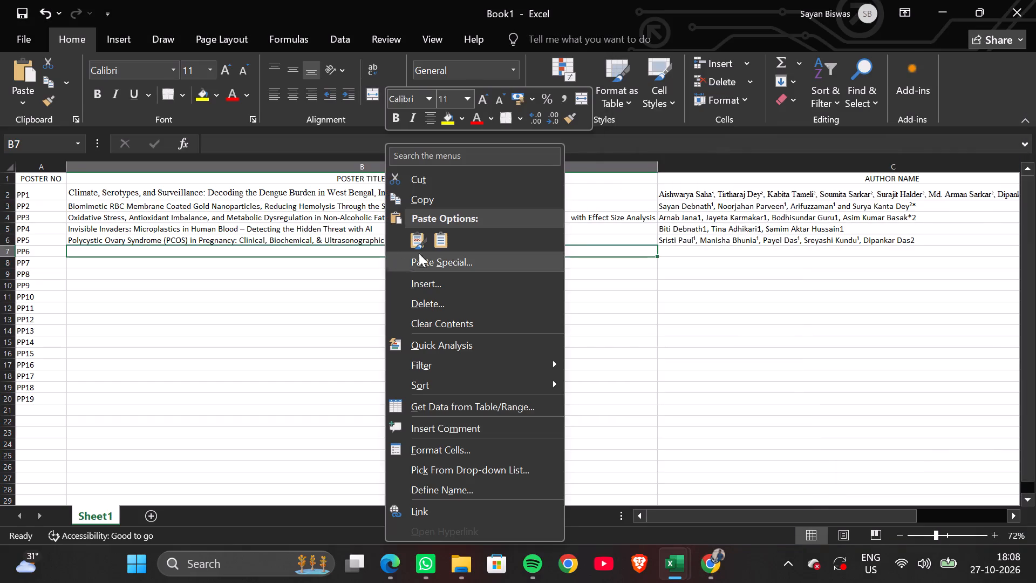
left_click(439, 248)
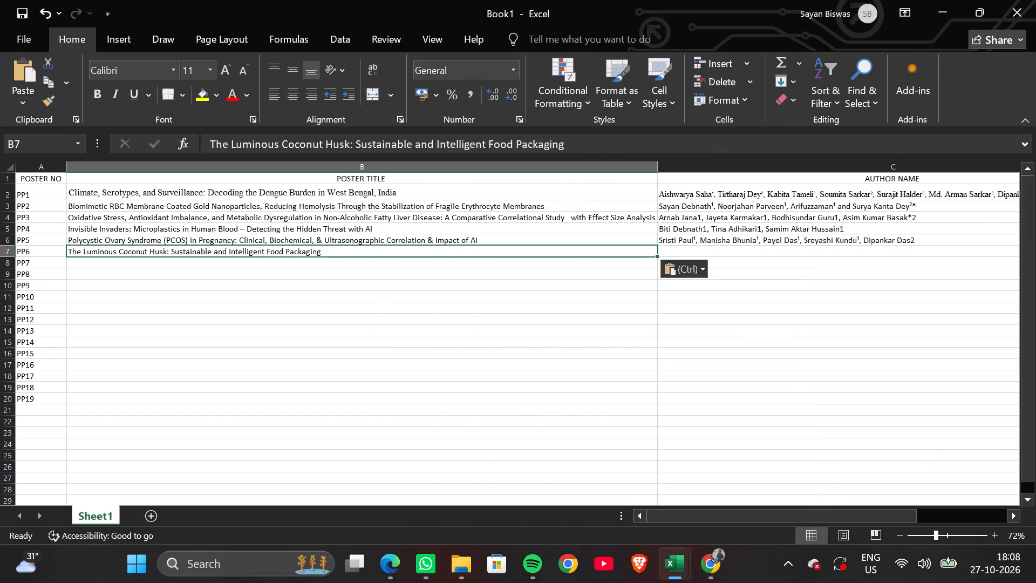
Copy the full author line from the PP 6 abstract in Chrome and paste it into C7 in Excel, matching destination formatting.
left_click(677, 257)
left_click(691, 250)
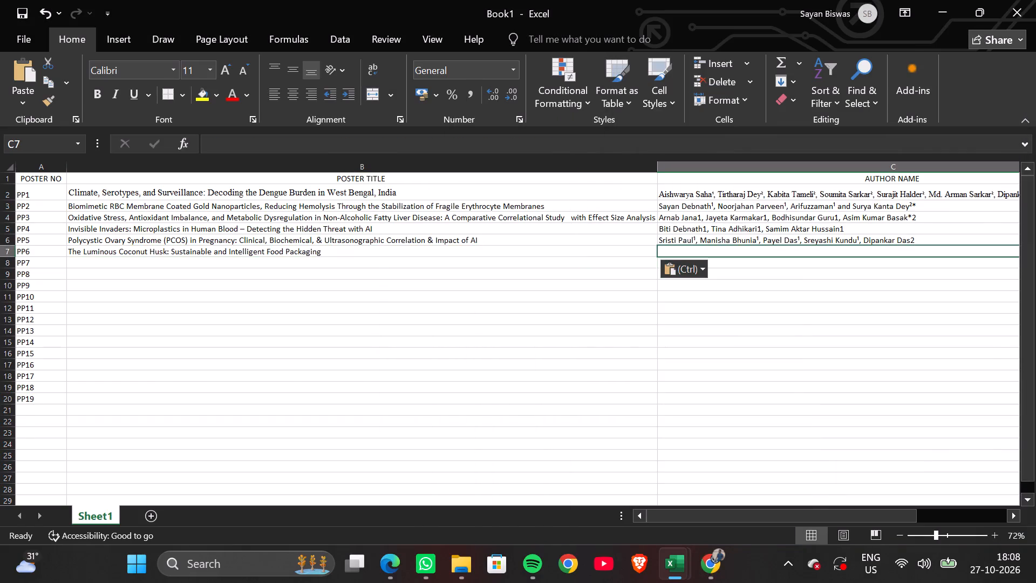
left_click(706, 498)
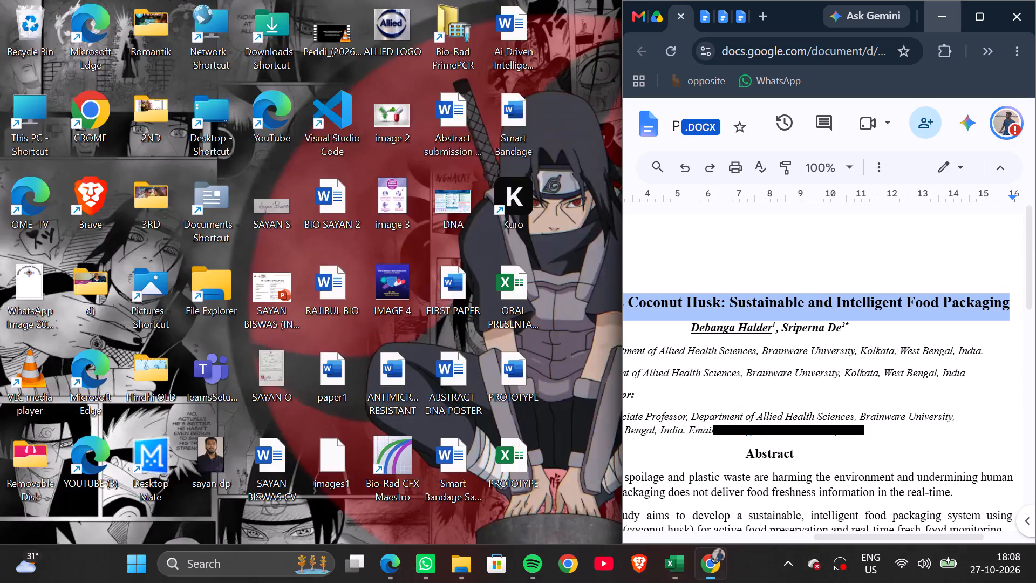
left_click_drag(690, 328, 846, 334)
left_click_drag(692, 328, 820, 335)
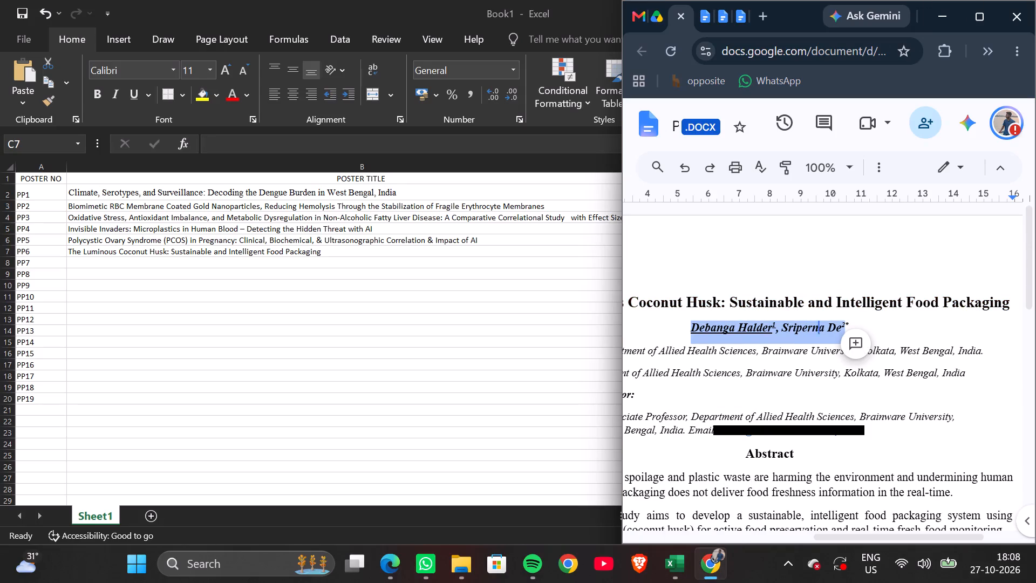
left_click_drag(820, 335, 861, 336)
left_click(860, 333)
left_click_drag(682, 329, 781, 337)
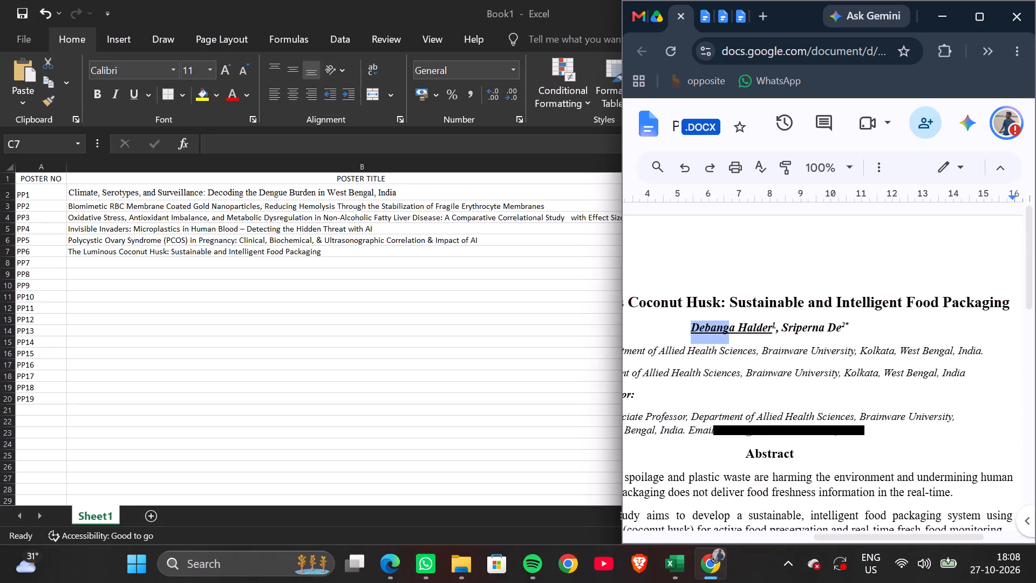
left_click_drag(781, 337, 856, 337)
right_click(840, 327)
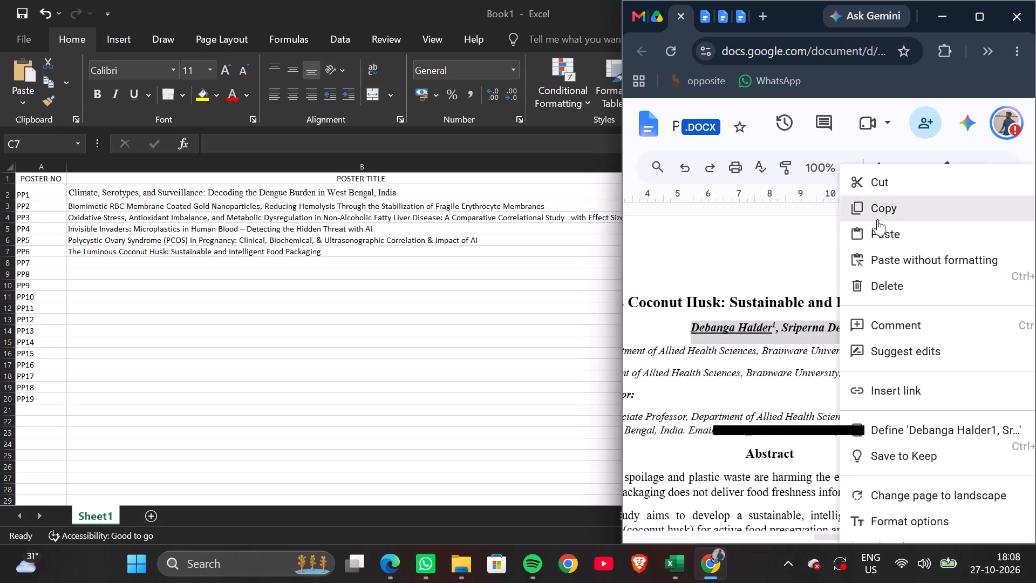
left_click(877, 219)
left_click(929, 13)
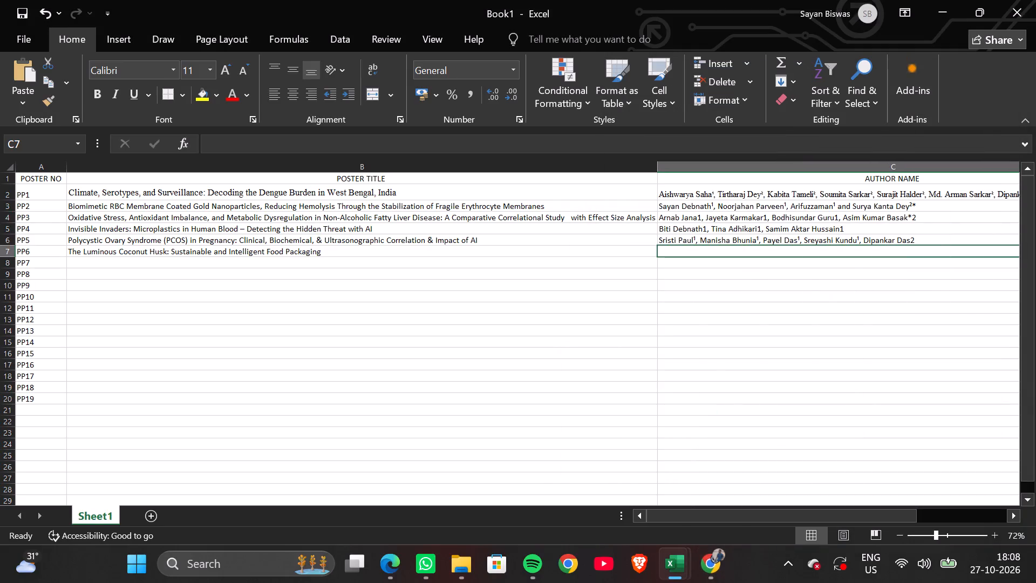
right_click(711, 253)
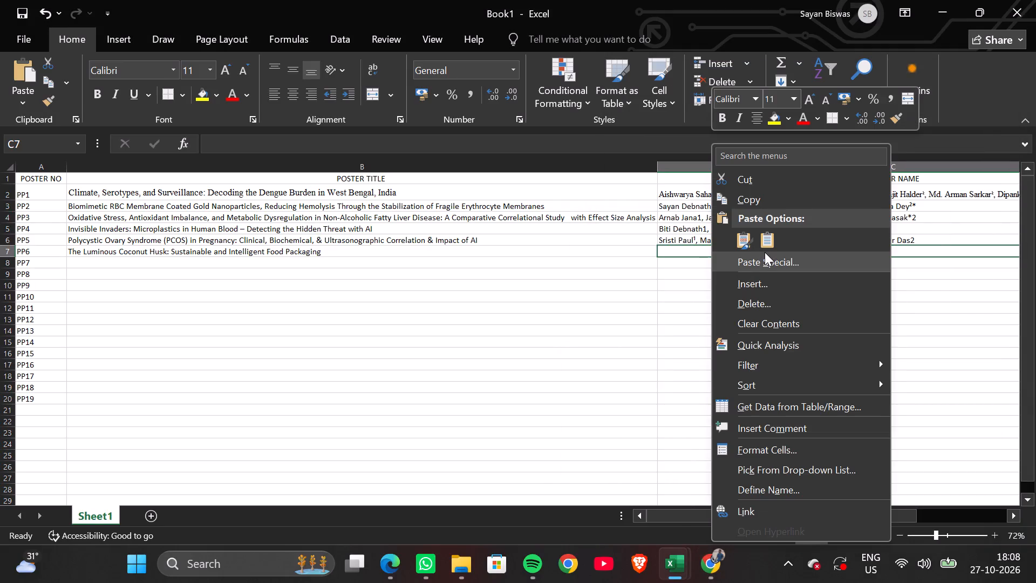
left_click(766, 251)
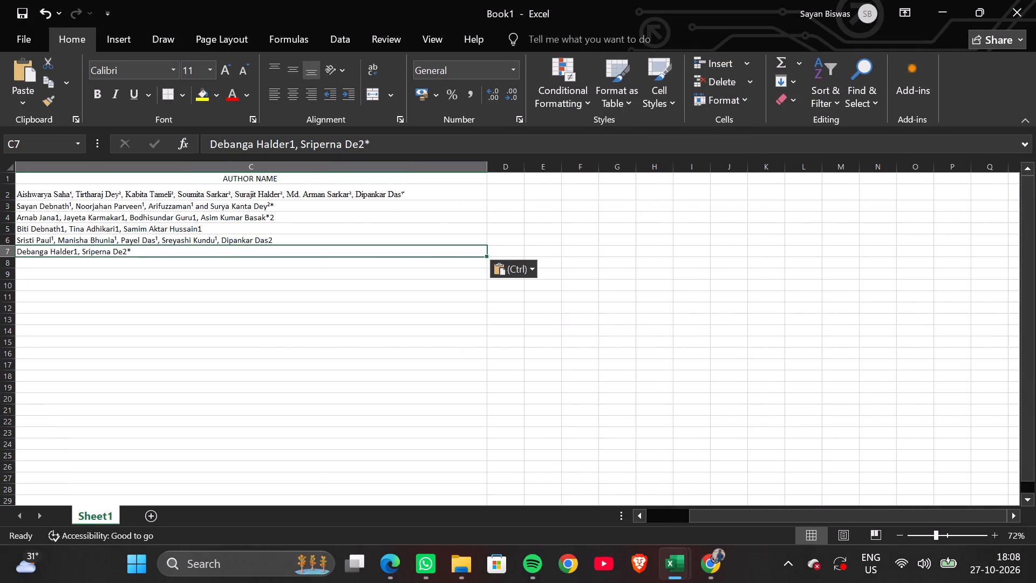
Select B8 in Excel for the PP7 title, and open the PP 7 abstract from Drive's Poster Presentation folder in Chrome.
left_click_drag(702, 514, 654, 512)
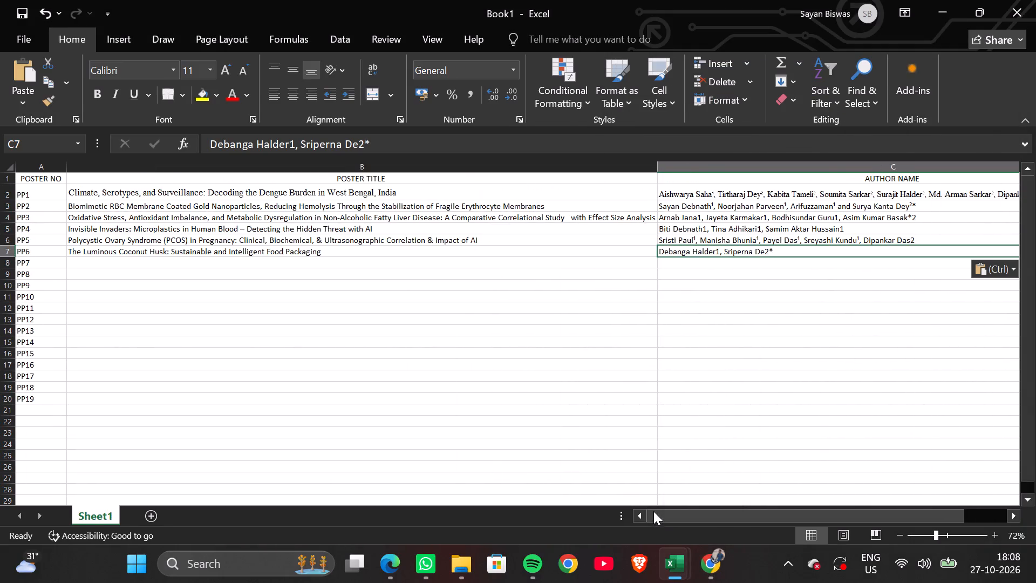
left_click(156, 265)
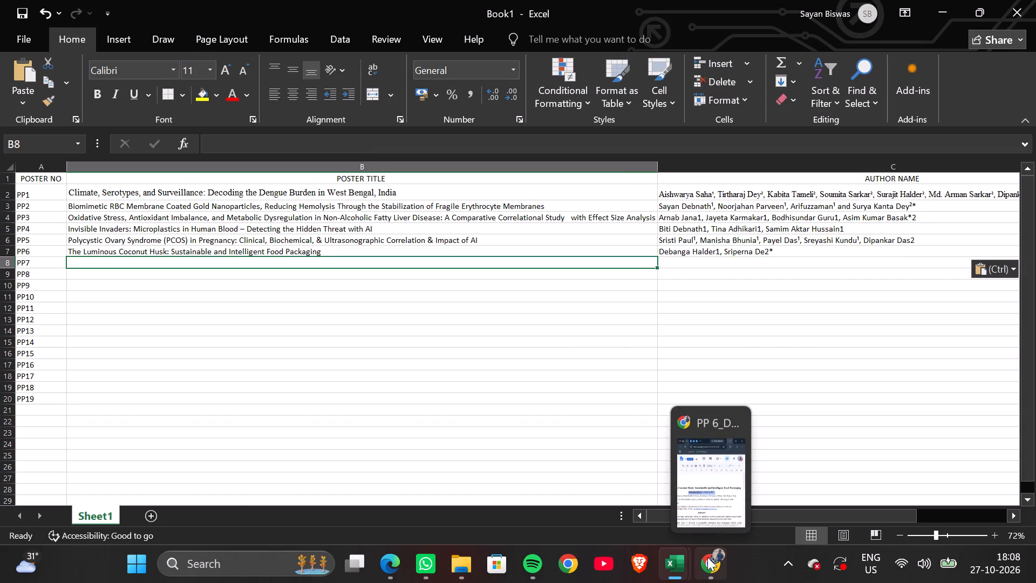
left_click(717, 527)
left_click(655, 23)
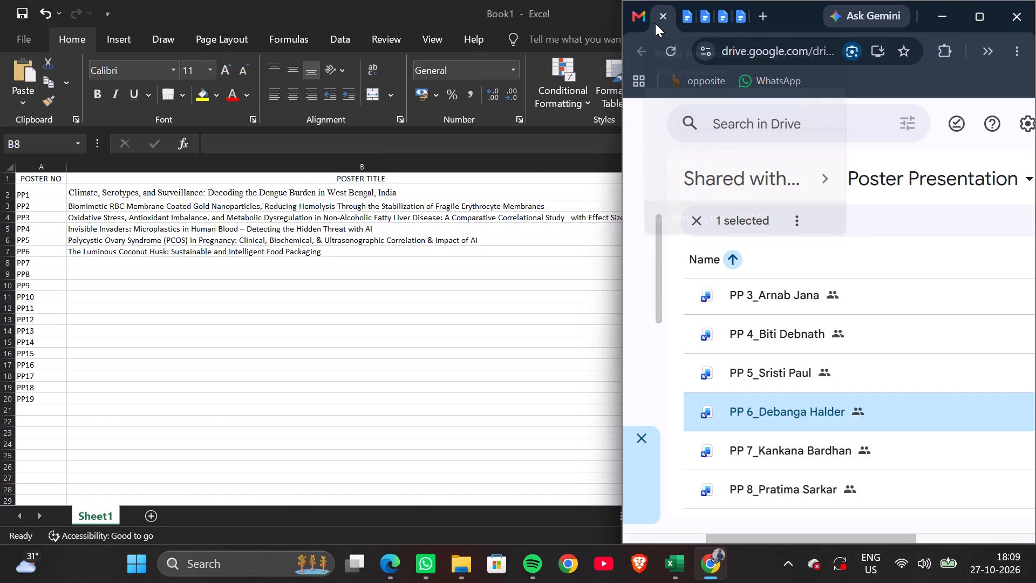
double_click(769, 452)
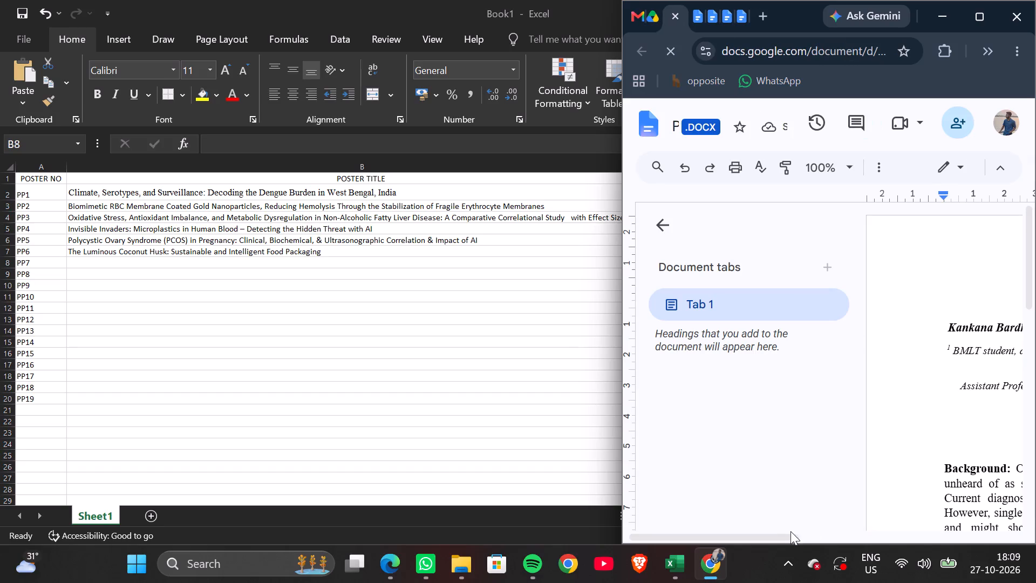
Copy the title "AI for Early Detection of Ovarian Tumours" from the PP 7 abstract and paste it into B8 in Excel, matching destination formatting.
left_click_drag(789, 532, 933, 500)
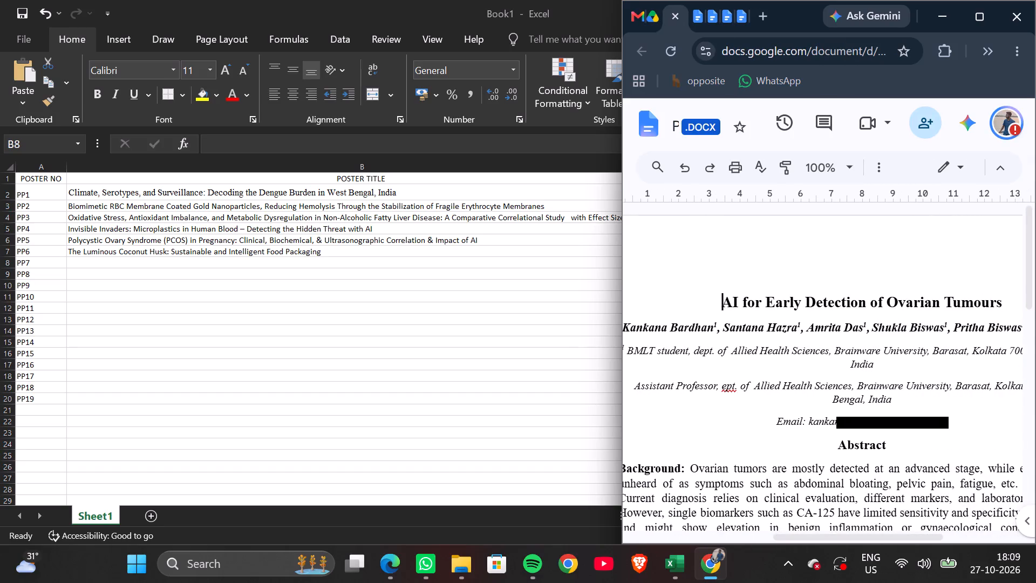
left_click_drag(711, 303, 1004, 303)
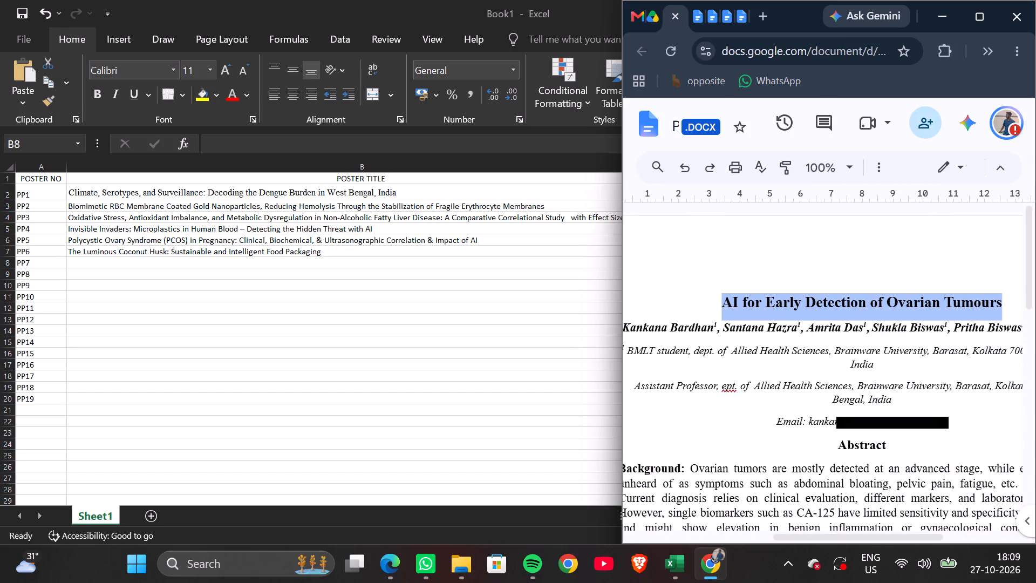
left_click_drag(1004, 303, 1011, 302)
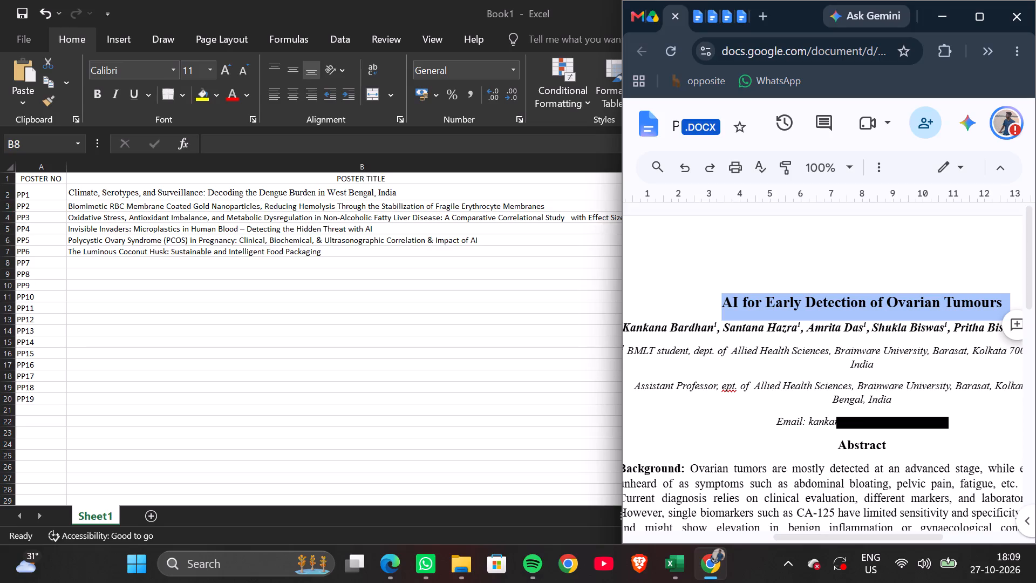
right_click(997, 301)
left_click(1013, 218)
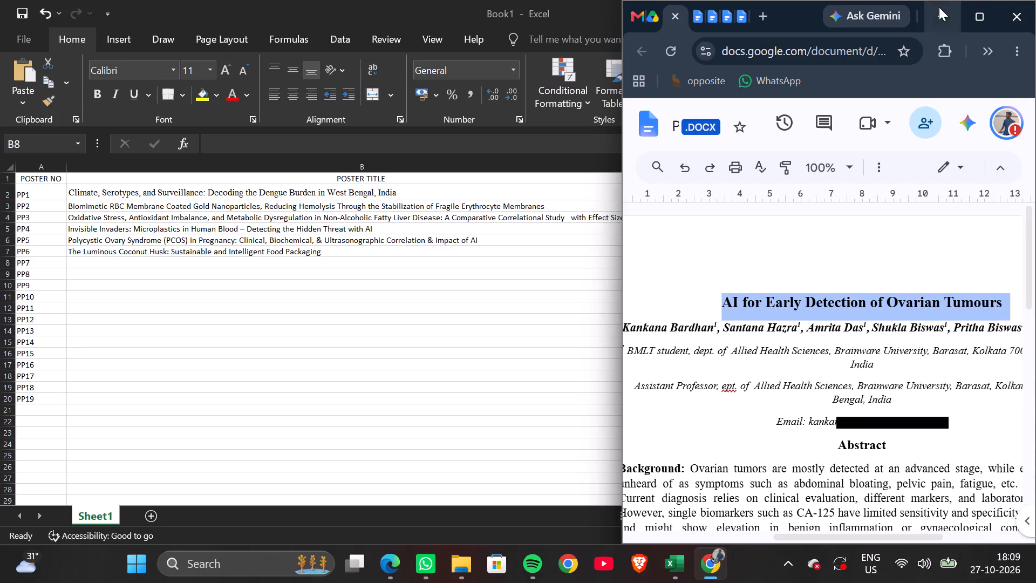
left_click(939, 7)
right_click(287, 264)
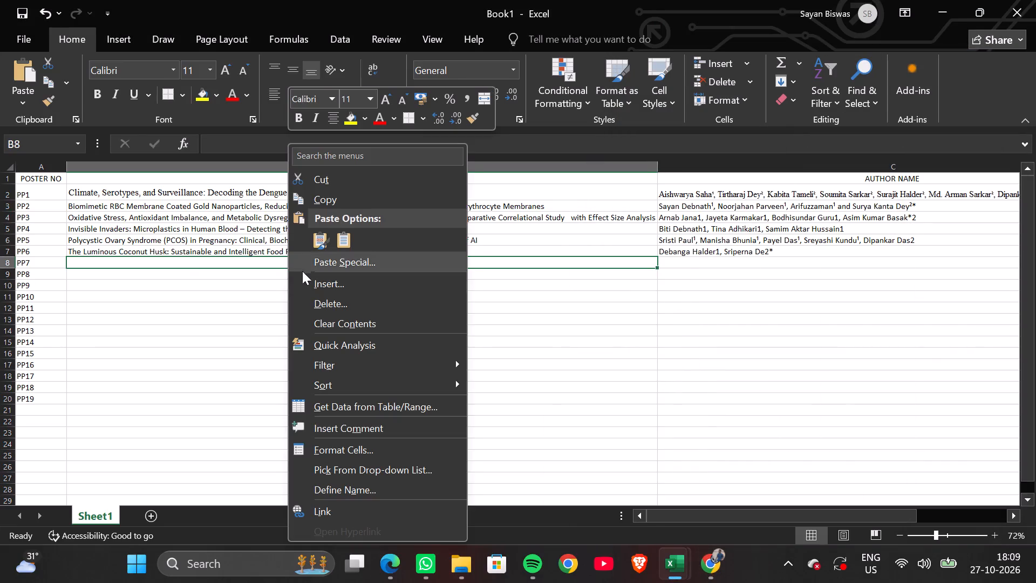
left_click(343, 252)
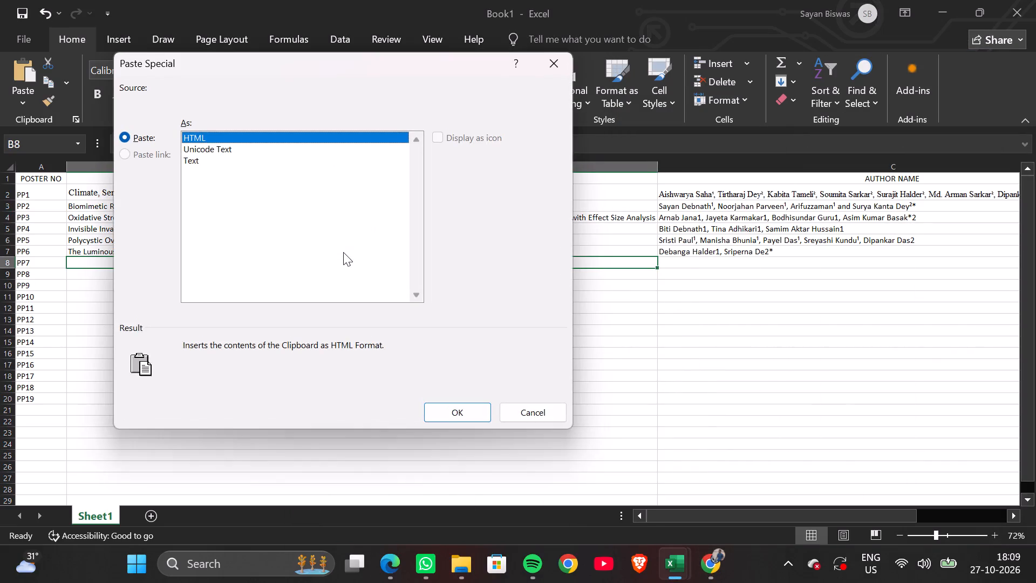
left_click(554, 60)
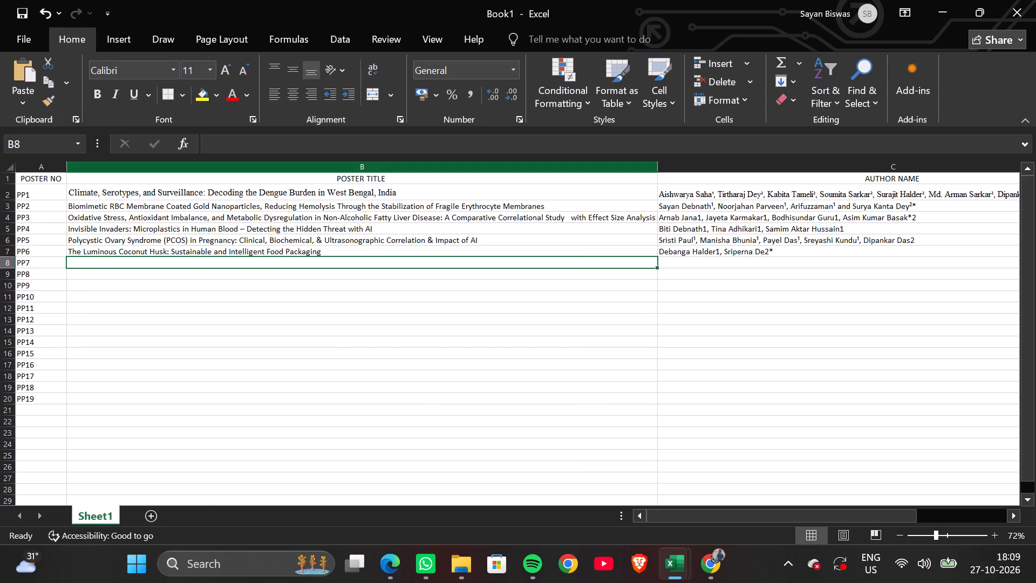
right_click(149, 262)
left_click(206, 247)
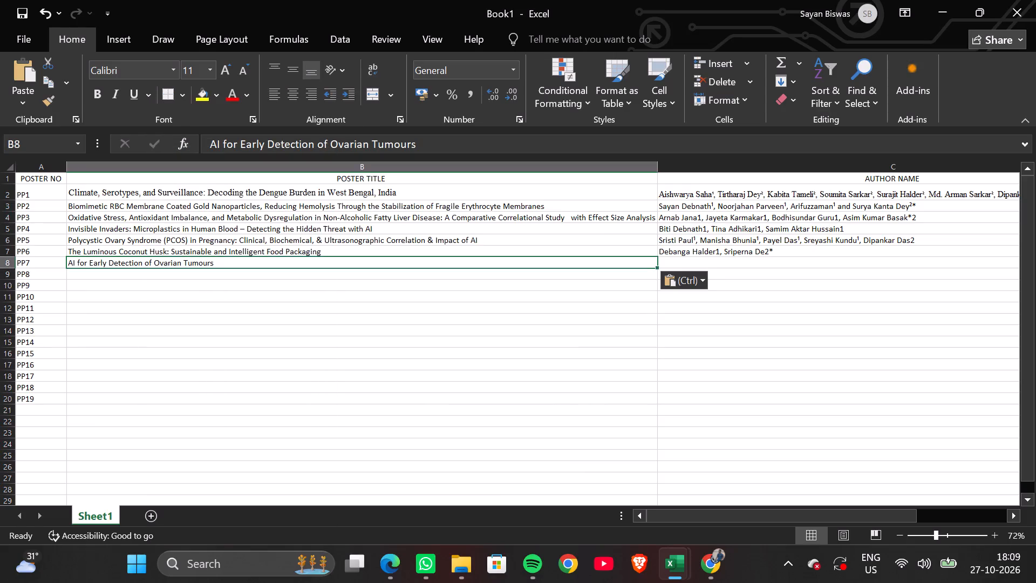
Copy the full author line from the PP 7 abstract in Chrome and paste it into C8 in Excel, matching destination formatting.
left_click(698, 268)
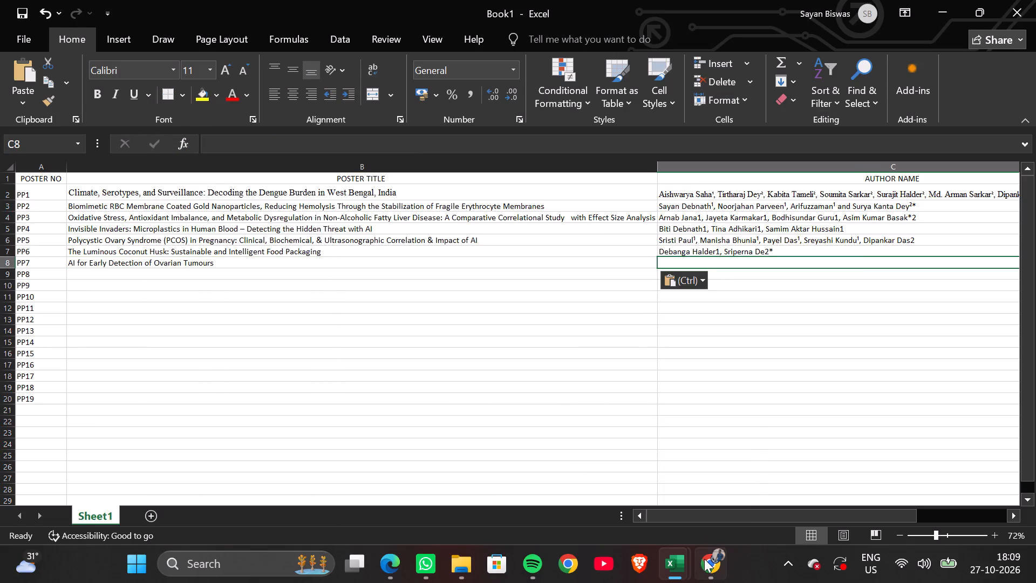
left_click(705, 521)
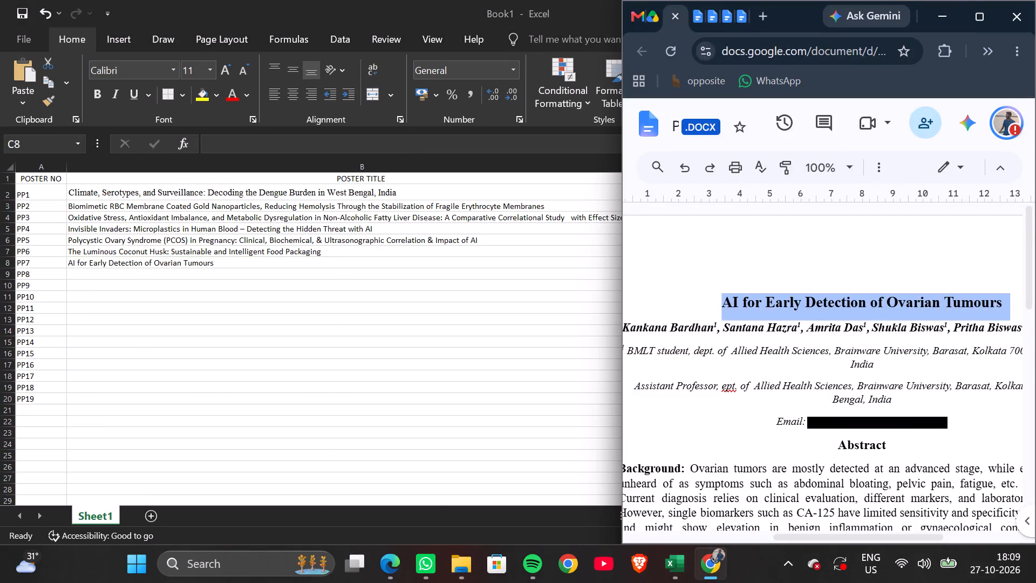
left_click_drag(793, 539, 752, 538)
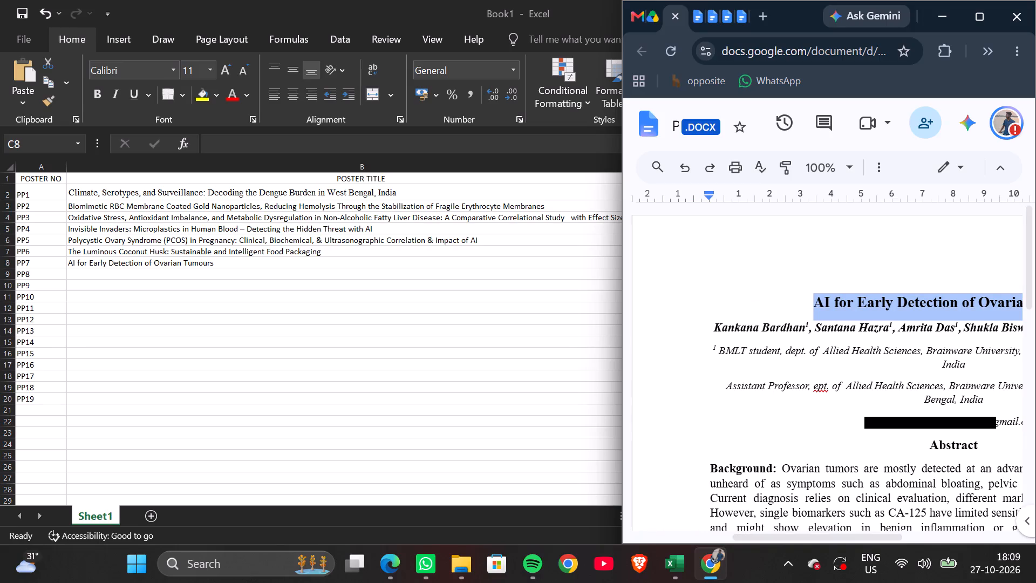
left_click_drag(713, 330, 1035, 325)
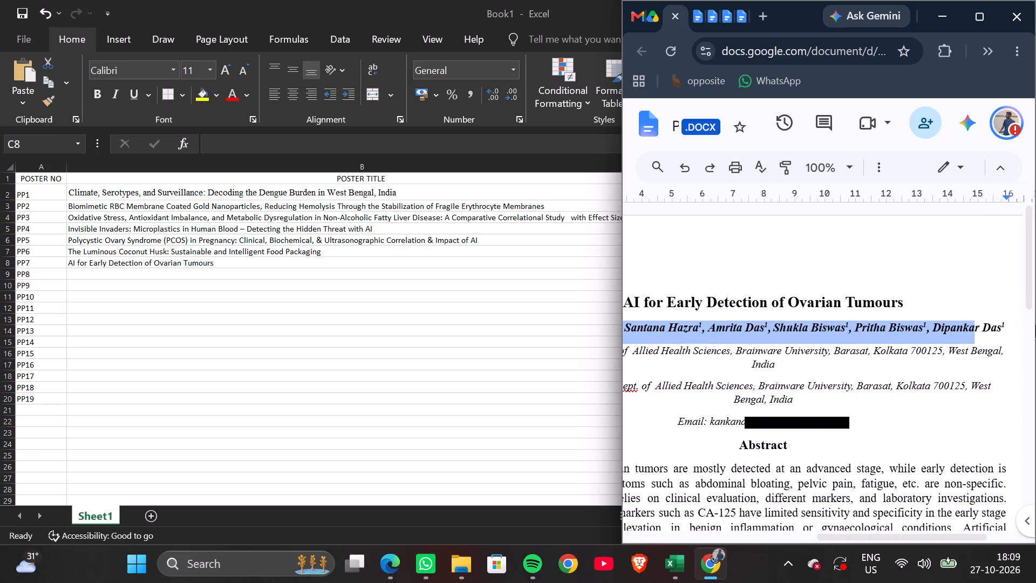
left_click_drag(1035, 325, 1017, 327)
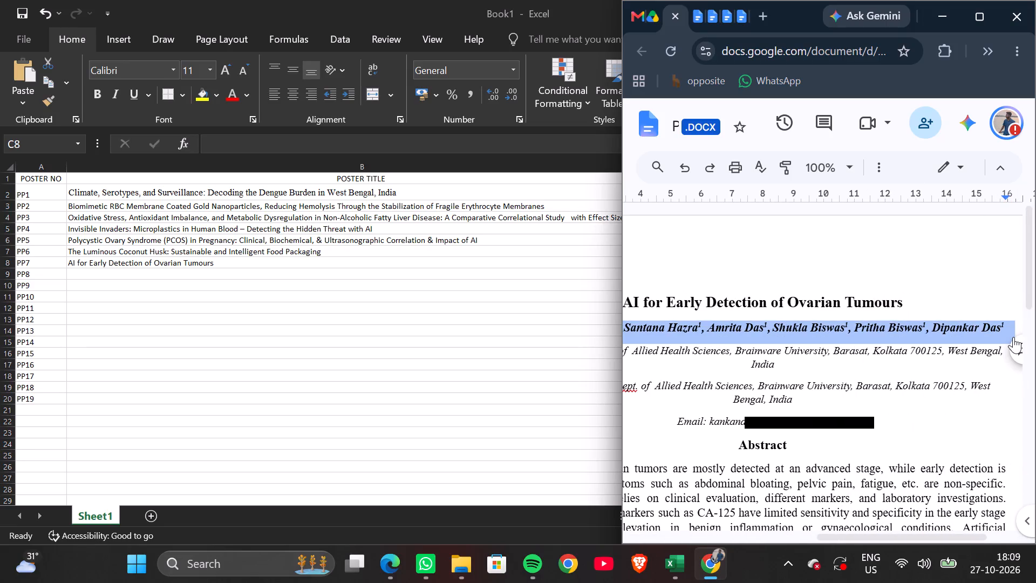
right_click(1004, 330)
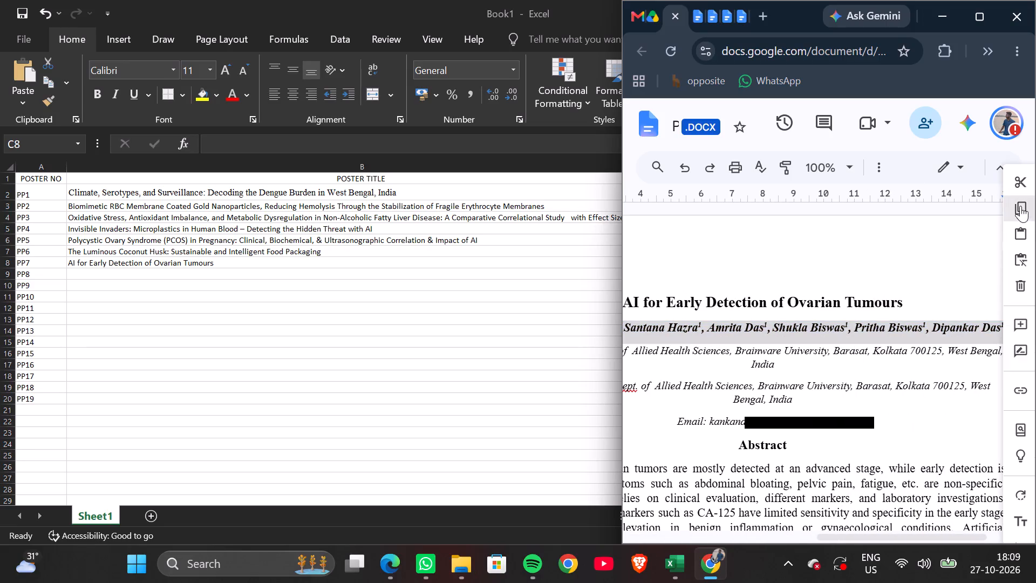
left_click(1020, 206)
left_click(934, 5)
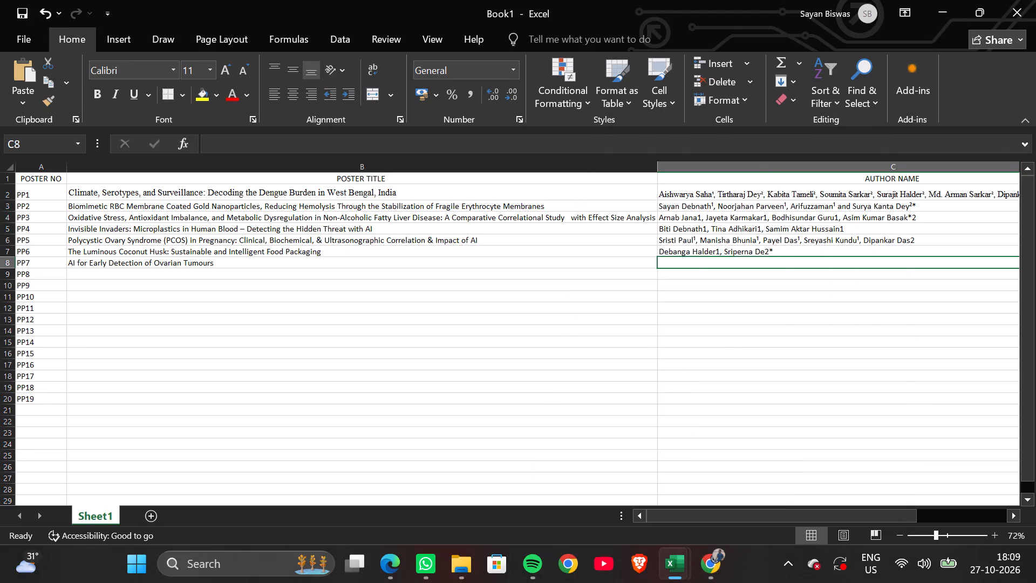
right_click(719, 265)
left_click(780, 251)
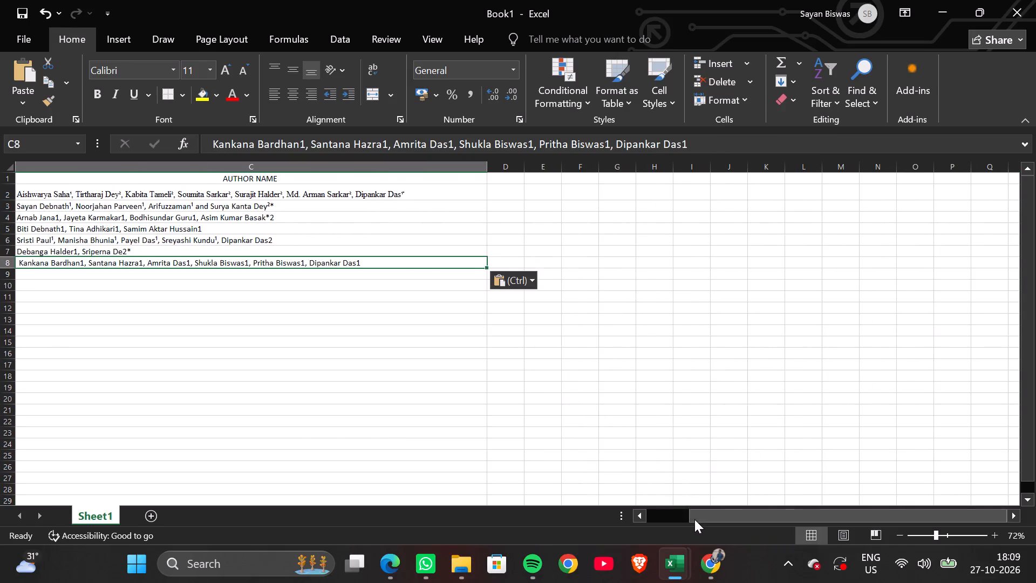
Select B9 in Excel for the PP8 title, and open the PP 8 abstract from Drive's Poster Presentation folder in Chrome.
left_click_drag(694, 519, 648, 505)
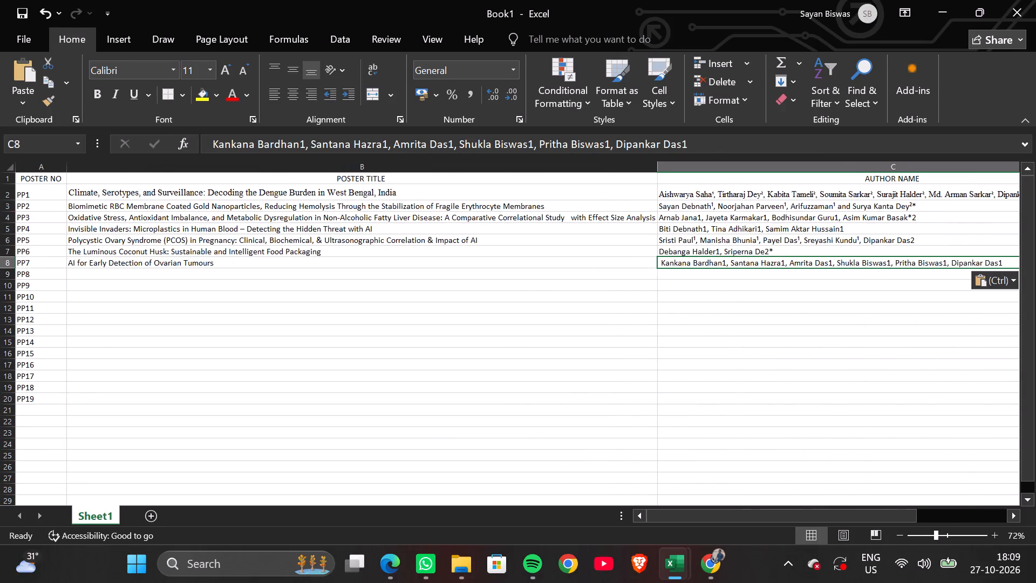
left_click(215, 274)
left_click(714, 552)
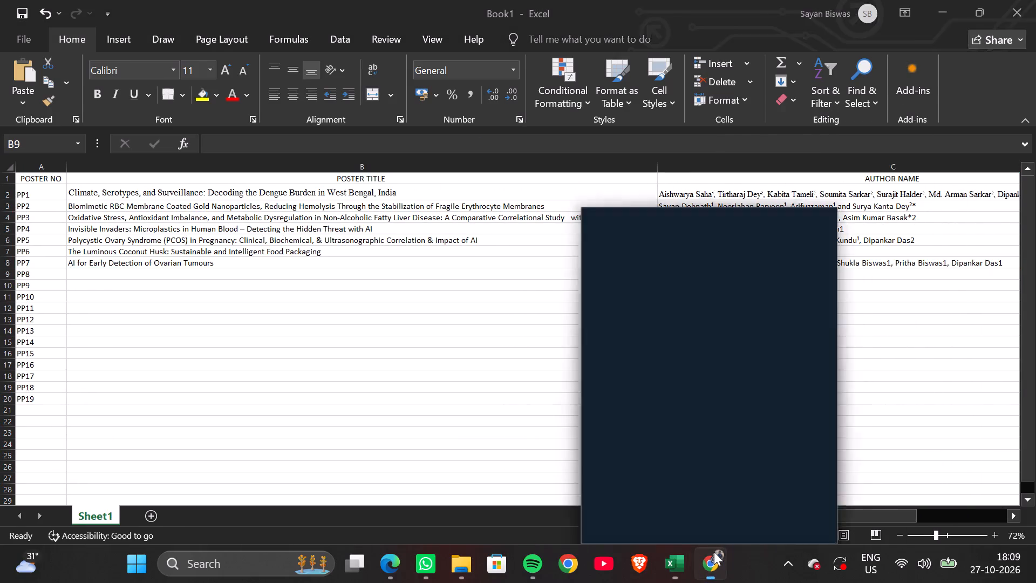
left_click(658, 10)
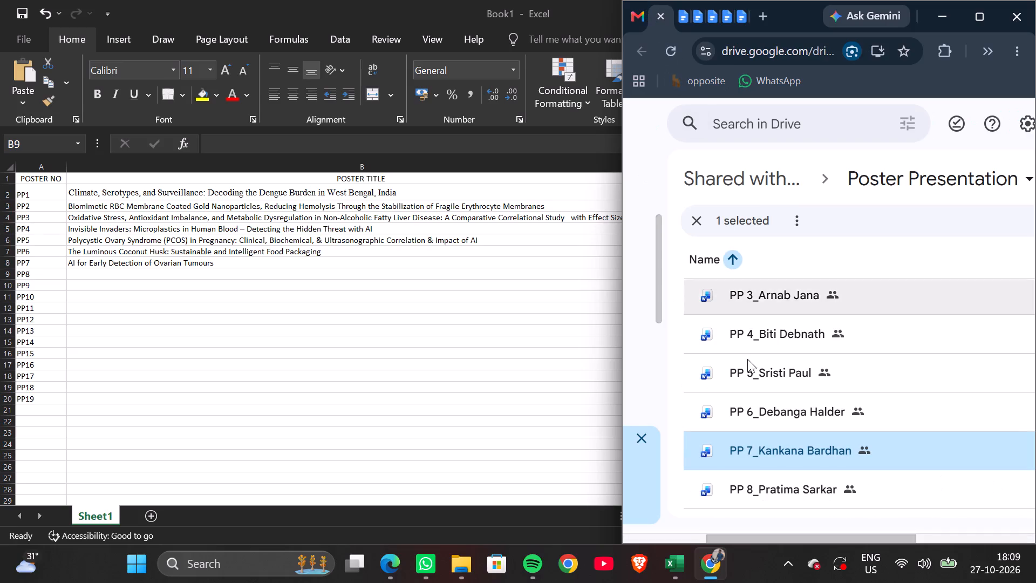
scroll(763, 446, "down", 1)
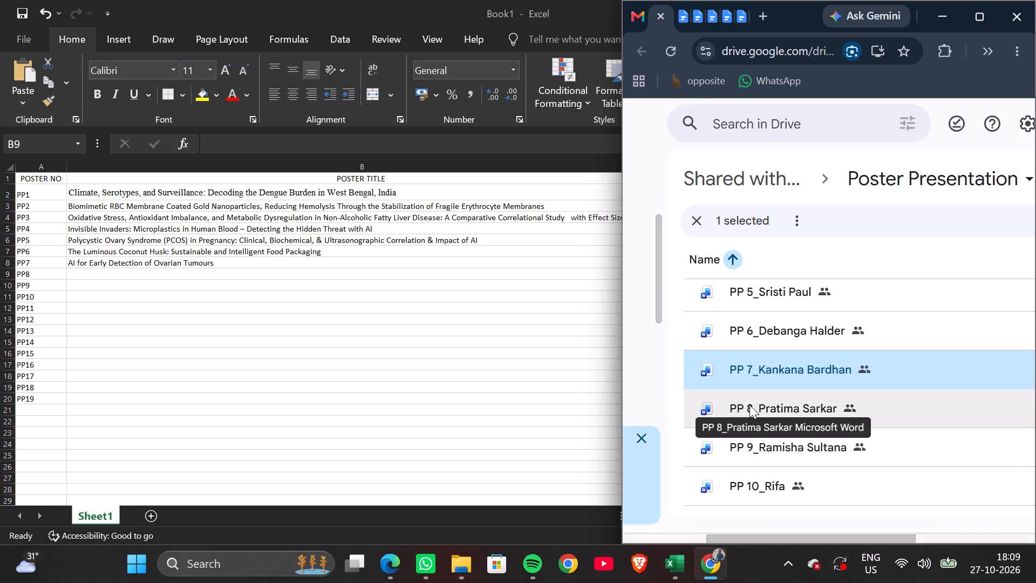
double_click(749, 405)
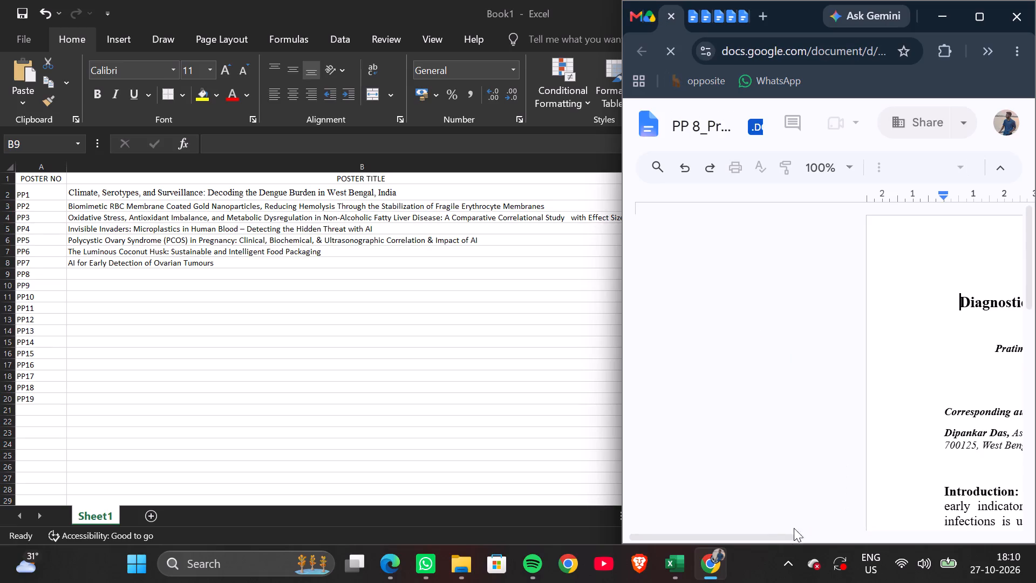
Copy the title "Diagnostic Value of Procalcitonin in Patients with Non-Sepsis Bacterial Infections" from the PP 8 abstract and paste it into B9 in Excel, matching destination formatting.
left_click_drag(780, 533, 914, 528)
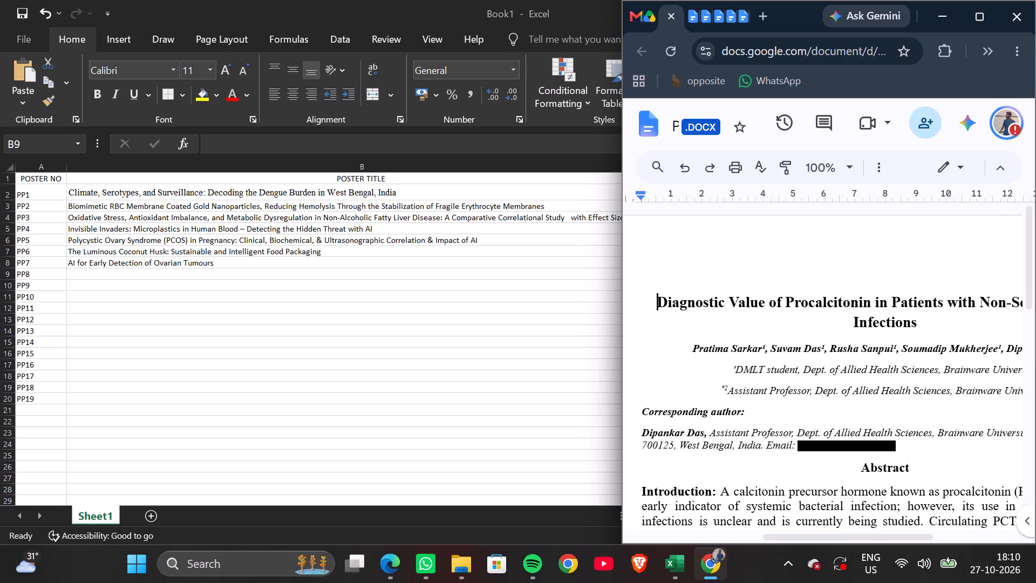
left_click_drag(650, 298, 1034, 342)
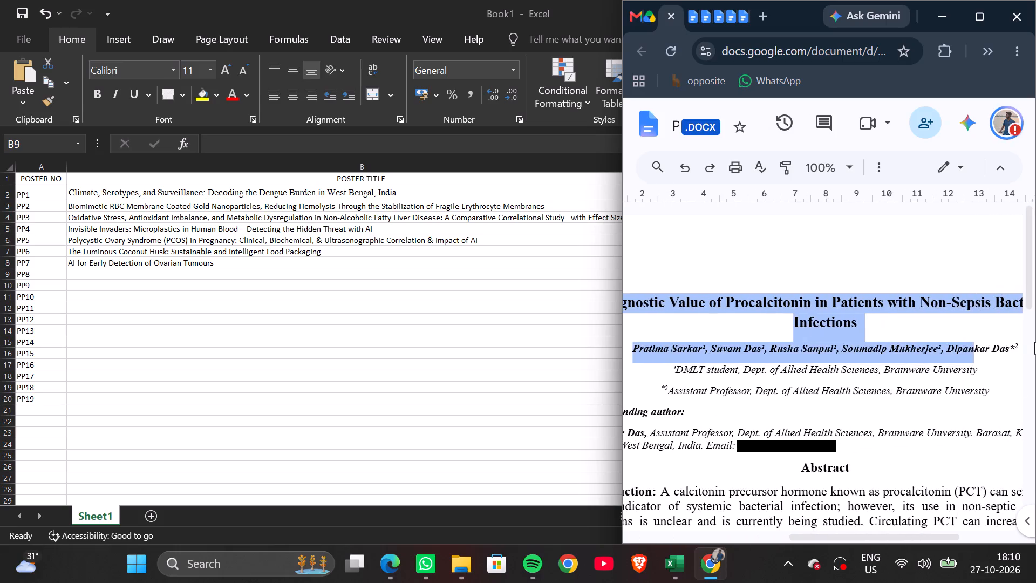
left_click_drag(1034, 342, 1011, 334)
right_click(962, 301)
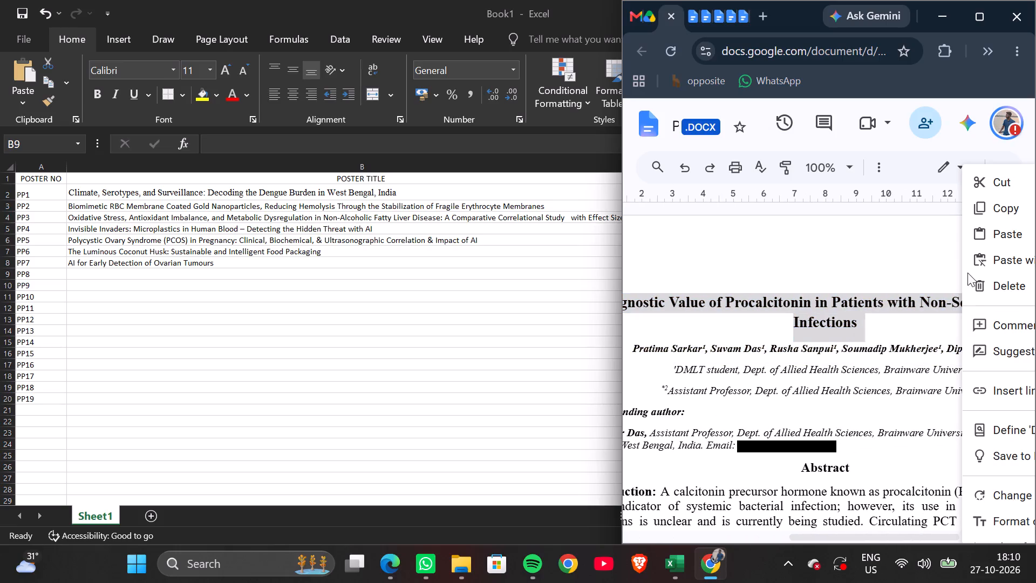
left_click(1004, 197)
left_click(935, 12)
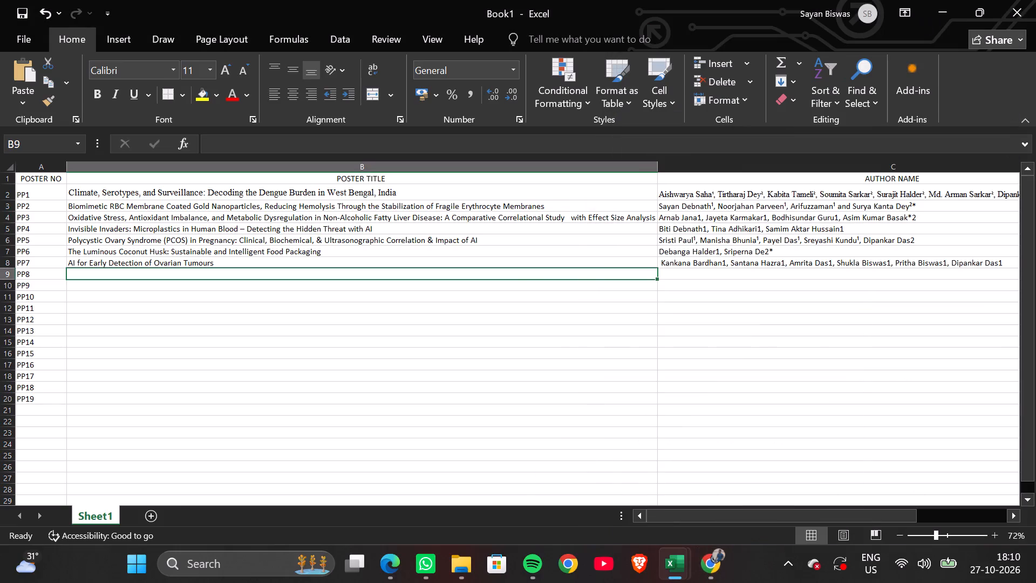
right_click(167, 274)
left_click(225, 240)
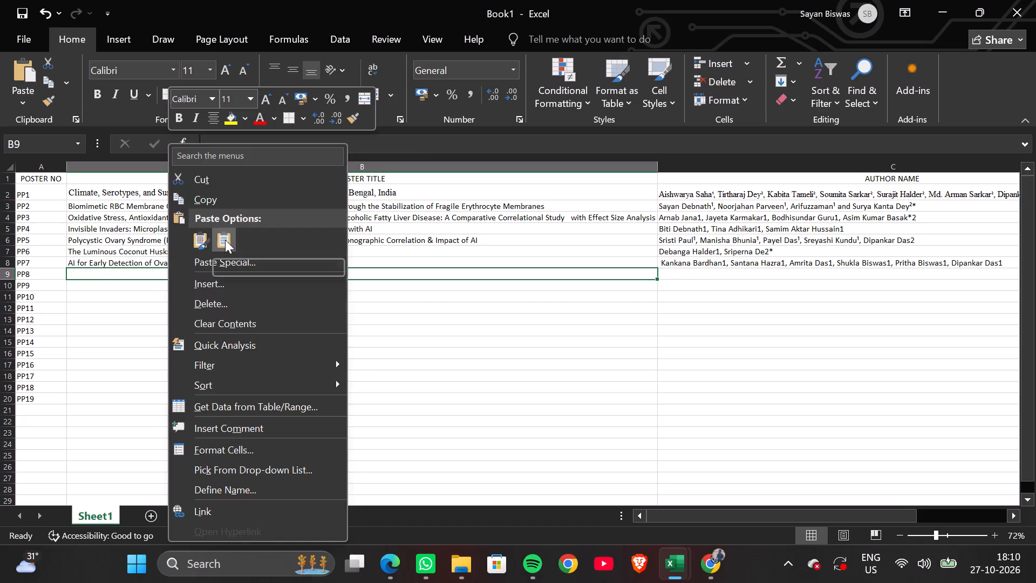
Copy the full author line from the PP 8 abstract in Chrome and paste it into C9 in Excel, matching destination formatting.
left_click(713, 275)
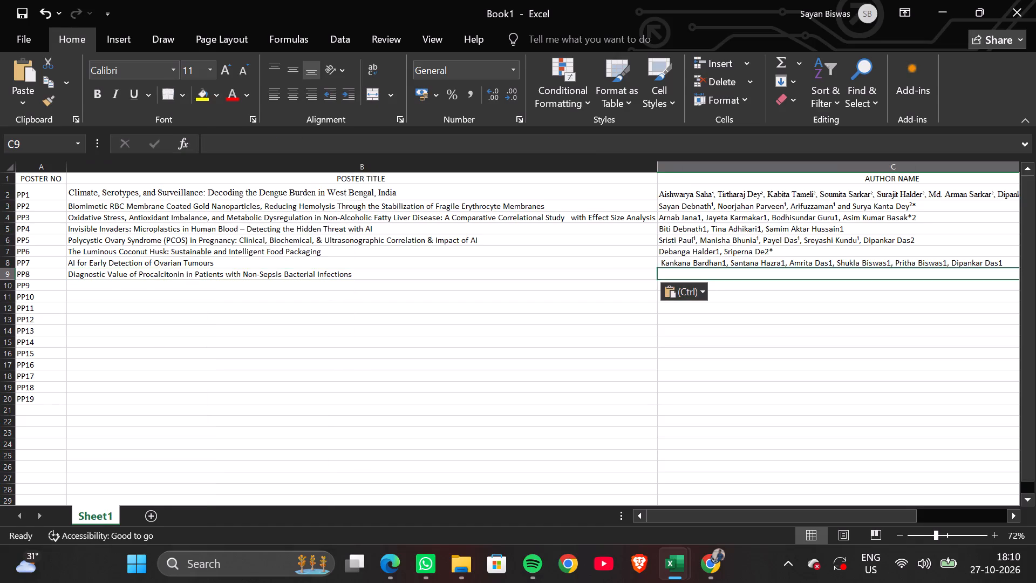
left_click(705, 508)
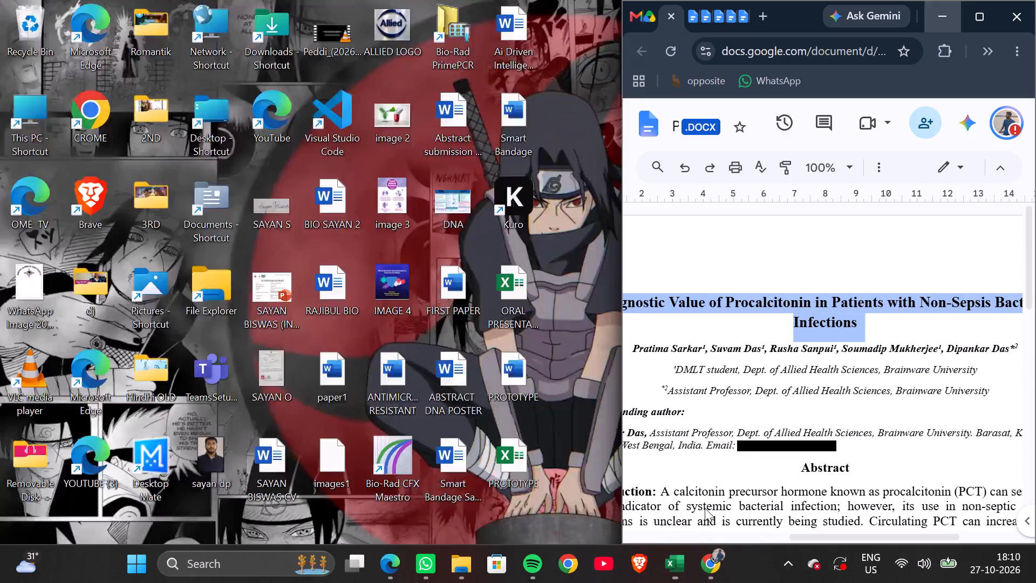
left_click_drag(808, 536, 777, 528)
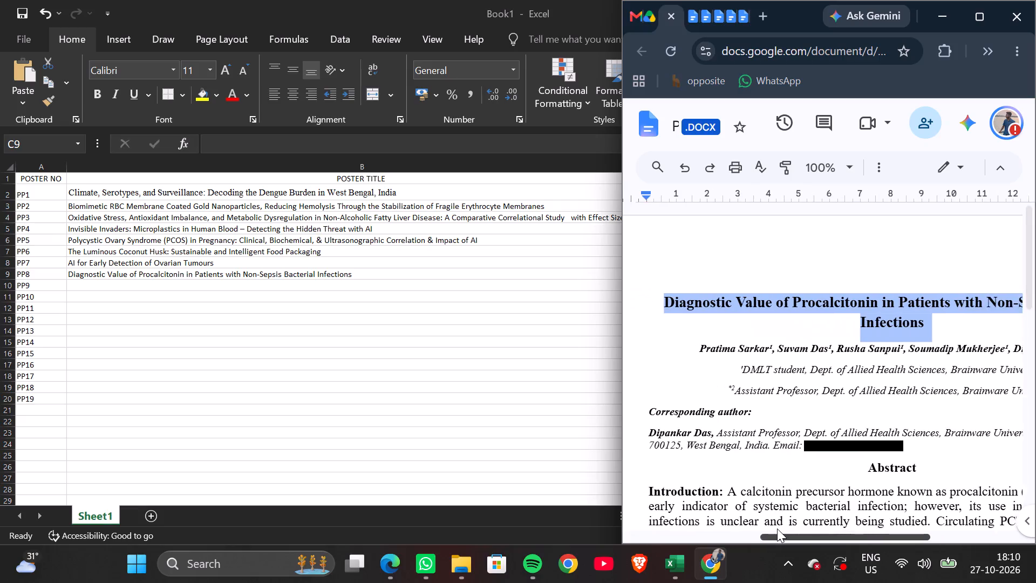
left_click_drag(777, 528, 813, 516)
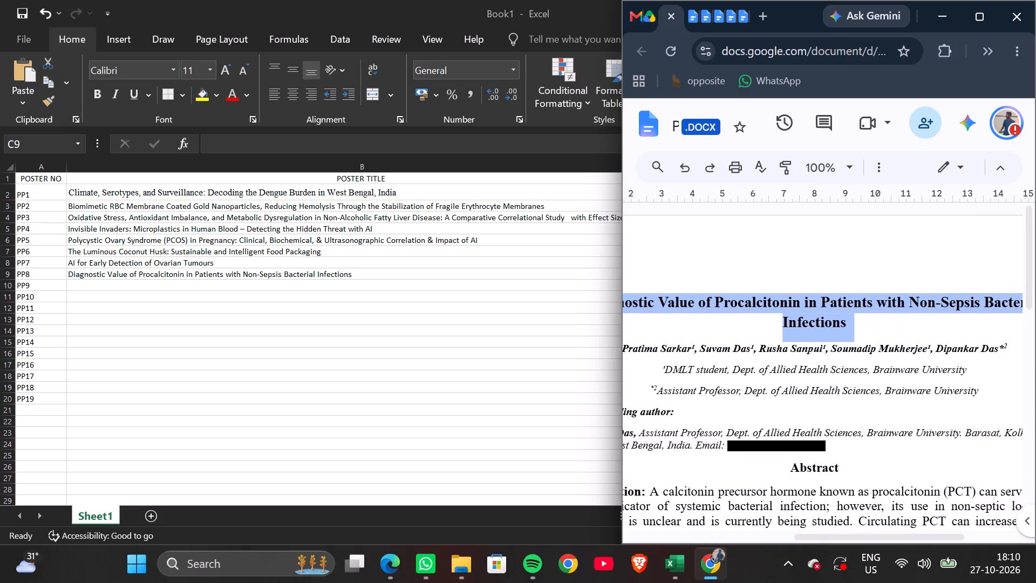
left_click_drag(820, 534, 814, 540)
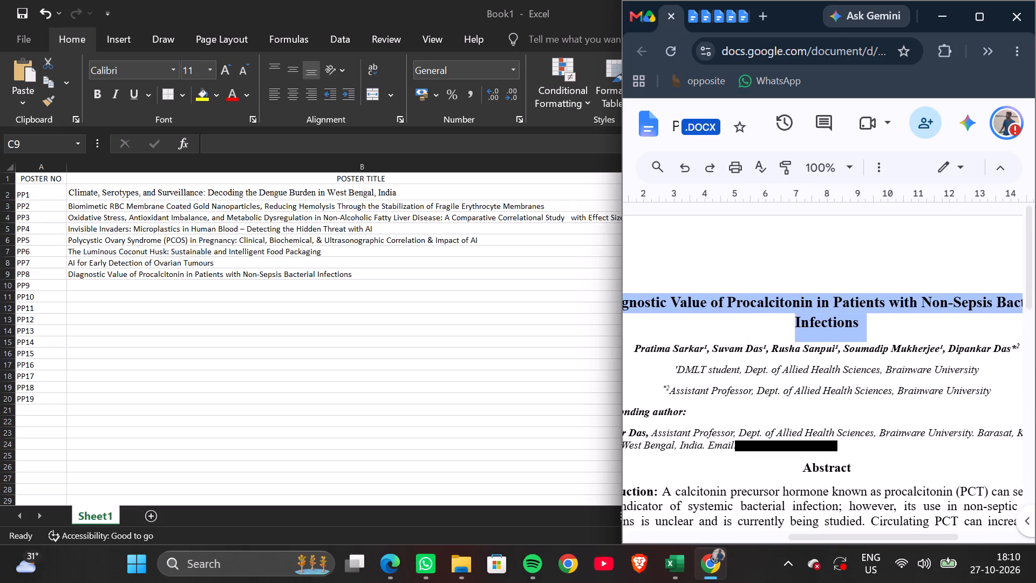
left_click_drag(635, 351, 703, 365)
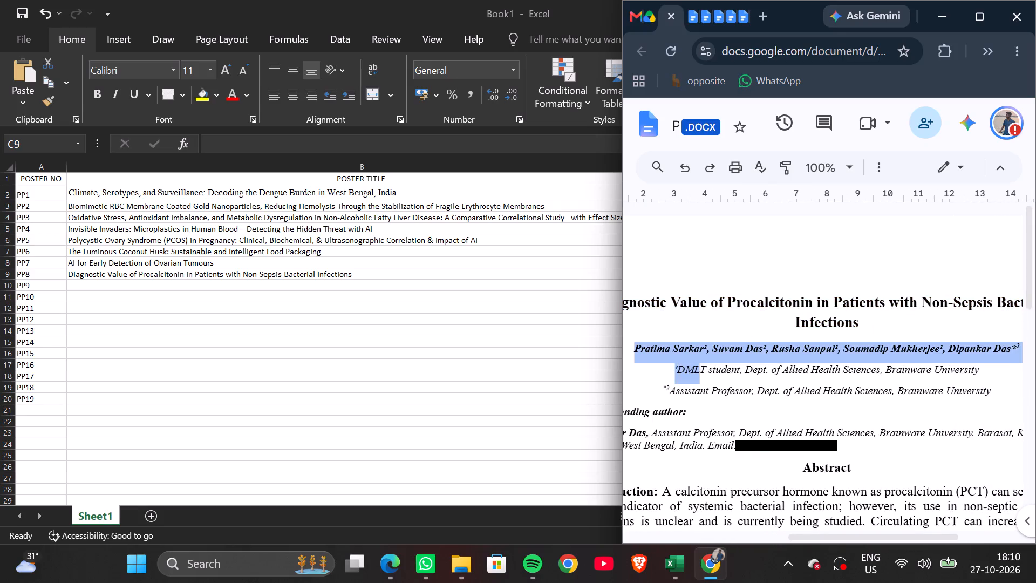
left_click_drag(703, 365, 1021, 357)
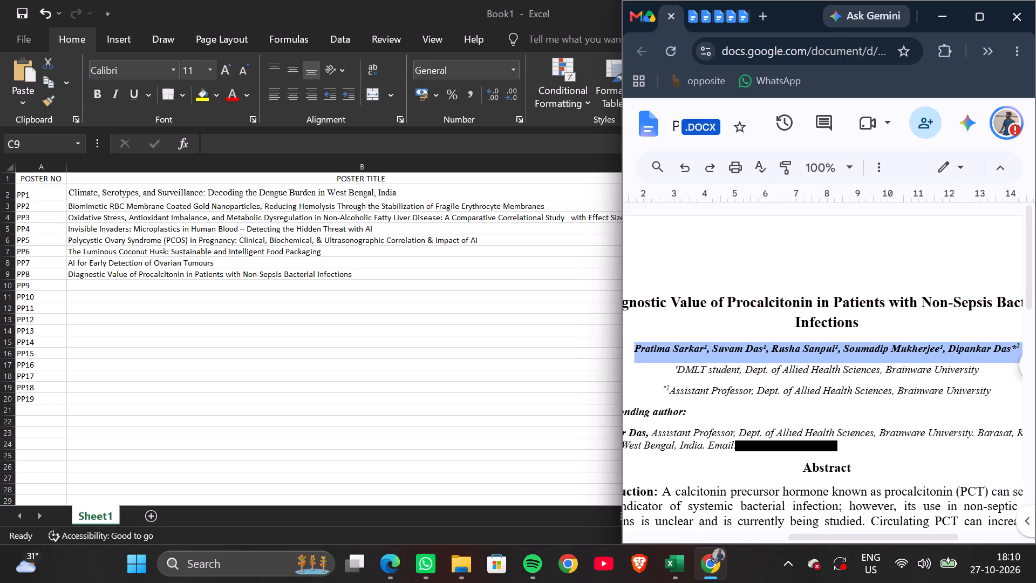
right_click(1013, 352)
left_click(1023, 201)
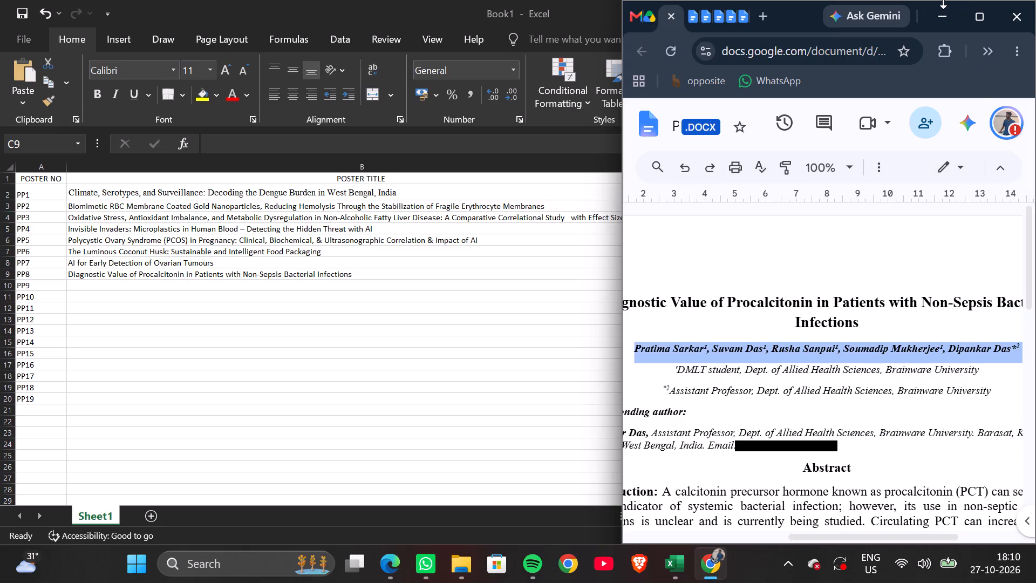
left_click(953, 8)
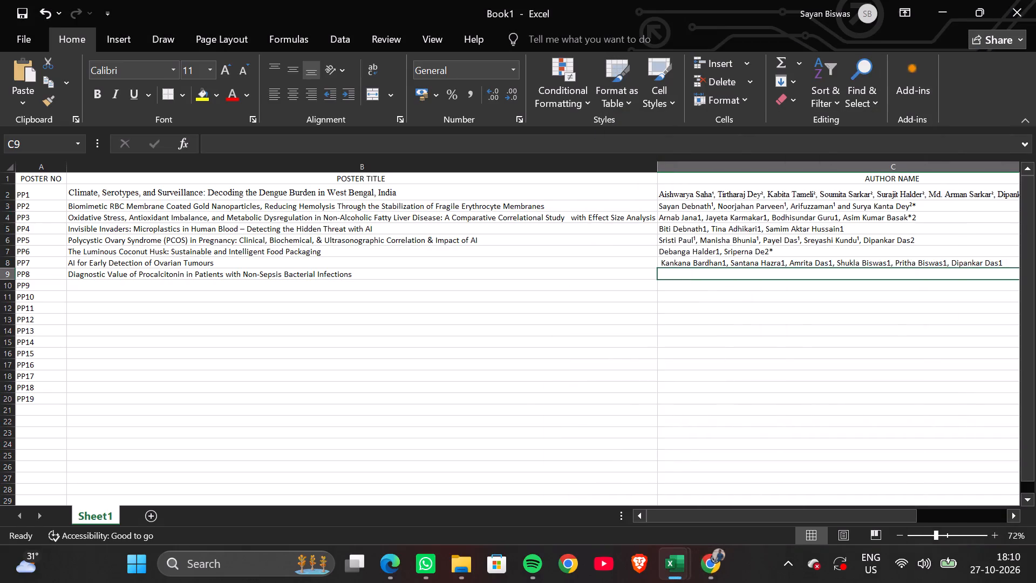
right_click(671, 270)
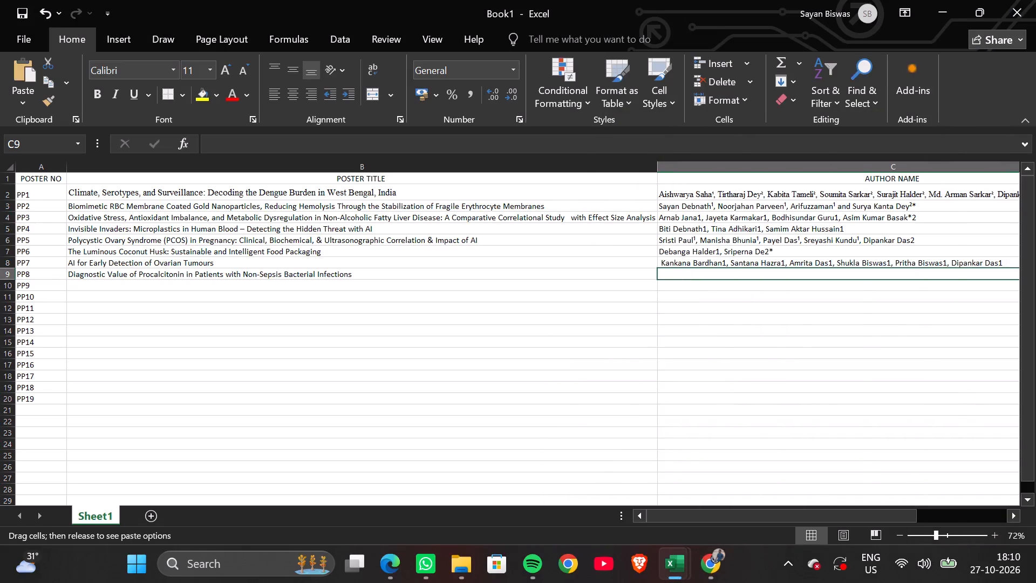
right_click(681, 275)
left_click(745, 247)
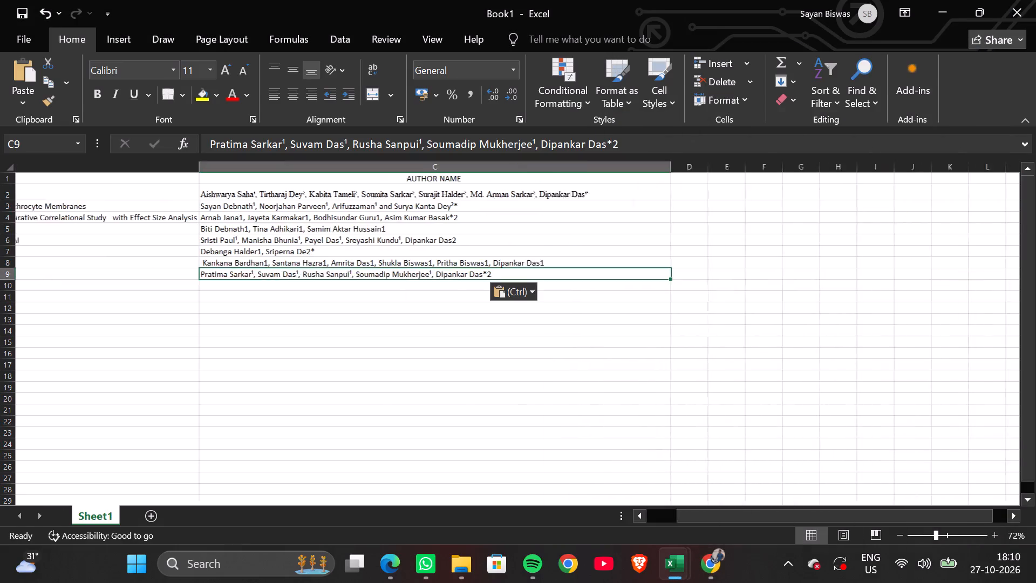
Select B10 in Excel for the PP9 title, and open the PP 9 abstract from Drive's Poster Presentation folder in Chrome.
left_click_drag(741, 520, 720, 509)
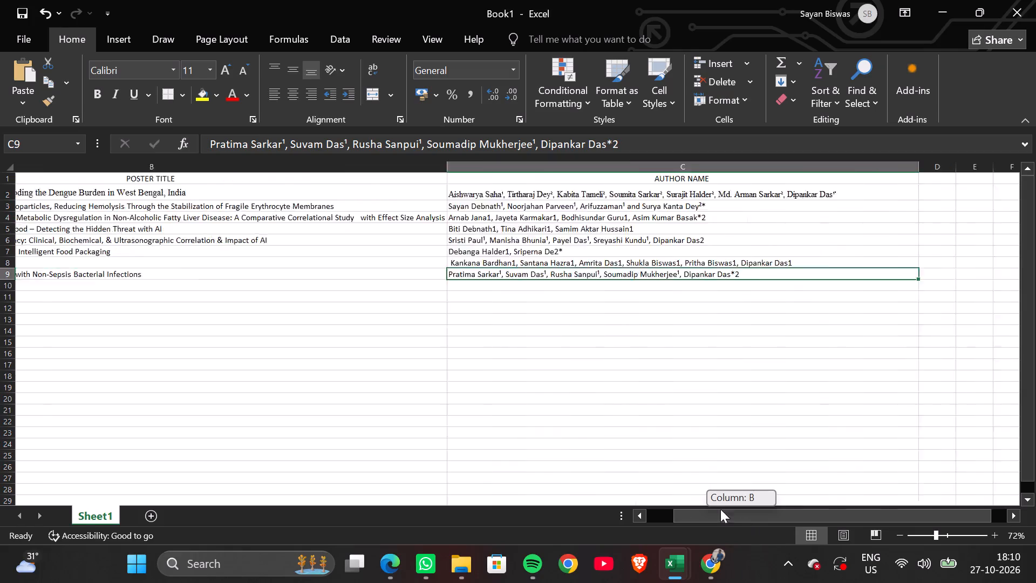
left_click_drag(720, 509, 694, 501)
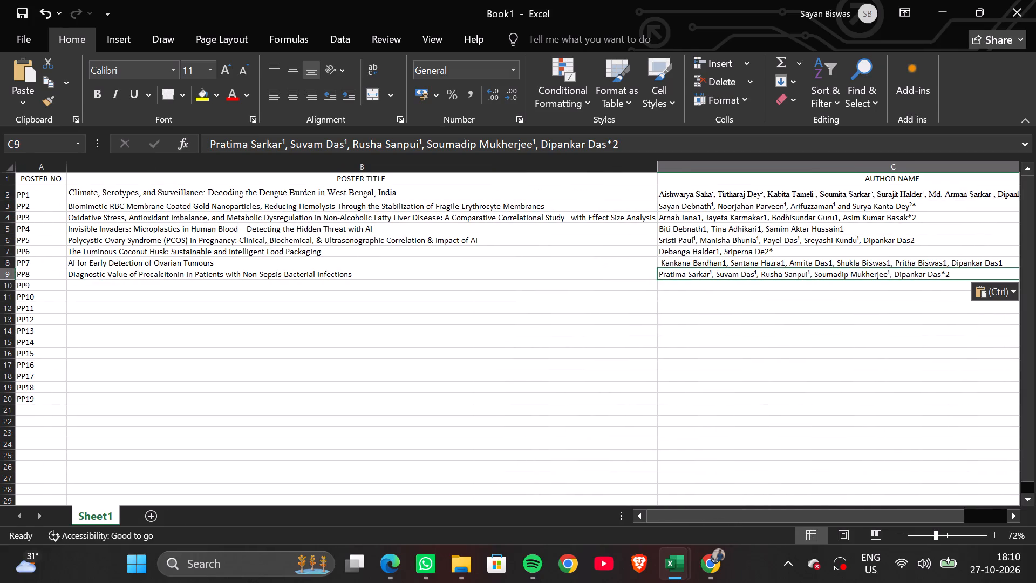
left_click(251, 287)
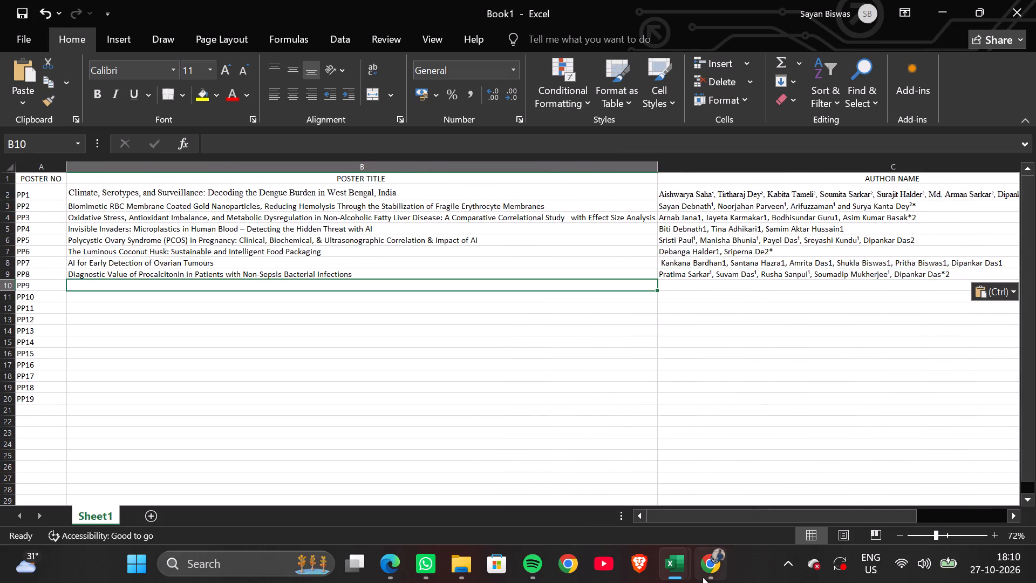
left_click(703, 577)
left_click(652, 18)
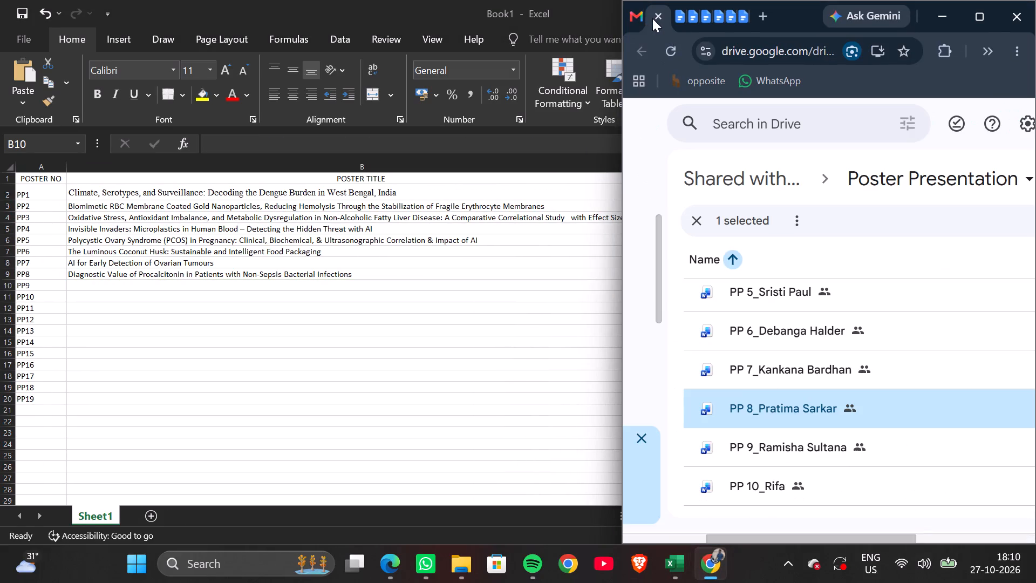
double_click(740, 443)
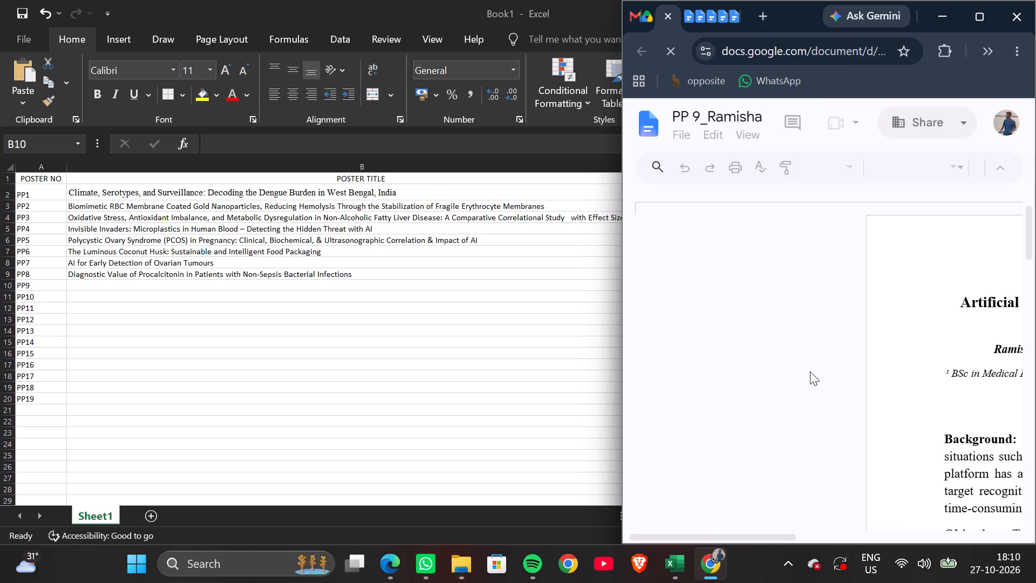
Copy the title "Artificial Intelligence-Assisted Detection of Weak hCG Positivity in Urine Pregnancy Test Kits Using Smartphone Imaging" from PP 9 into B10 in Excel, matching destination formatting.
left_click_drag(781, 533, 898, 518)
left_click_drag(691, 297, 1008, 320)
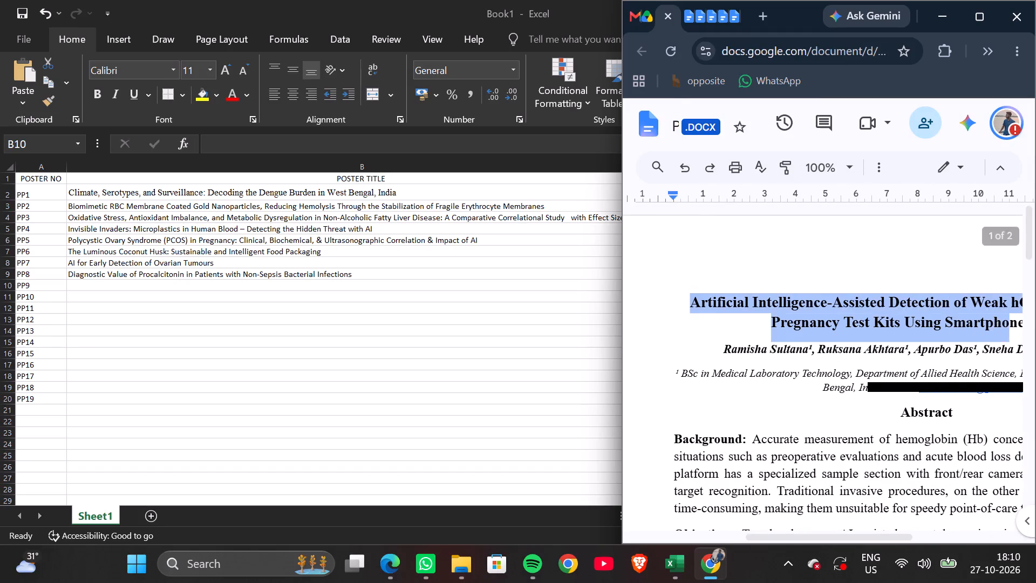
left_click_drag(1008, 320, 1025, 317)
left_click(751, 243)
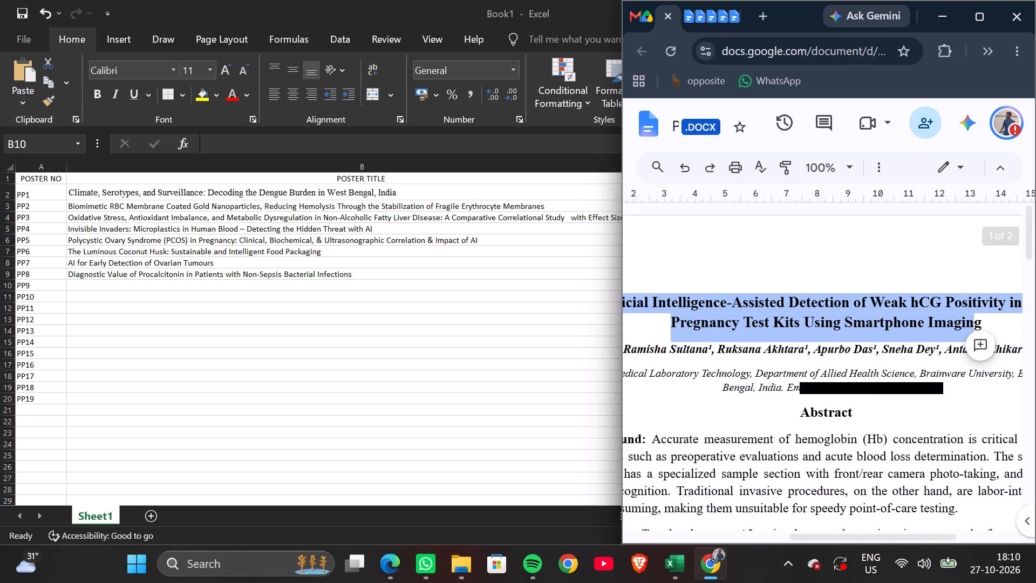
left_click_drag(816, 541, 737, 527)
left_click_drag(771, 297, 945, 325)
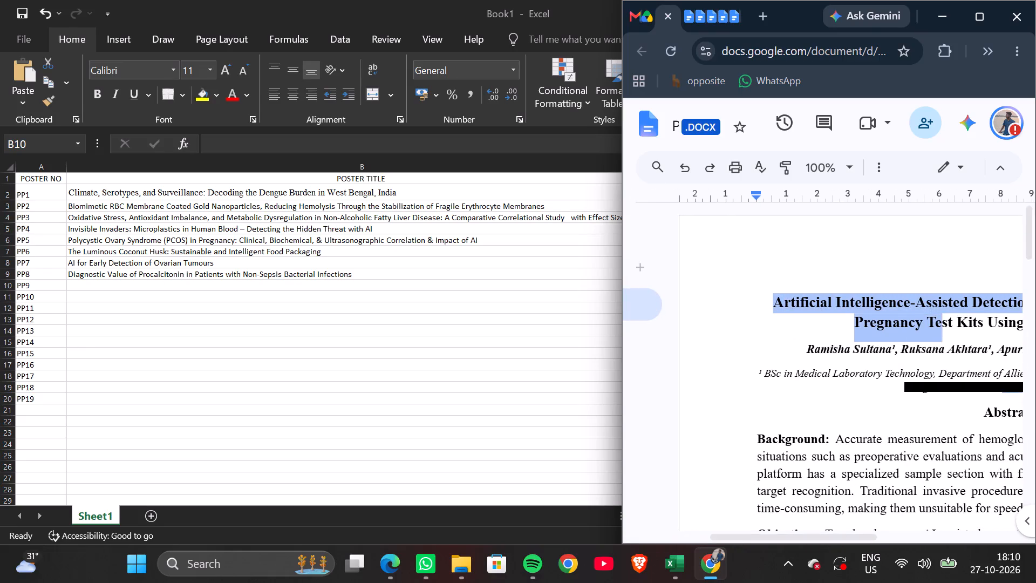
left_click_drag(945, 325, 1035, 314)
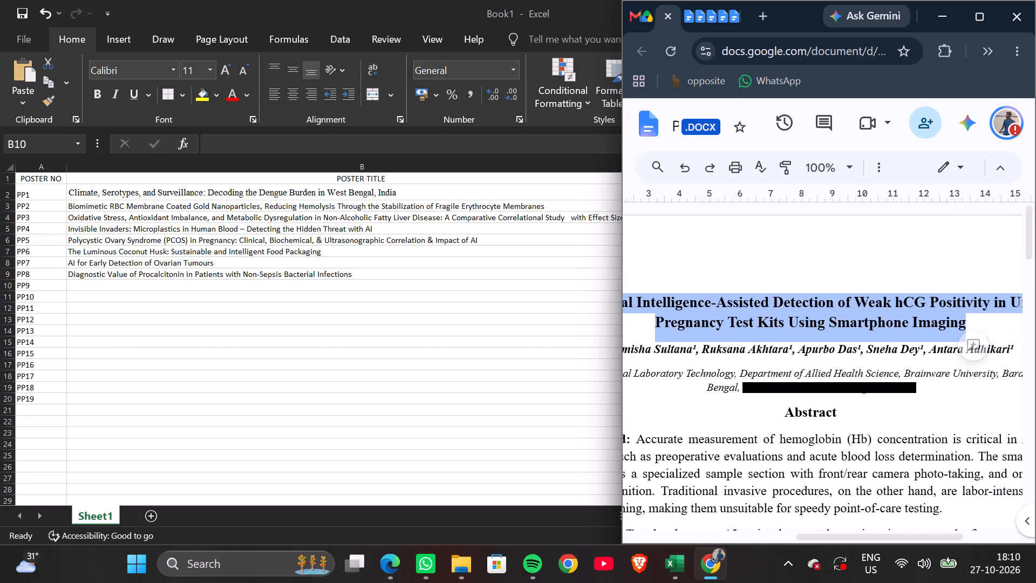
right_click(965, 303)
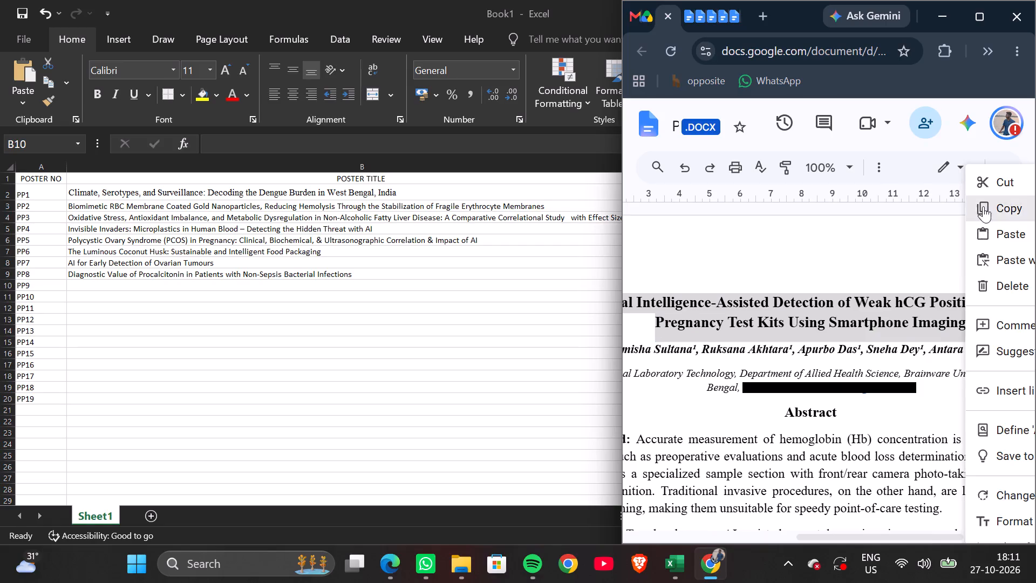
left_click(983, 206)
left_click(943, 17)
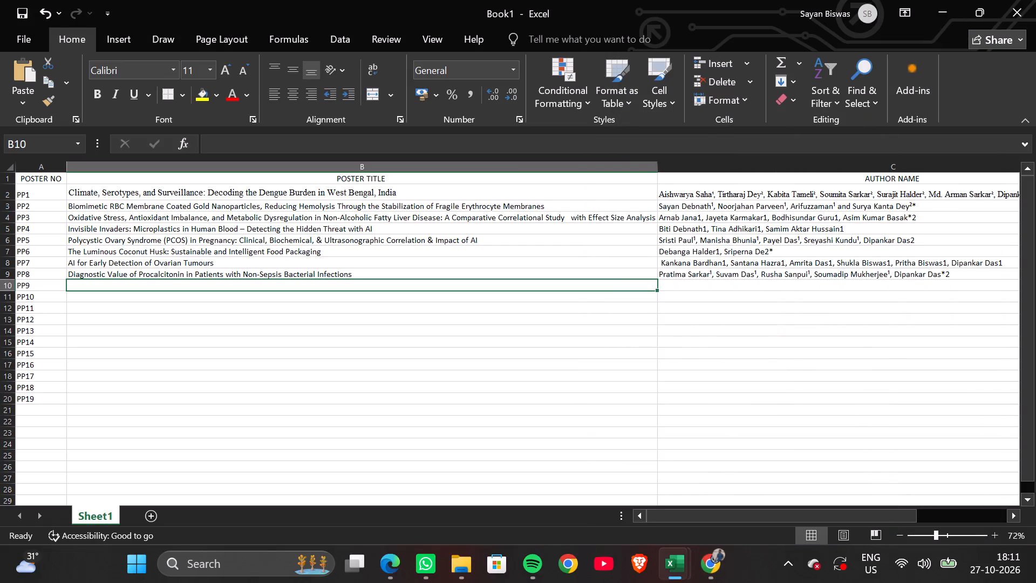
right_click(101, 287)
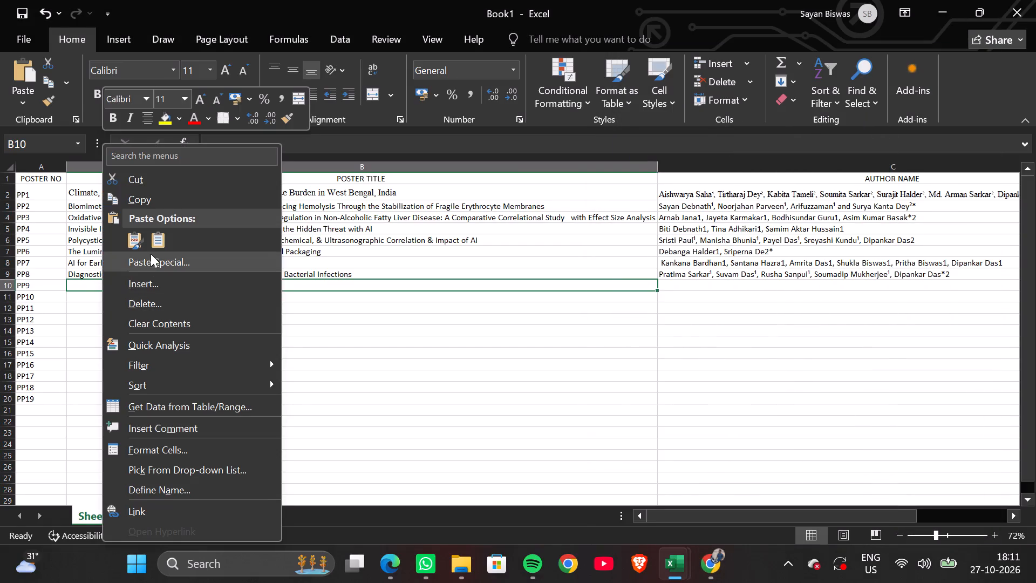
left_click(154, 247)
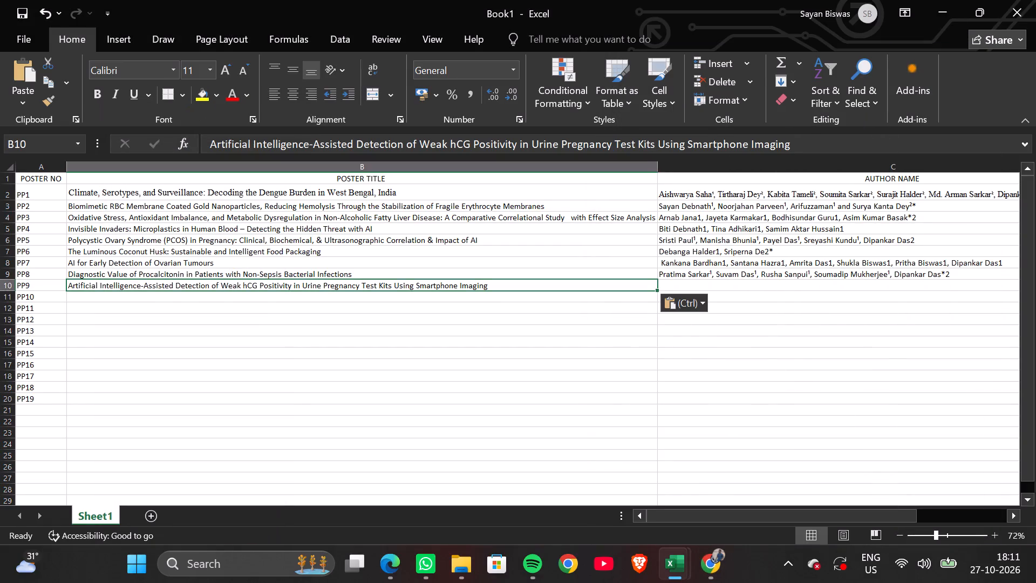
Select C10 in Excel for the PP9 authors, and return to the author line of the PP 9 abstract in Chrome.
left_click(676, 284)
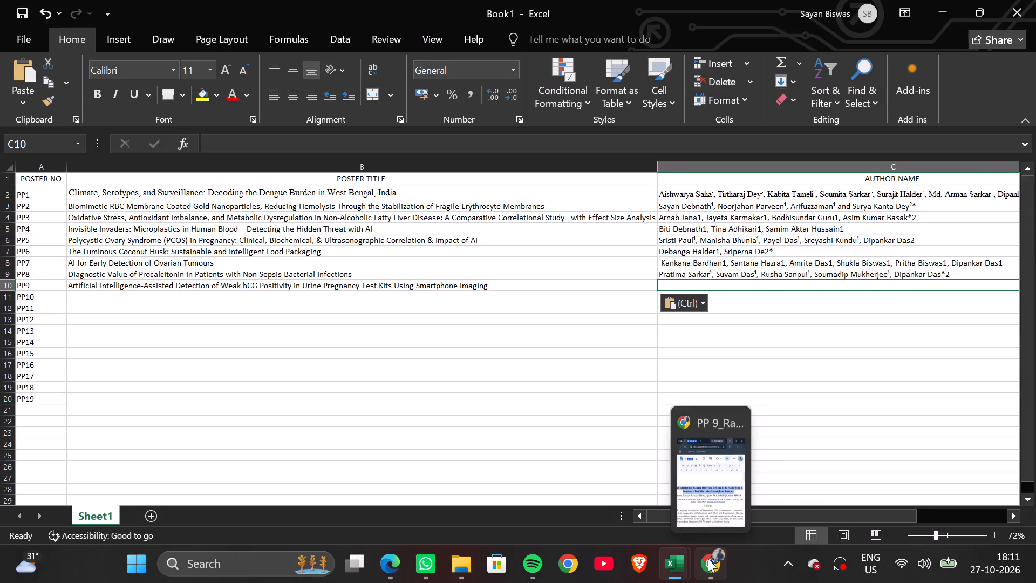
left_click(700, 517)
left_click(673, 397)
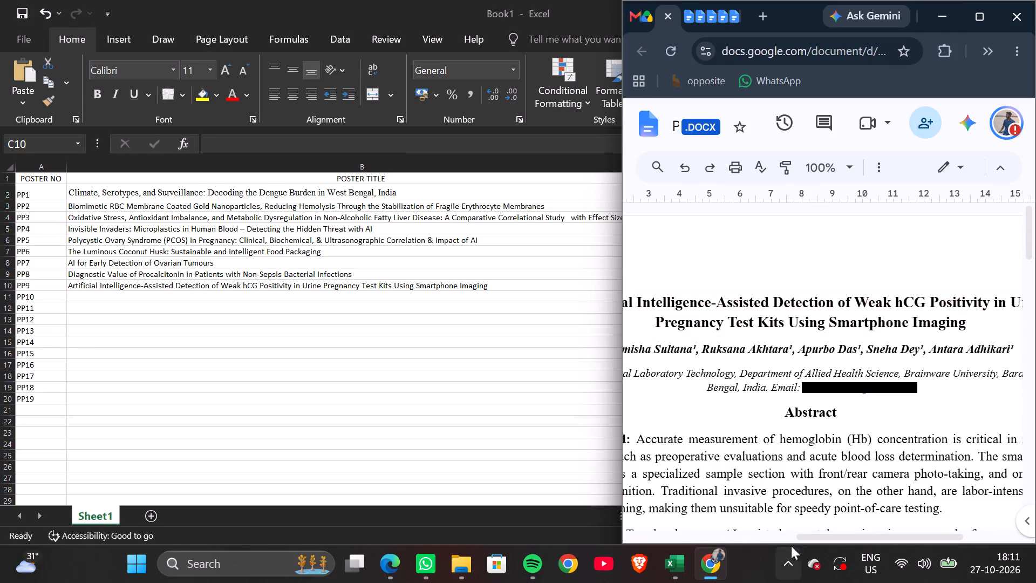
left_click_drag(803, 540, 767, 526)
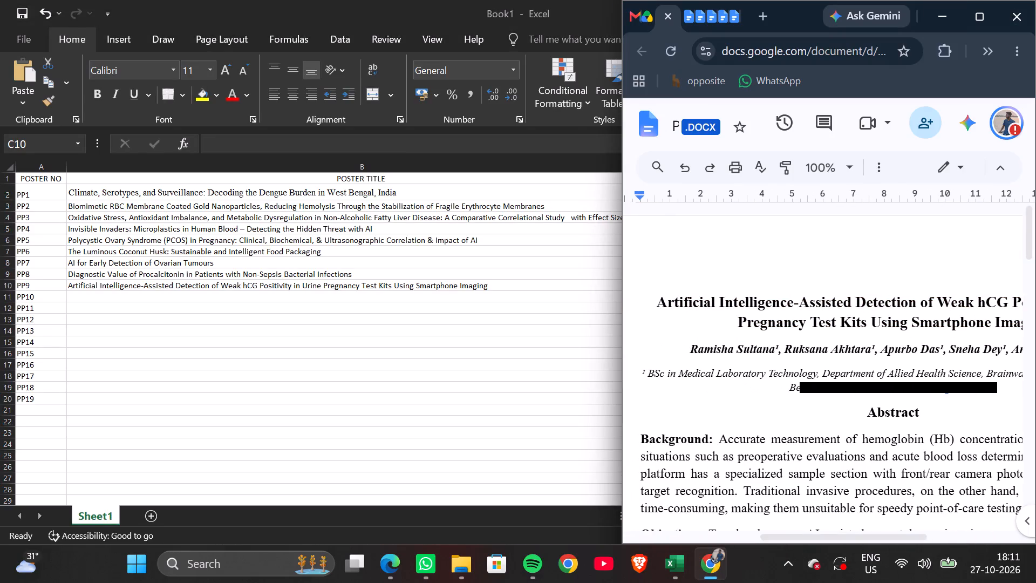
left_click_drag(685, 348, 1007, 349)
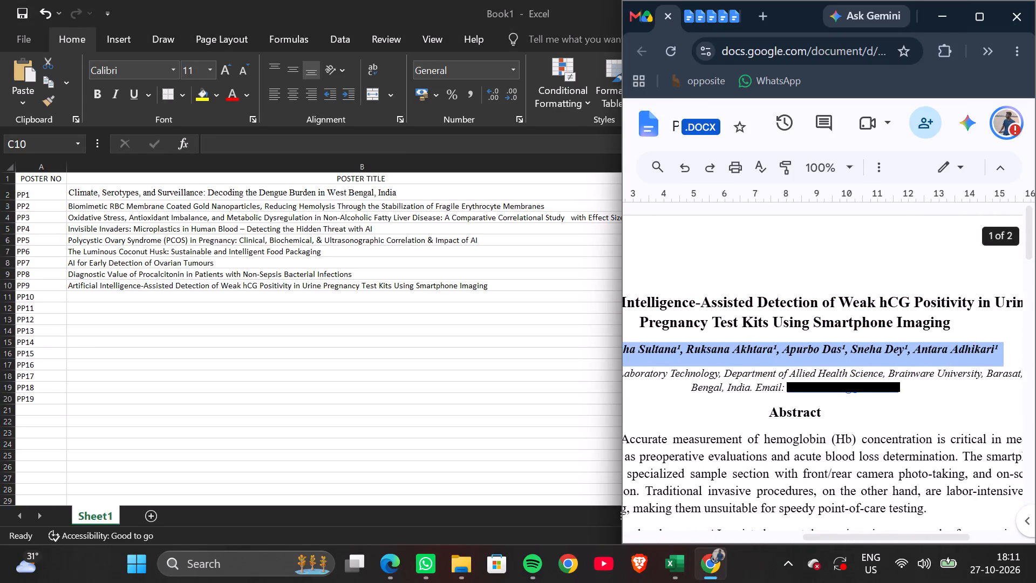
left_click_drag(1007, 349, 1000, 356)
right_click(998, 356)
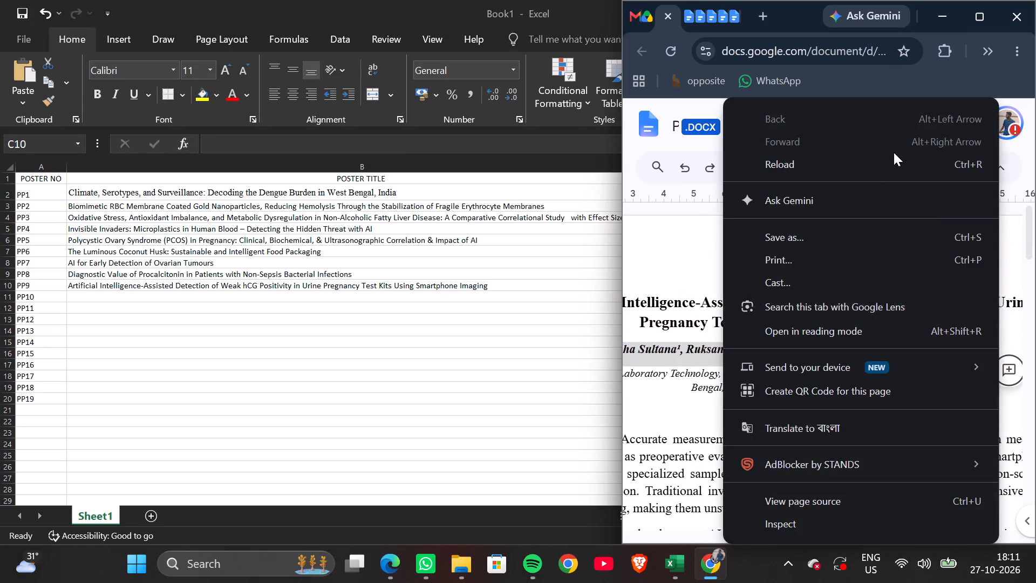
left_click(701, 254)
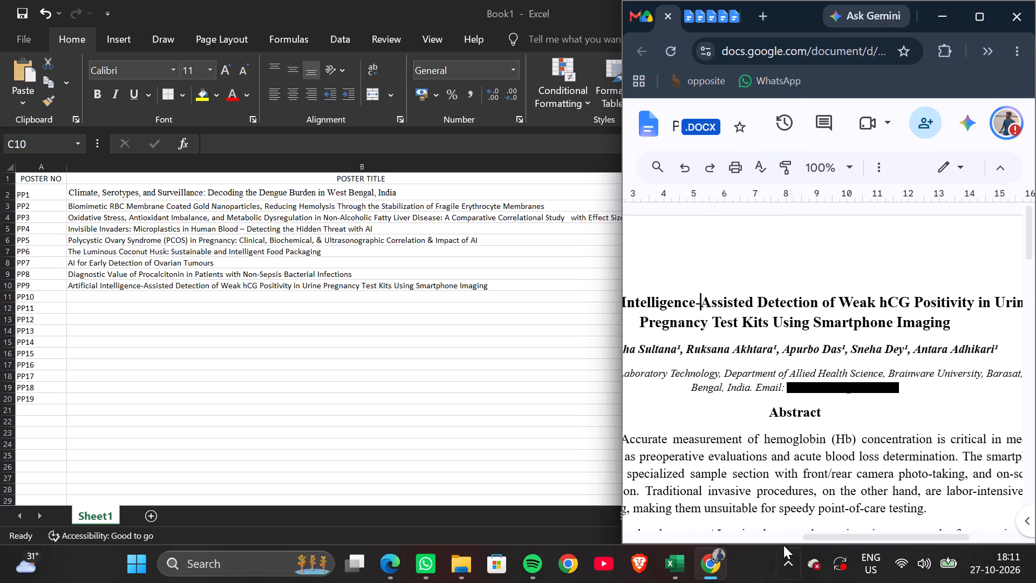
Copy the full author line from the PP 9 abstract in Chrome and paste it into C10 in Excel, matching destination formatting.
left_click_drag(841, 536, 797, 527)
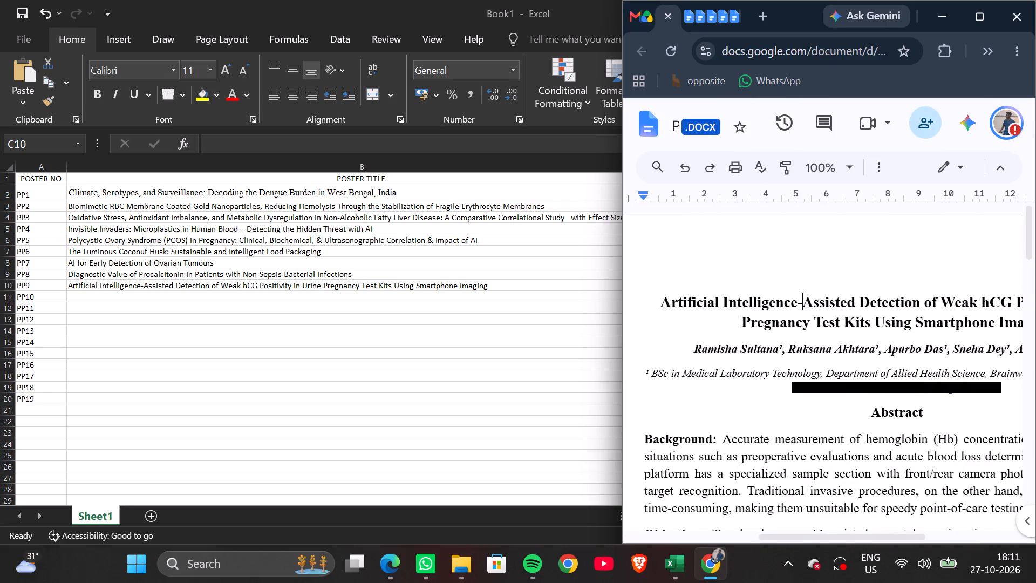
left_click_drag(685, 351, 984, 356)
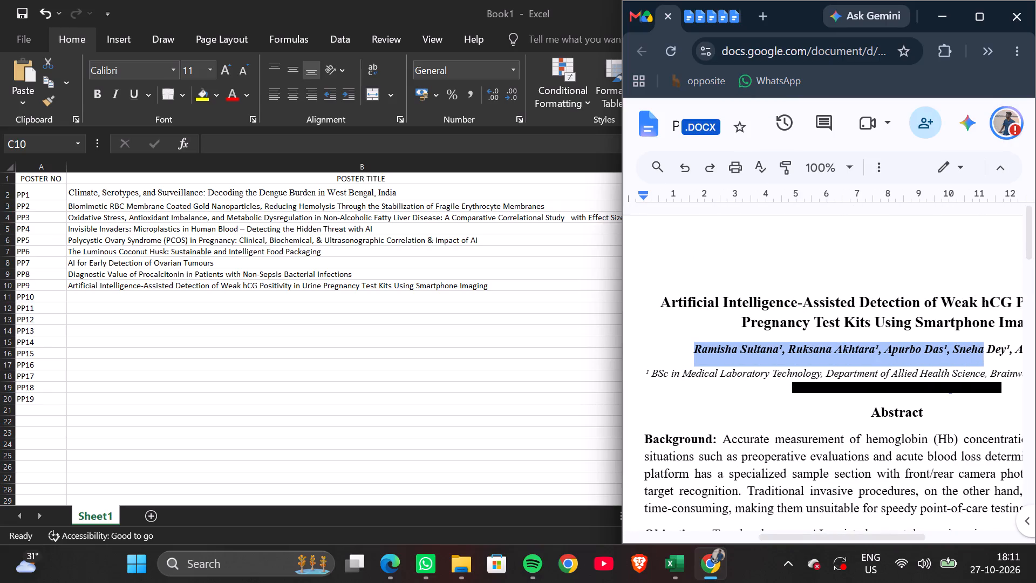
left_click_drag(984, 356, 1027, 345)
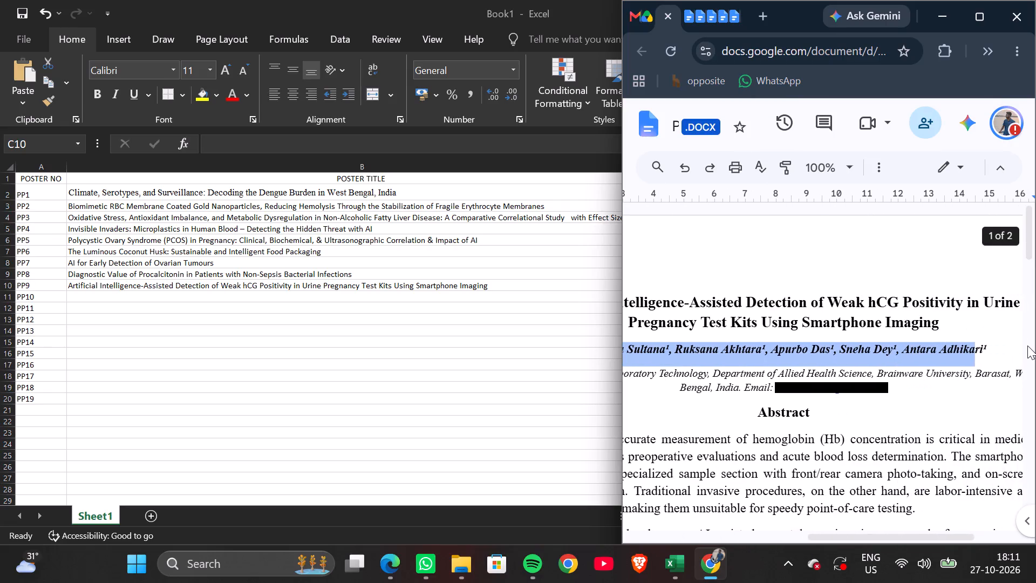
left_click_drag(1027, 345, 1035, 343)
right_click(965, 349)
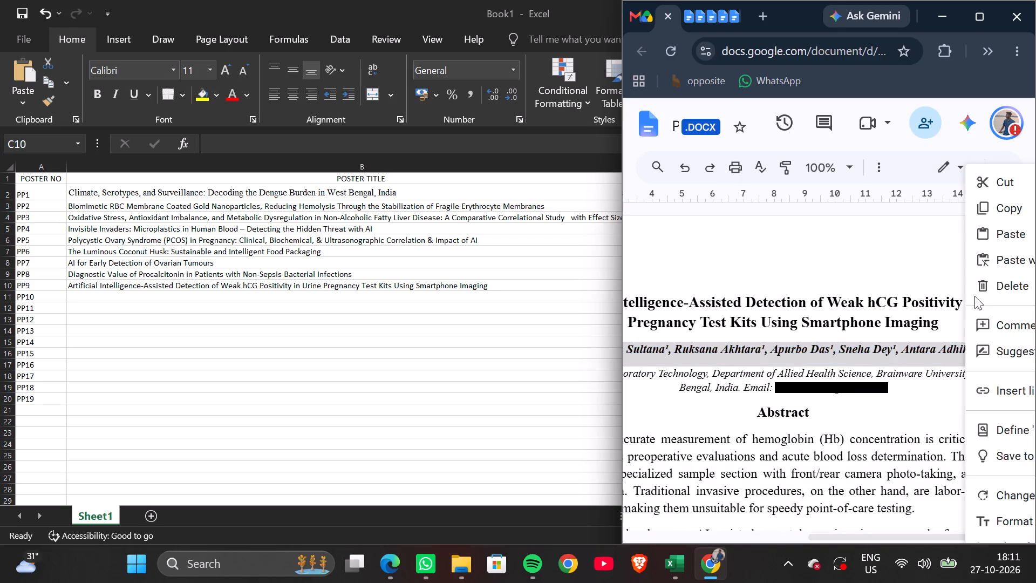
left_click(1005, 198)
left_click(944, 17)
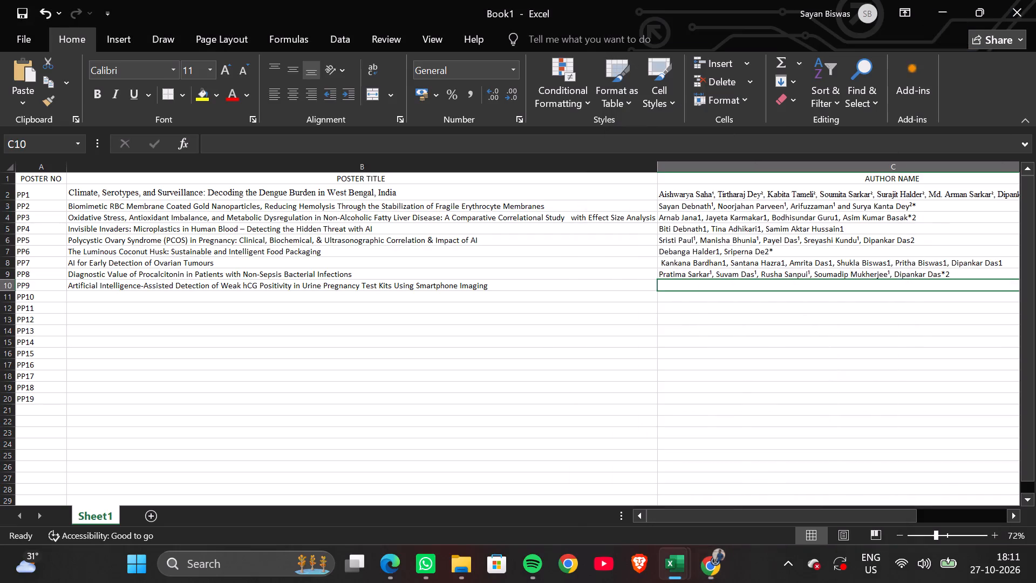
right_click(675, 284)
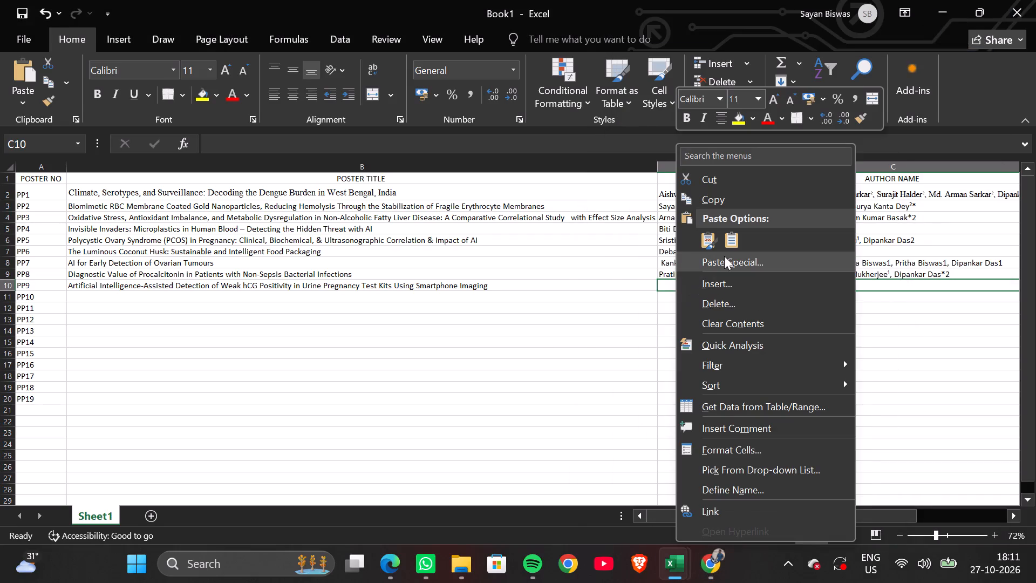
left_click(730, 247)
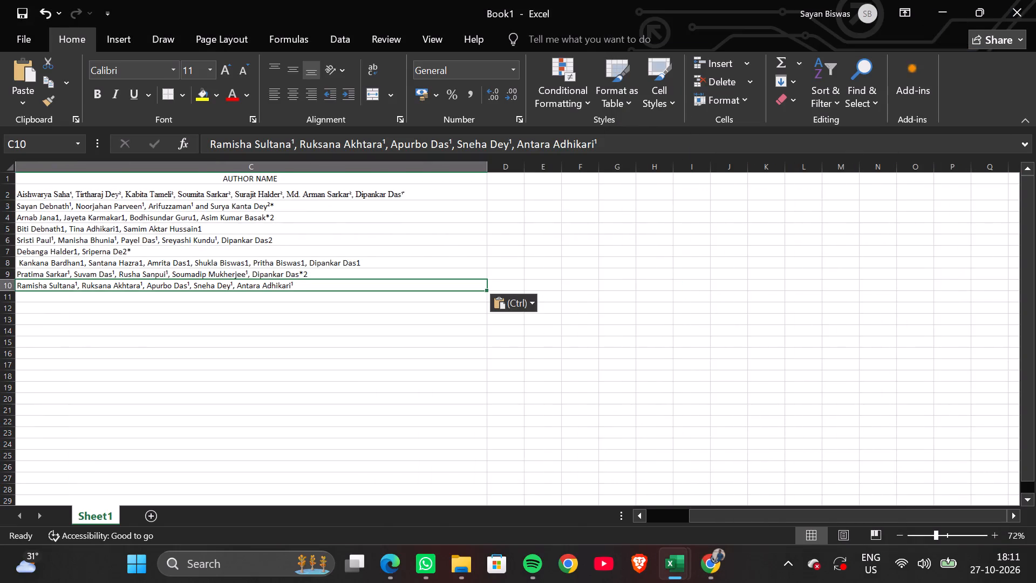
Select B11 in Excel for the PP10 title, and open the PP 10 abstract from Drive's Poster Presentation folder in Chrome.
left_click_drag(696, 516, 649, 511)
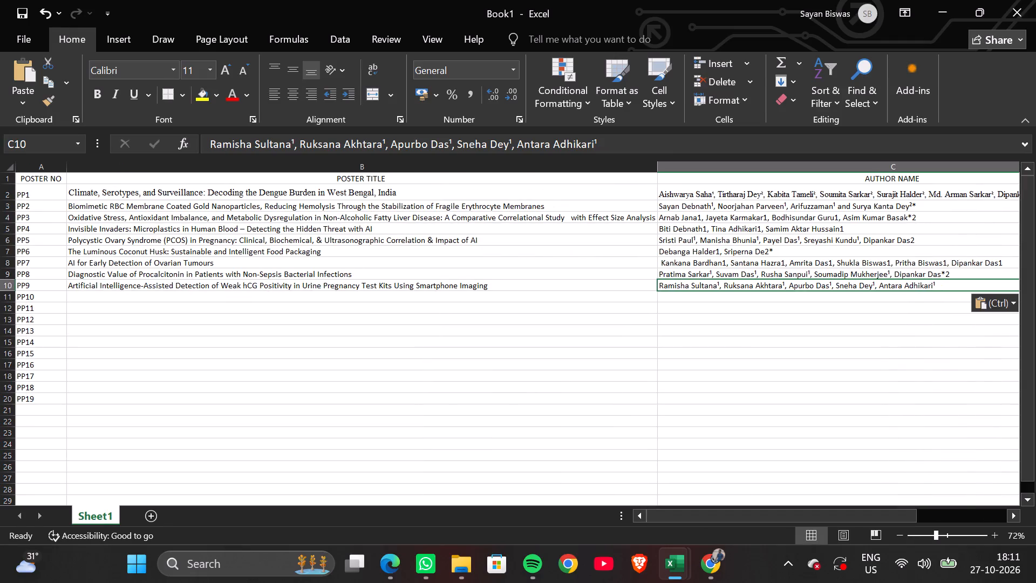
left_click(234, 295)
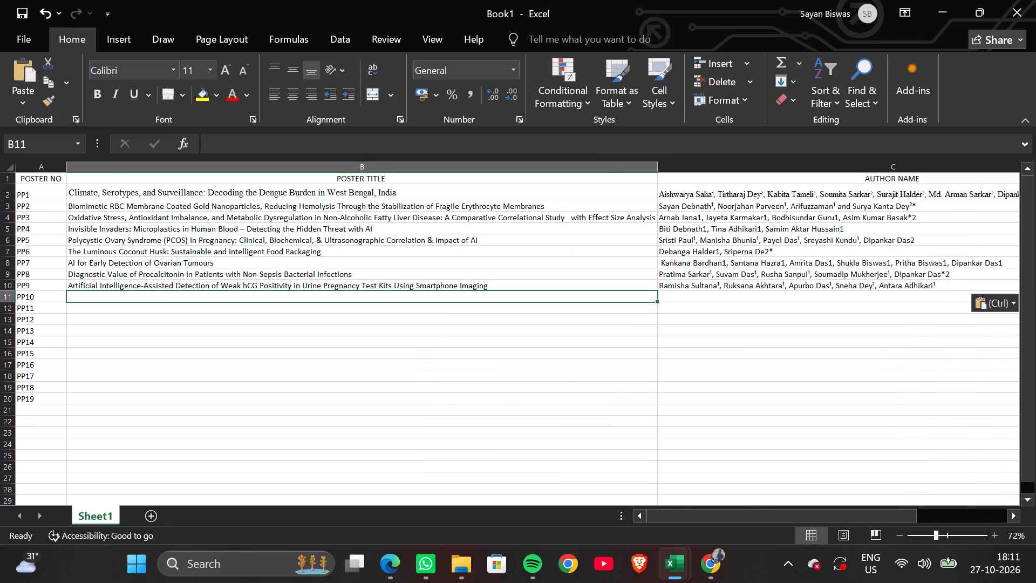
left_click(703, 582)
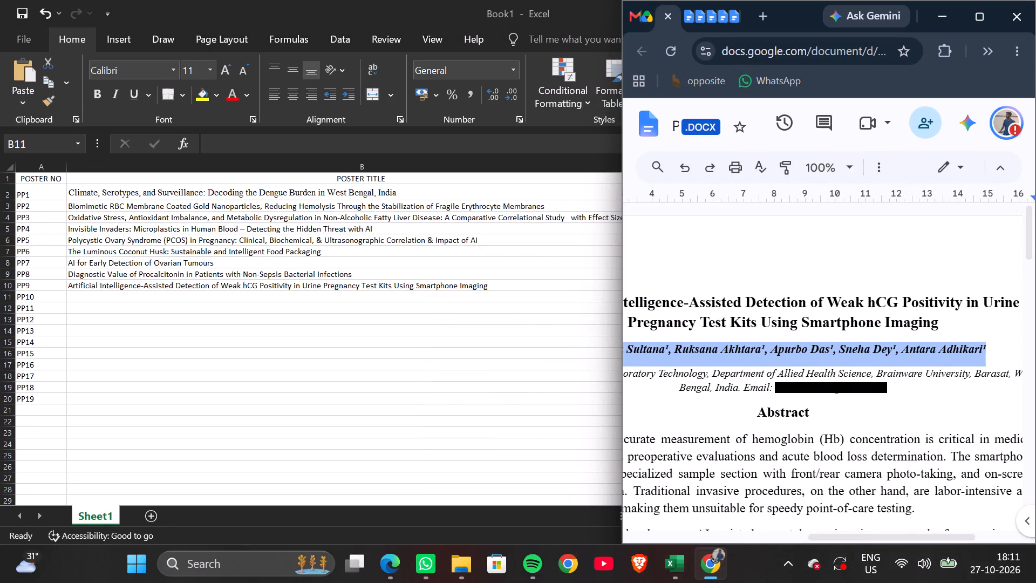
left_click_drag(824, 536, 737, 525)
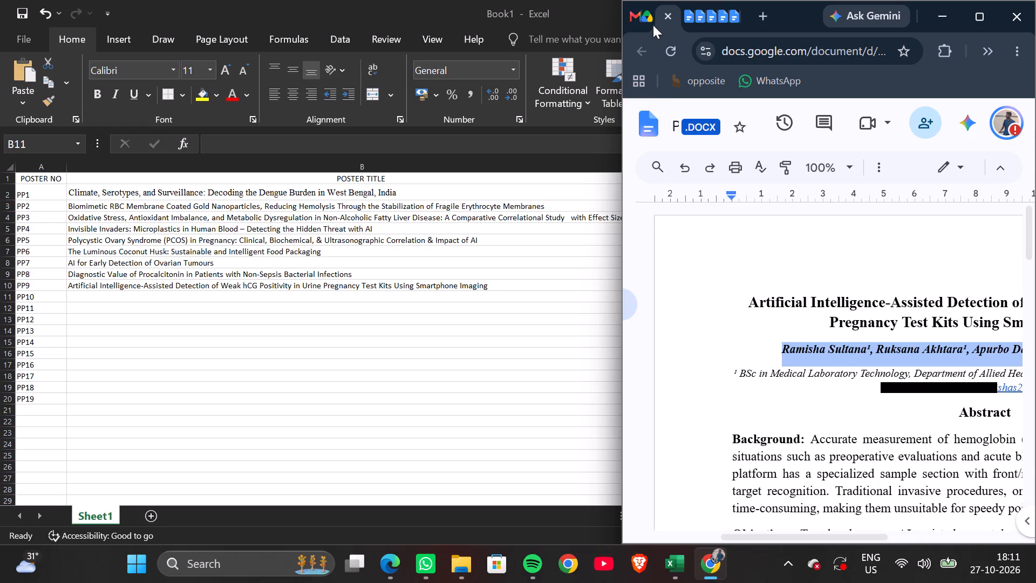
left_click(647, 20)
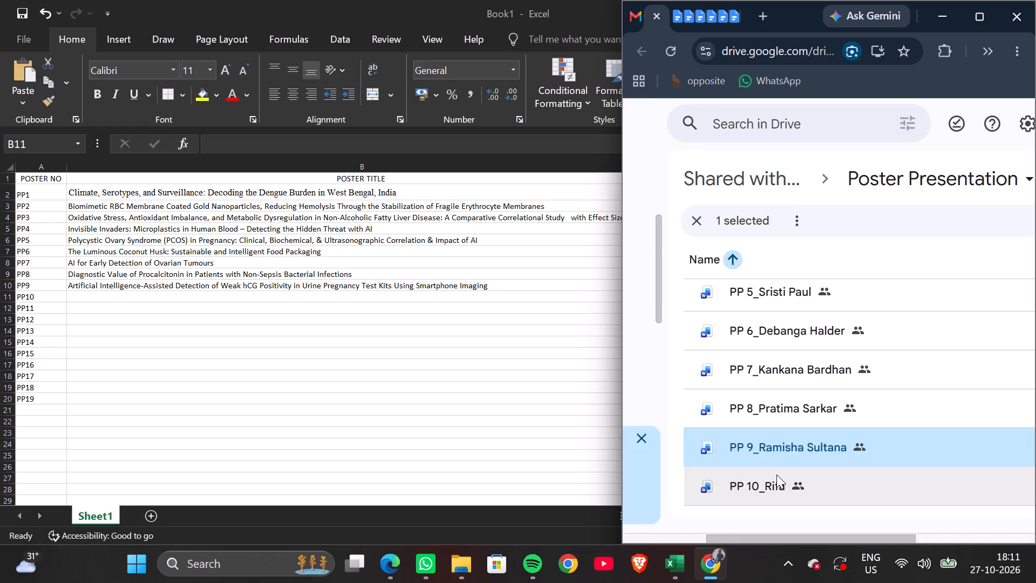
double_click(767, 484)
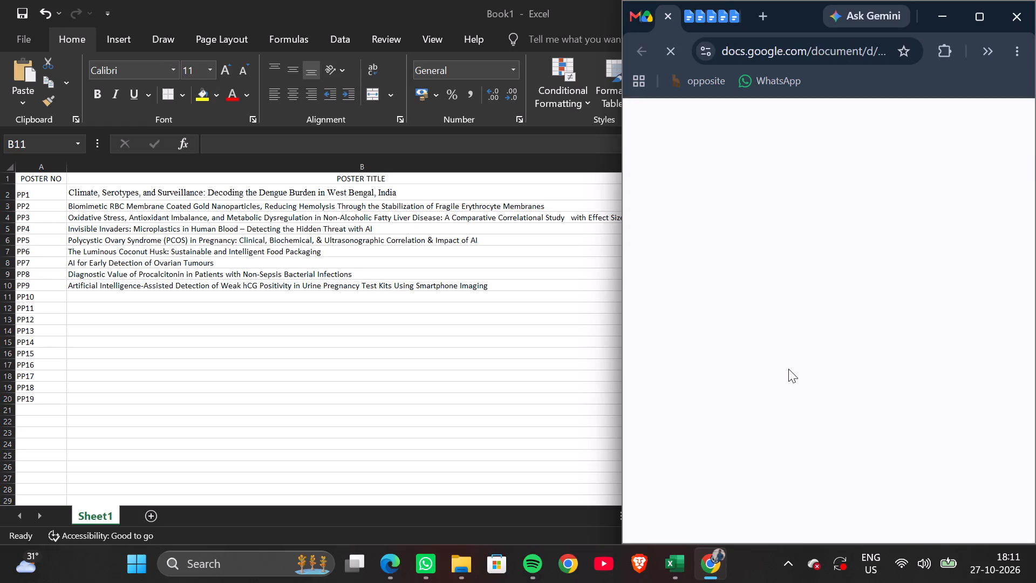
Copy the title "Sustainable Microalgae Cultivation: An Innovative Strategy for Addressing Global Health Challenges" from PP 10 into B11 in Excel, matching destination formatting.
left_click_drag(778, 537, 830, 544)
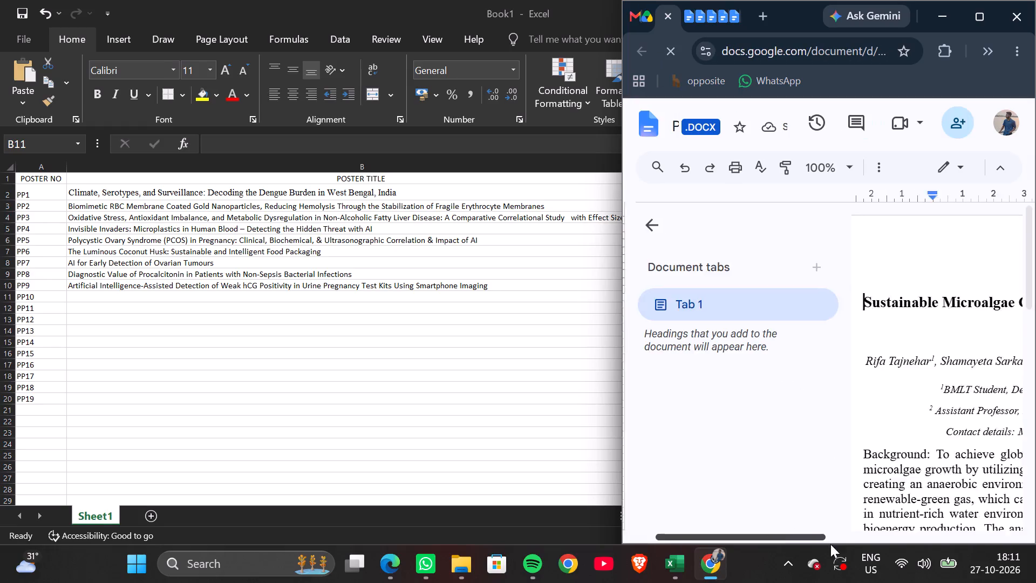
left_click_drag(830, 544, 897, 513)
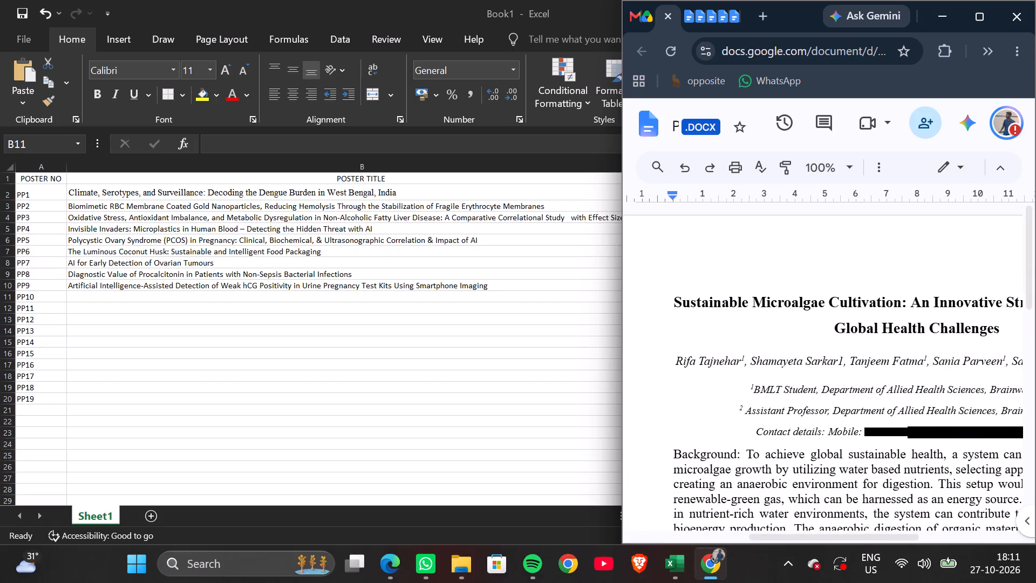
left_click_drag(665, 299, 1035, 312)
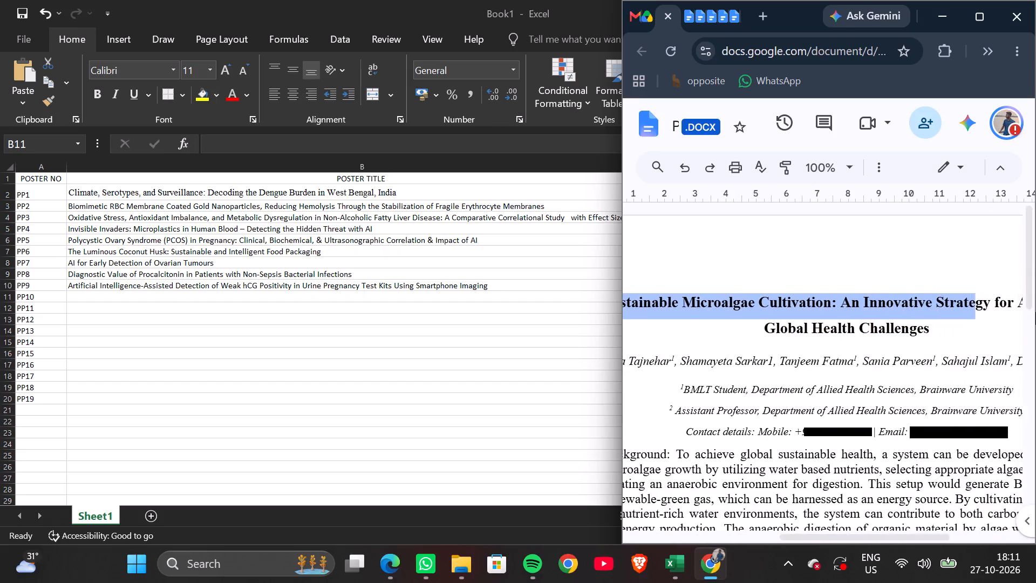
left_click_drag(1035, 312, 1007, 333)
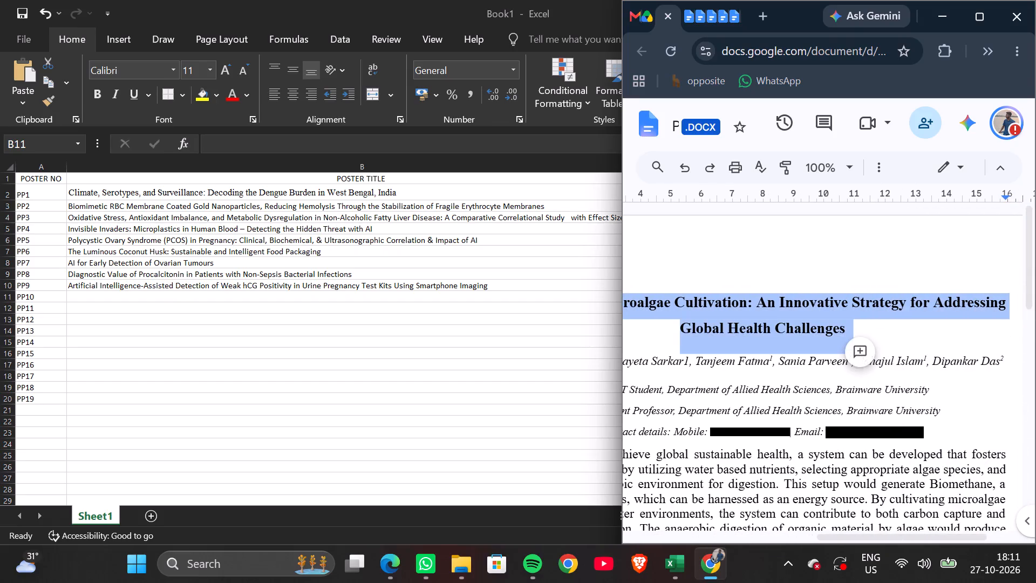
right_click(943, 303)
left_click(966, 198)
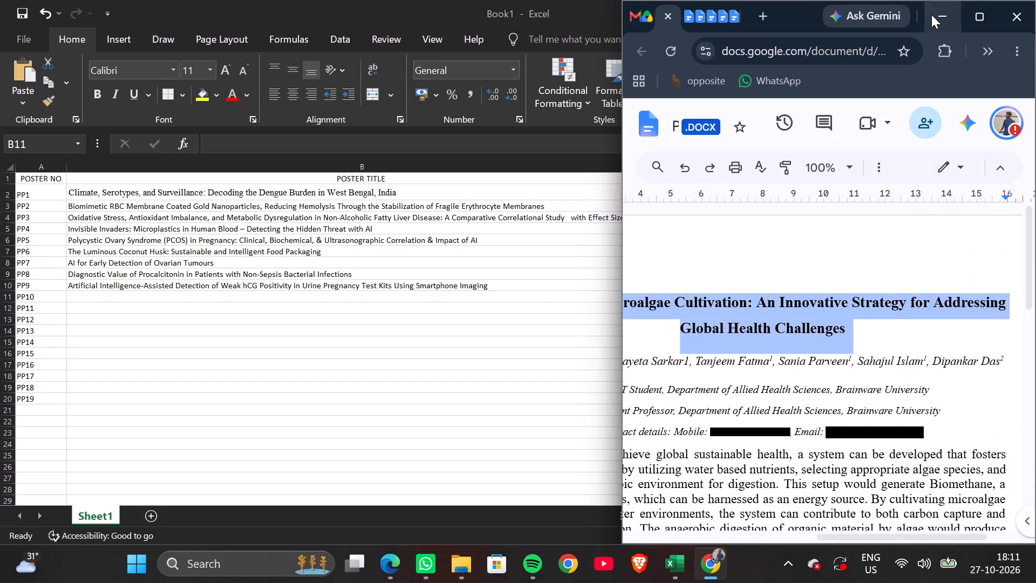
left_click(931, 15)
right_click(227, 299)
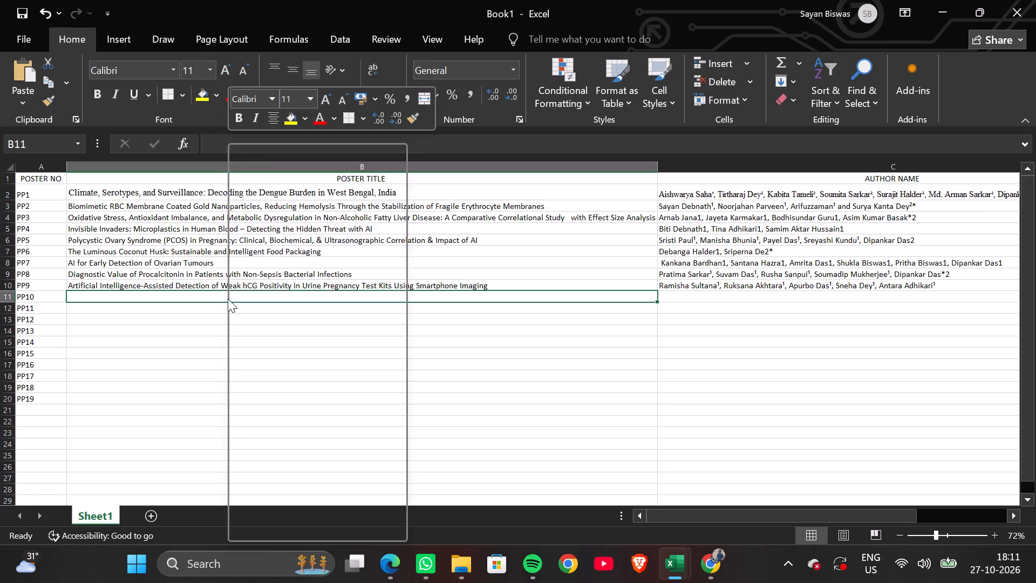
left_click(285, 244)
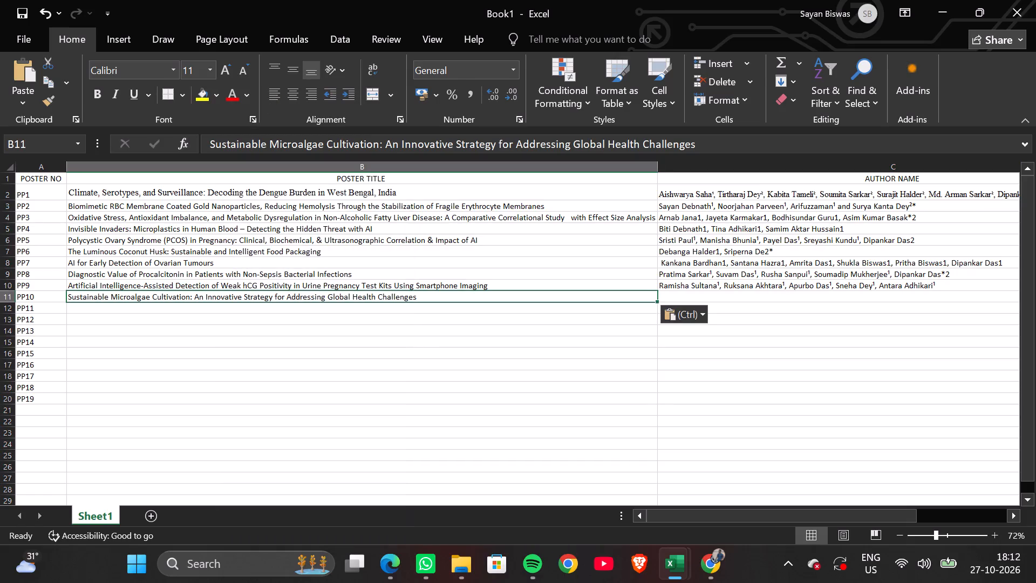
Select C11 in Excel for the PP10 authors, and return to the PP 10 abstract in Chrome.
left_click(680, 295)
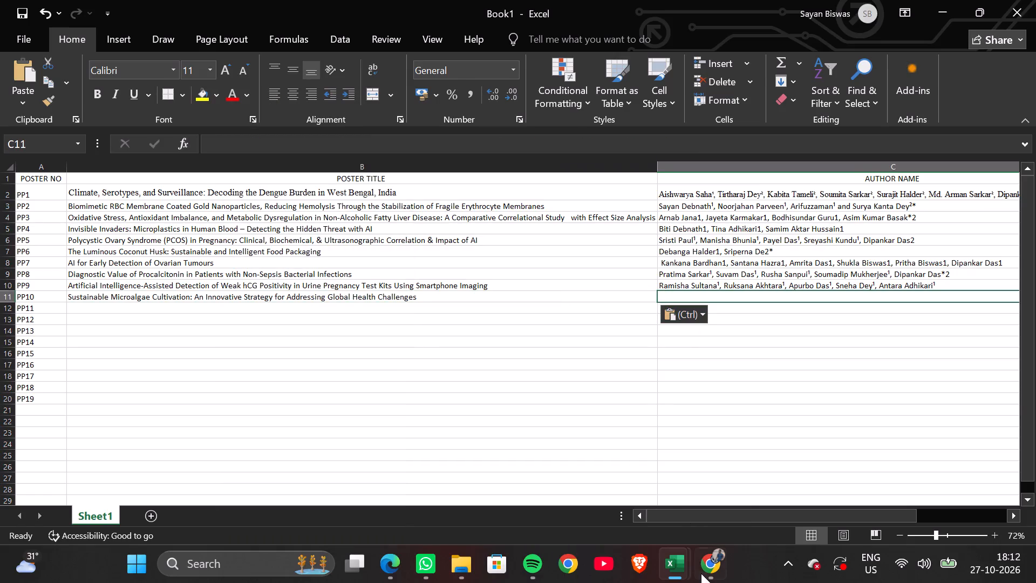
left_click(705, 520)
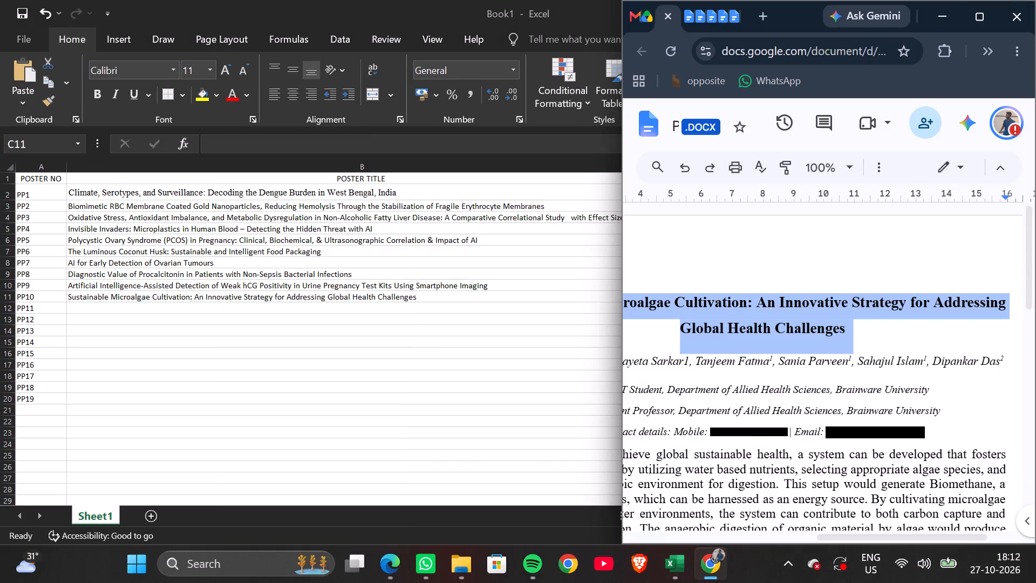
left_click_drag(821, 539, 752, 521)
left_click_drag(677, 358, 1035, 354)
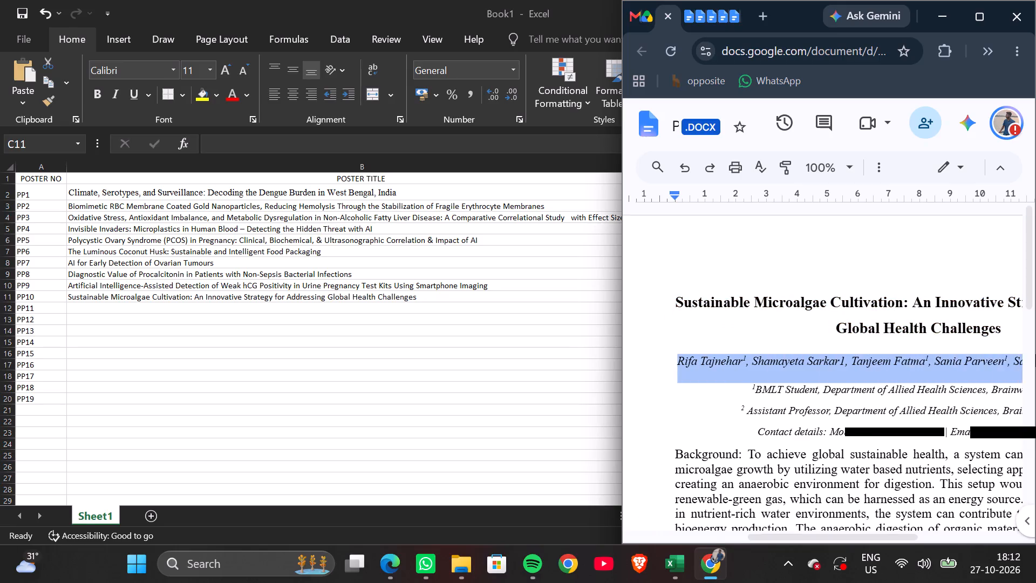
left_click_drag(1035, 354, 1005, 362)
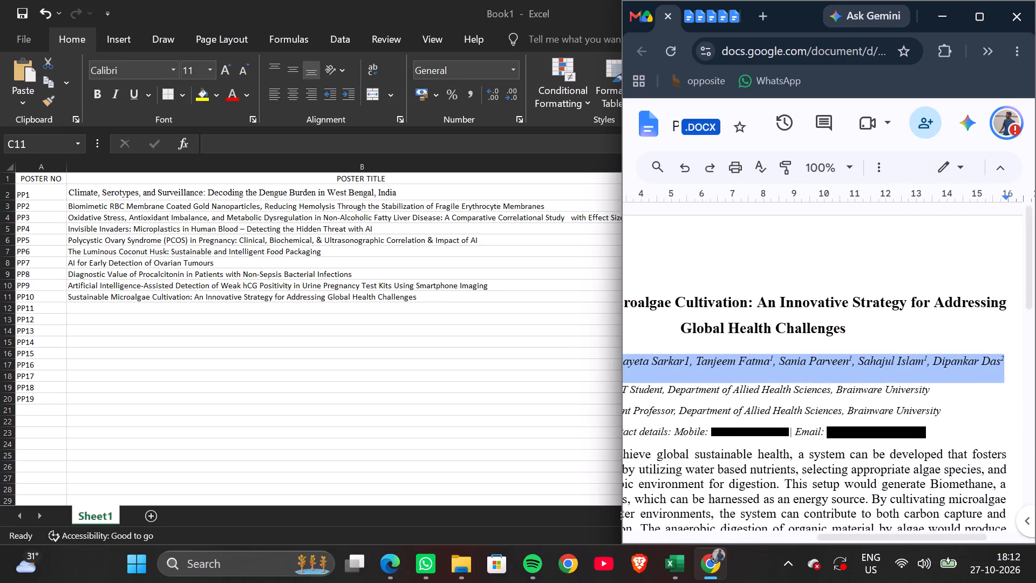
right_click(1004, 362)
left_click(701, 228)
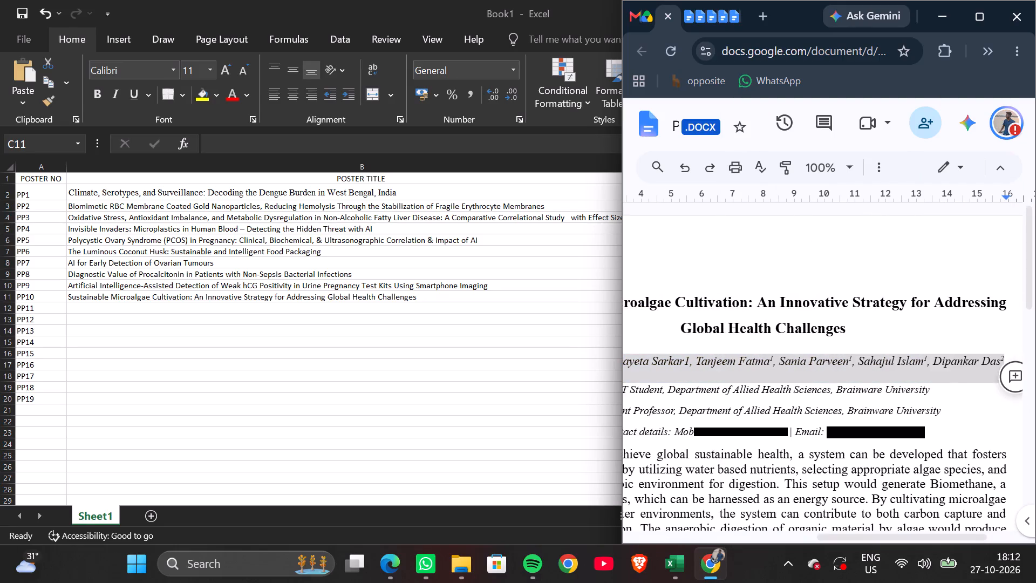
Copy the full author line from the PP 10 abstract and paste it into C11 in Excel, matching destination formatting.
left_click_drag(829, 538, 698, 534)
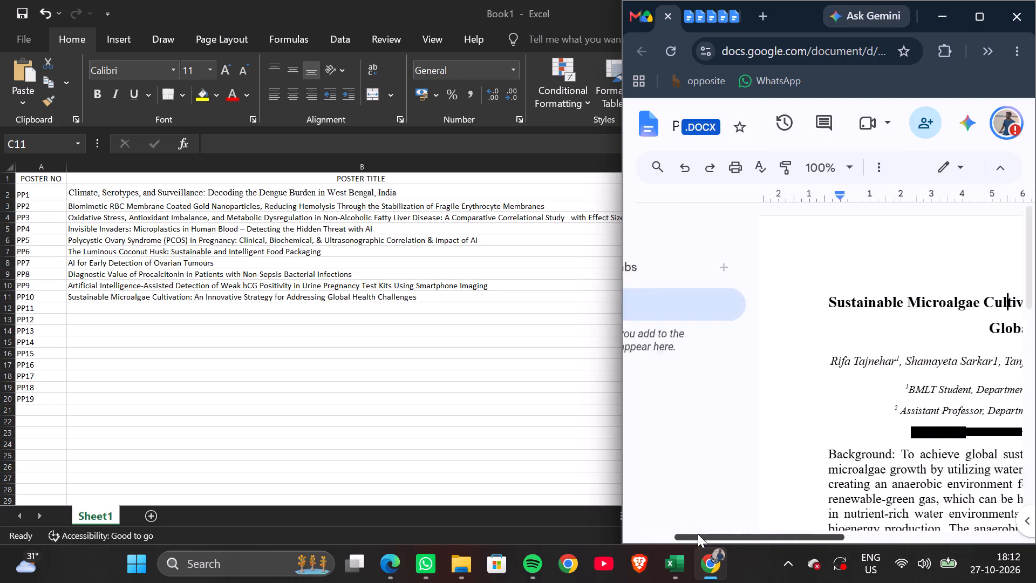
left_click_drag(698, 534, 735, 530)
left_click_drag(723, 365, 761, 353)
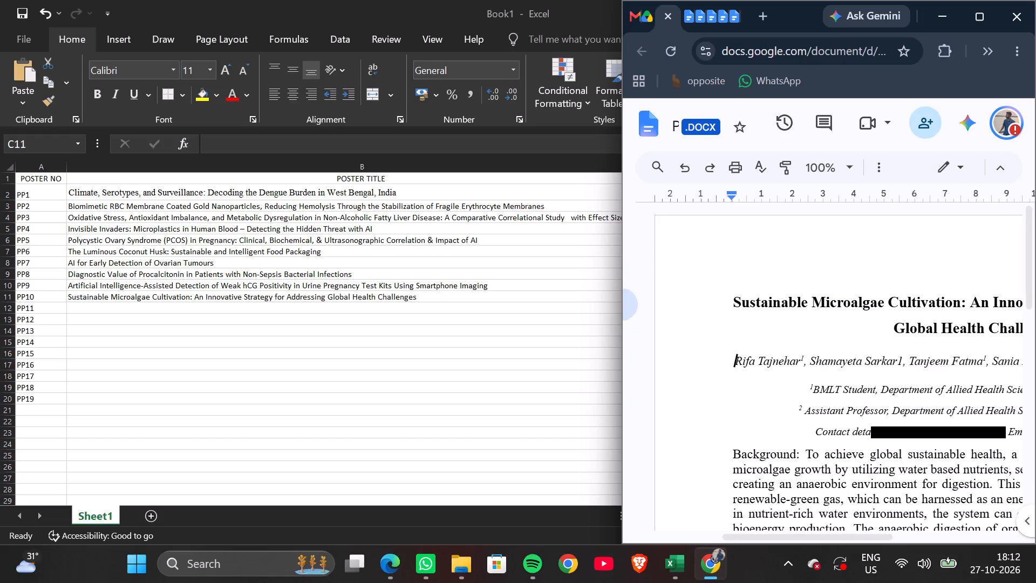
left_click_drag(761, 353, 1035, 358)
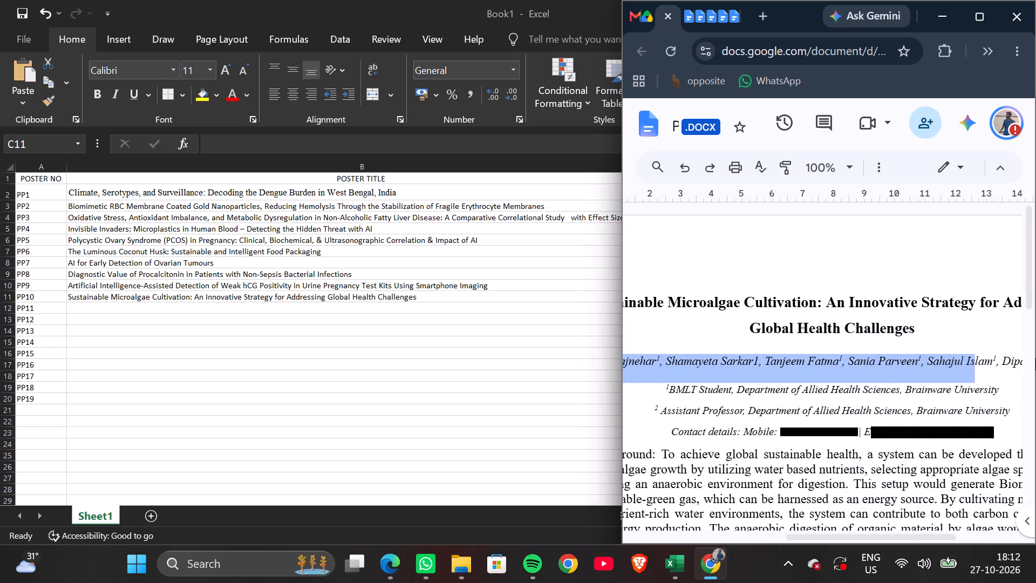
left_click_drag(1035, 358, 1035, 353)
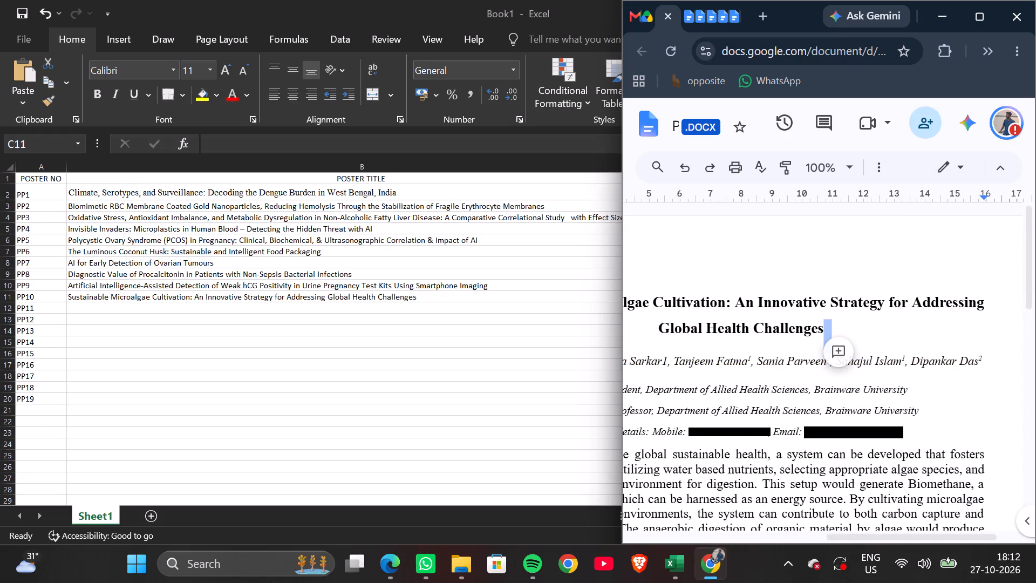
left_click_drag(840, 538, 721, 517)
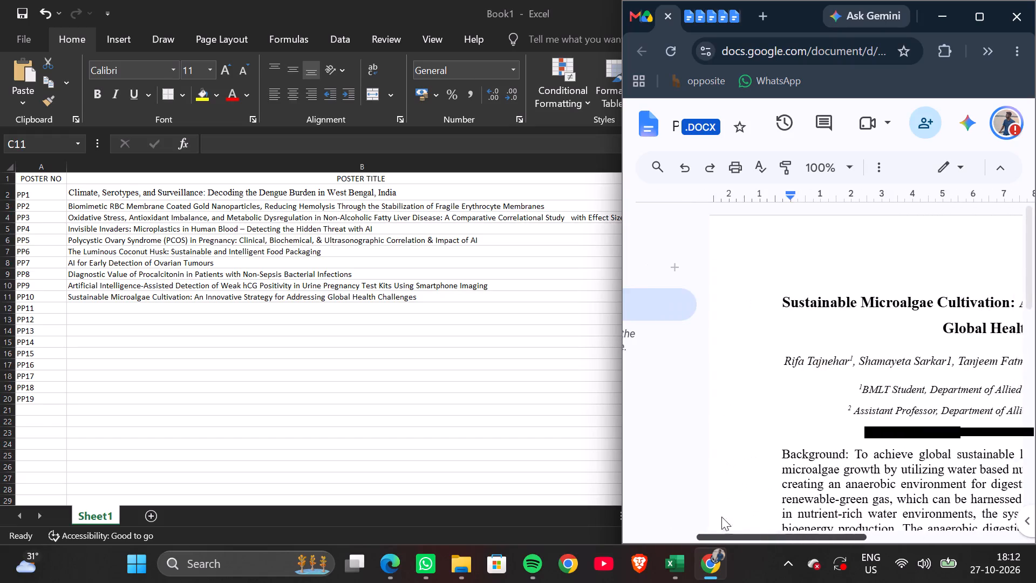
left_click_drag(721, 517, 723, 517)
left_click_drag(761, 361, 1030, 364)
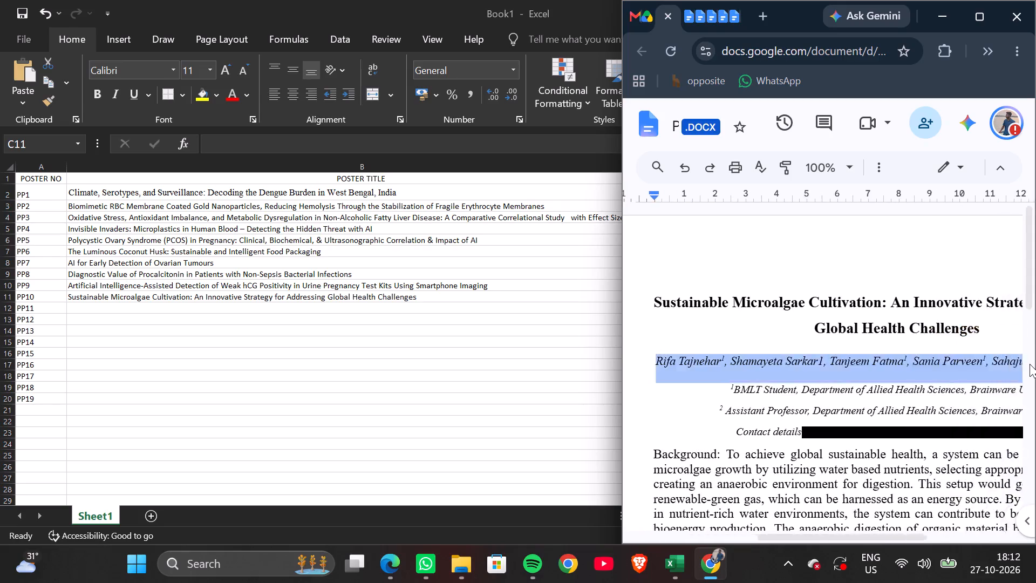
left_click_drag(1030, 364, 1035, 356)
right_click(936, 360)
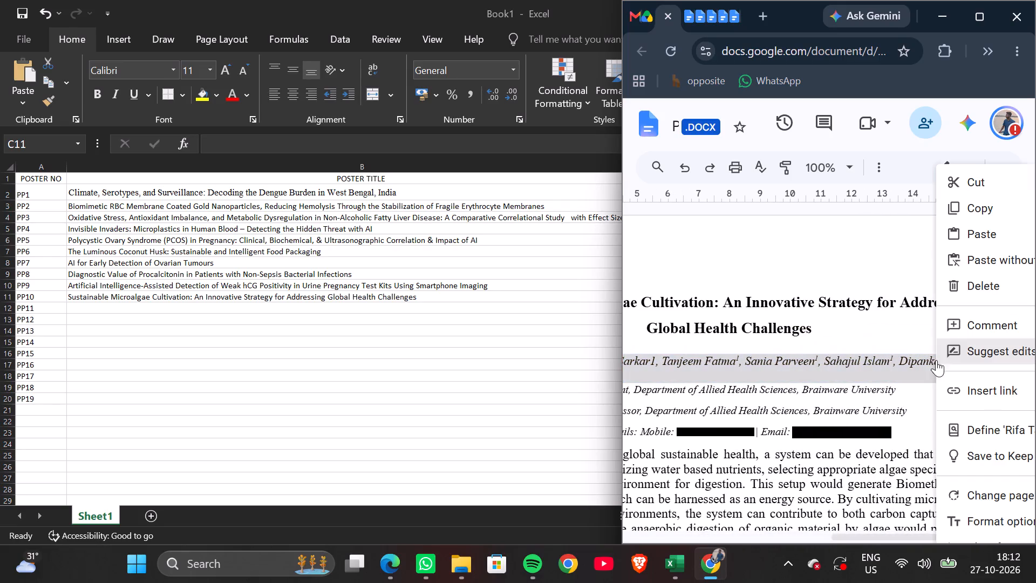
left_click(966, 212)
left_click(953, 5)
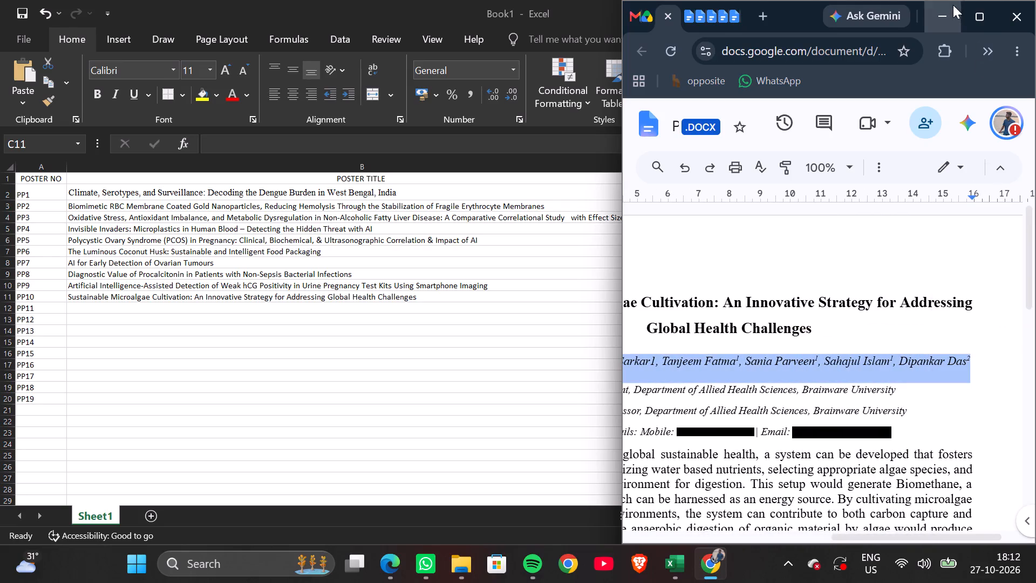
right_click(704, 298)
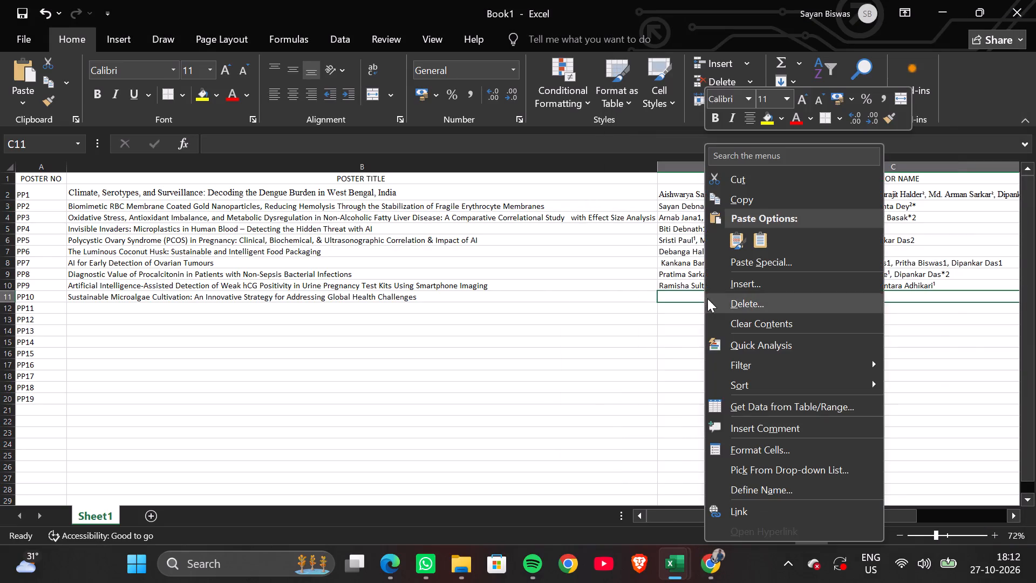
left_click(766, 247)
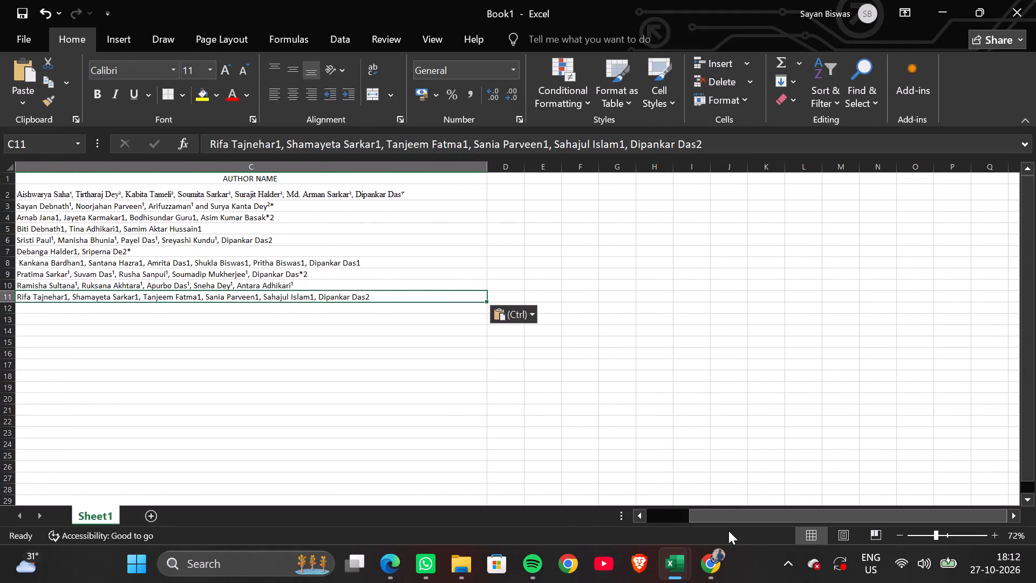
Select B12 in Excel for the PP11 title, and open the PP 11 abstract from Drive's Poster Presentation folder in Chrome.
left_click_drag(715, 520, 665, 516)
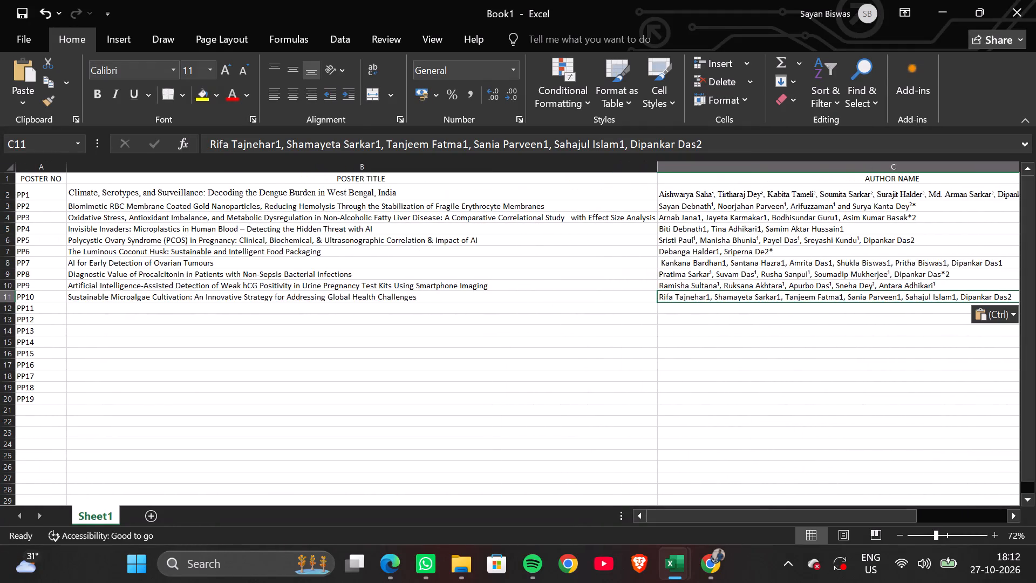
left_click(196, 308)
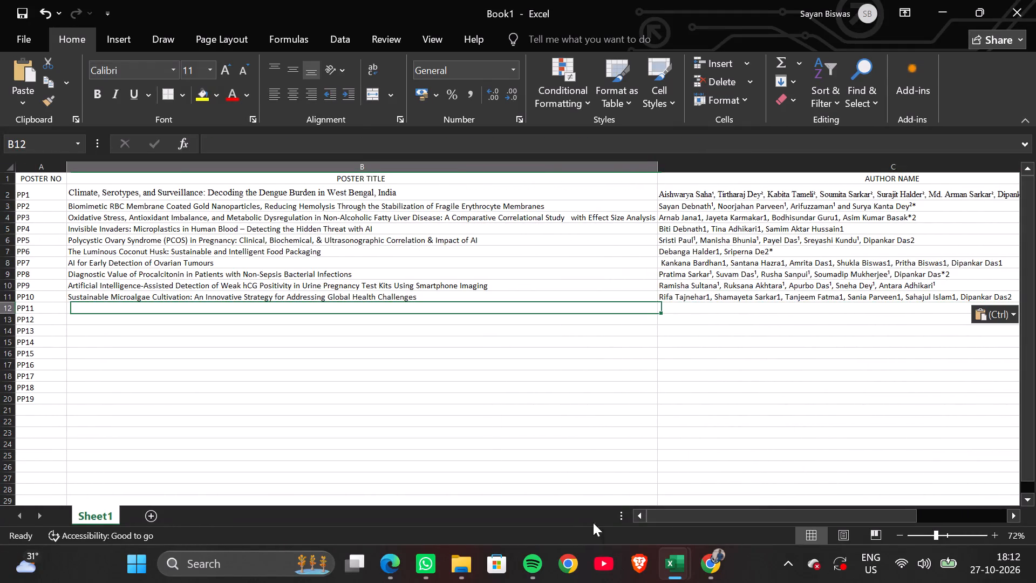
left_click(722, 563)
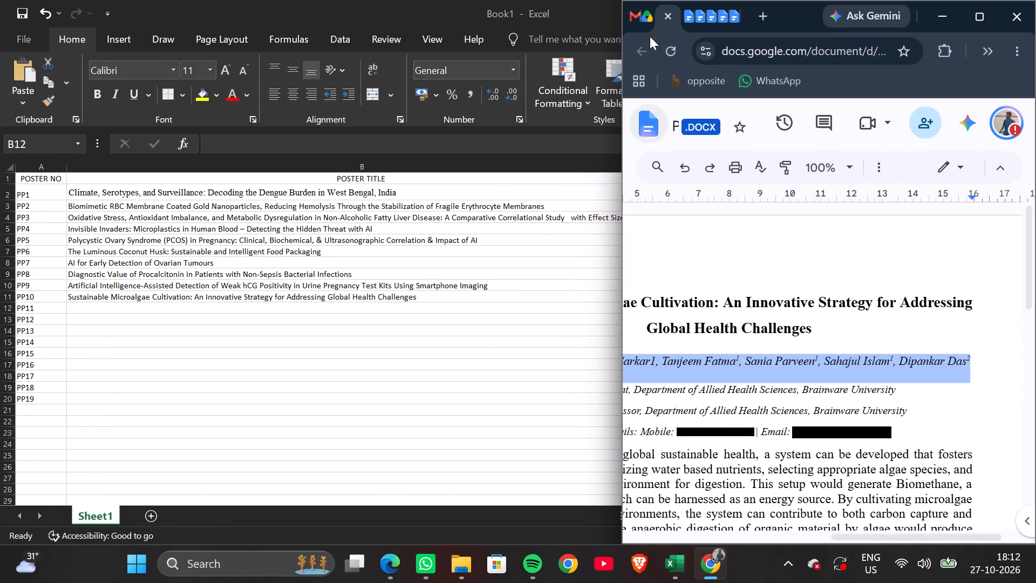
left_click(647, 17)
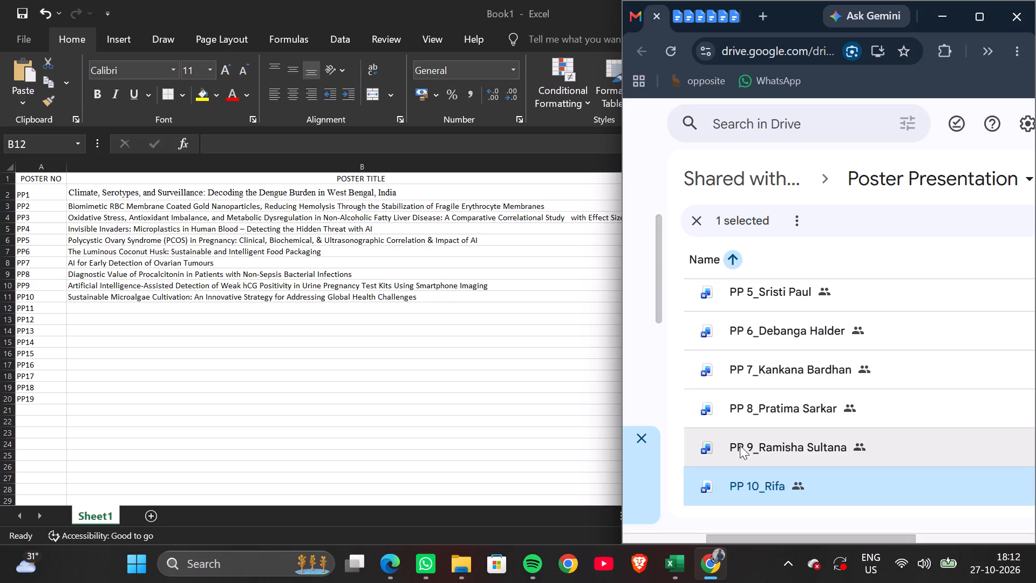
scroll(740, 445, "down", 1)
double_click(740, 445)
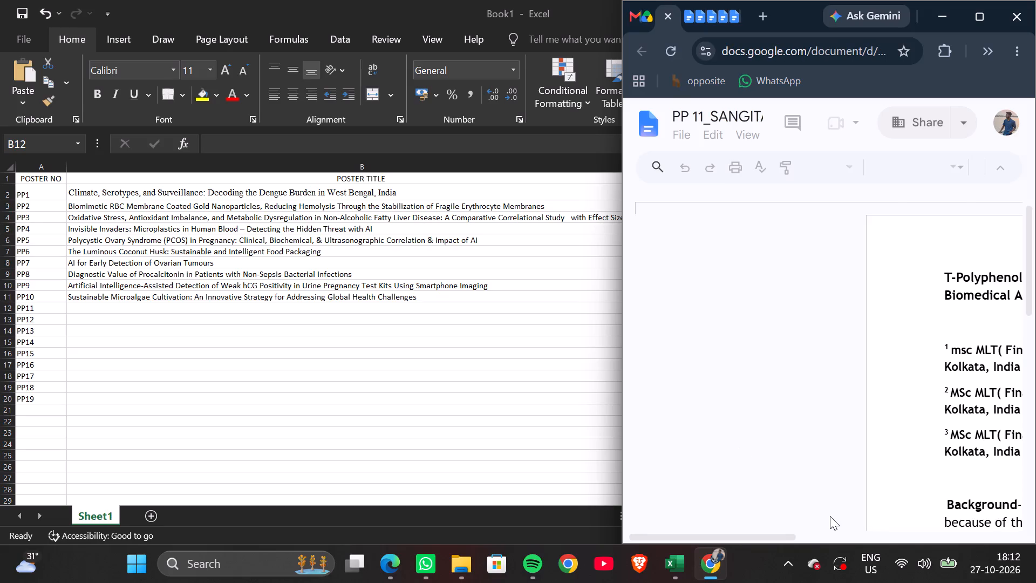
Copy the title "T-Polyphenol Mediated Green Synthesis Of Silver Impregnated Nanoparticles For Biomedical Applications" from PP 11 into B12 in Excel, matching destination formatting.
left_click_drag(781, 535, 909, 528)
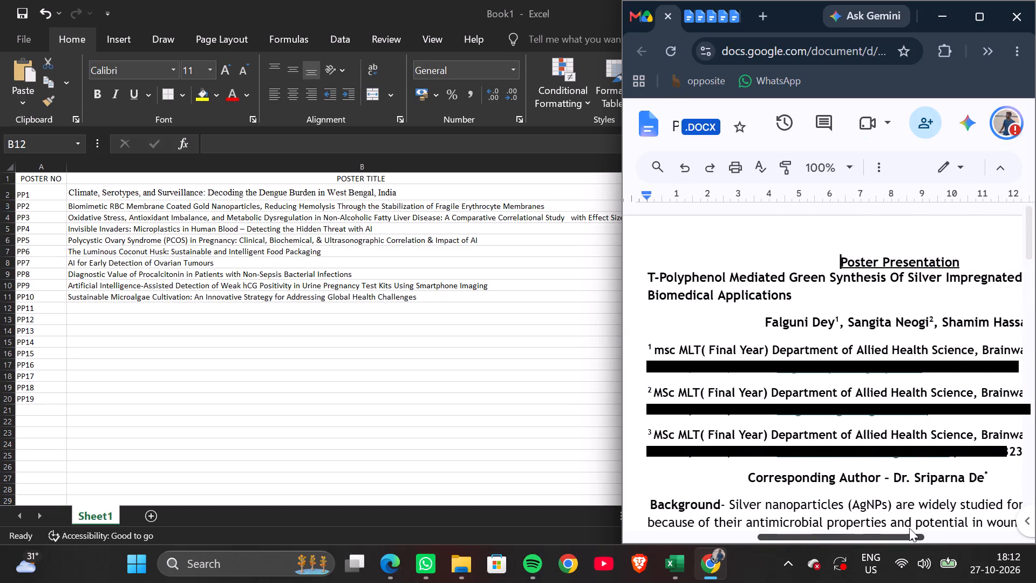
left_click_drag(909, 528, 936, 530)
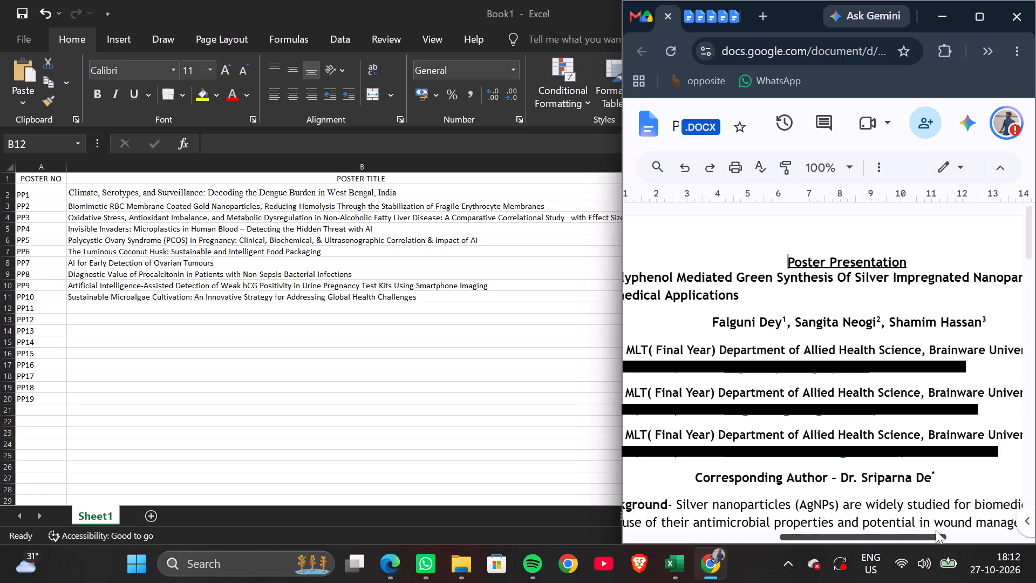
left_click_drag(936, 530, 914, 488)
left_click_drag(635, 282, 1008, 291)
right_click(993, 279)
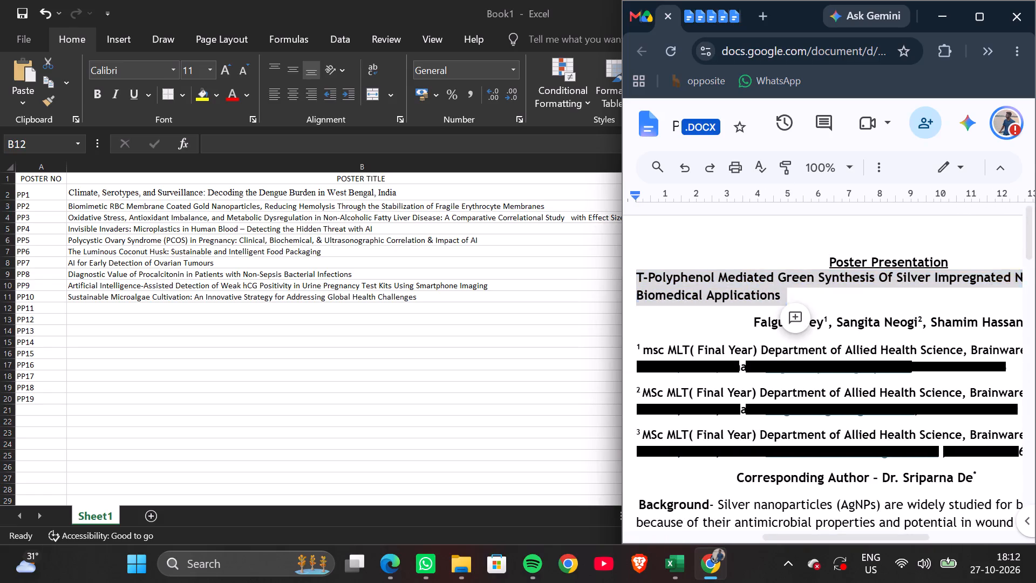
left_click(1008, 209)
left_click(937, 11)
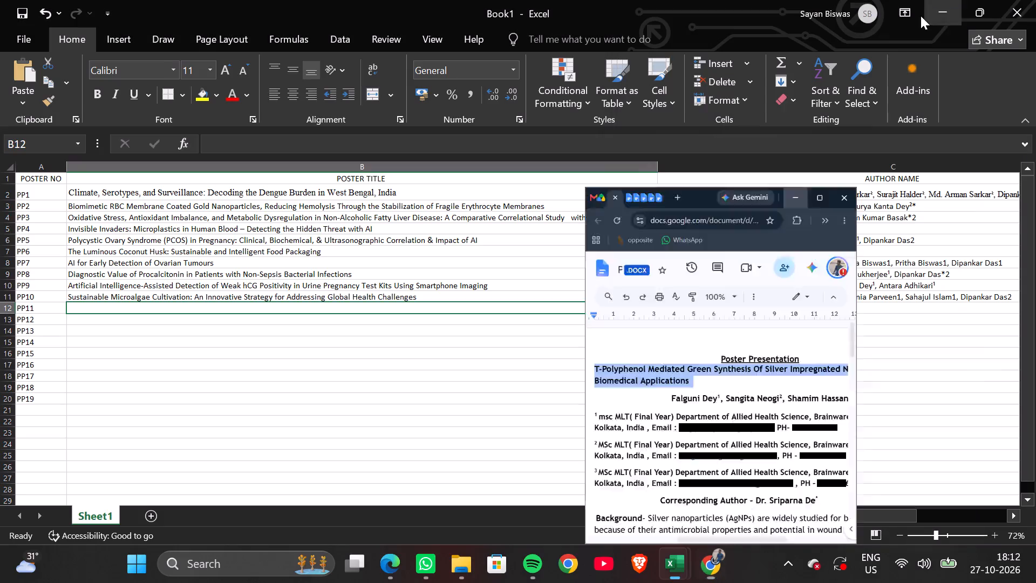
right_click(219, 309)
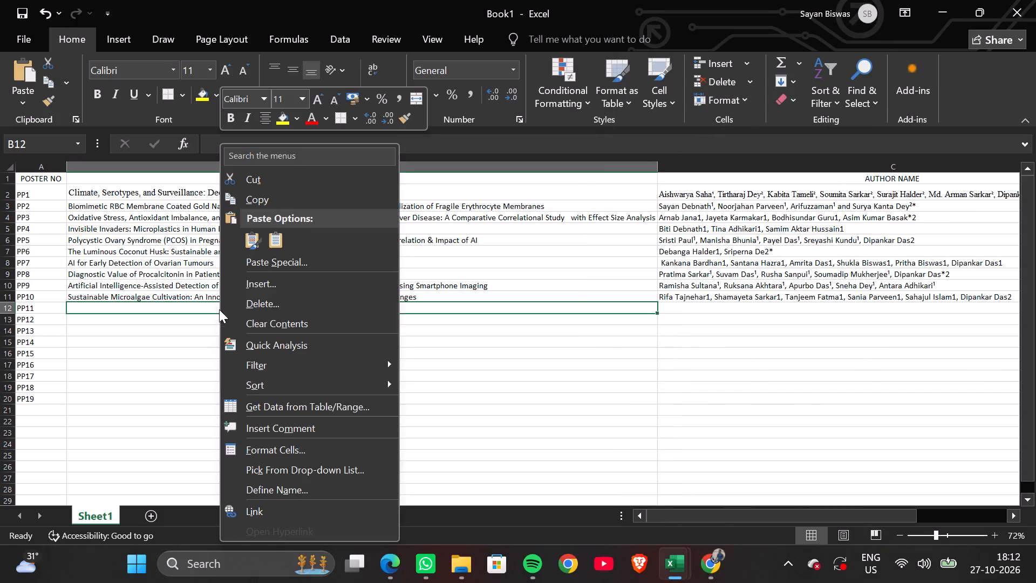
left_click(274, 245)
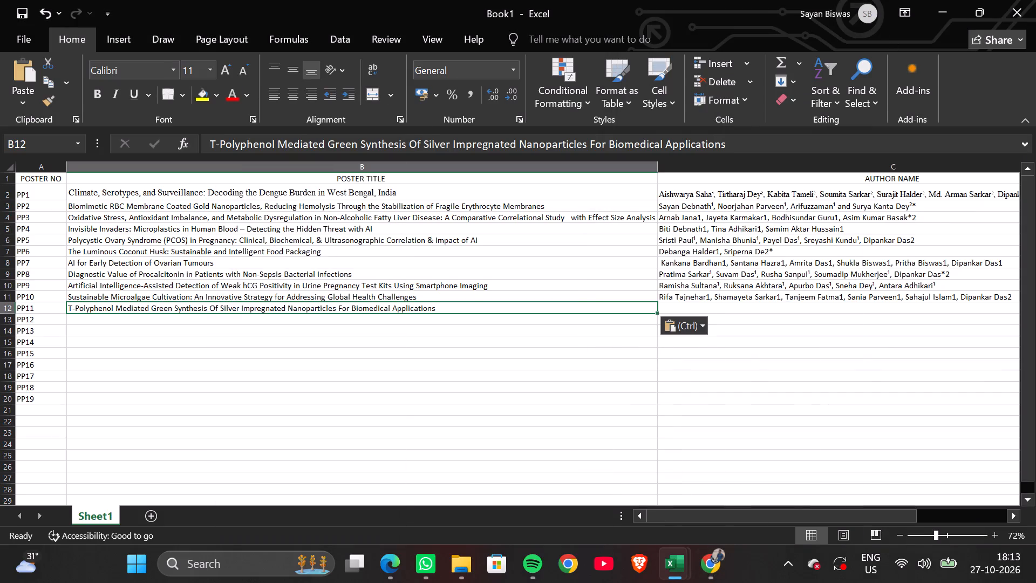
Select C12 in Excel, copy the author line from the PP 11 abstract in Chrome, and paste it there matching destination formatting.
left_click(683, 308)
left_click(705, 546)
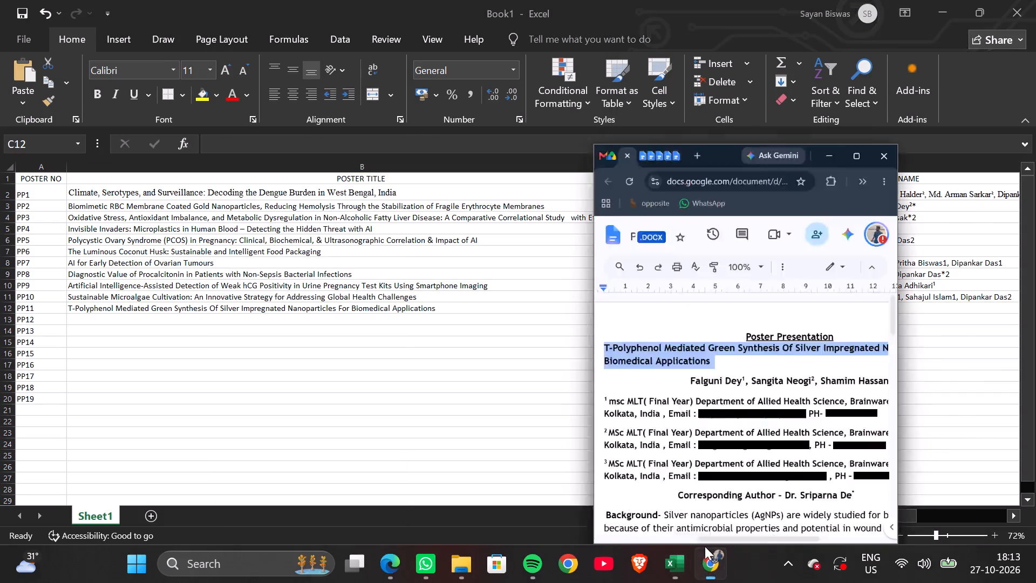
left_click_drag(748, 324, 1000, 351)
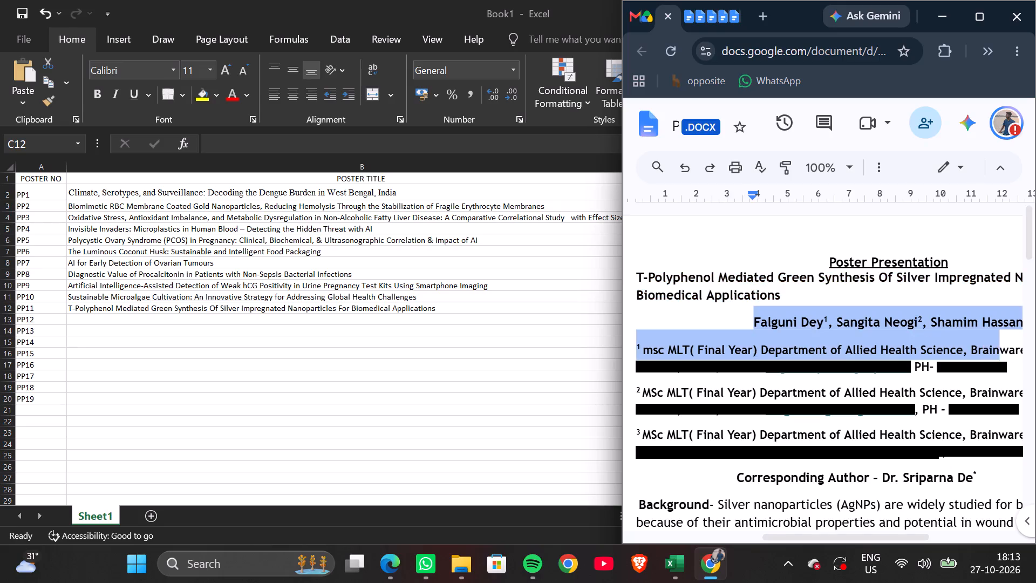
left_click_drag(1000, 351, 930, 324)
right_click(930, 324)
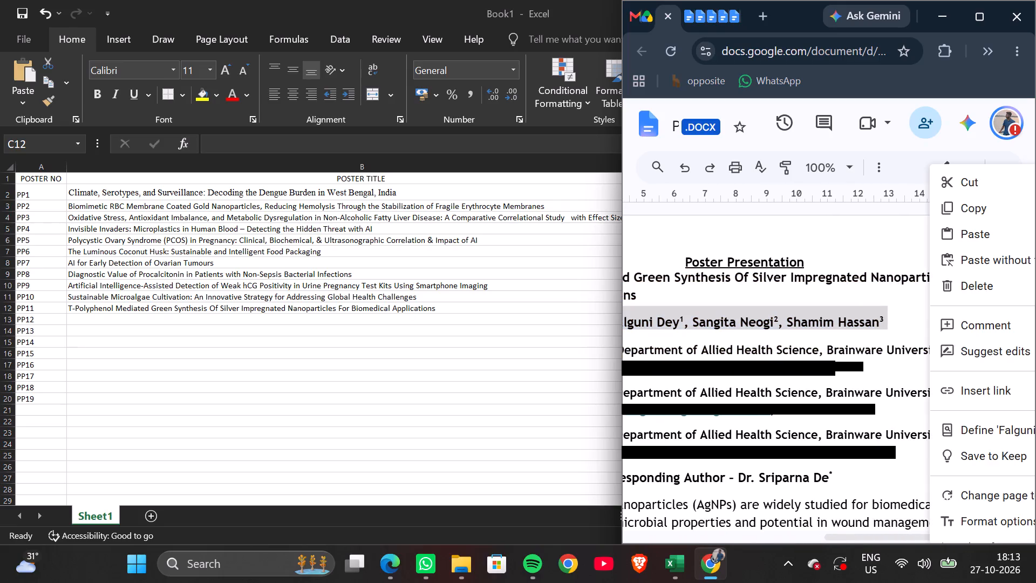
left_click_drag(959, 209, 958, 201)
left_click(954, 5)
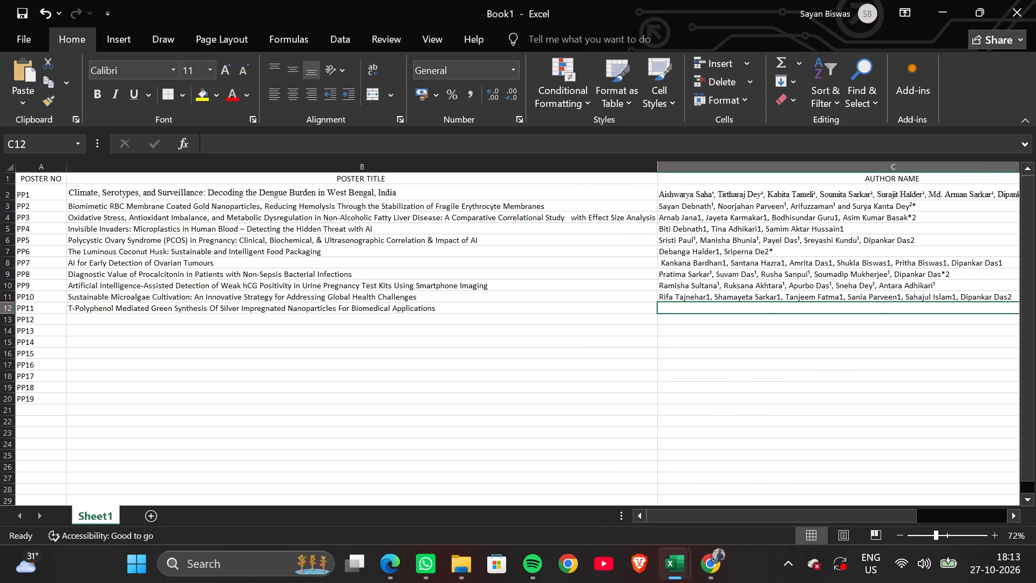
right_click(751, 308)
left_click(803, 253)
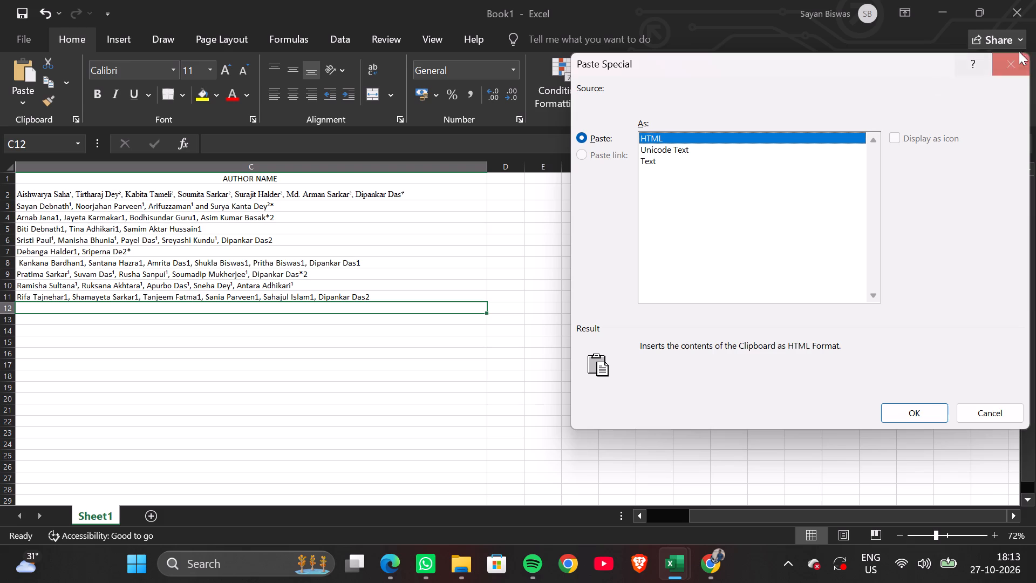
left_click(1019, 56)
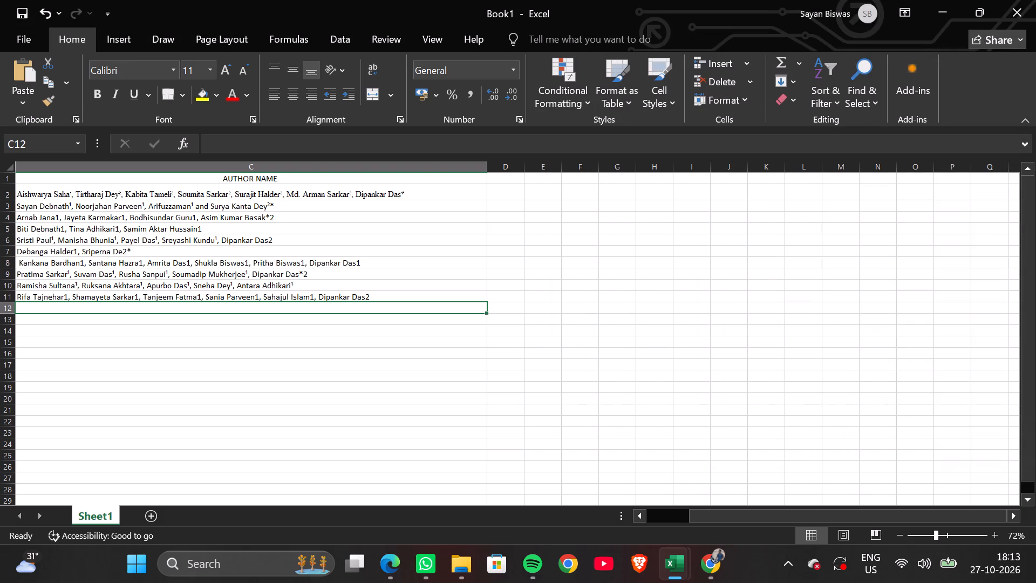
right_click(356, 308)
right_click(356, 308)
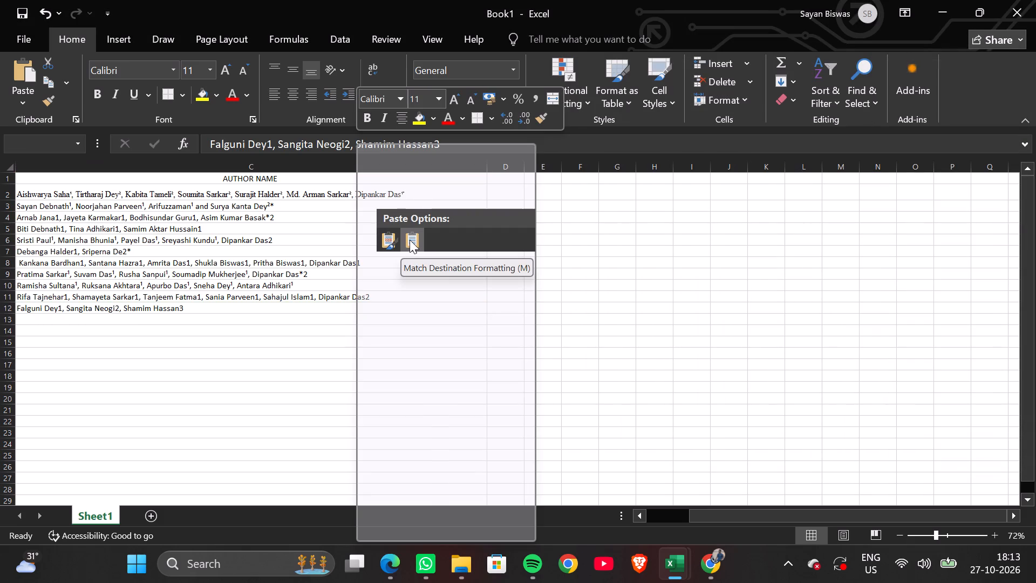
left_click(410, 240)
Select B13 in Excel for the PP12 title, and open the PP 12 abstract from Drive's Poster Presentation folder in Chrome.
left_click_drag(706, 519, 691, 526)
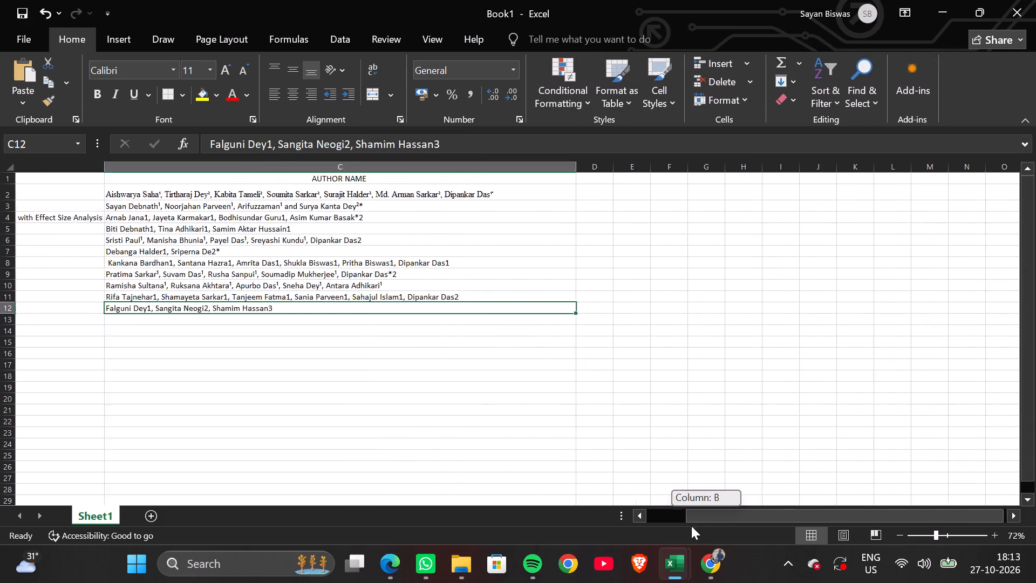
left_click_drag(691, 526, 673, 523)
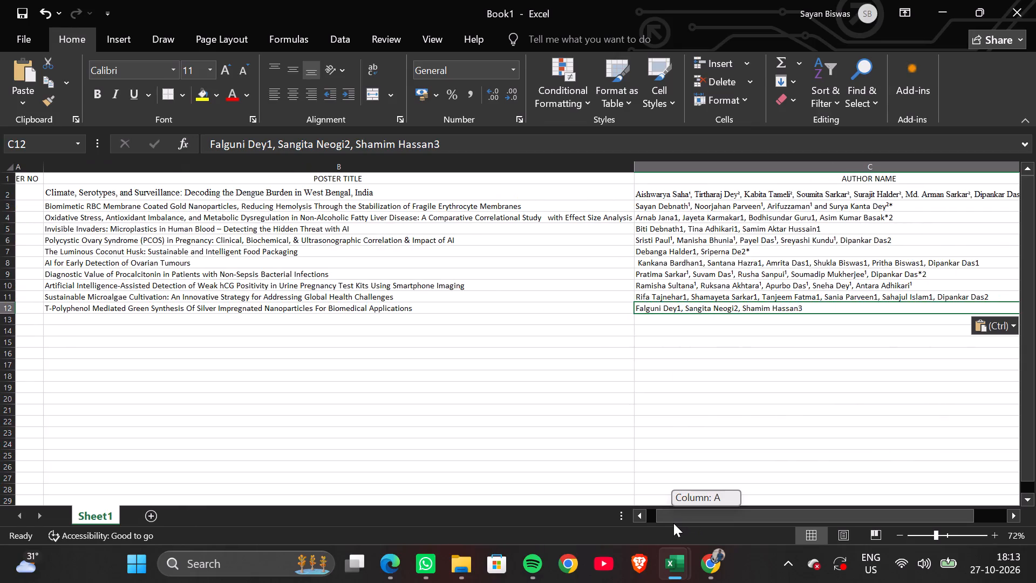
left_click_drag(673, 523, 662, 520)
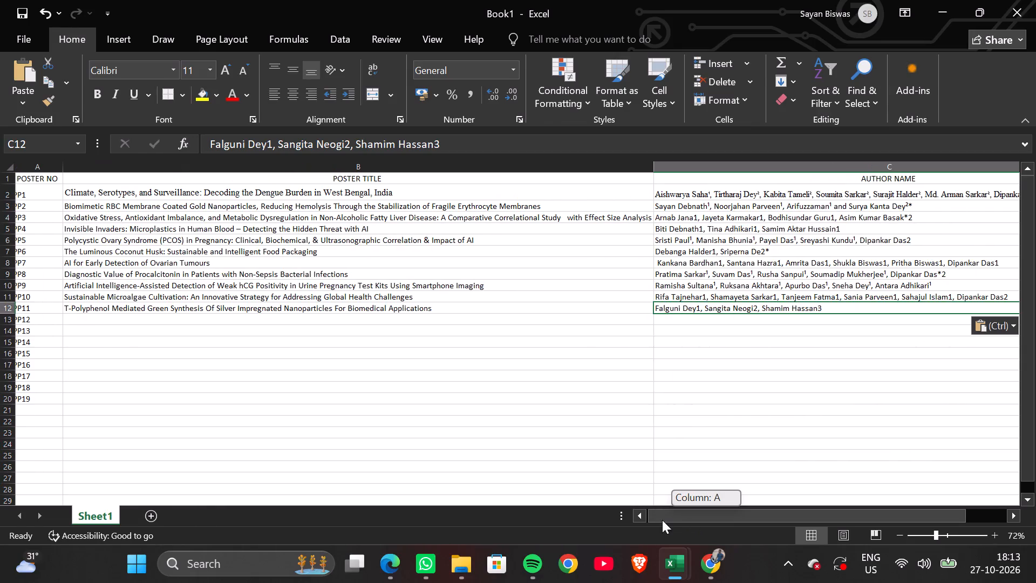
left_click_drag(662, 520, 656, 520)
left_click(185, 316)
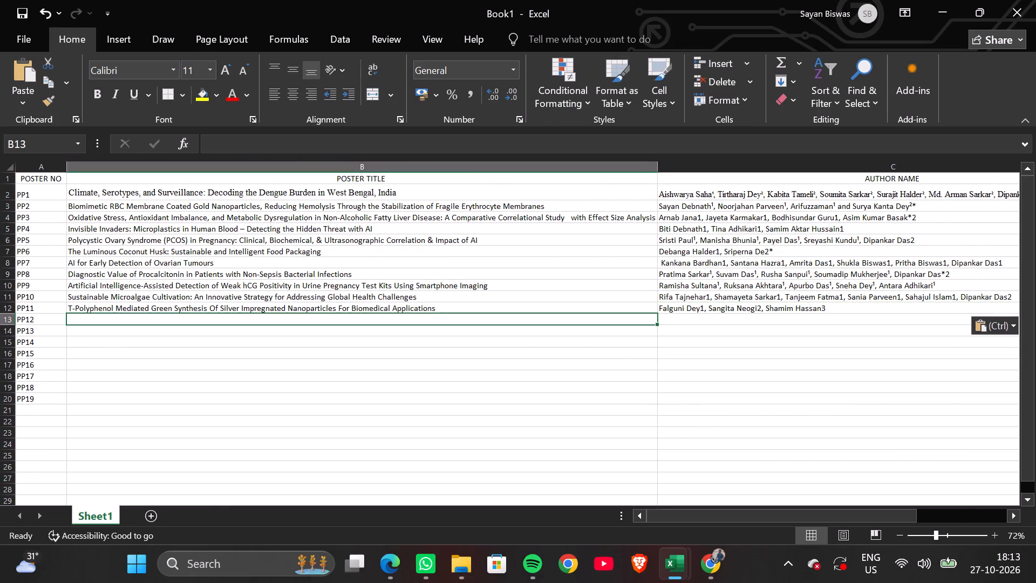
left_click(708, 571)
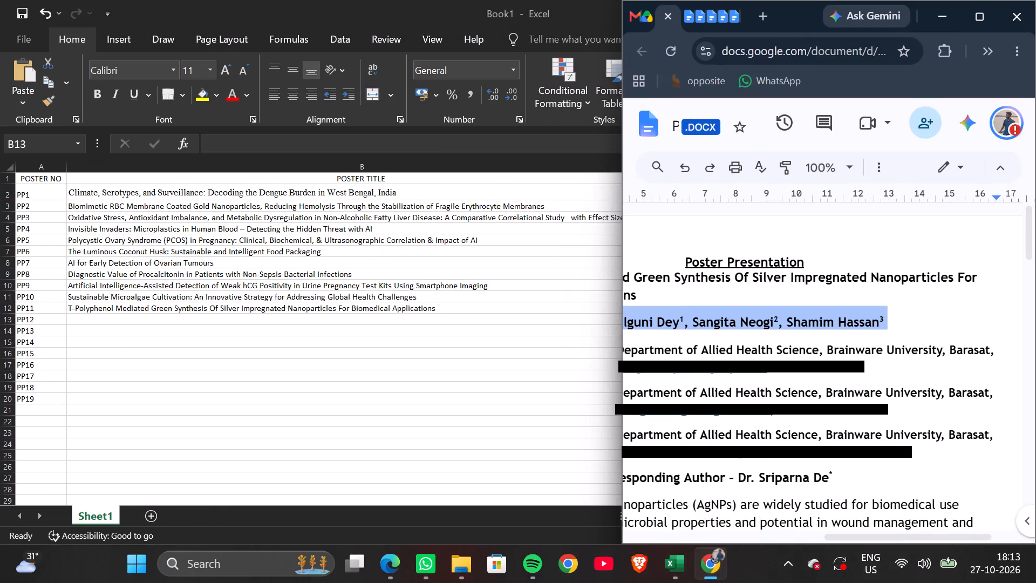
left_click_drag(828, 537, 802, 525)
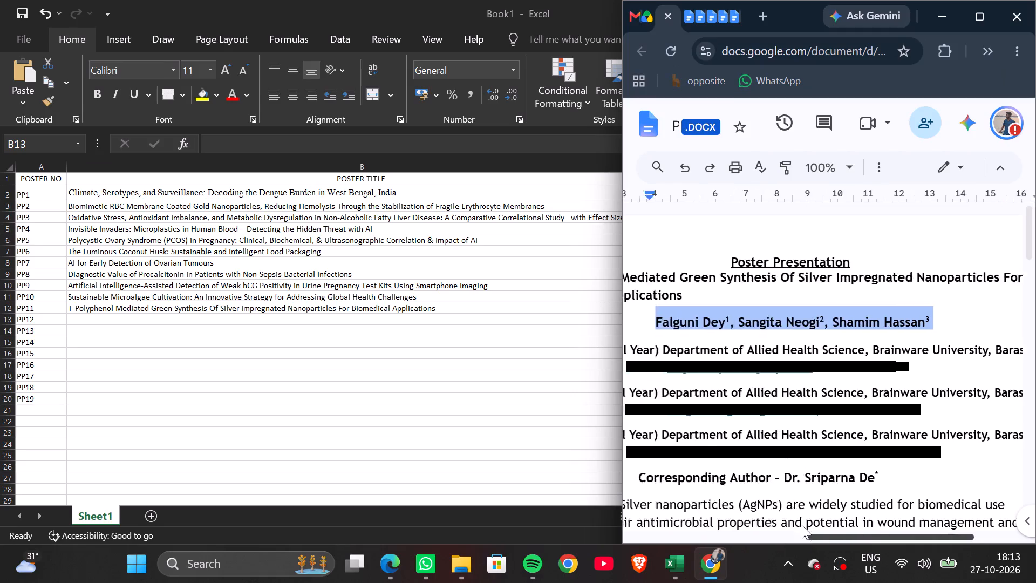
left_click_drag(802, 525, 709, 524)
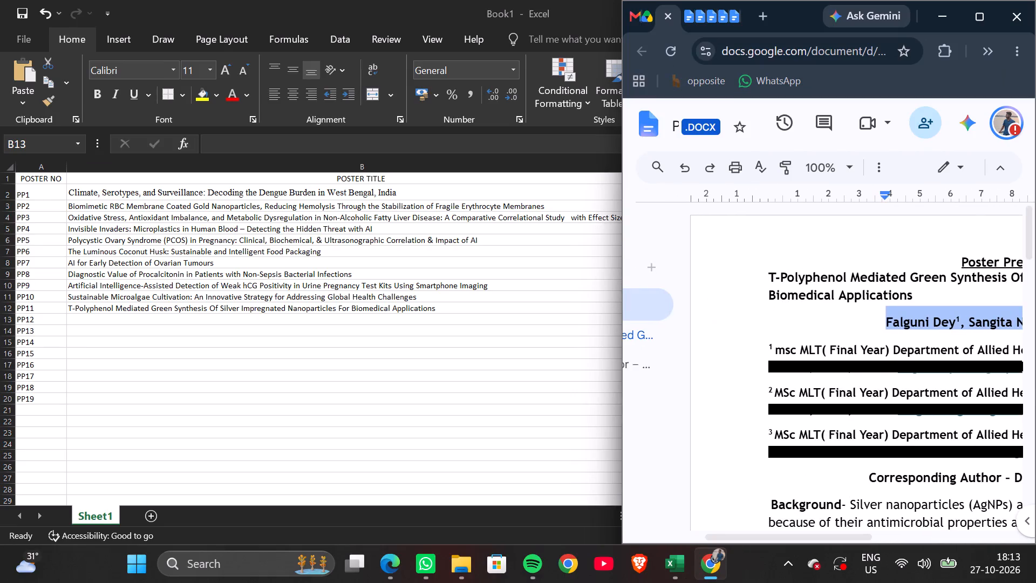
left_click(647, 16)
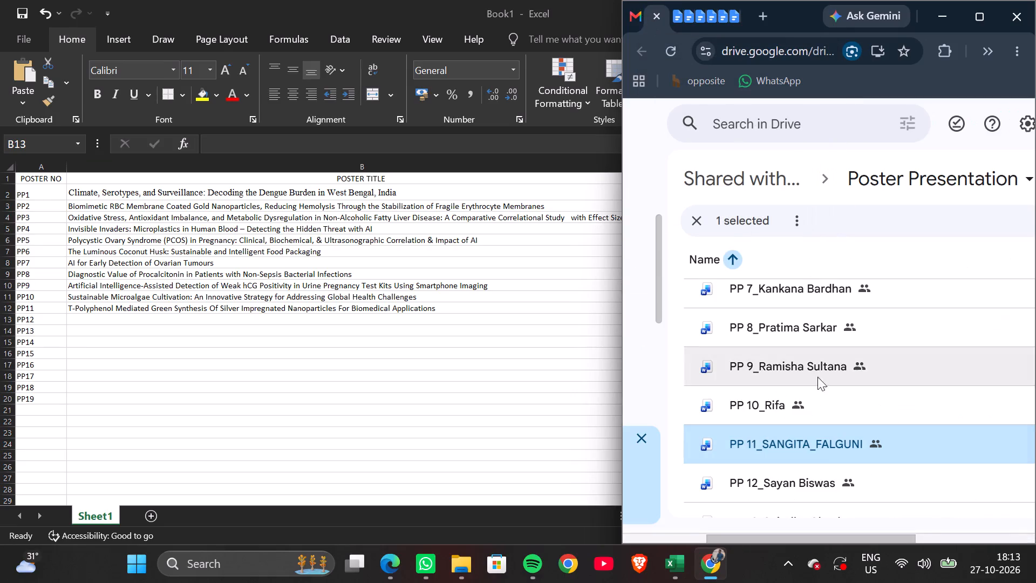
scroll(824, 389, "down", 1)
double_click(813, 404)
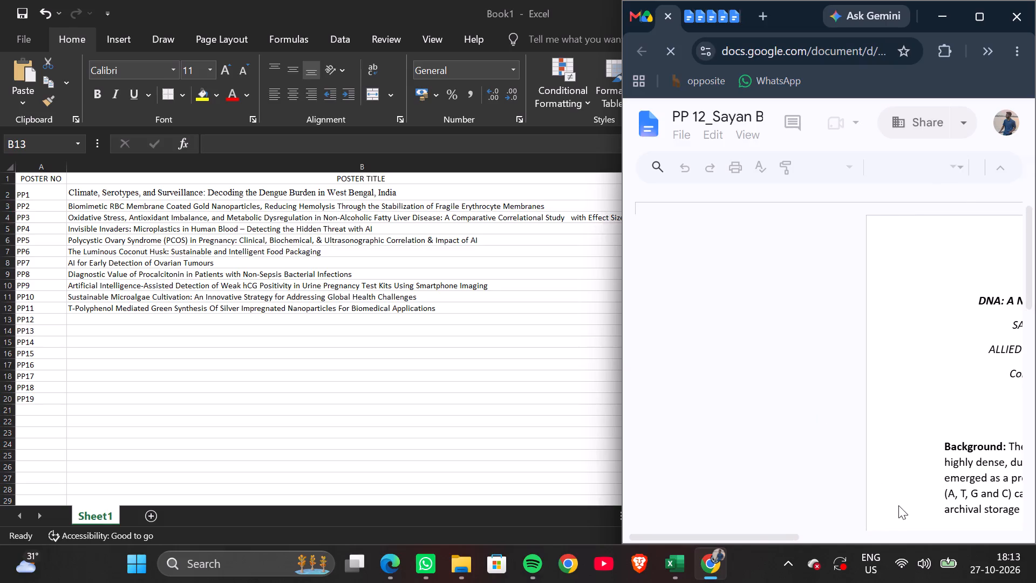
Copy the title "DNA: A NEW ERA OF BIOLOGICAL MEMORY TOWARDS DIGITAL HEALTH INFORMATICS" from PP 12 into B13 in Excel, matching destination formatting.
left_click_drag(767, 535, 922, 513)
left_click_drag(625, 296, 1031, 297)
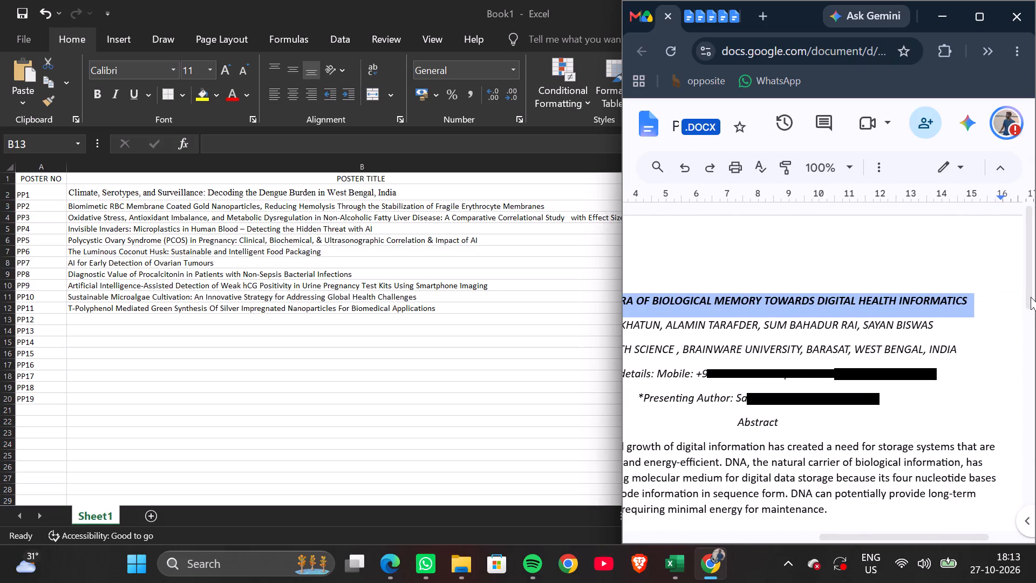
left_click_drag(1031, 297, 996, 296)
right_click(954, 303)
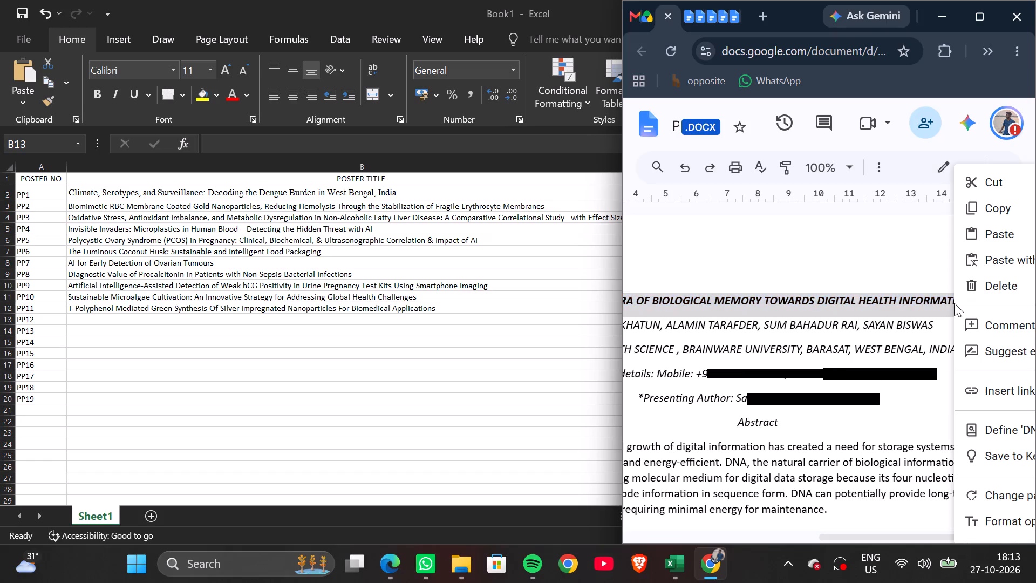
left_click(996, 207)
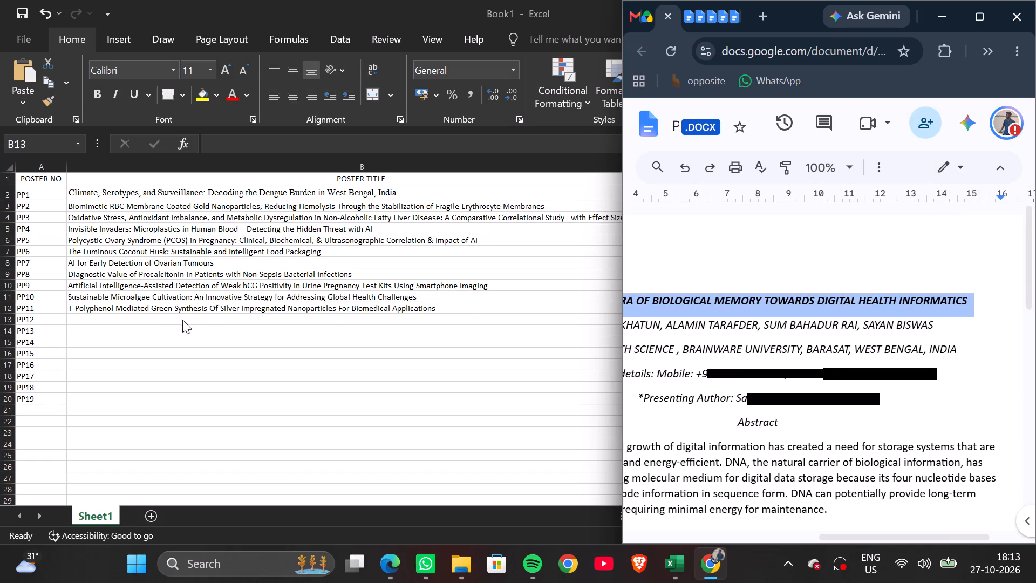
left_click(174, 316)
right_click(182, 321)
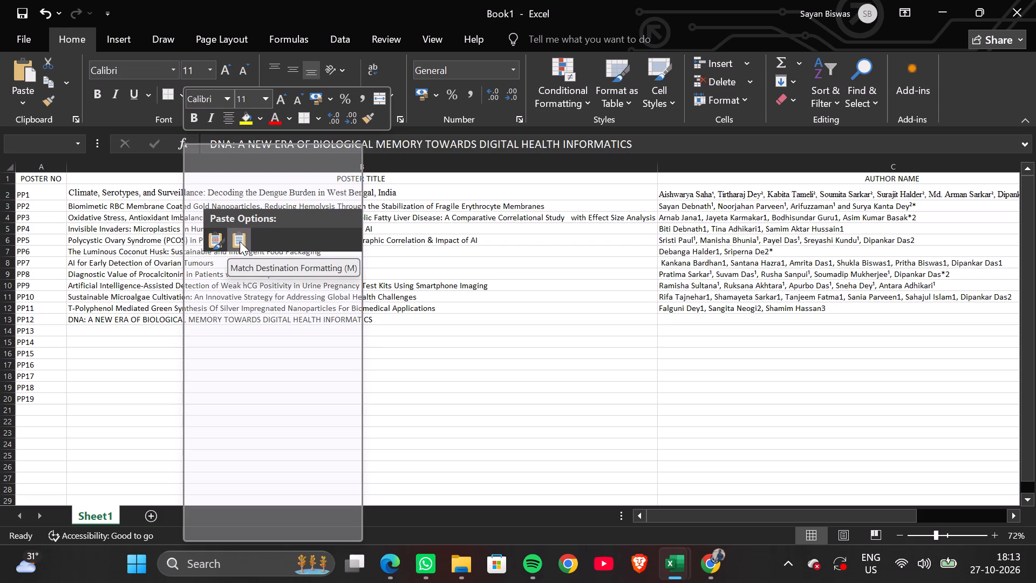
left_click(240, 241)
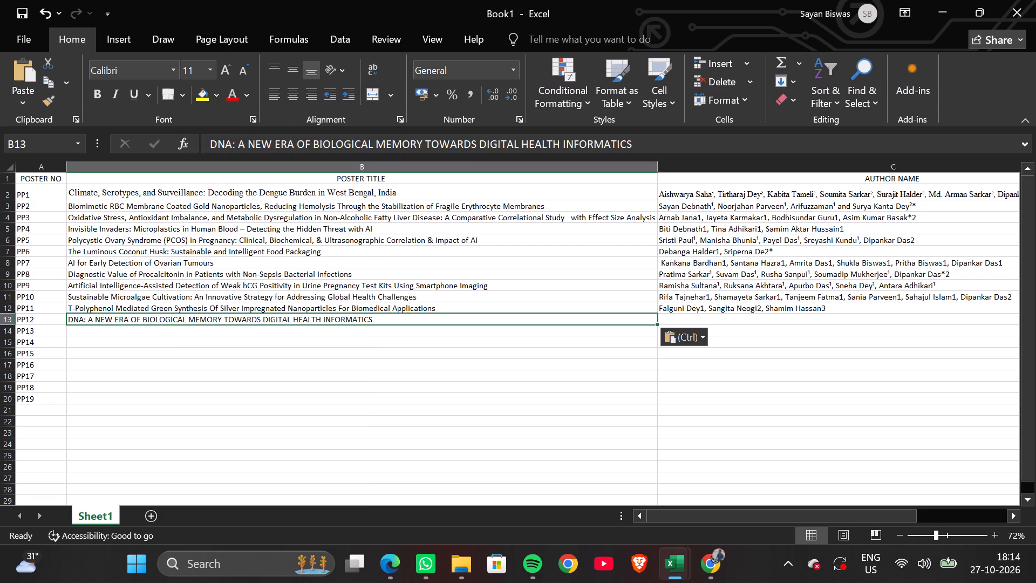
Select C13 in Excel, copy the full author line from the PP 12 abstract in Chrome, and paste it there matching destination formatting.
left_click(677, 321)
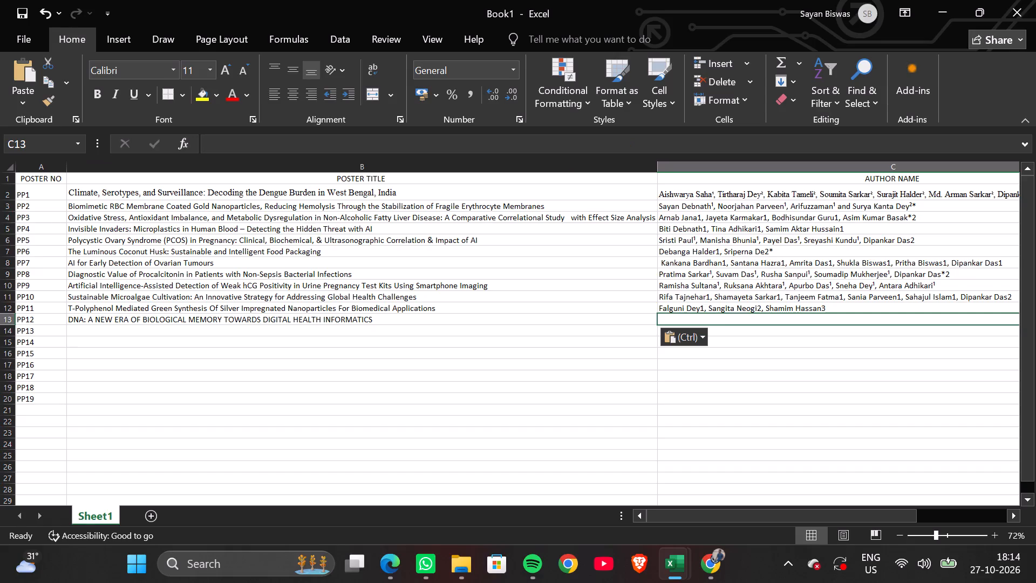
left_click(712, 563)
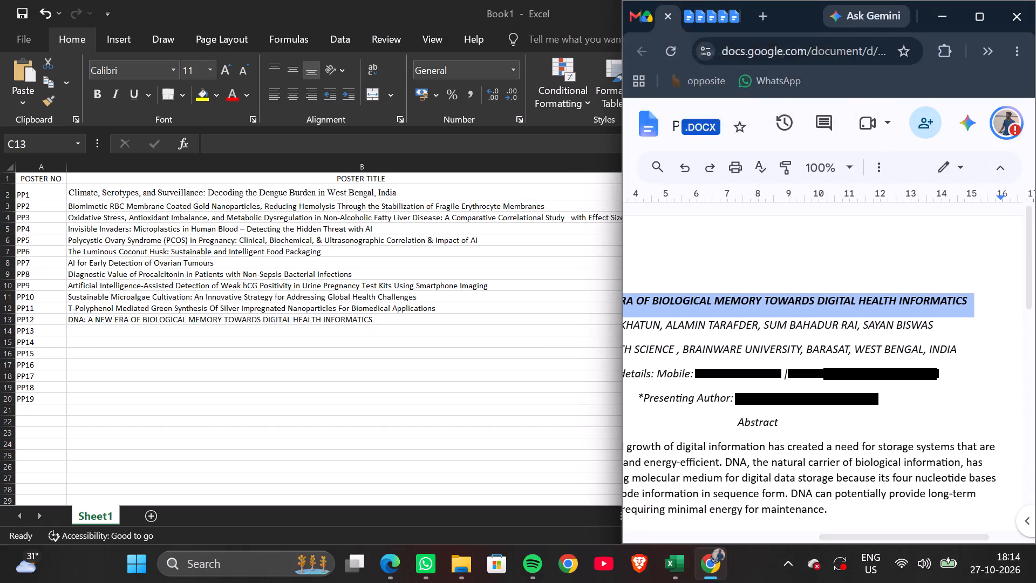
left_click_drag(826, 544, 812, 534)
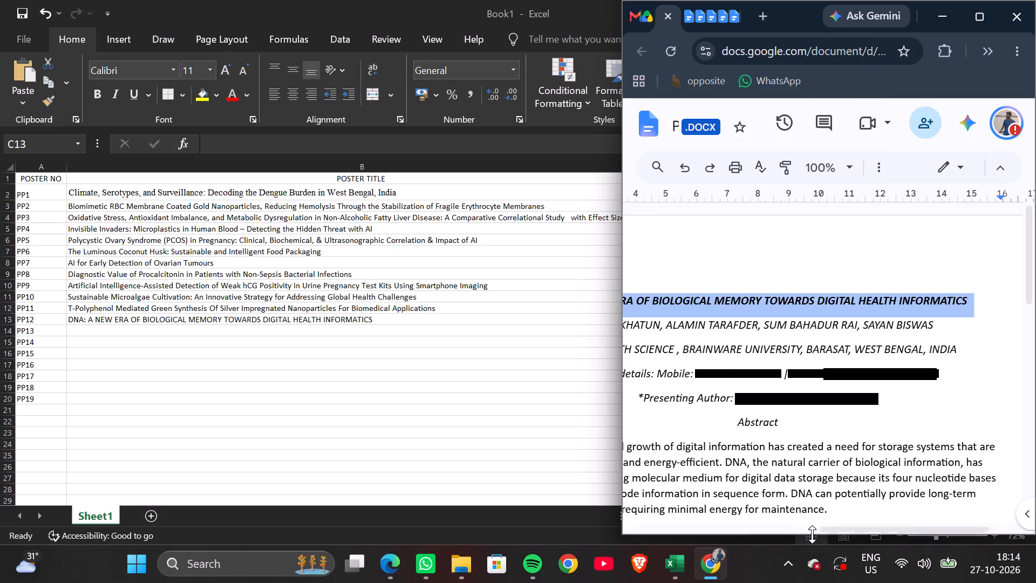
left_click_drag(812, 534, 820, 538)
left_click_drag(833, 533, 810, 524)
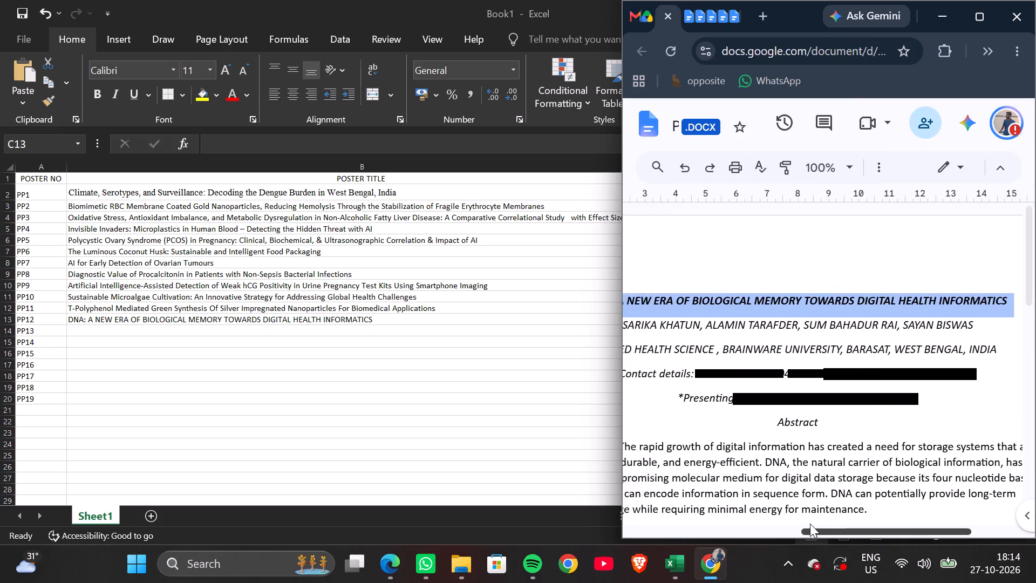
left_click_drag(810, 524, 779, 533)
left_click_drag(700, 322, 882, 325)
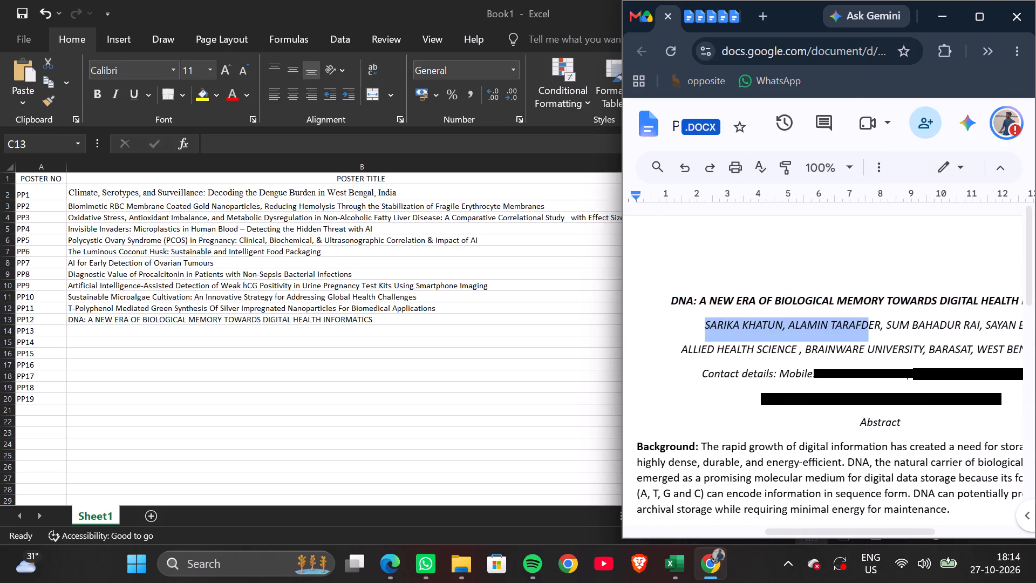
left_click_drag(882, 325, 1031, 323)
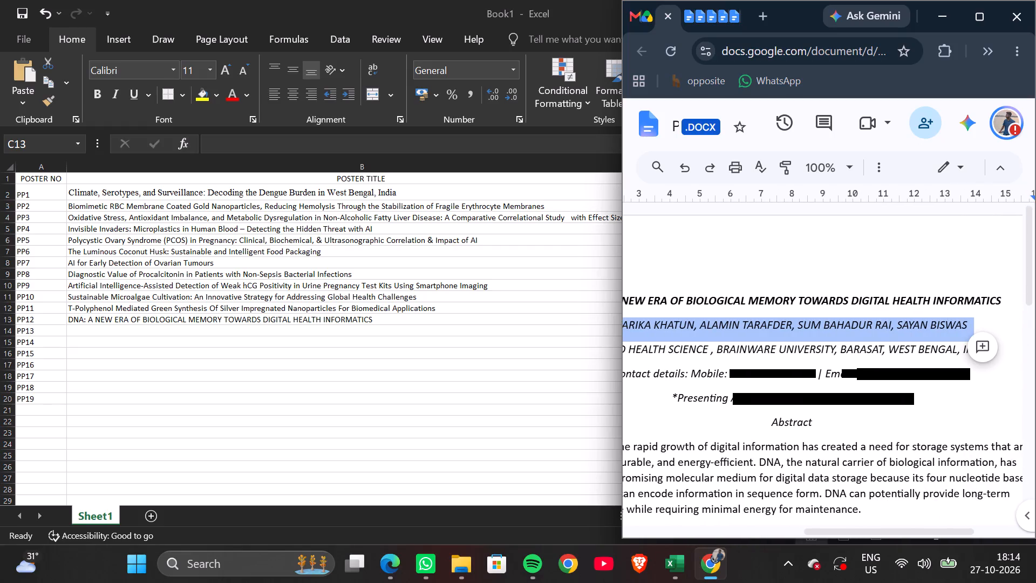
right_click(927, 330)
left_click(960, 202)
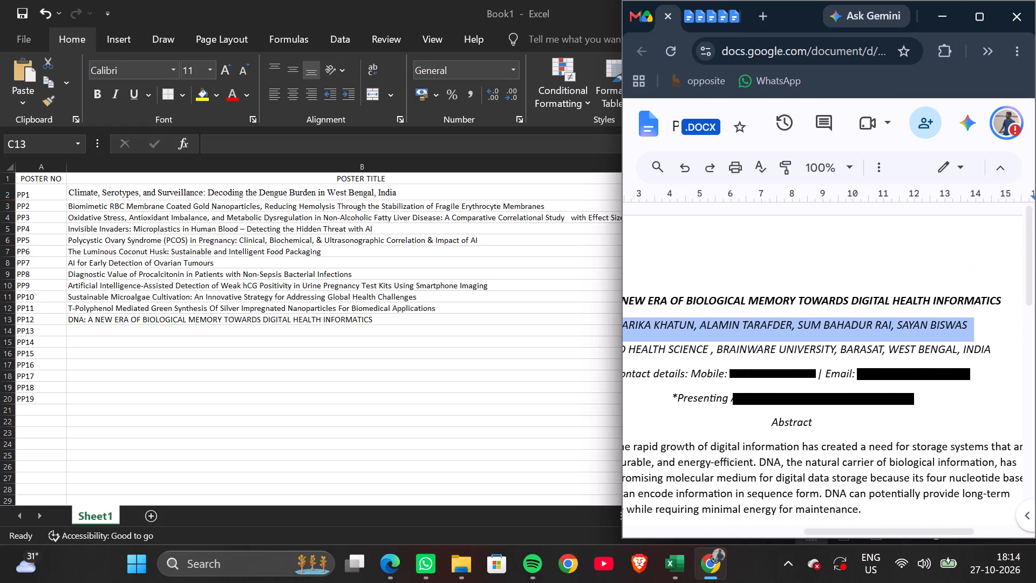
left_click(935, 11)
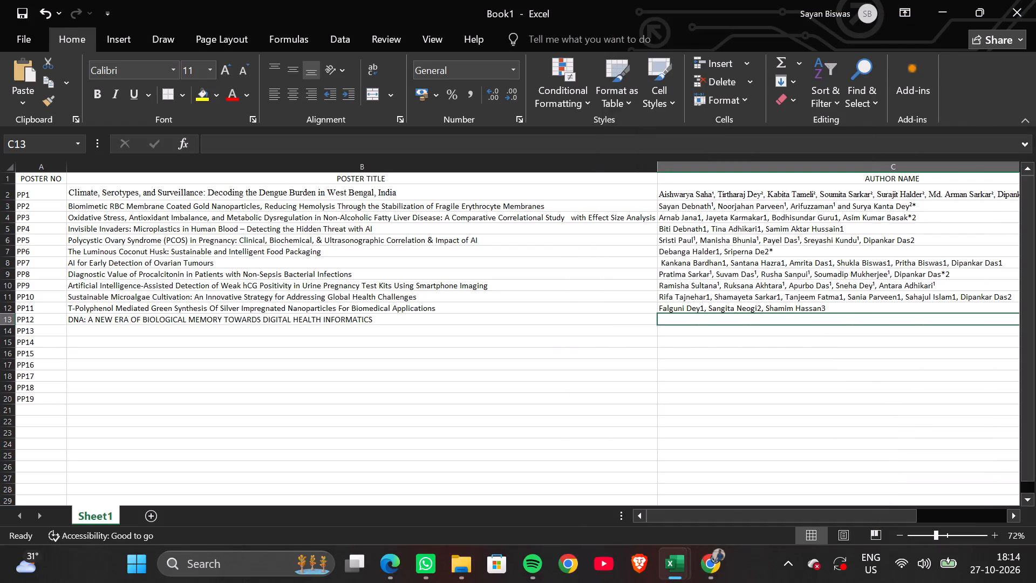
right_click(688, 321)
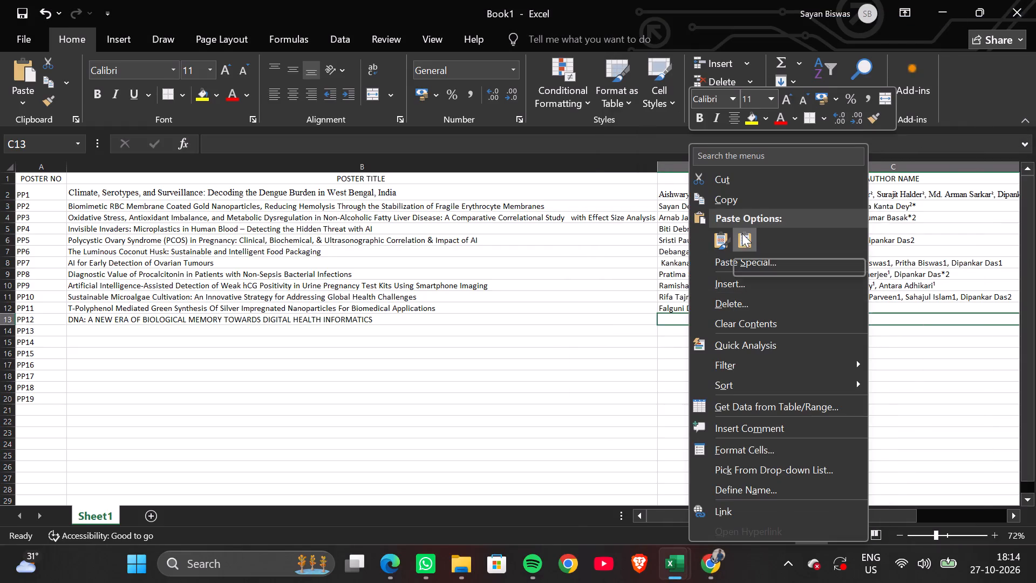
left_click(742, 233)
Switch to Chrome and open the PP 13 abstract from Drive's Poster Presentation folder.
left_click_drag(716, 515, 710, 520)
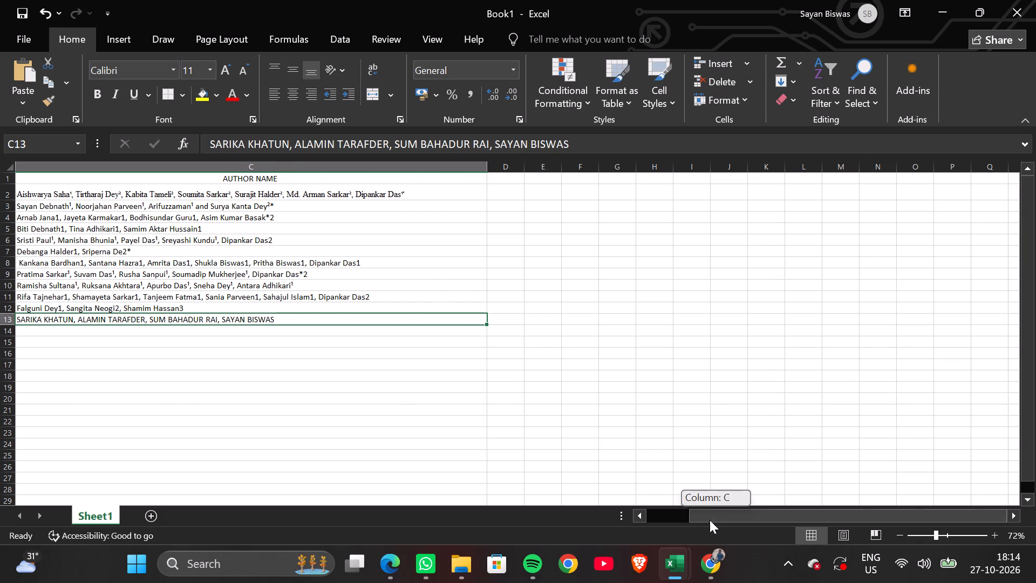
left_click_drag(710, 520, 688, 514)
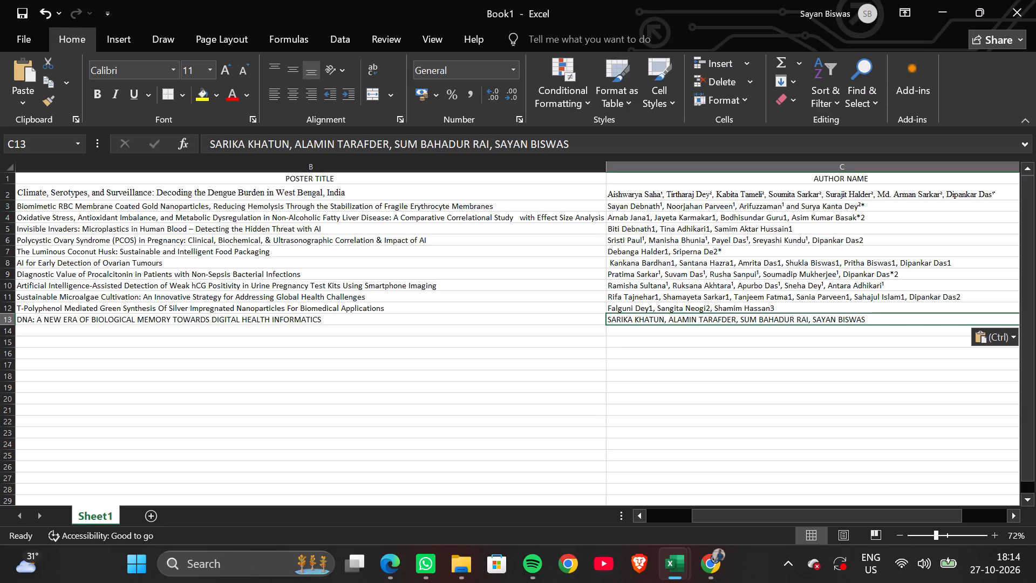
left_click(704, 560)
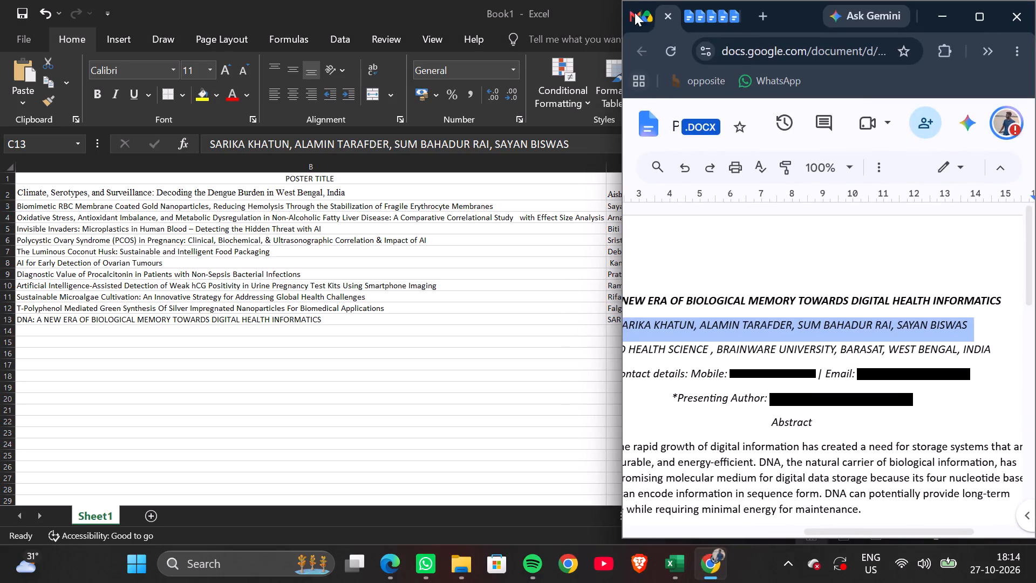
left_click(652, 10)
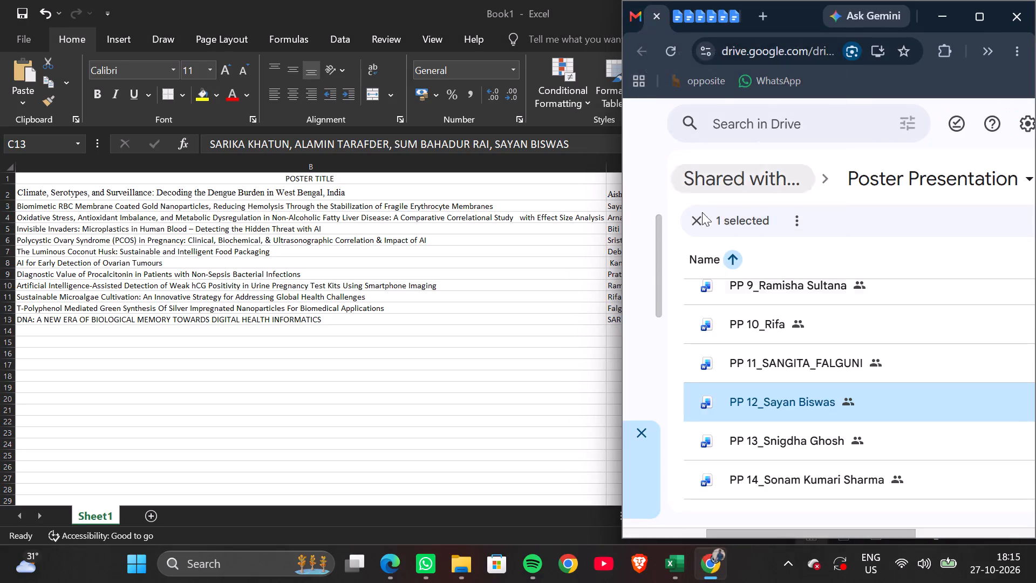
double_click(762, 436)
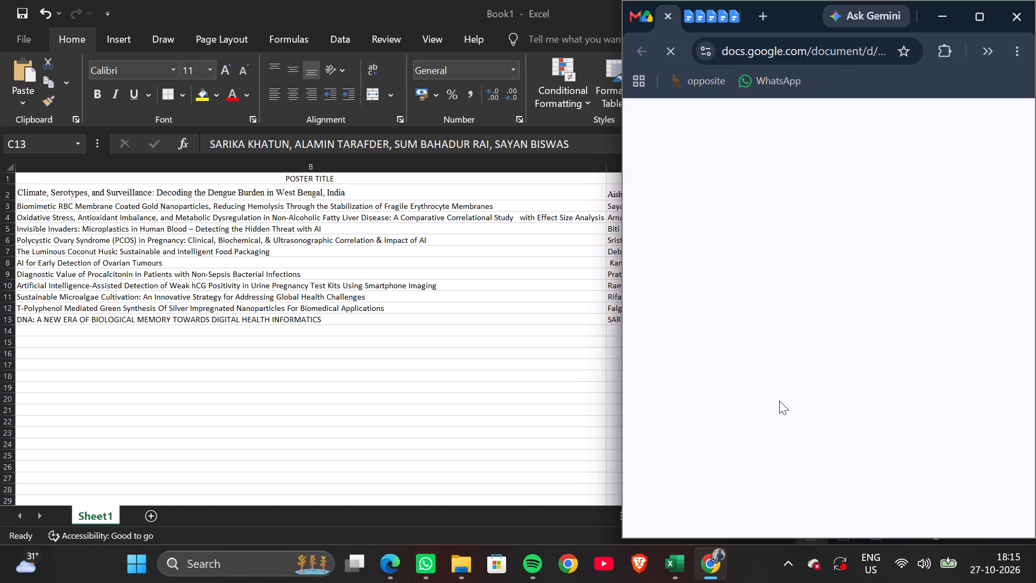
Copy the title "Smart healthcare: the role of AI, robotics, and NLP in advancing telemedicine and remote patient monitoring" into B14 in Excel, matching destination formatting.
left_click_drag(784, 529, 869, 531)
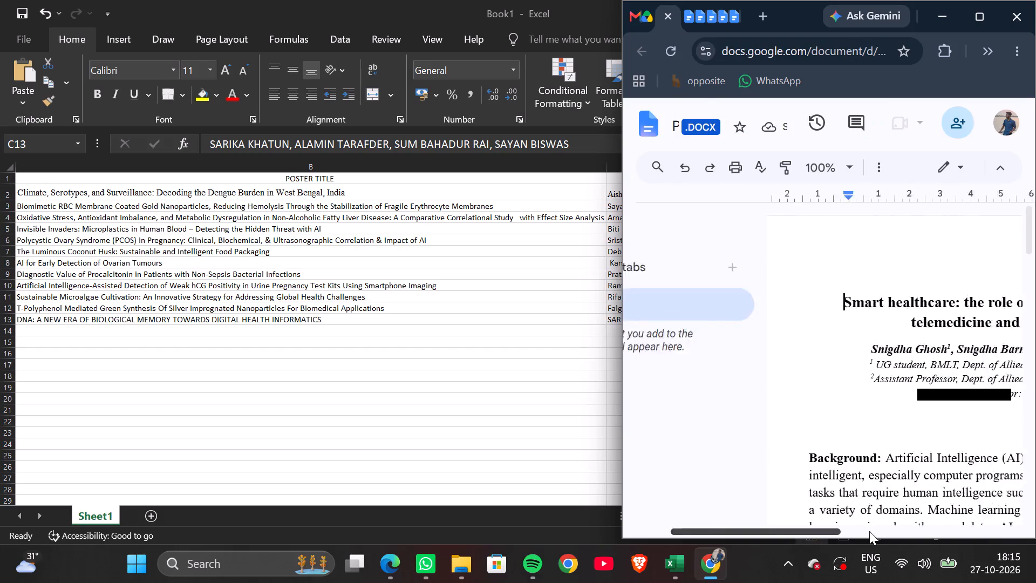
left_click_drag(869, 531, 939, 520)
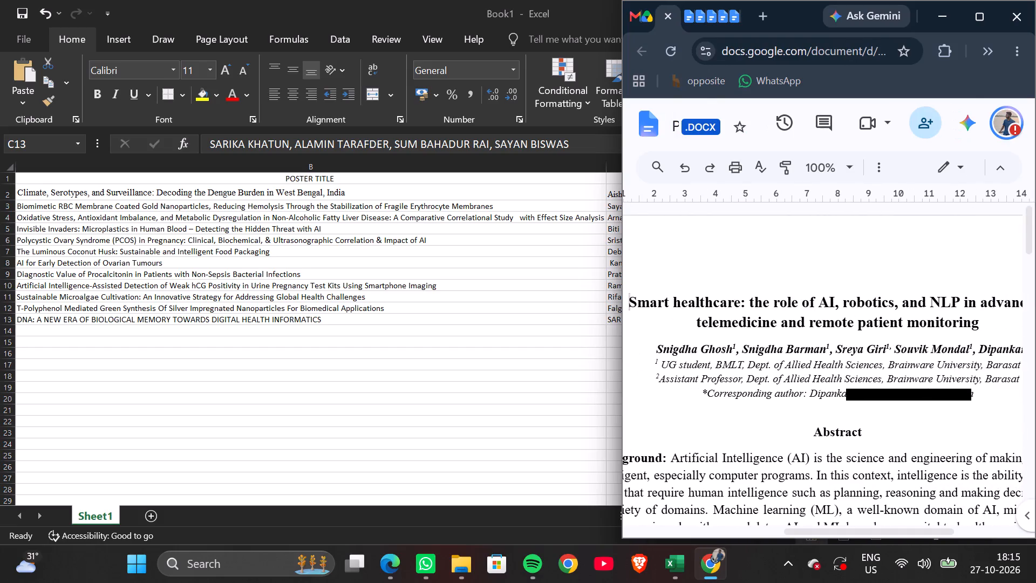
left_click_drag(627, 304, 1035, 327)
right_click(971, 319)
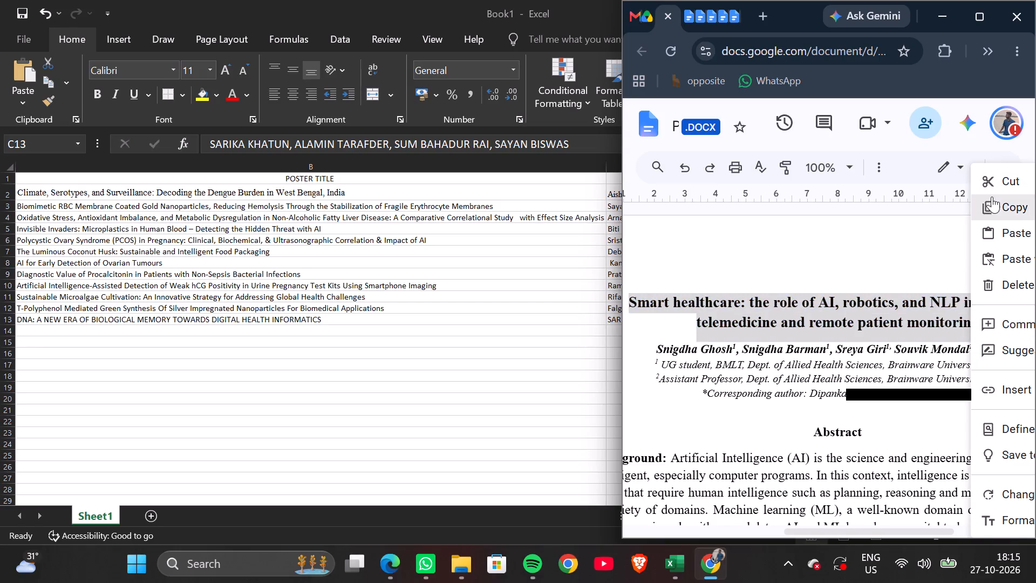
left_click(992, 196)
left_click(937, 24)
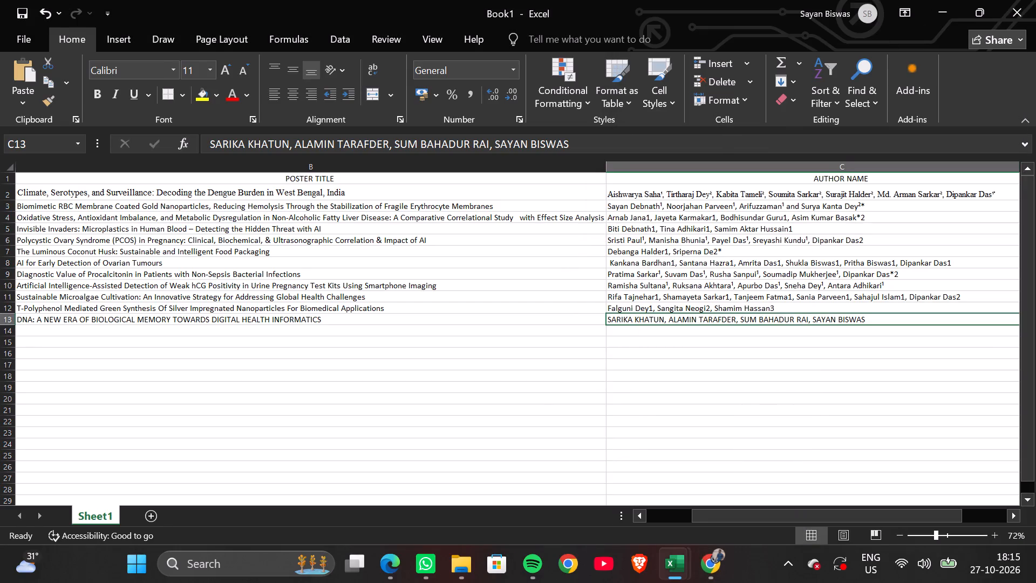
left_click(152, 333)
right_click(152, 333)
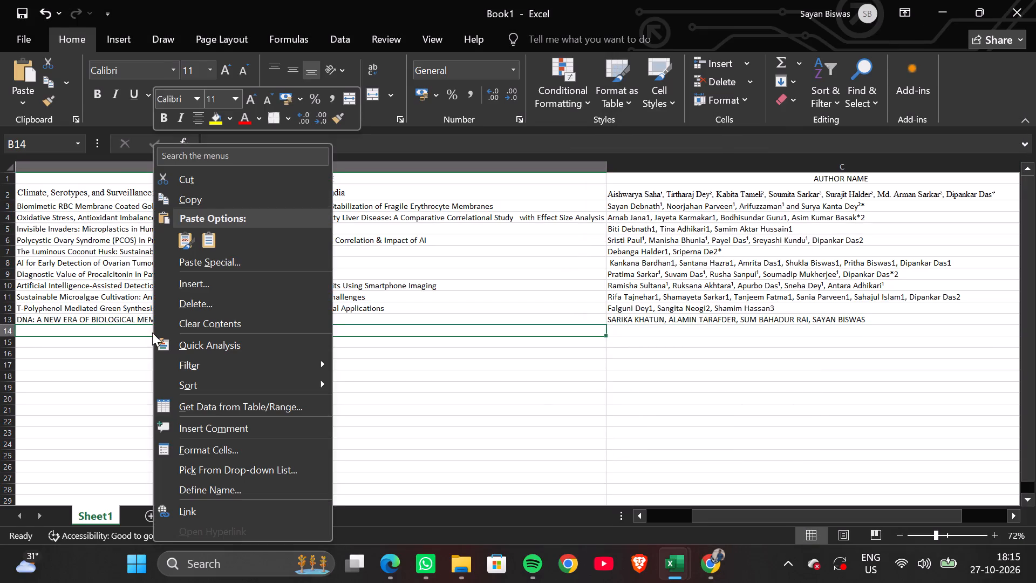
left_click(217, 242)
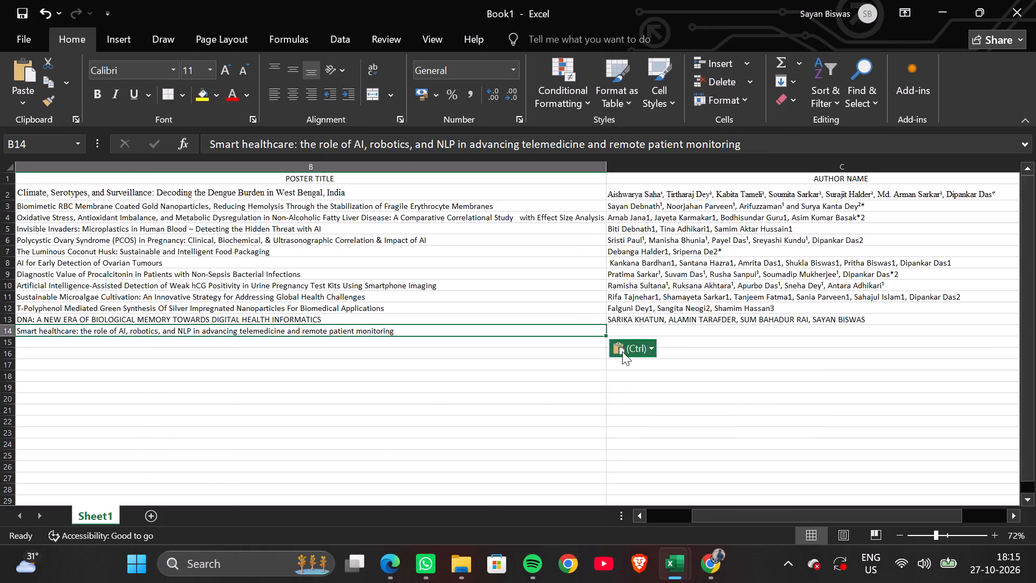
Copy the full author line from the PP 13 abstract in Chrome into C14 in Excel, matching destination formatting.
left_click(631, 329)
left_click(710, 553)
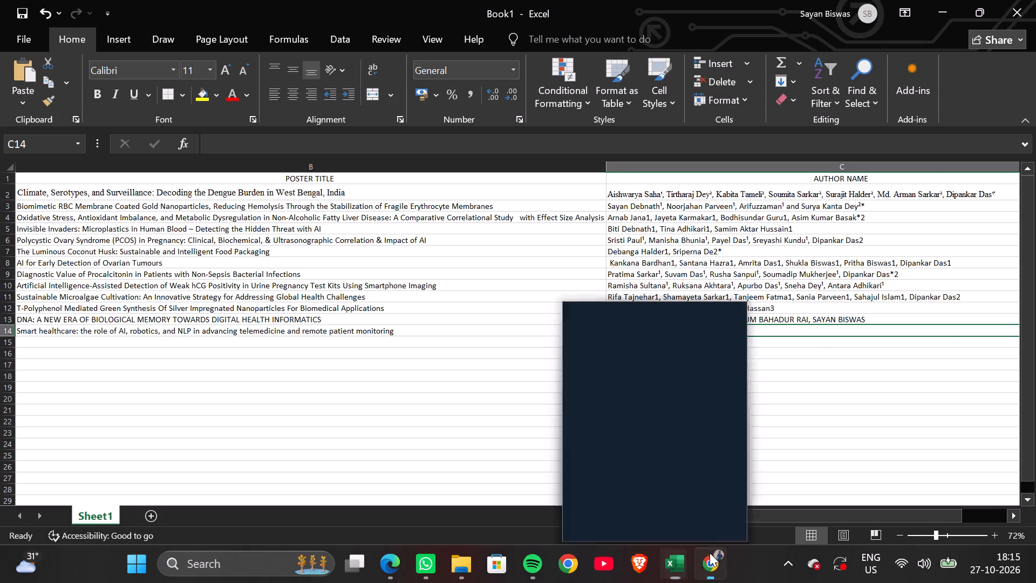
left_click_drag(652, 348, 737, 349)
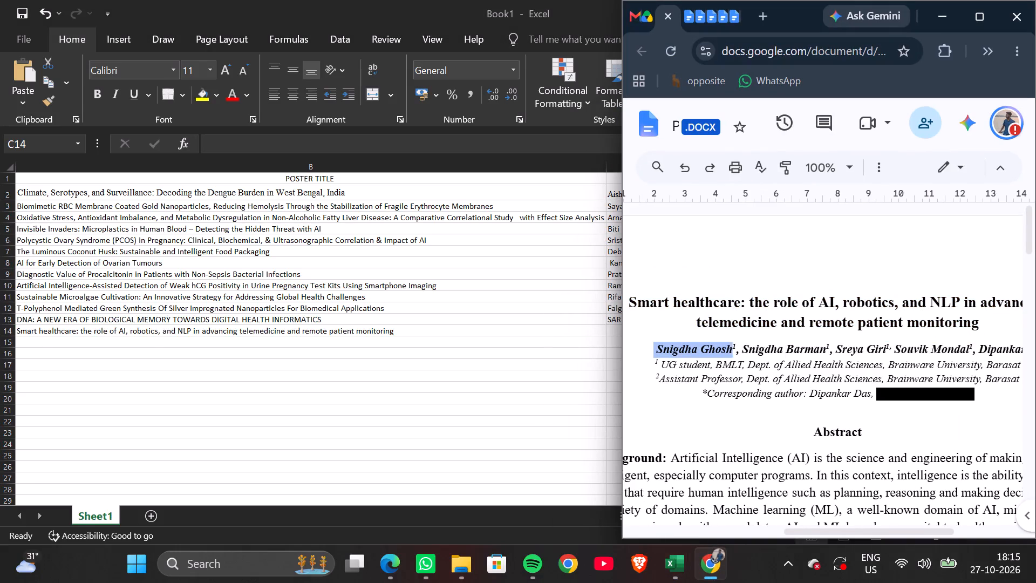
left_click_drag(737, 349, 1017, 352)
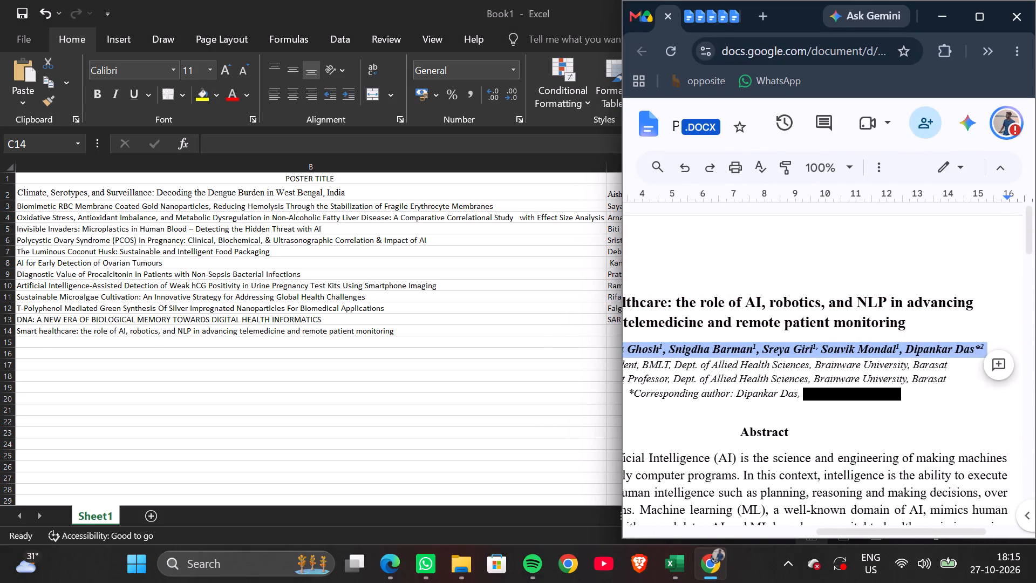
right_click(977, 351)
left_click(997, 210)
left_click(932, 11)
right_click(651, 331)
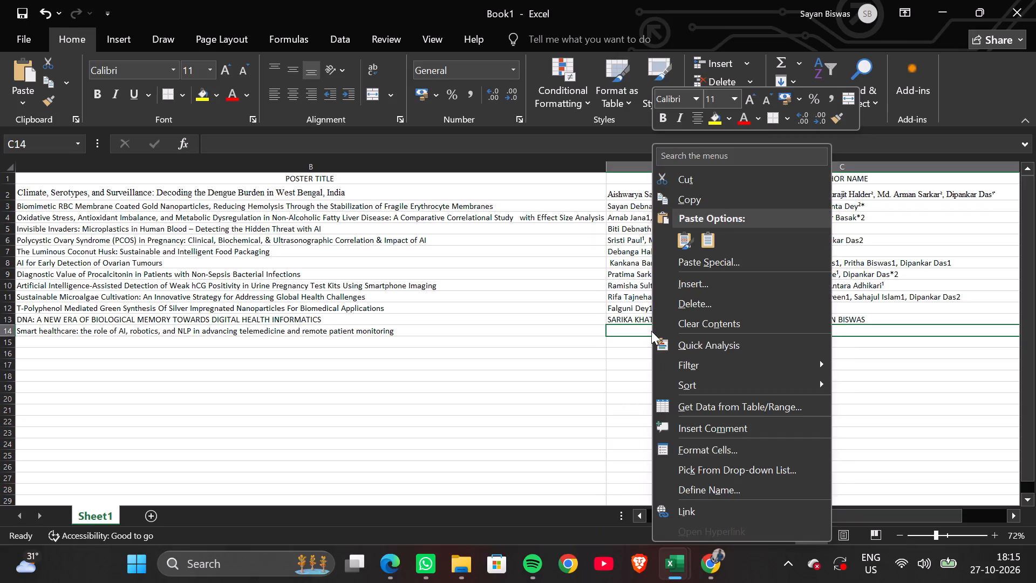
left_click(700, 247)
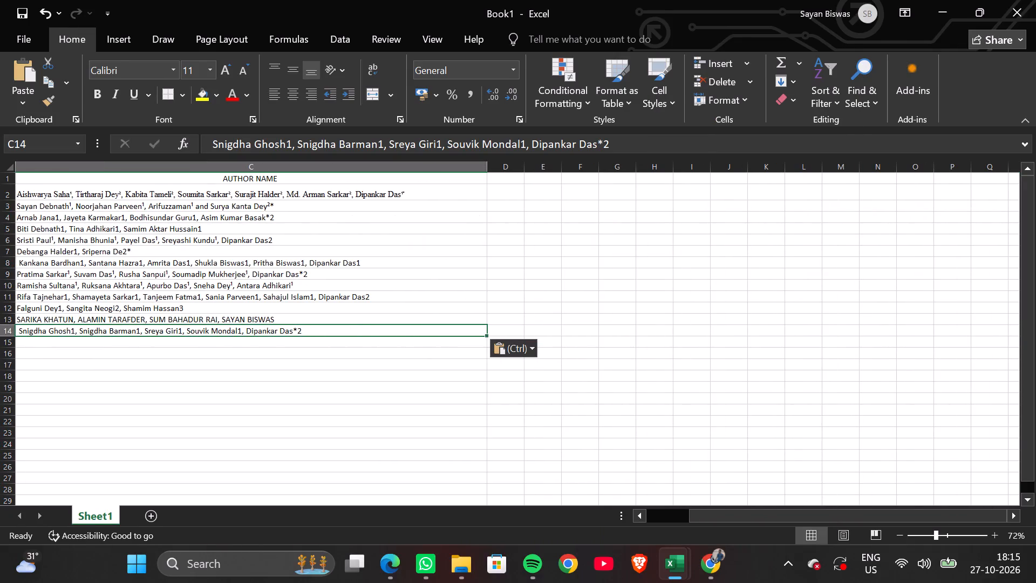
Select B15 in Excel, then switch to Chrome and open the PP 14 abstract from Drive's Poster Presentation folder.
left_click_drag(737, 517, 693, 515)
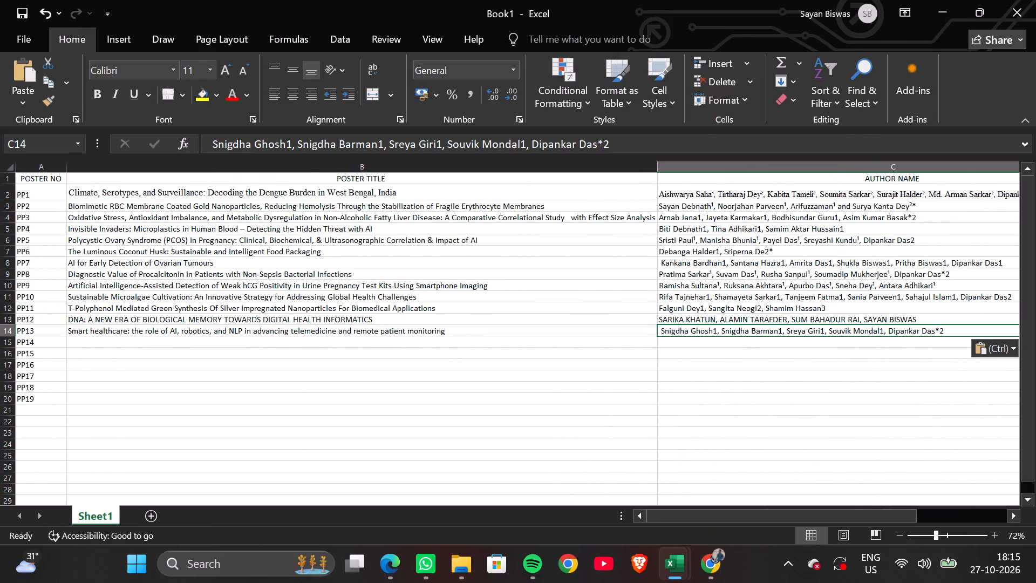
left_click(197, 341)
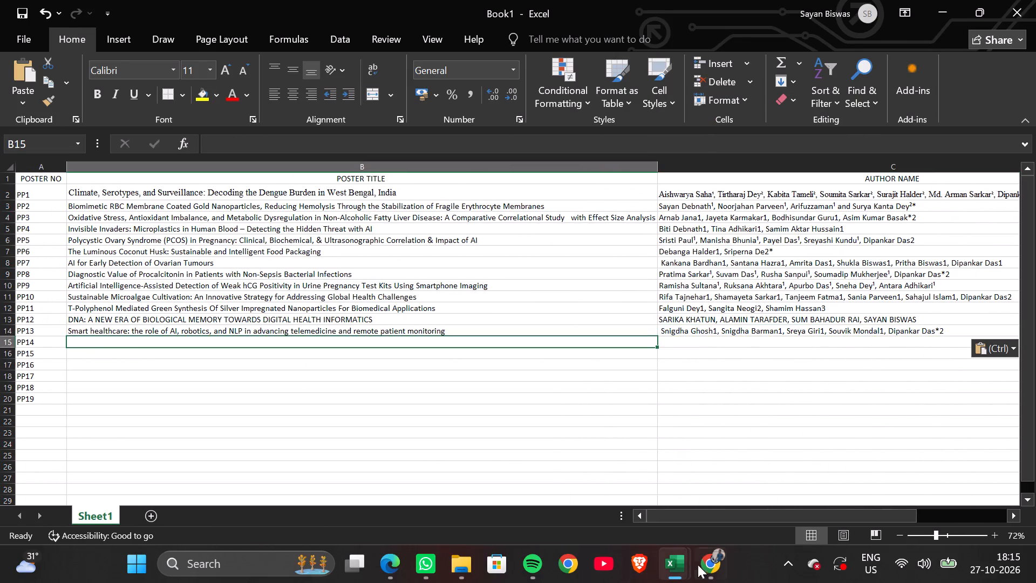
left_click(705, 564)
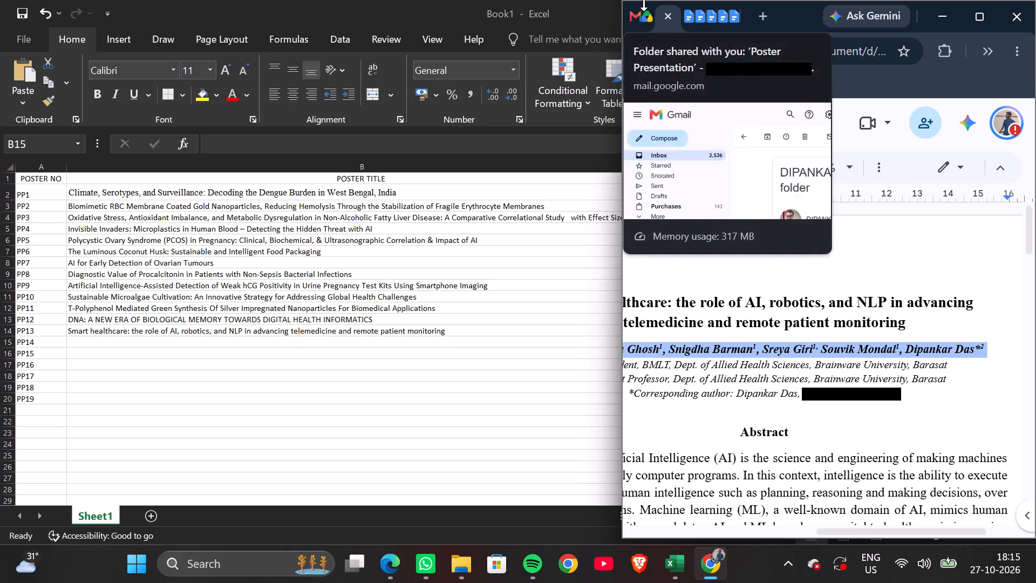
left_click(647, 11)
scroll(772, 448, "down", 1)
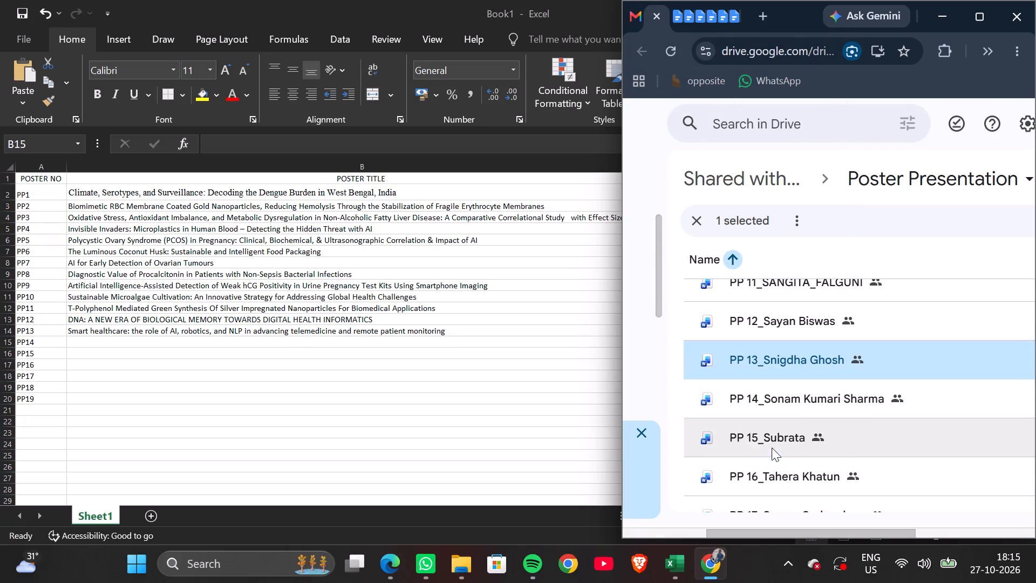
left_click(775, 405)
left_click(775, 405)
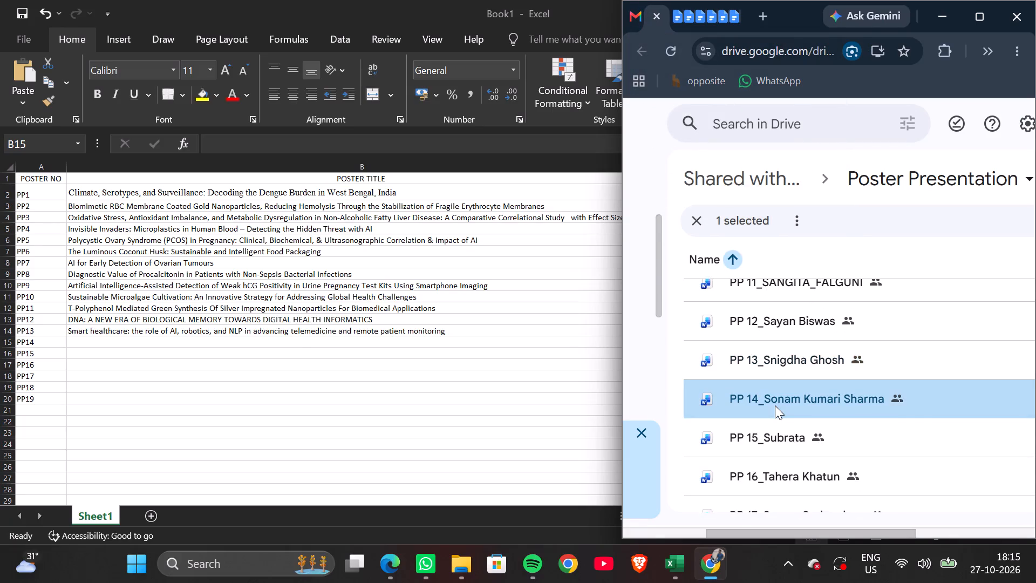
double_click(775, 405)
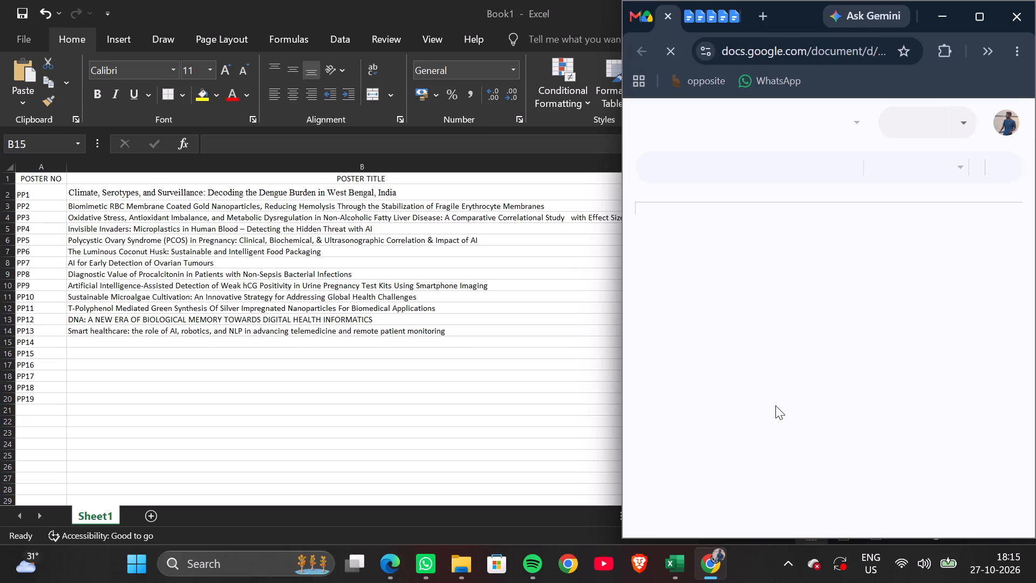
Copy the title "Microplastics And Nanoplastics in The Human Body: Emerging Evidence From Human Biological Samples" into B15 in Excel, matching destination formatting.
left_click_drag(764, 531, 864, 528)
left_click_drag(676, 246, 1020, 268)
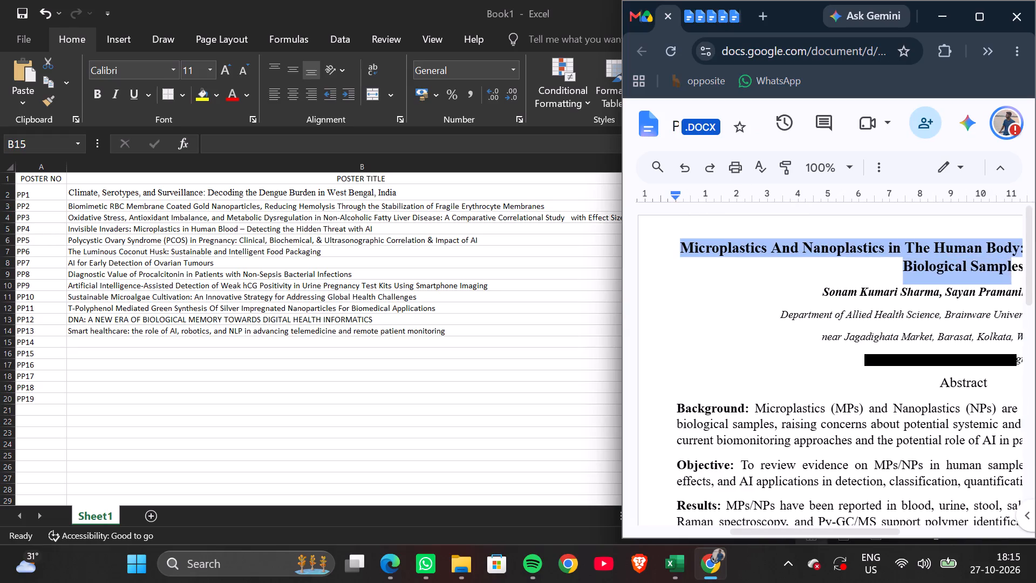
left_click_drag(1020, 268, 1035, 267)
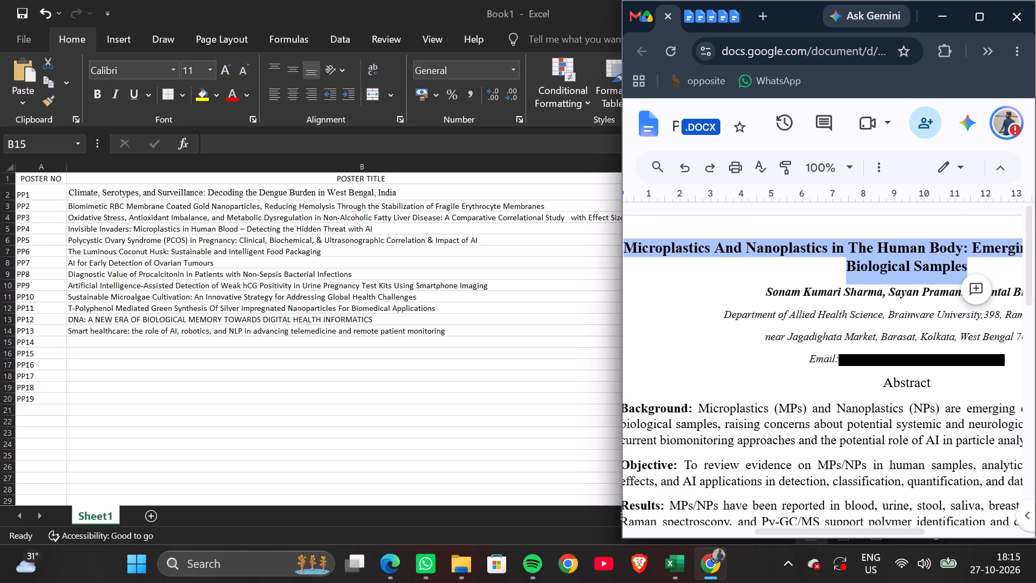
right_click(955, 263)
left_click(962, 208)
left_click(934, 18)
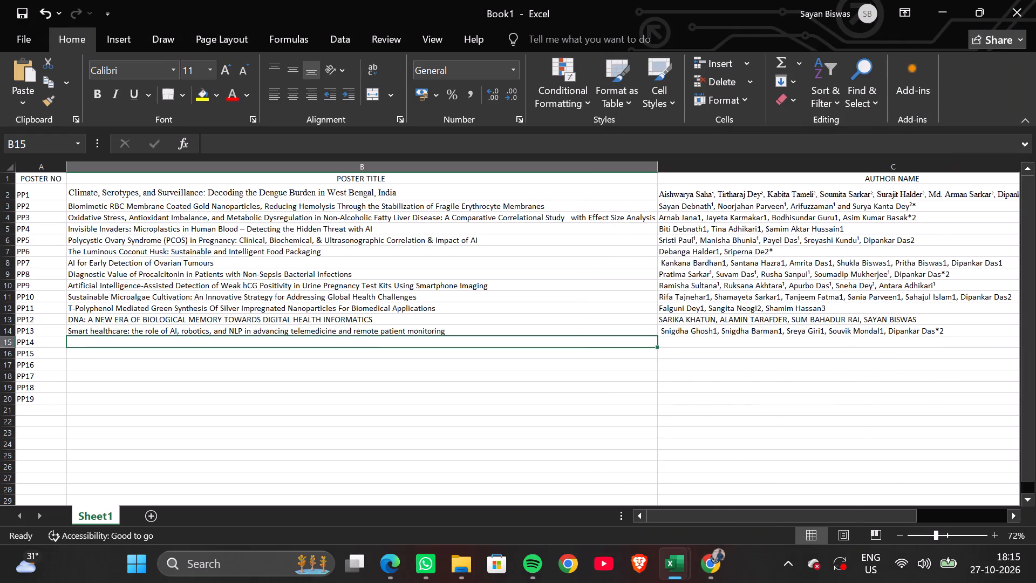
right_click(193, 340)
left_click(247, 240)
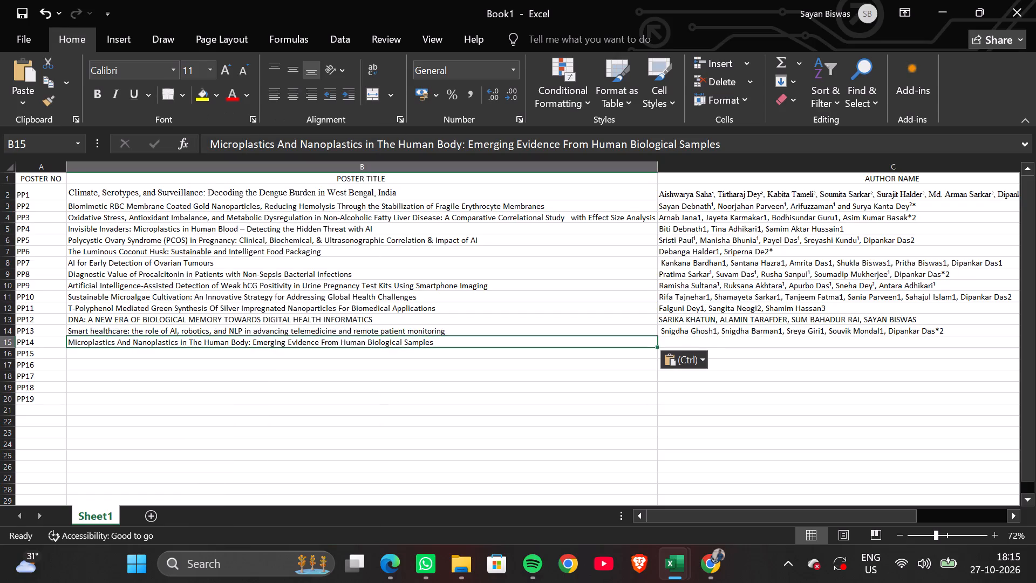
Select C15 in Excel, copy the full author line from the PP 14 abstract in Chrome, and paste it there matching destination formatting.
left_click(689, 344)
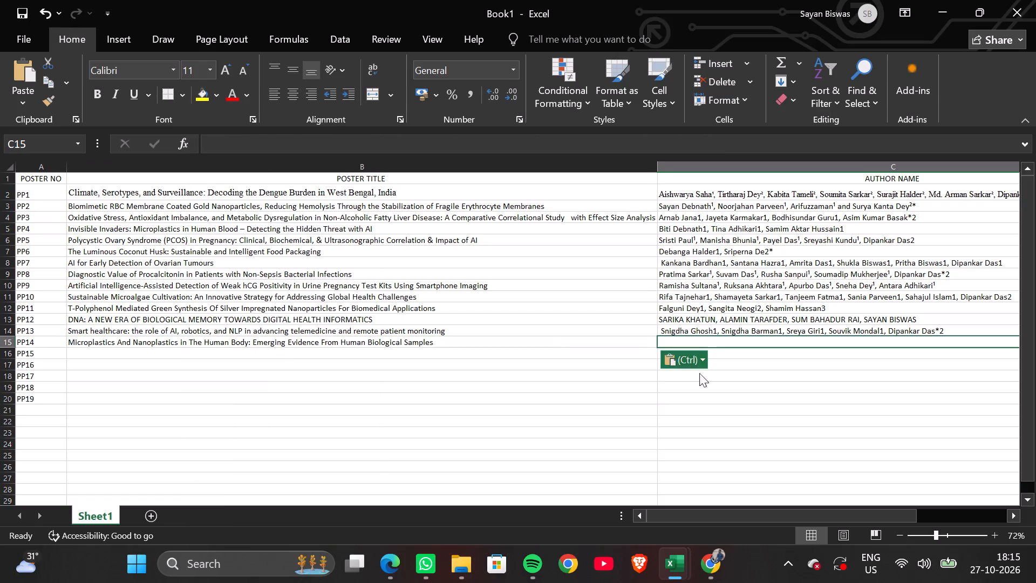
left_click(711, 568)
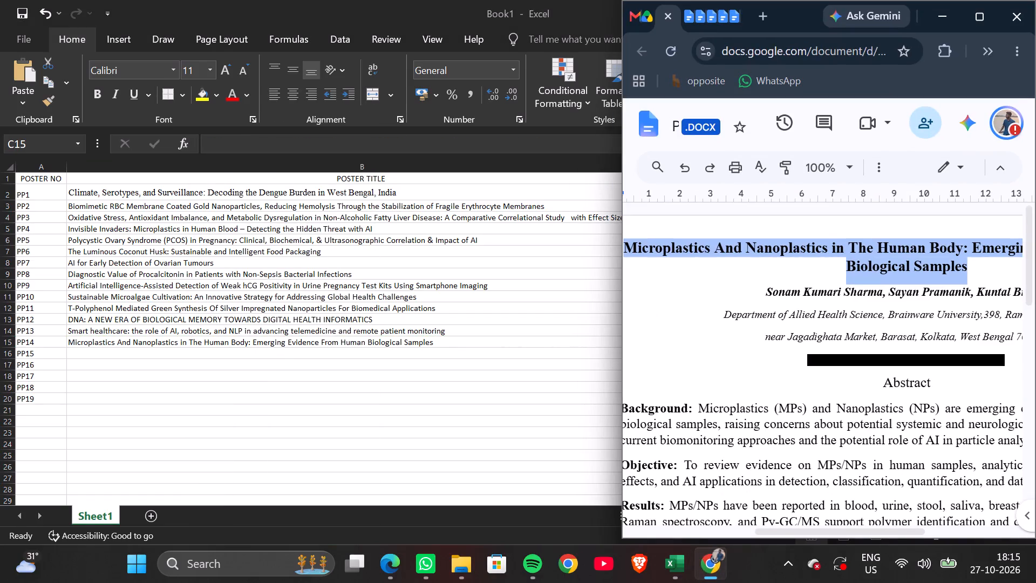
left_click_drag(759, 288, 1018, 283)
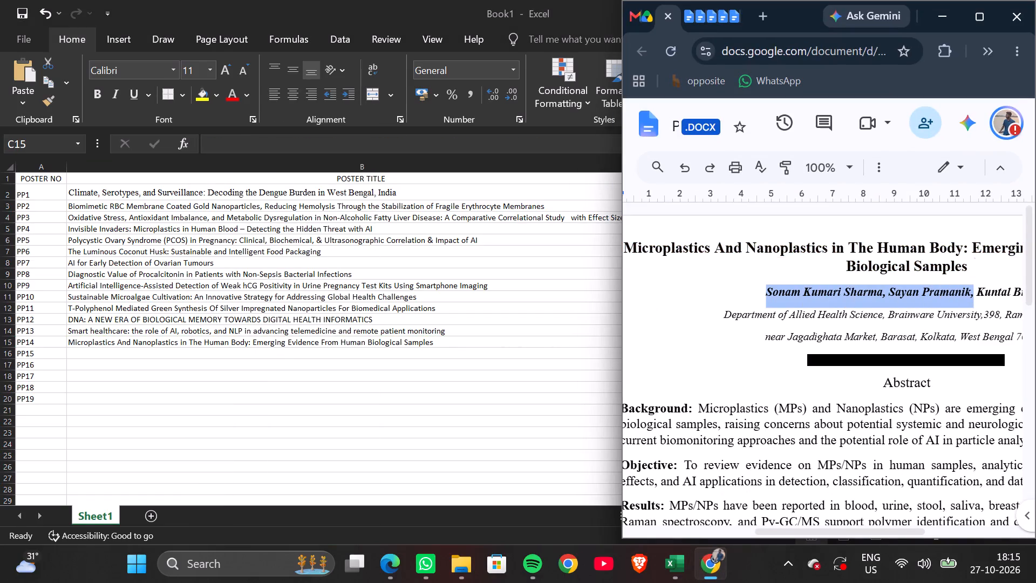
left_click_drag(1018, 283, 1034, 295)
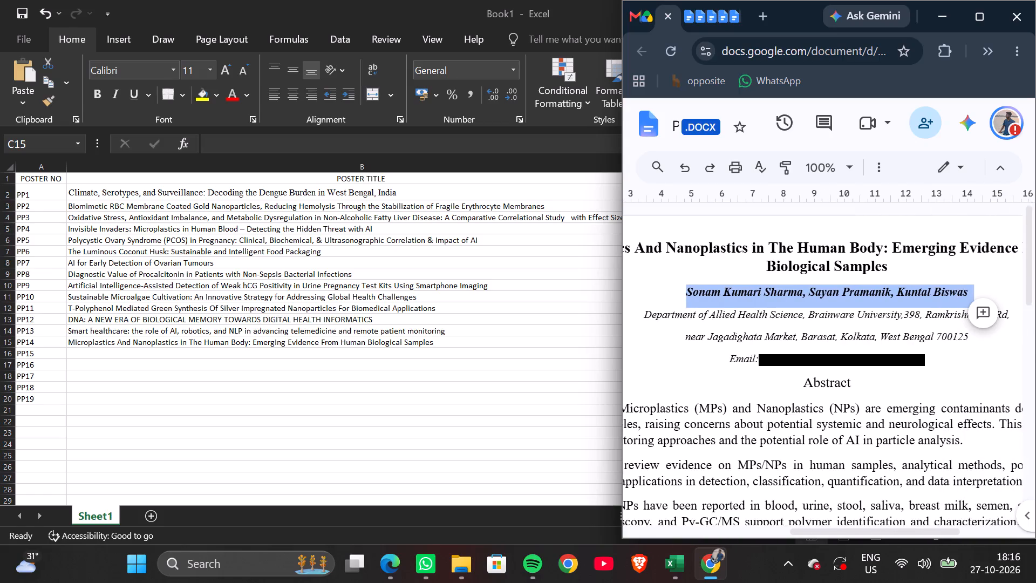
right_click(946, 301)
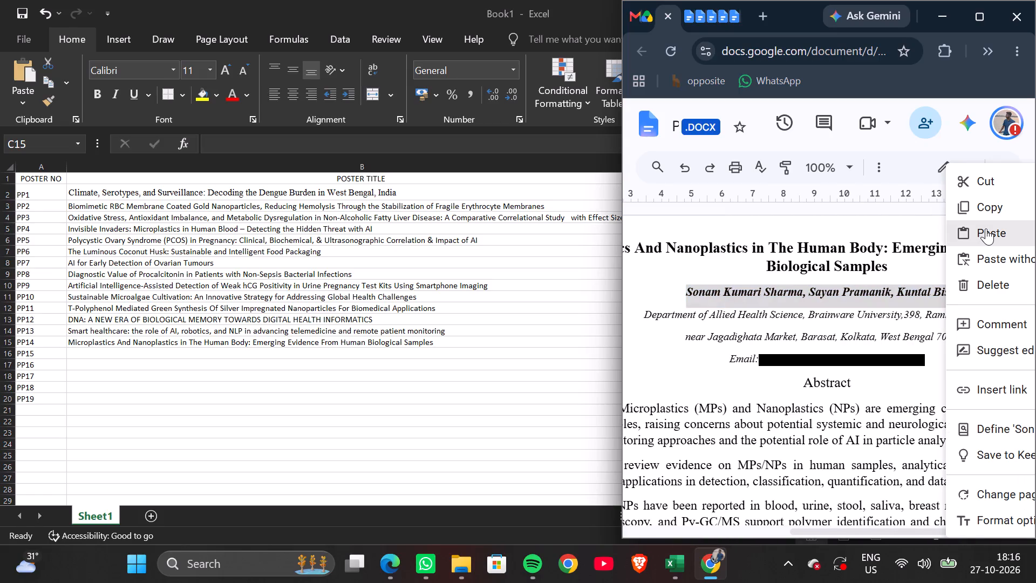
left_click(989, 199)
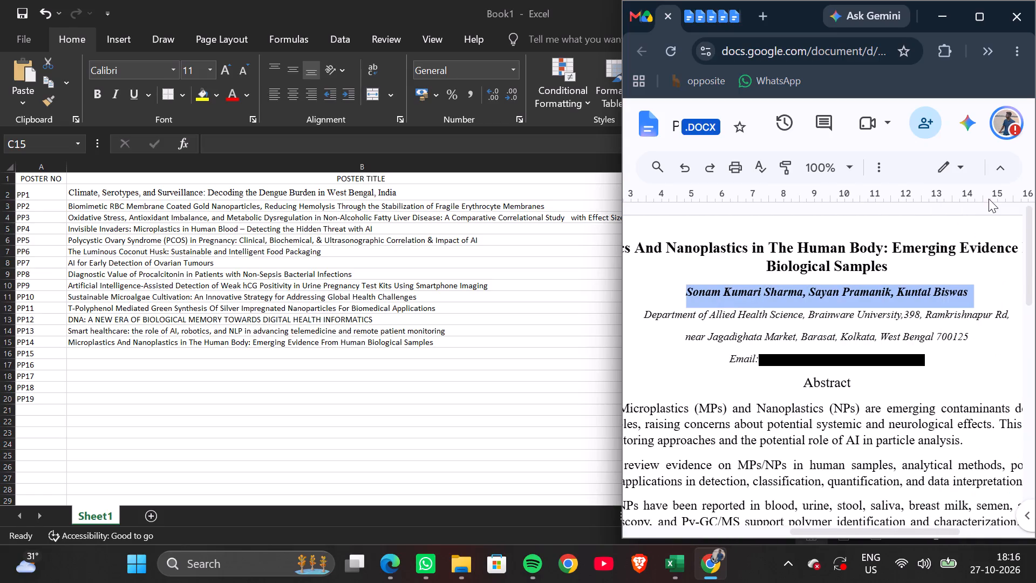
left_click(939, 12)
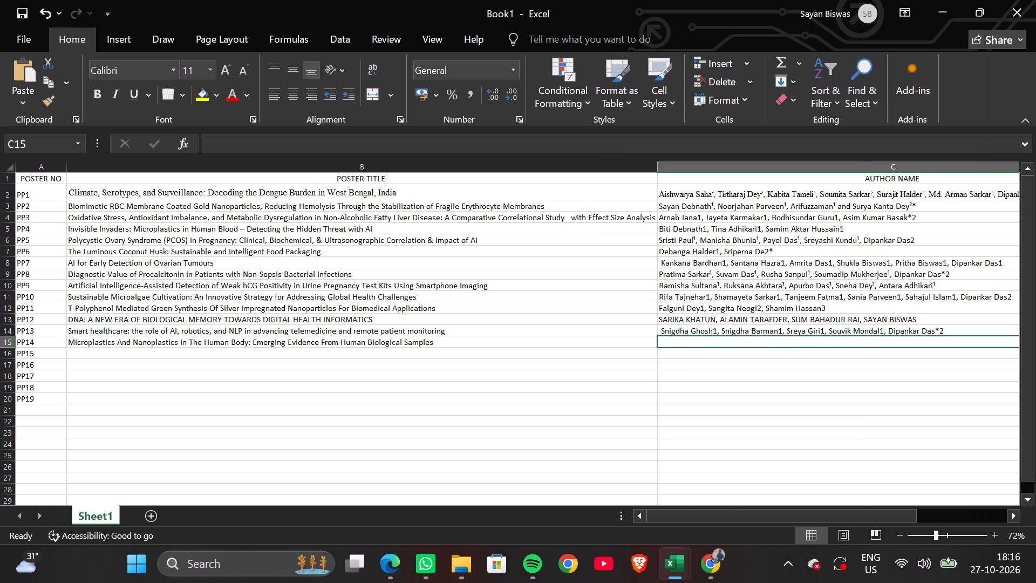
right_click(684, 343)
left_click(745, 240)
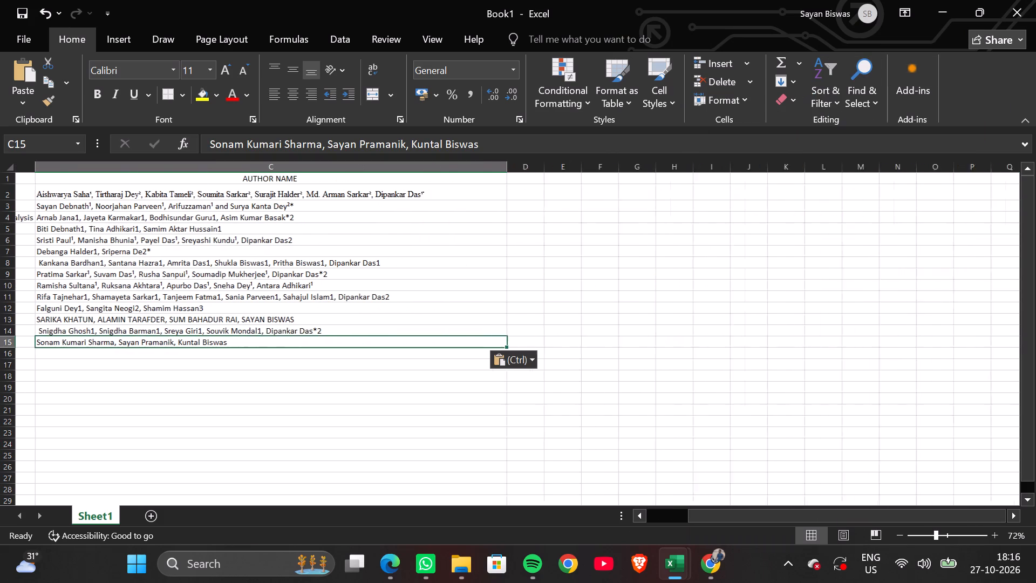
Select B16 in Excel, then switch to Chrome and open the PP 15 abstract from Drive's Poster Presentation folder.
left_click_drag(717, 521, 676, 517)
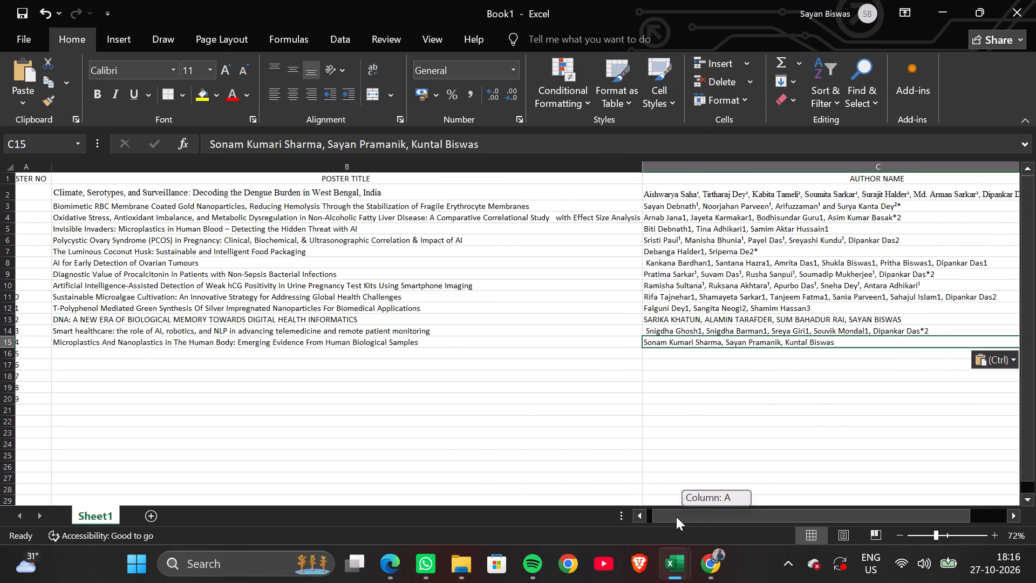
left_click_drag(676, 517, 675, 516)
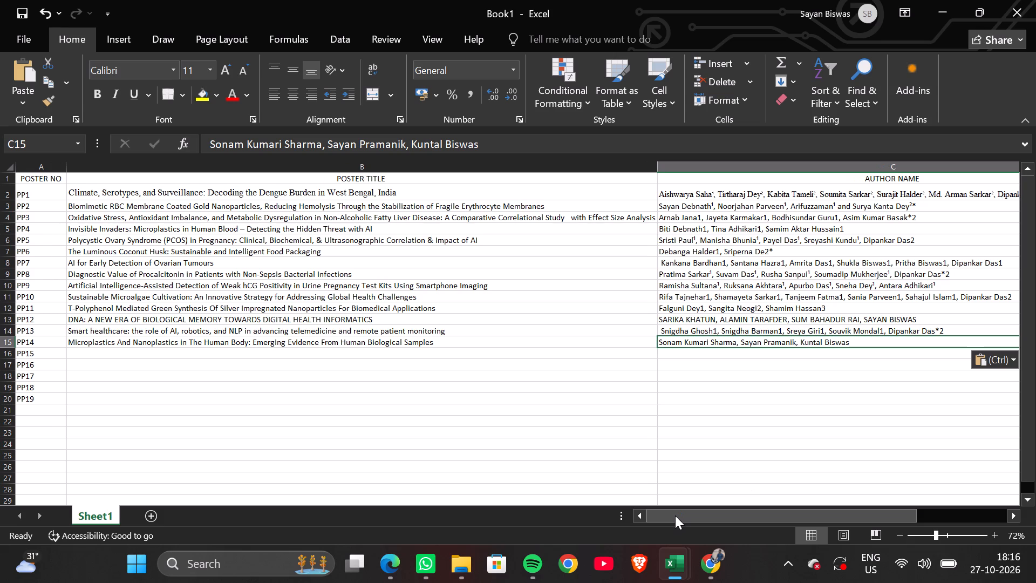
left_click(78, 352)
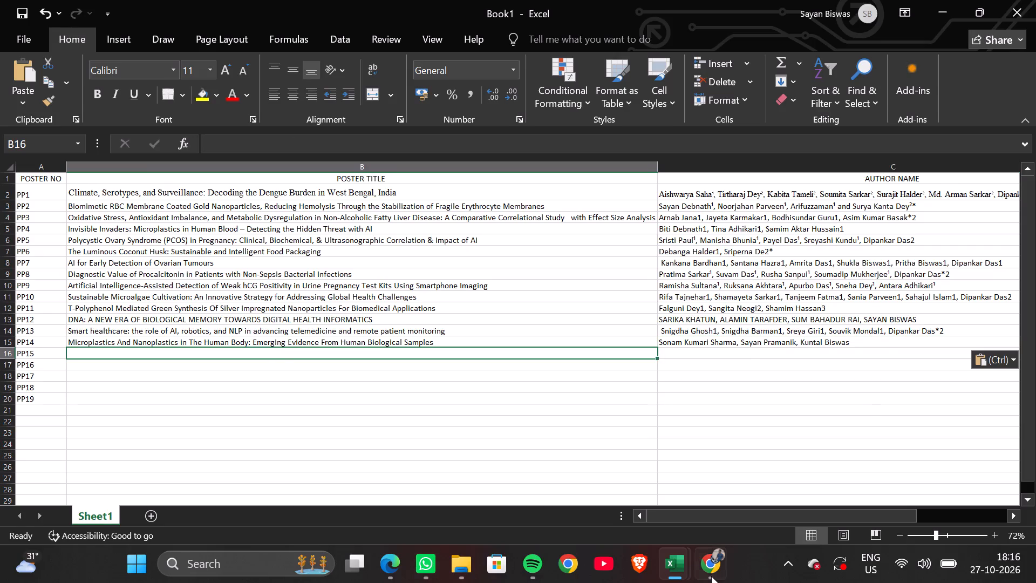
left_click(711, 576)
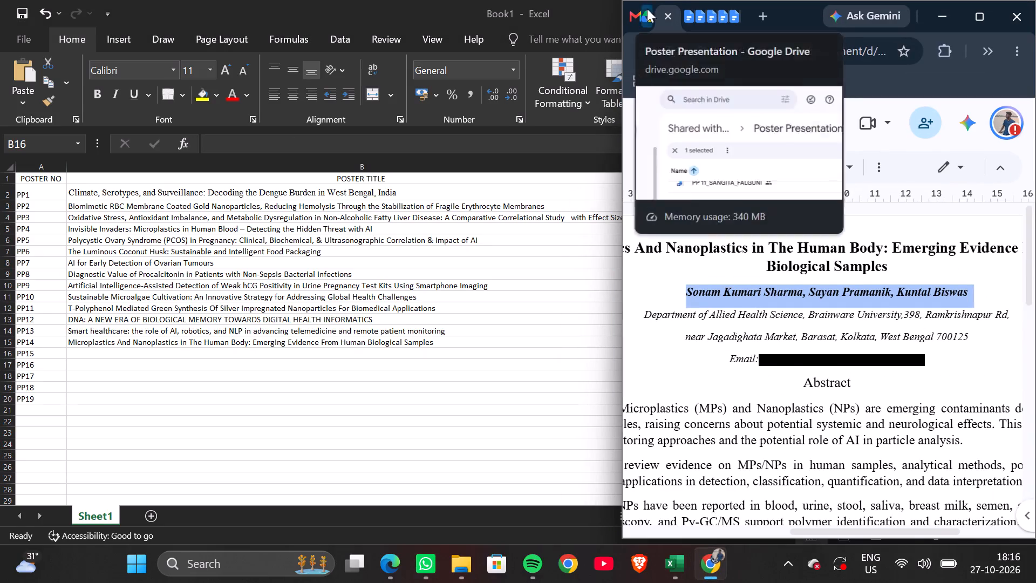
left_click(647, 9)
scroll(796, 418, "down", 2)
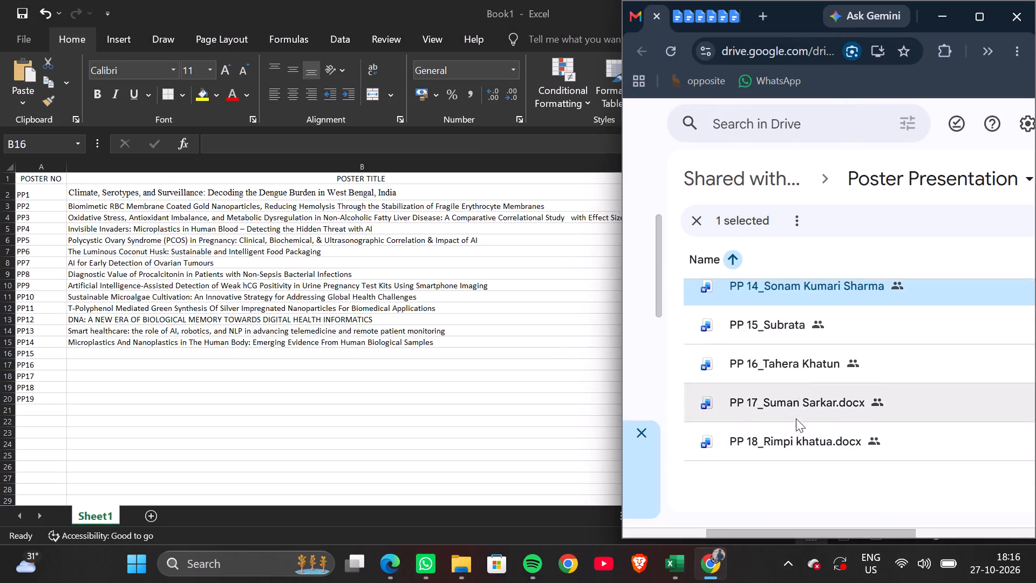
scroll(796, 418, "up", 1)
double_click(787, 368)
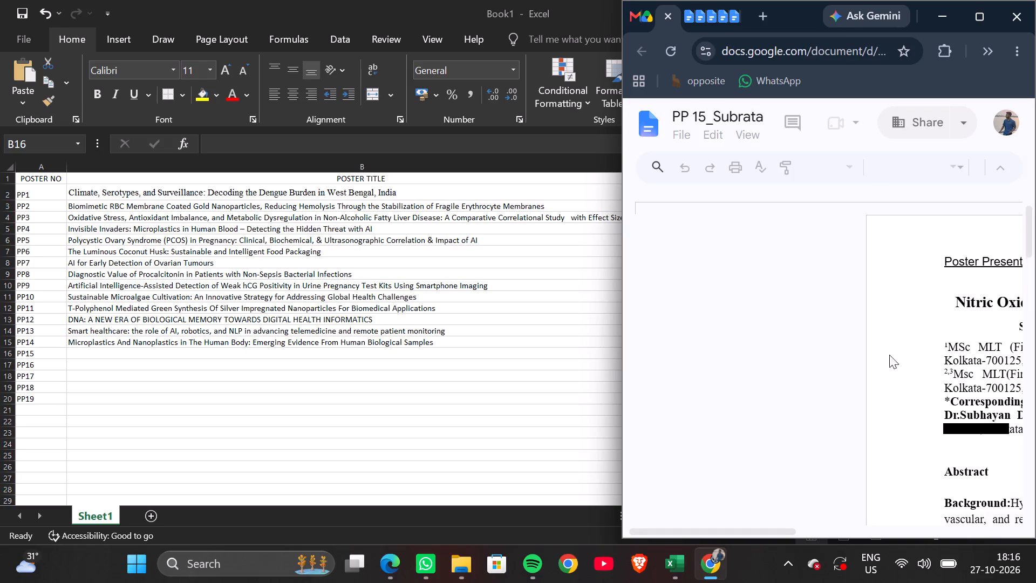
Copy the title text "Nitric Oxide Depletion as a Mechanism for Uric Acid-Driven Salt-Sensitive" from PP 15 into B16 in Excel, matching destination formatting.
left_click_drag(777, 533, 856, 519)
left_click_drag(767, 299, 1030, 300)
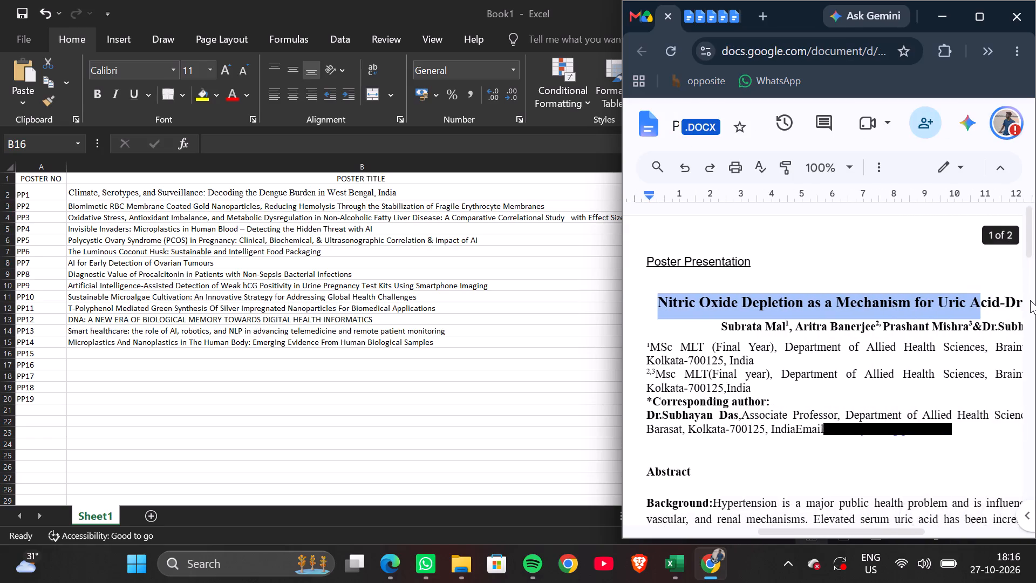
left_click_drag(1030, 300, 1015, 301)
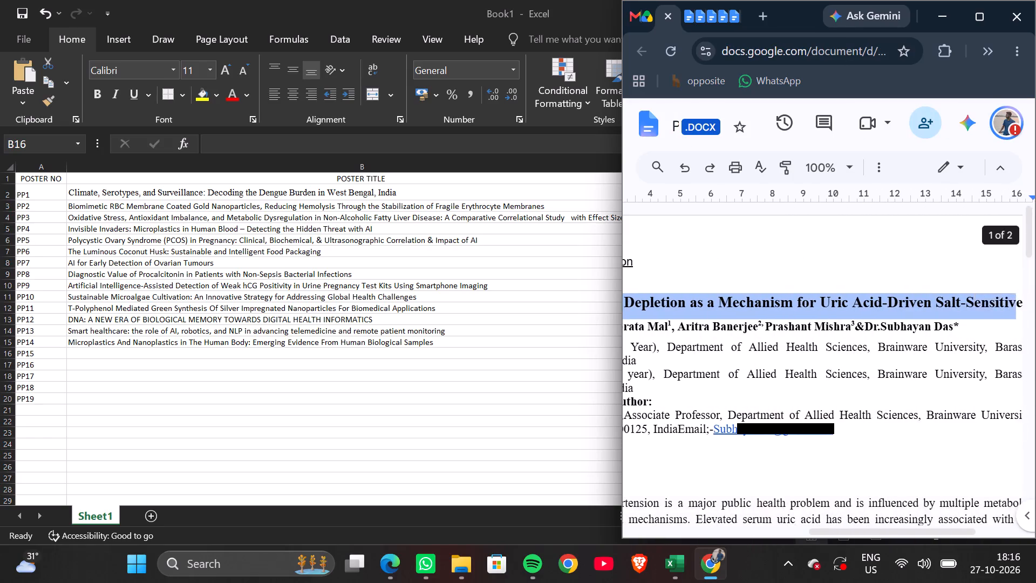
left_click_drag(1015, 301, 1026, 307)
right_click(958, 307)
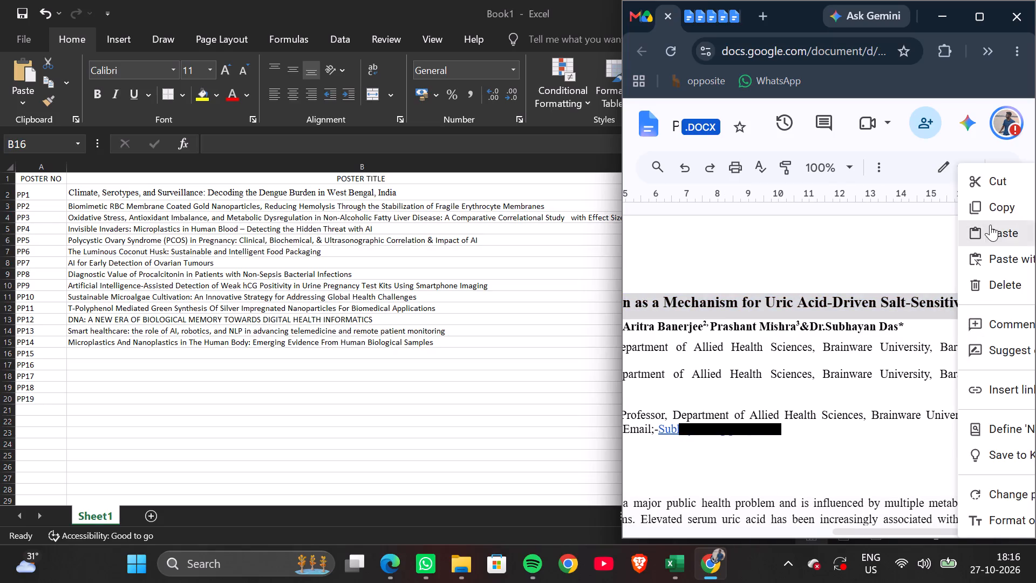
left_click(994, 194)
left_click(932, 25)
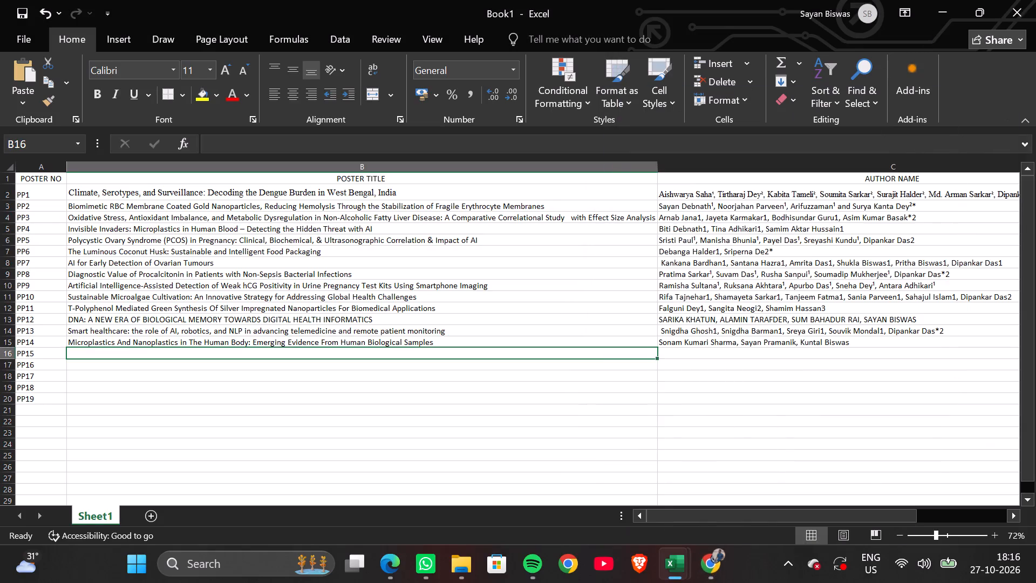
right_click(161, 355)
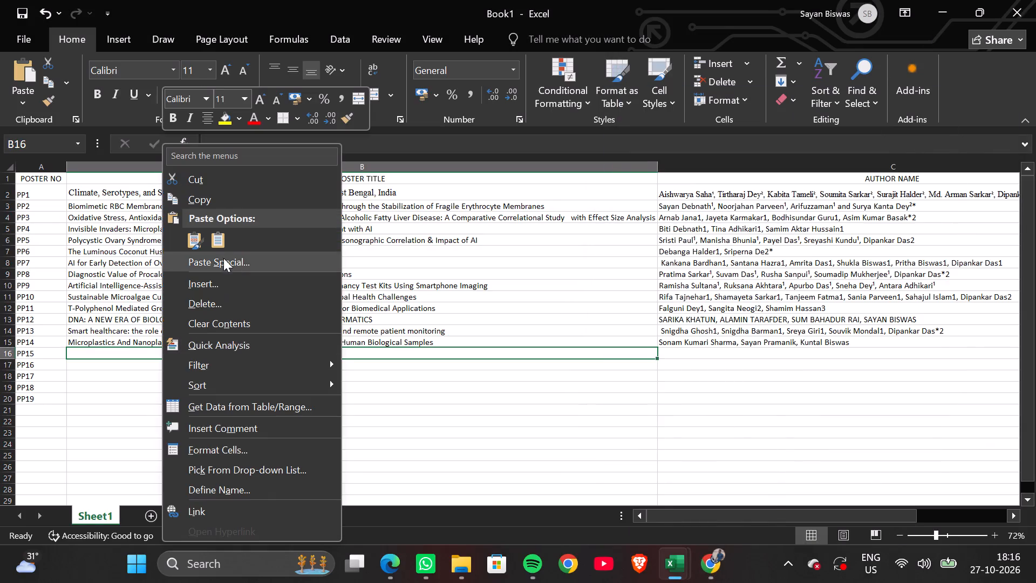
left_click(220, 239)
Select C16, the author name cell for PP15.
left_click(701, 356)
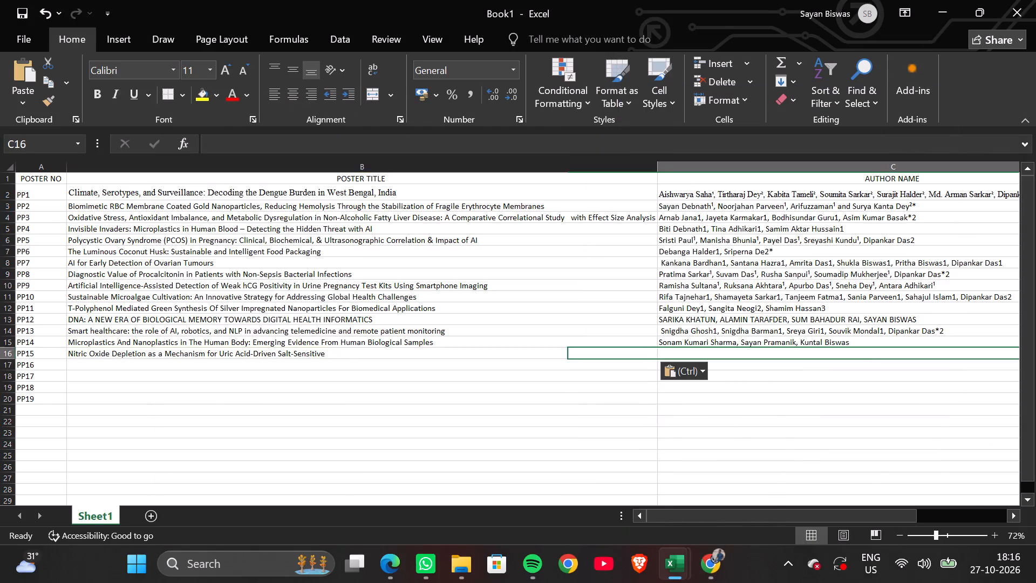
Copy the full author line from the PP 15 abstract in Chrome and paste it into C16 in Excel, matching destination formatting.
left_click(702, 547)
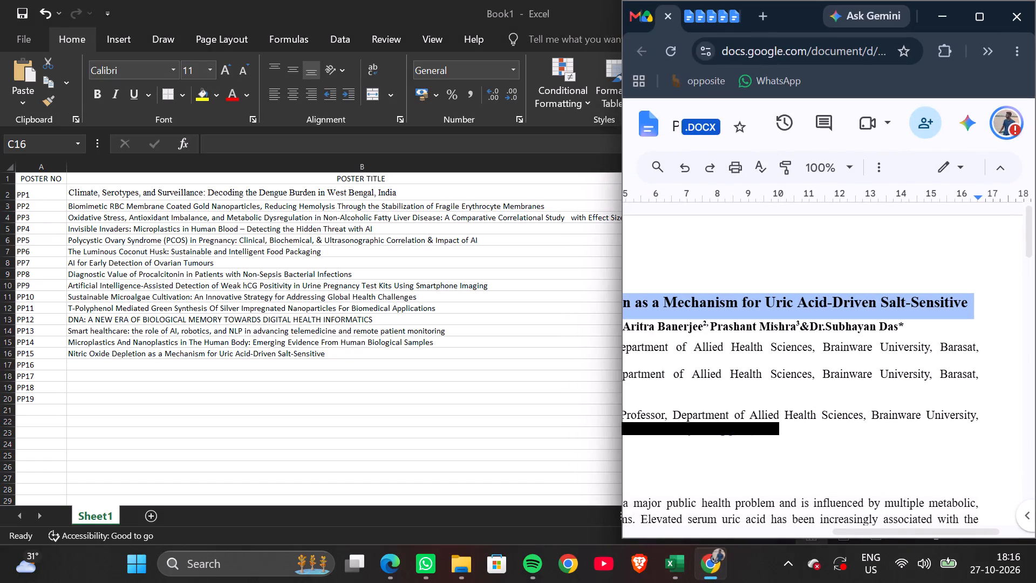
left_click_drag(840, 532, 769, 535)
left_click_drag(698, 325, 969, 323)
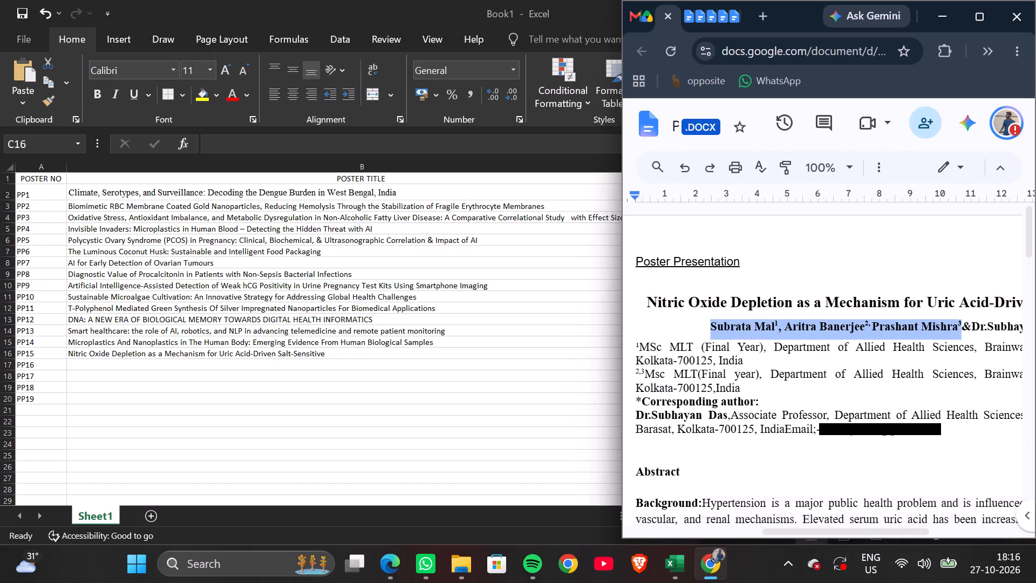
left_click_drag(969, 323, 1029, 321)
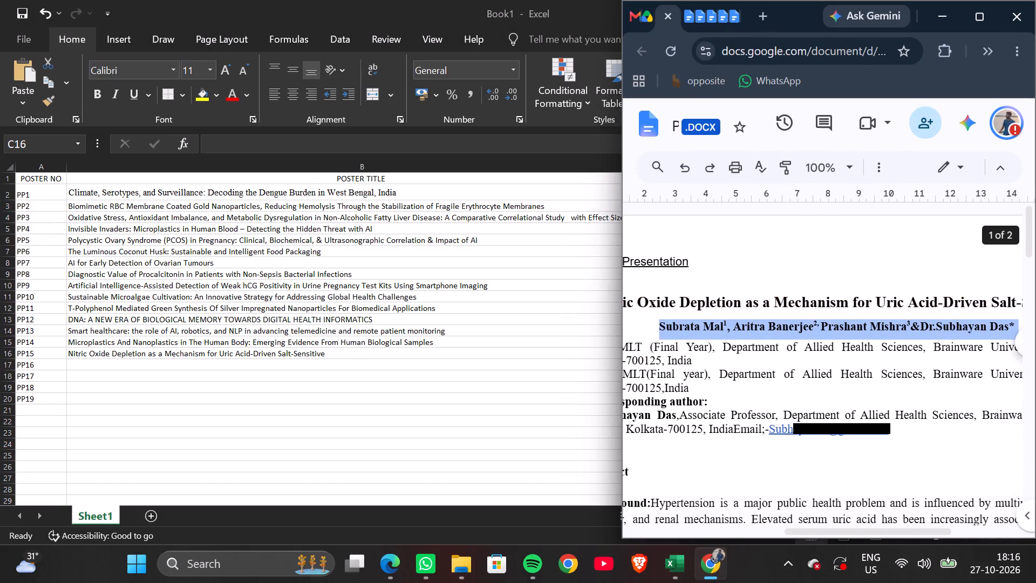
right_click(1013, 325)
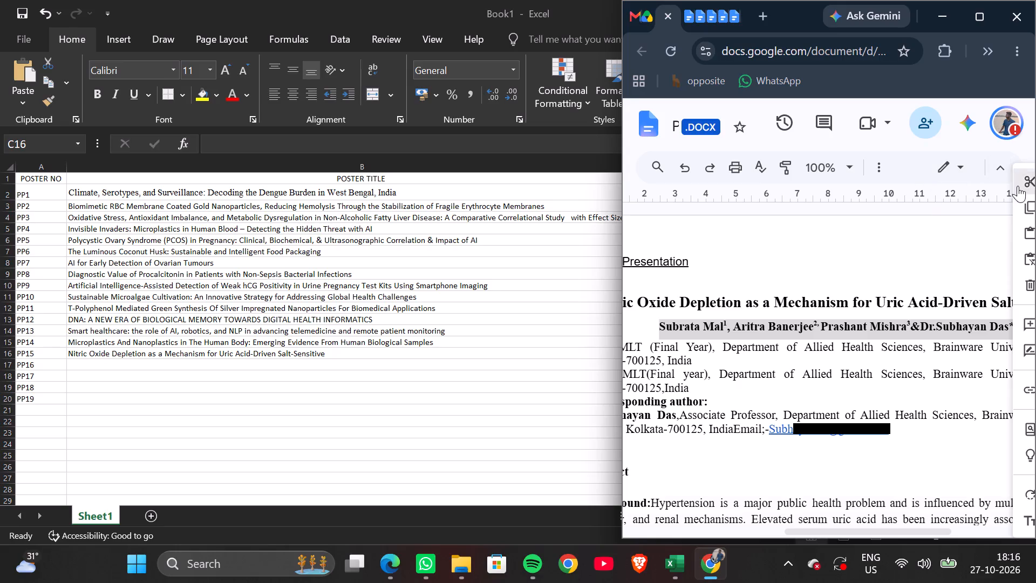
left_click(1031, 213)
left_click(945, 8)
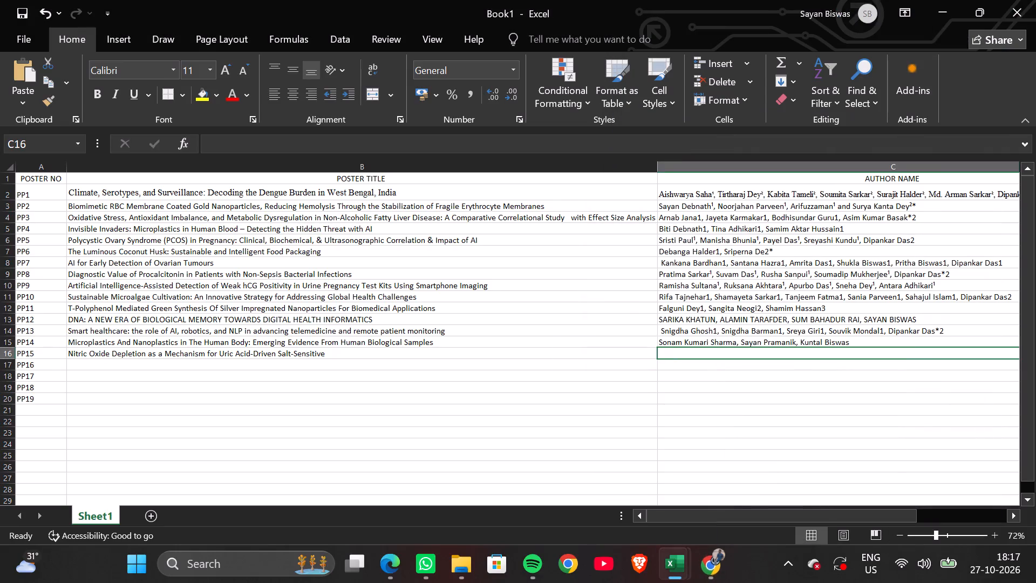
right_click(697, 353)
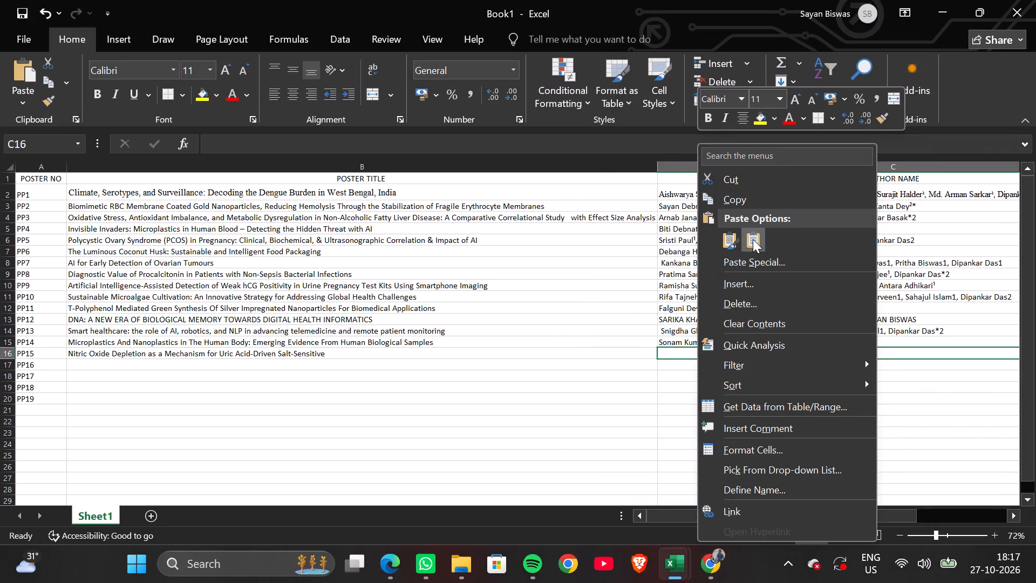
left_click(753, 239)
Select B17, the poster title cell for PP16, in Excel and switch back to the abstract documents in Chrome.
left_click_drag(721, 511, 693, 526)
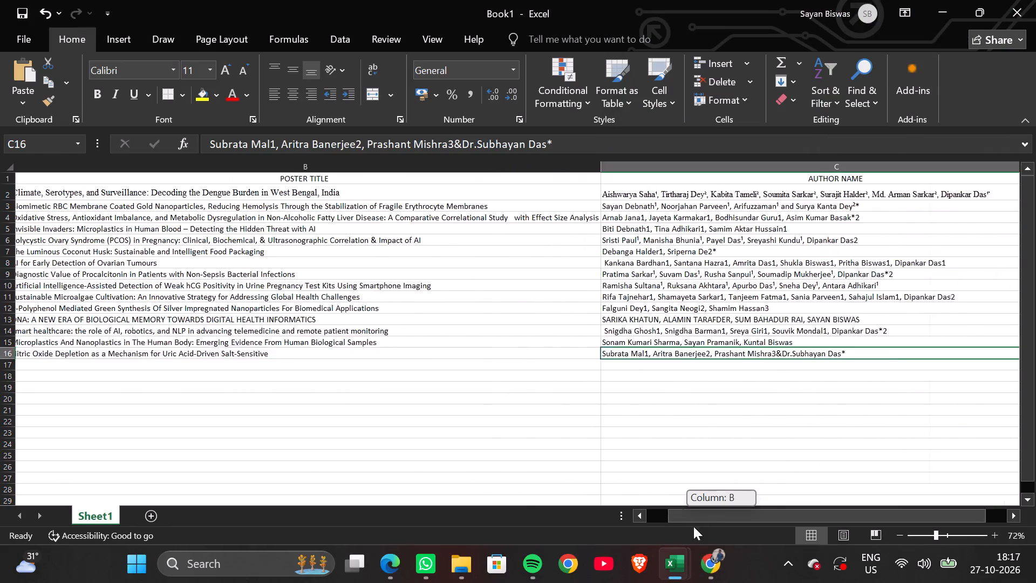
left_click_drag(693, 526, 676, 520)
left_click(236, 365)
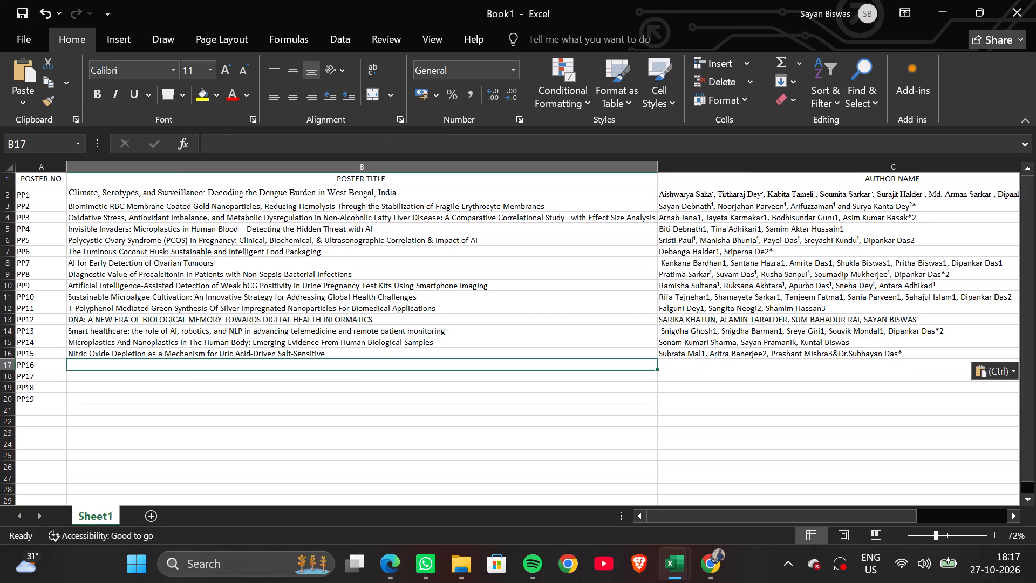
left_click(722, 575)
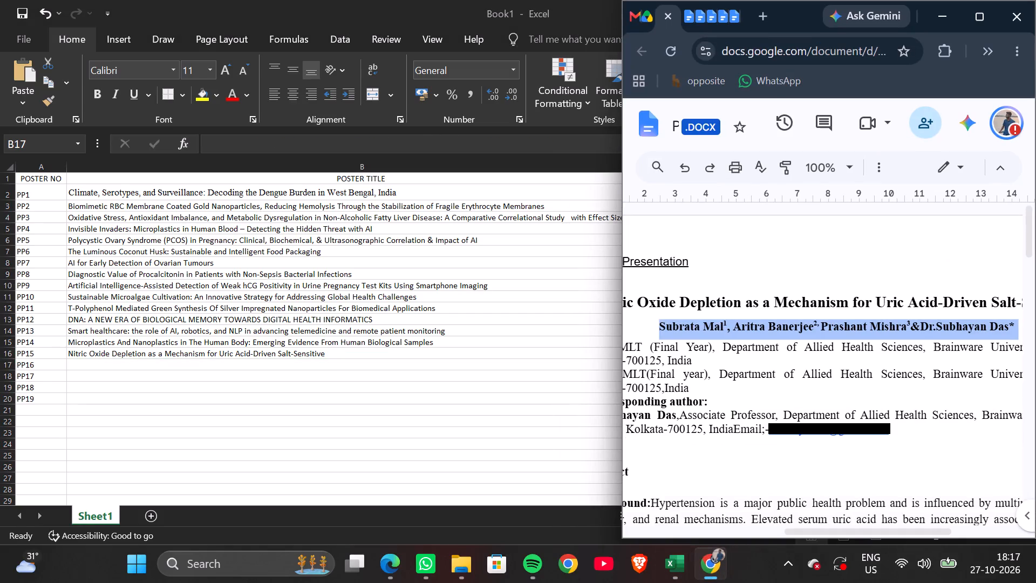
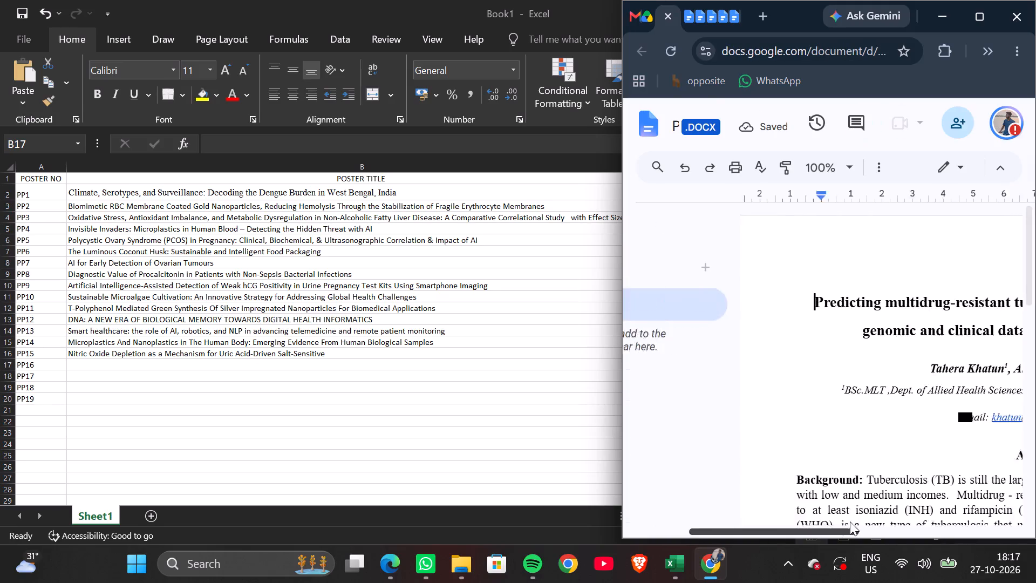
Copy the full two-line title beginning "Predicting multidrug-resistant tuberculosis using machine" from the open abstract for PP16's title cell, B17, in Excel.
left_click_drag(850, 521, 895, 519)
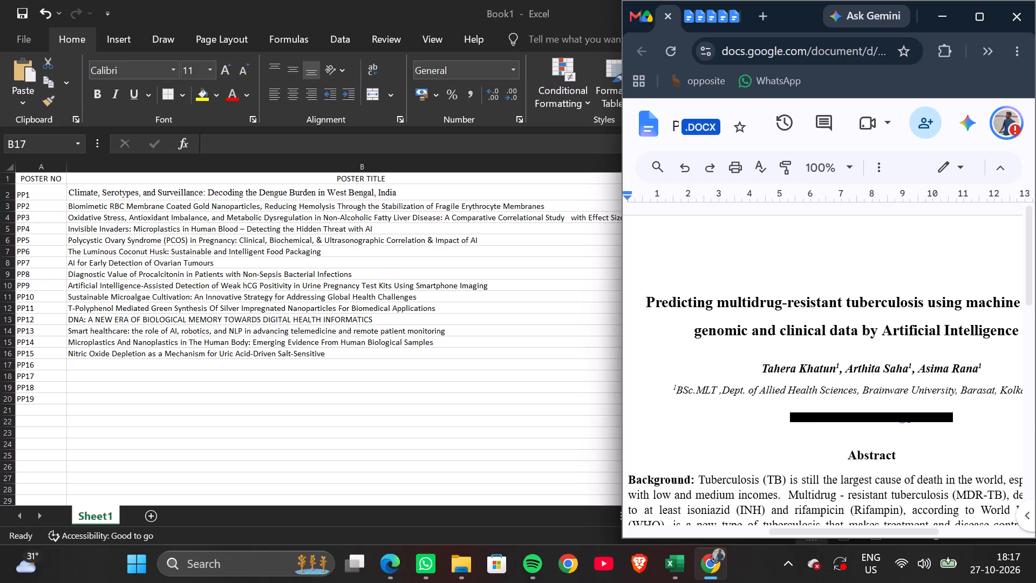
Copy the full PP 16 title, from "Predicting multidrug-resistant tuberculosis" through "Artificial Intelligence (AI)", into B17 in Excel, matching destination formatting.
left_click_drag(640, 296, 976, 299)
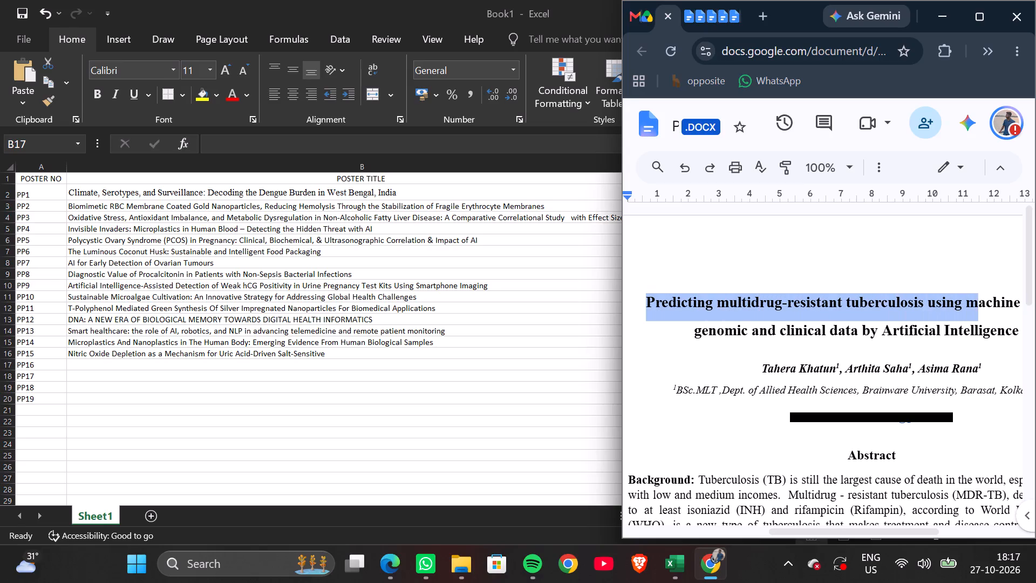
left_click_drag(976, 299, 1027, 313)
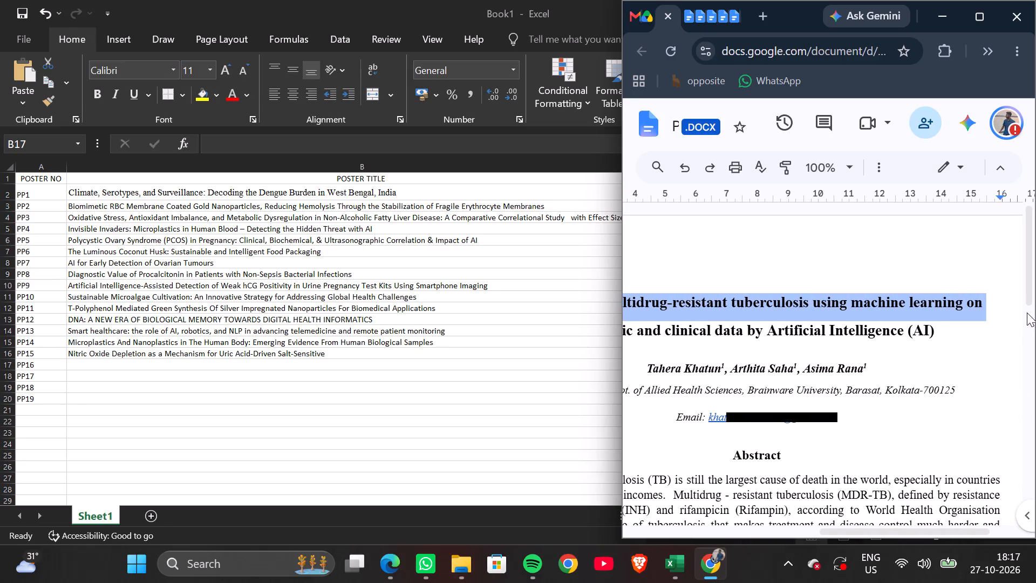
left_click_drag(1027, 313, 1023, 325)
right_click(931, 335)
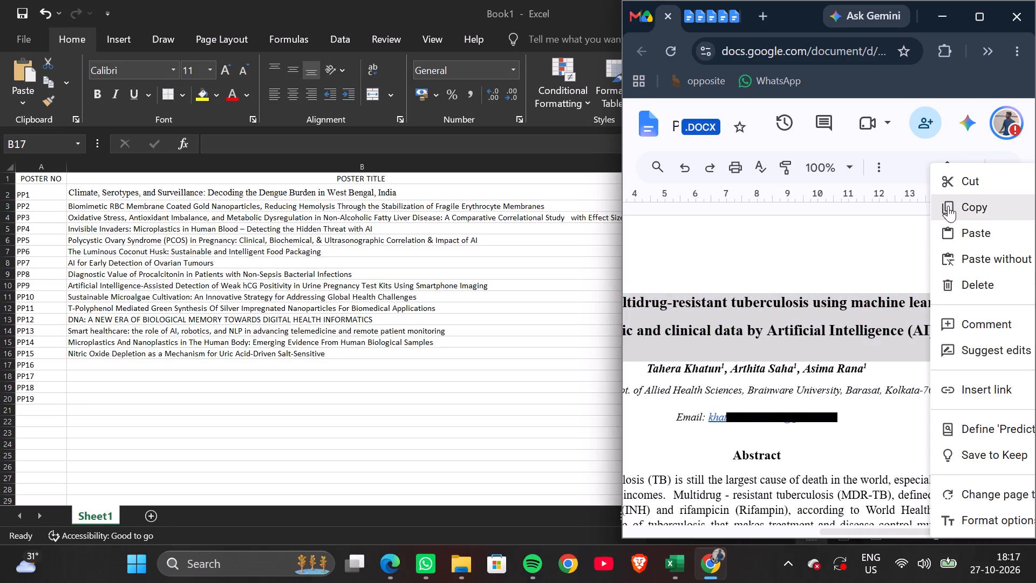
left_click(948, 206)
left_click(939, 17)
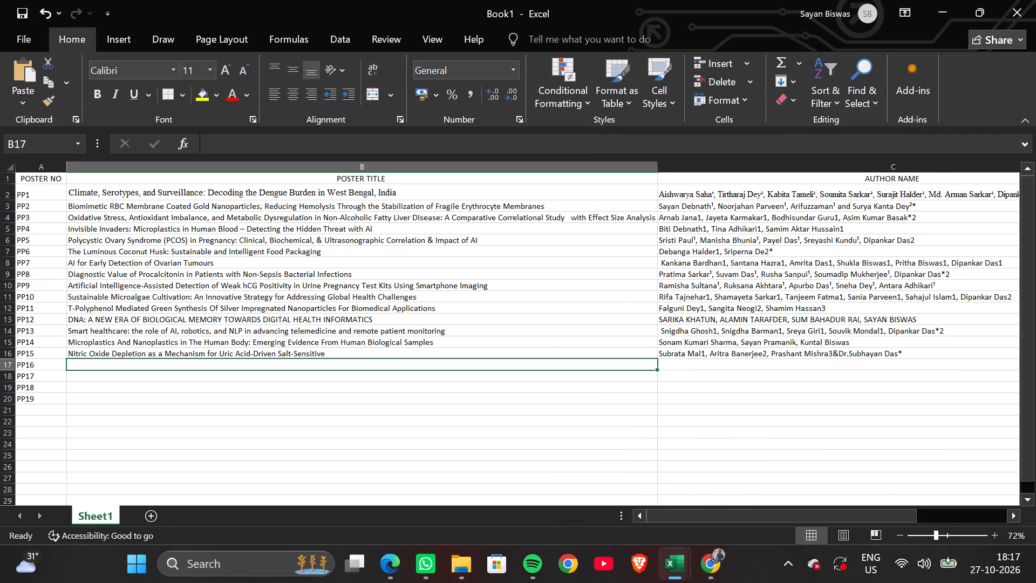
right_click(339, 367)
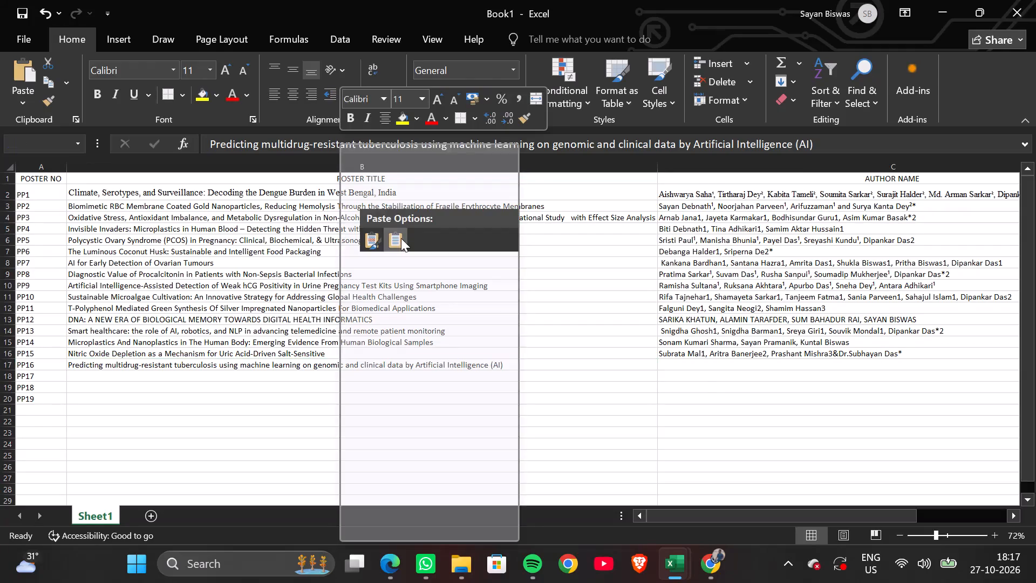
left_click(401, 238)
Select C17 in Excel, copy the full author line from the PP 16 abstract in Chrome, and paste it there matching destination formatting.
left_click(701, 368)
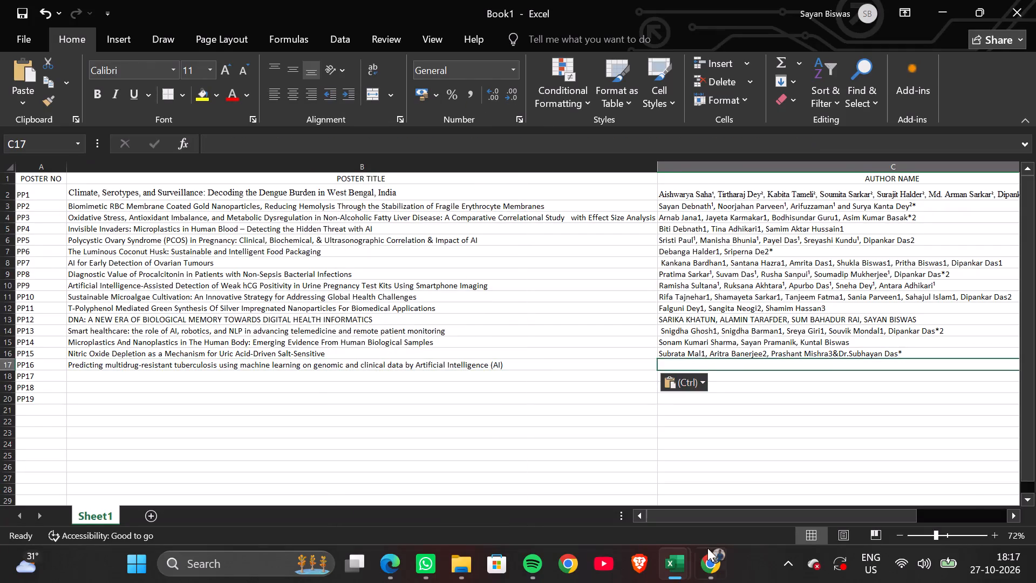
left_click(710, 550)
left_click_drag(644, 371, 744, 363)
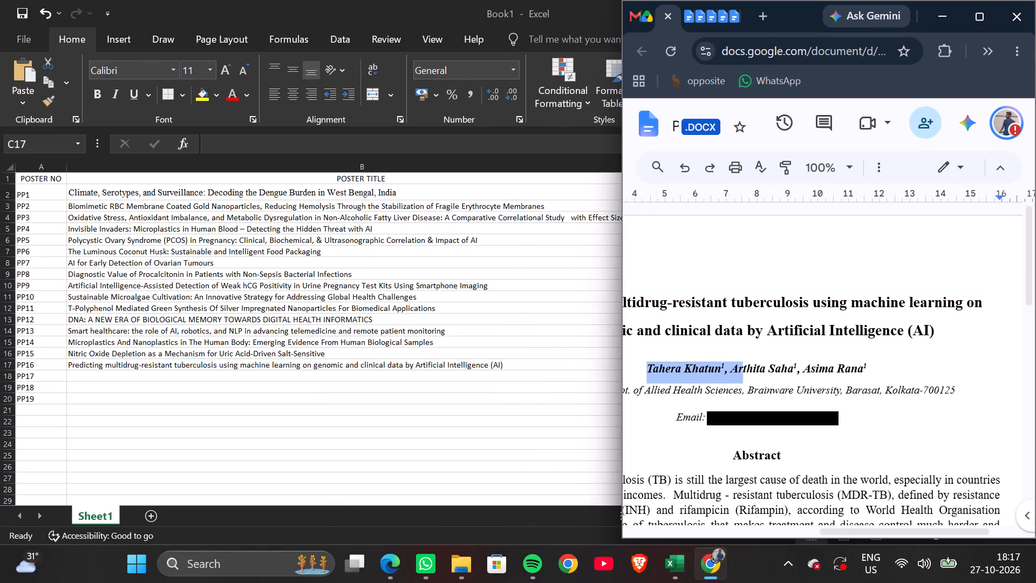
left_click_drag(744, 363, 874, 366)
right_click(851, 367)
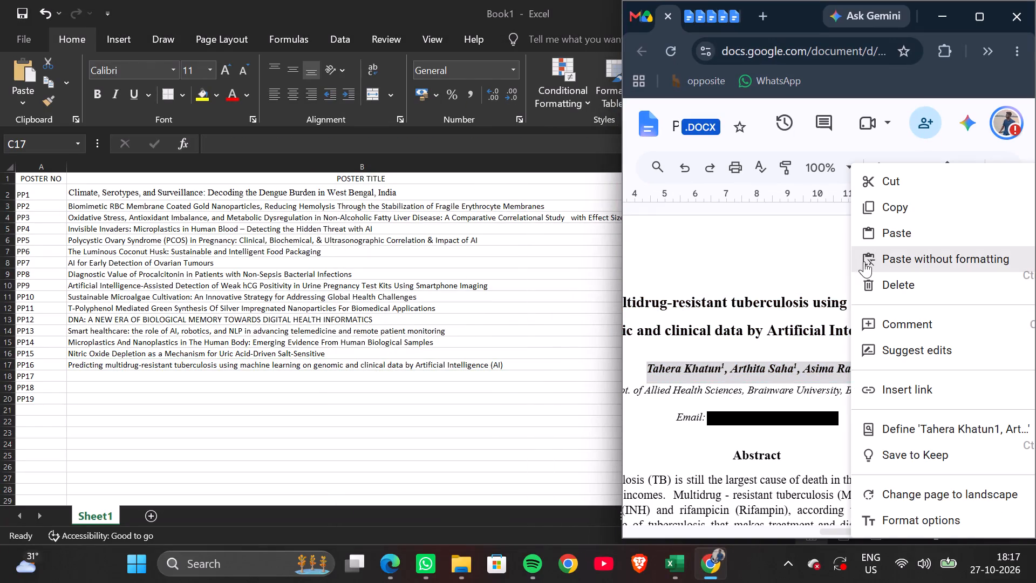
left_click(865, 213)
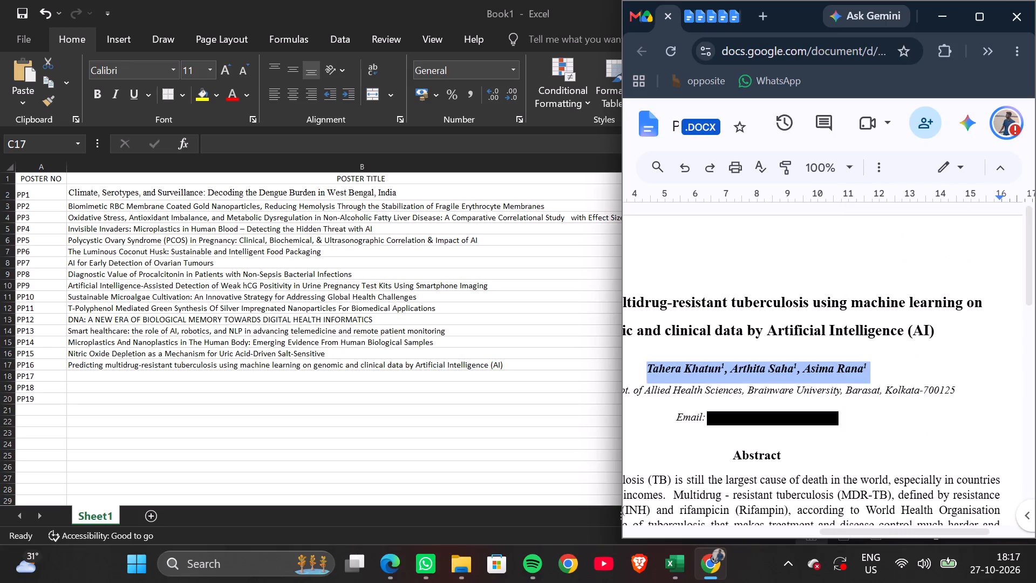
left_click(931, 24)
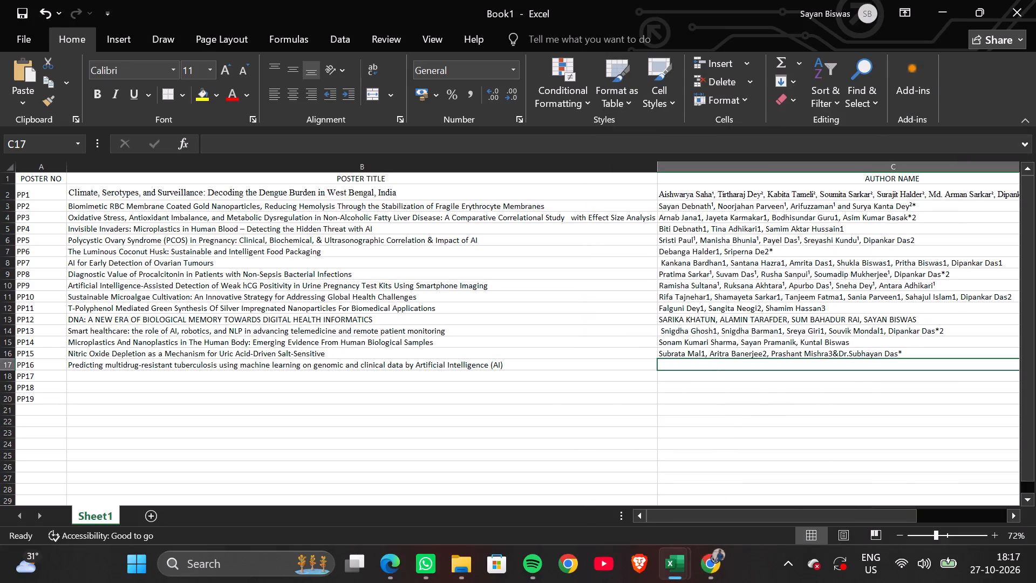
right_click(719, 364)
left_click(769, 245)
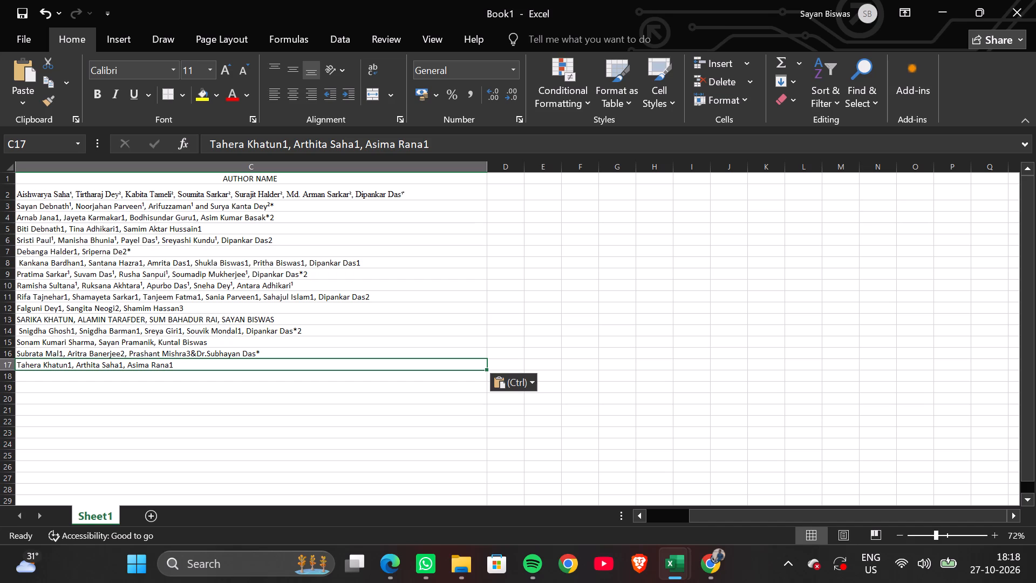
Switch to Chrome and open the PP 17 abstract from Drive's Poster Presentation folder.
left_click(711, 574)
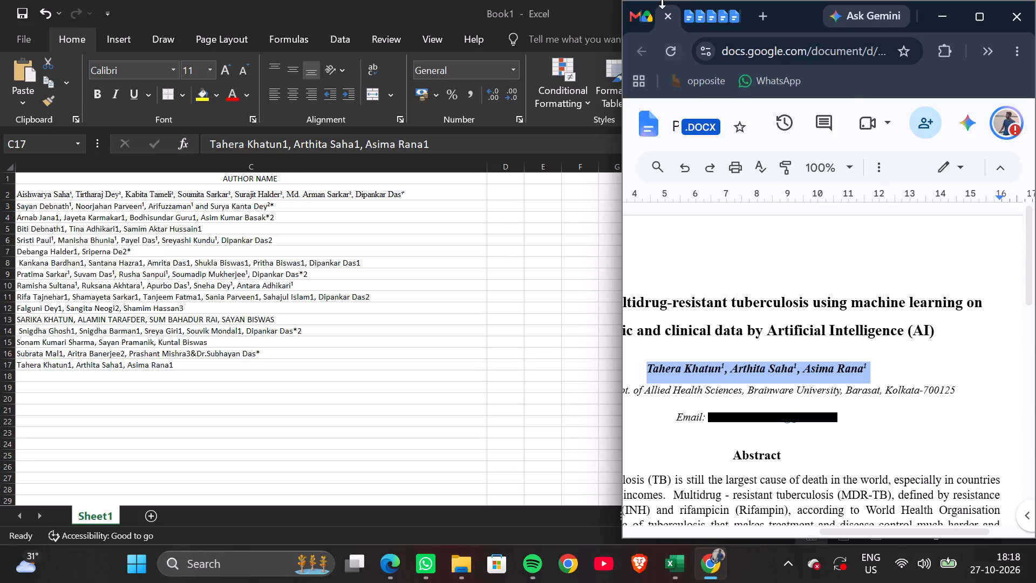
left_click(647, 9)
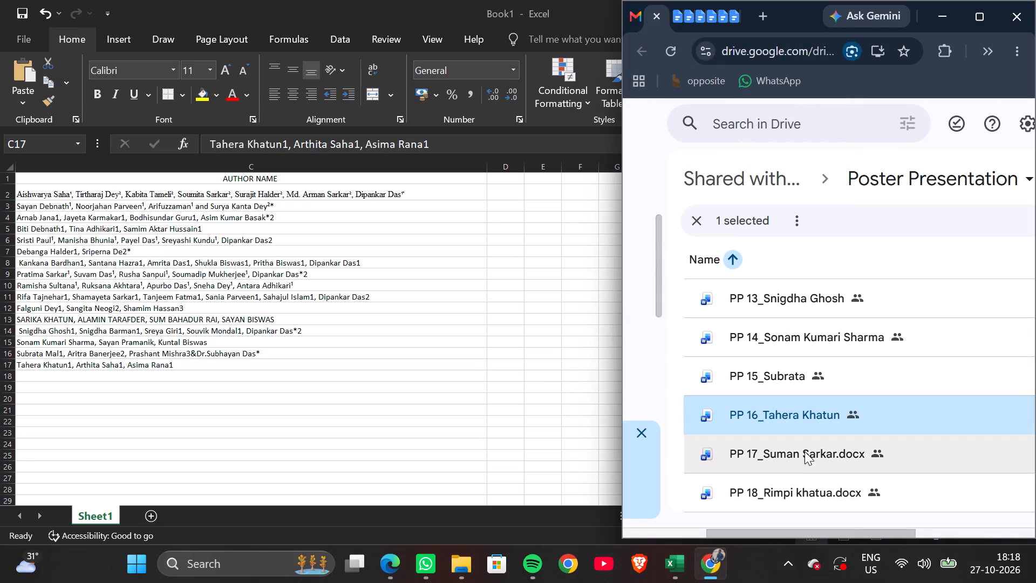
double_click(803, 460)
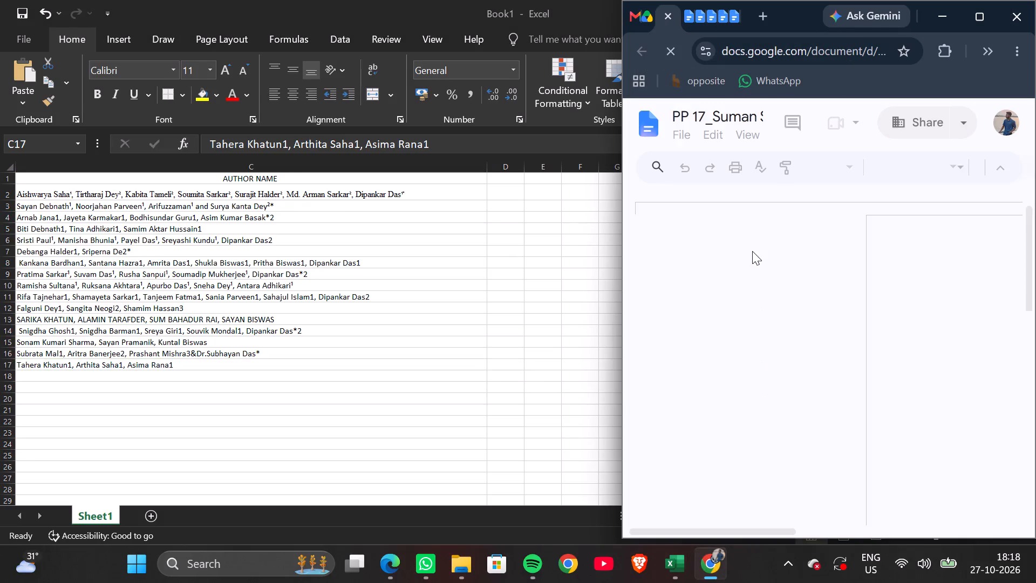
Copy the PP 17 title "Artificial Intelligence for Inclusive Sexual Health Education: Bridging Language, Accessibility and Cultural Gaps" into B18 in Excel, matching destination formatting.
left_click_drag(782, 534, 865, 514)
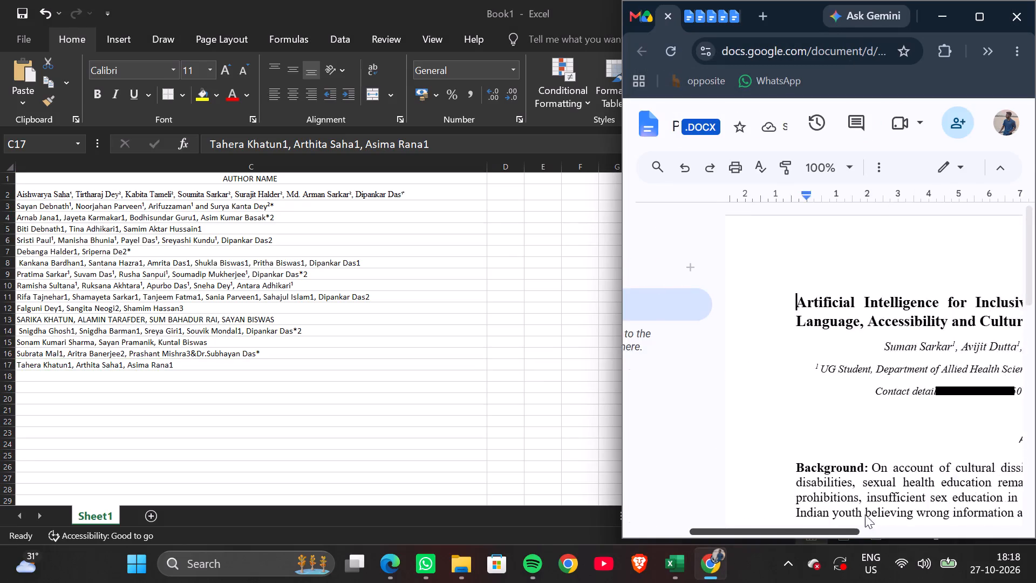
left_click_drag(865, 514, 912, 512)
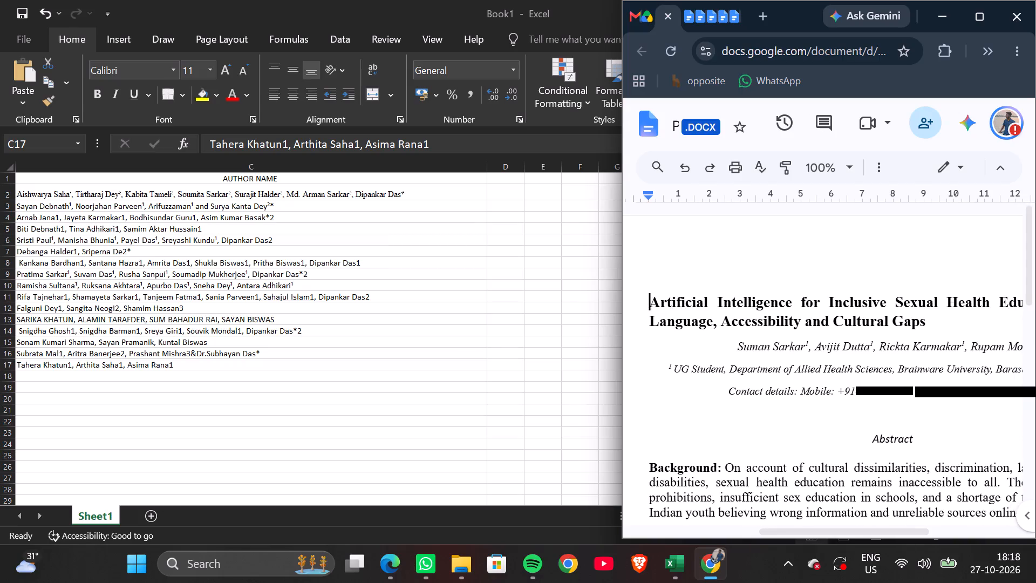
left_click_drag(649, 300, 1024, 314)
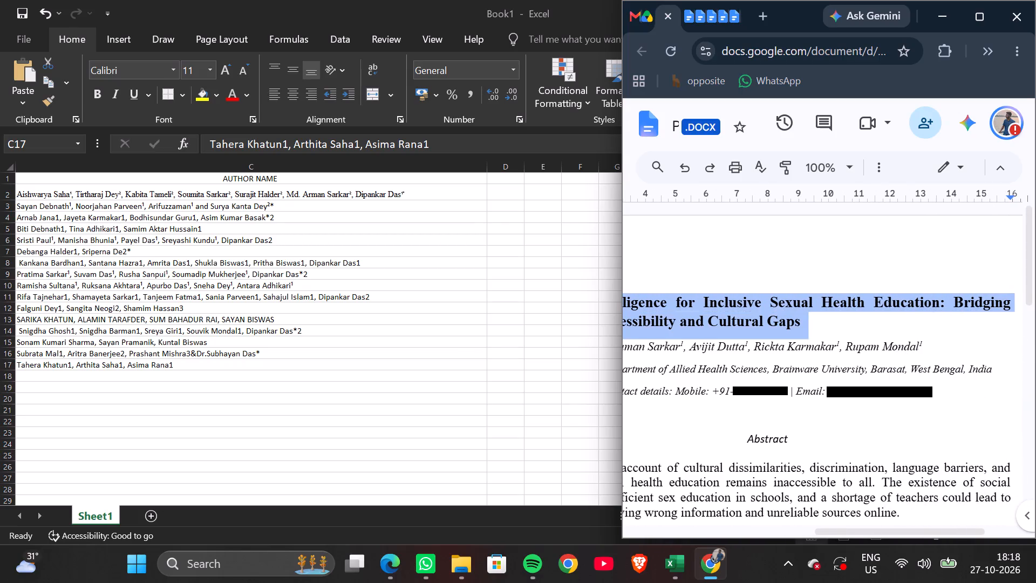
left_click_drag(1024, 314, 1017, 320)
right_click(981, 304)
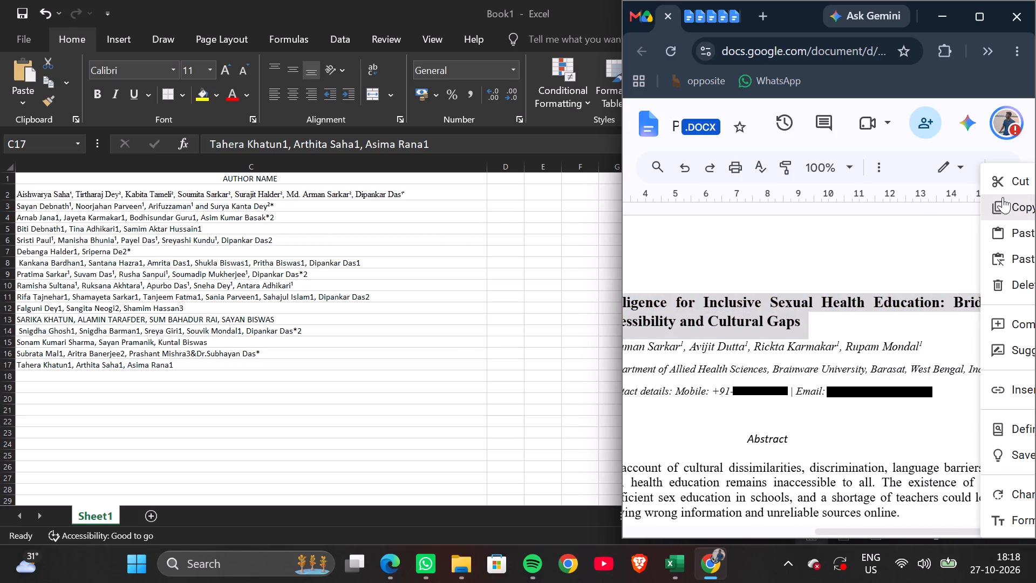
left_click(1003, 197)
left_click(942, 16)
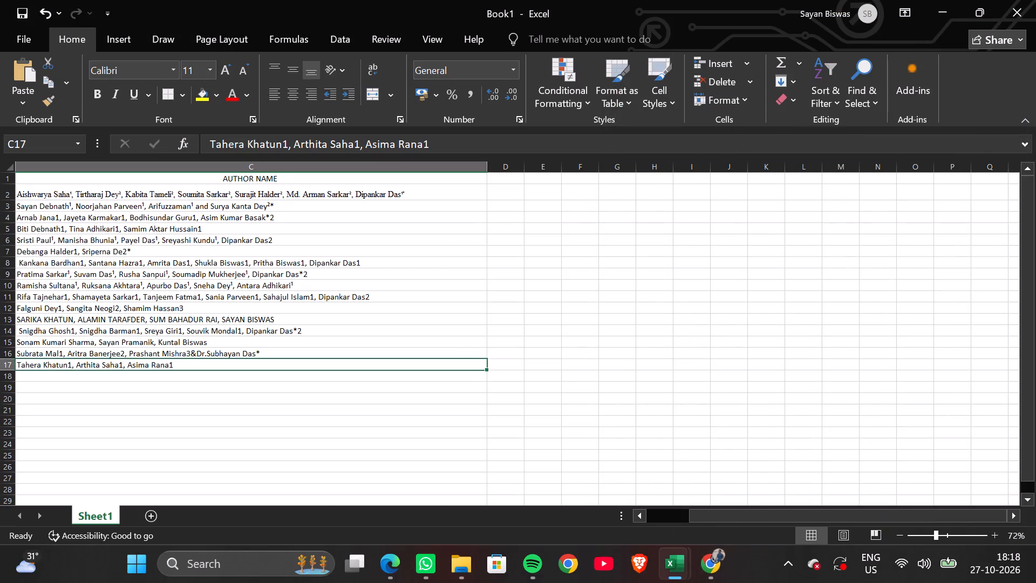
left_click_drag(705, 514, 657, 519)
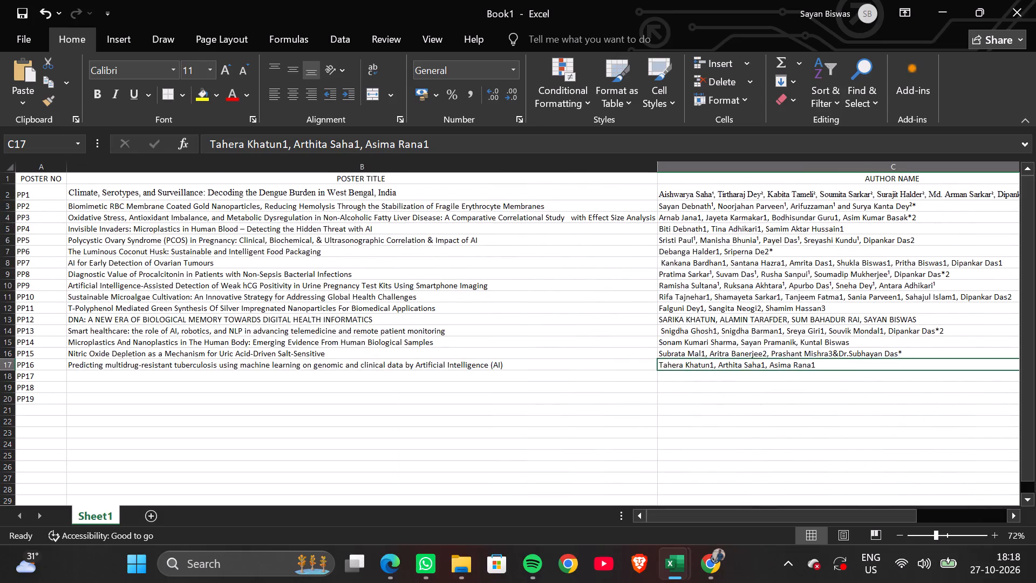
left_click(248, 380)
right_click(241, 375)
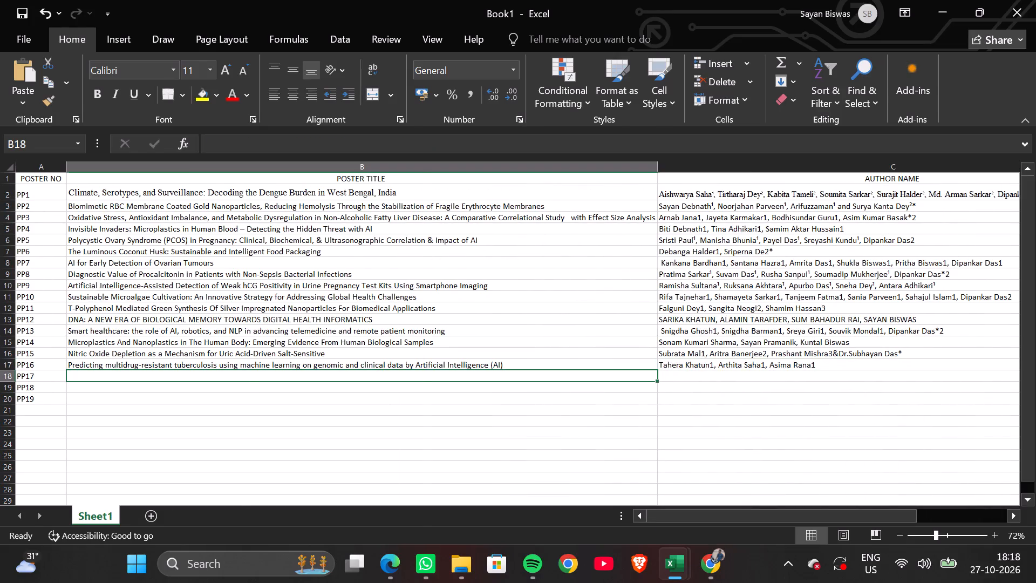
left_click(294, 237)
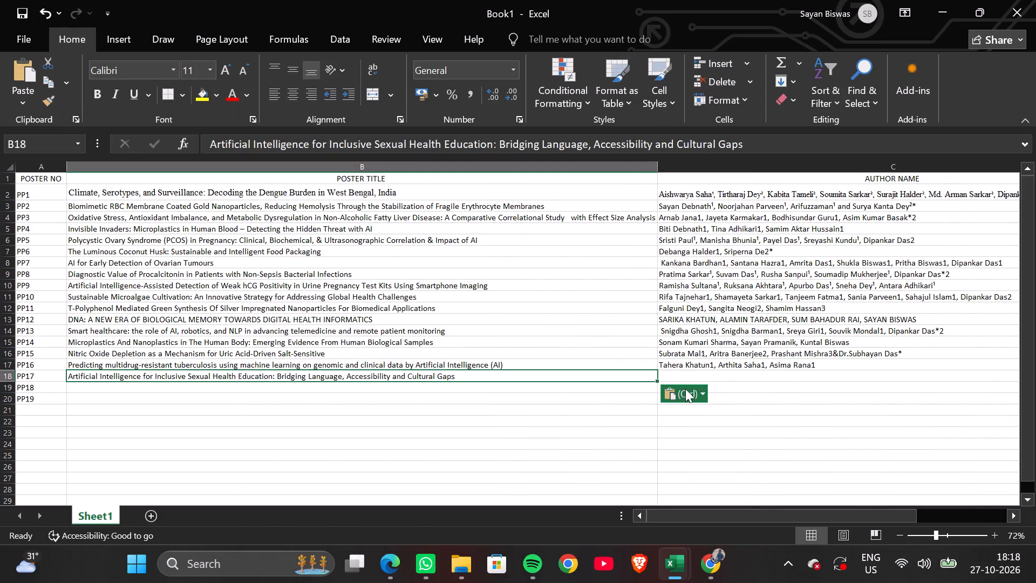
Select C18 in Excel, copy the full author line from the PP 17 abstract in Chrome, and paste it there matching destination formatting.
left_click(673, 377)
left_click(705, 545)
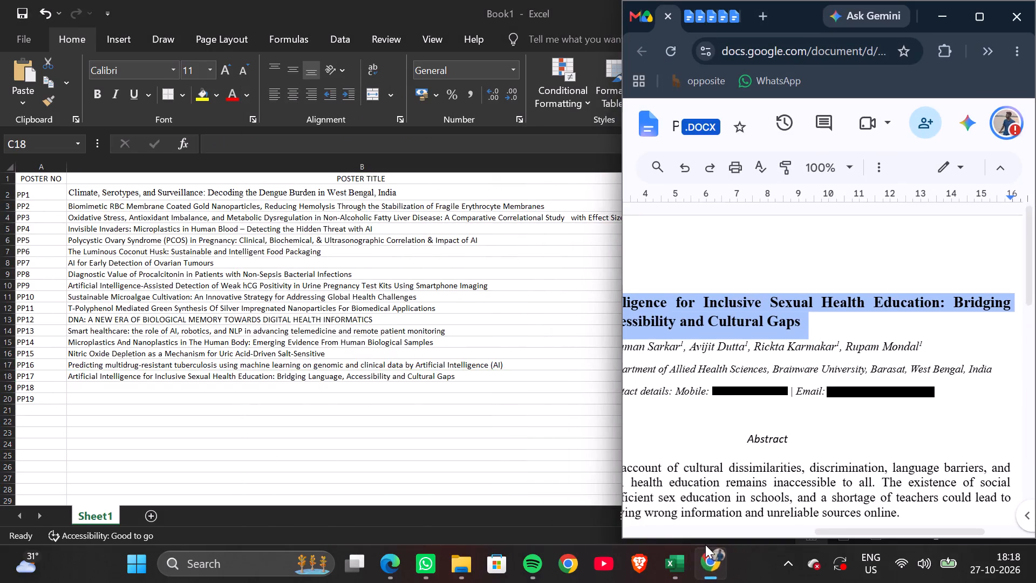
left_click_drag(813, 531, 776, 538)
left_click_drag(692, 342, 976, 336)
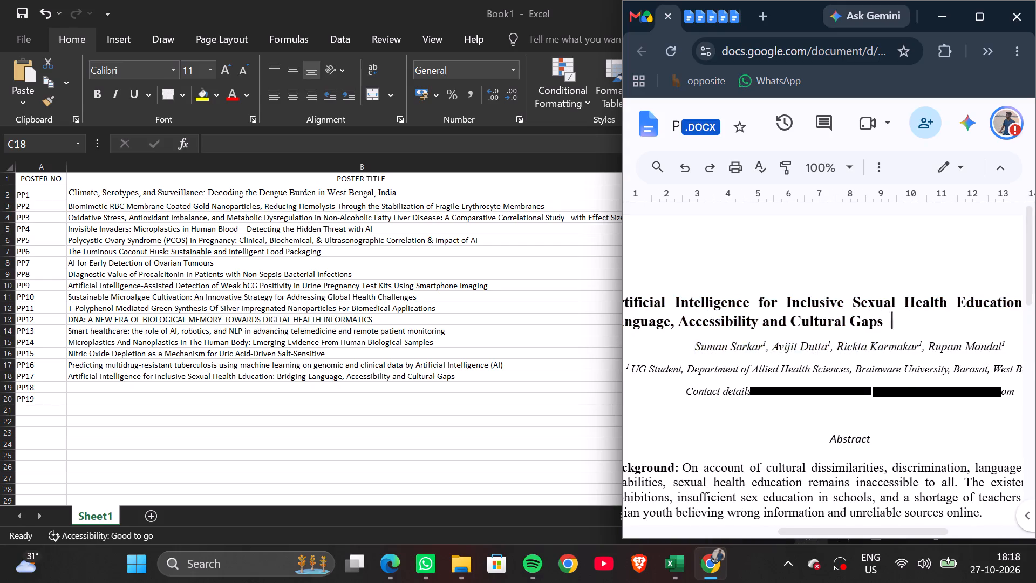
left_click_drag(976, 336, 1007, 349)
right_click(1003, 344)
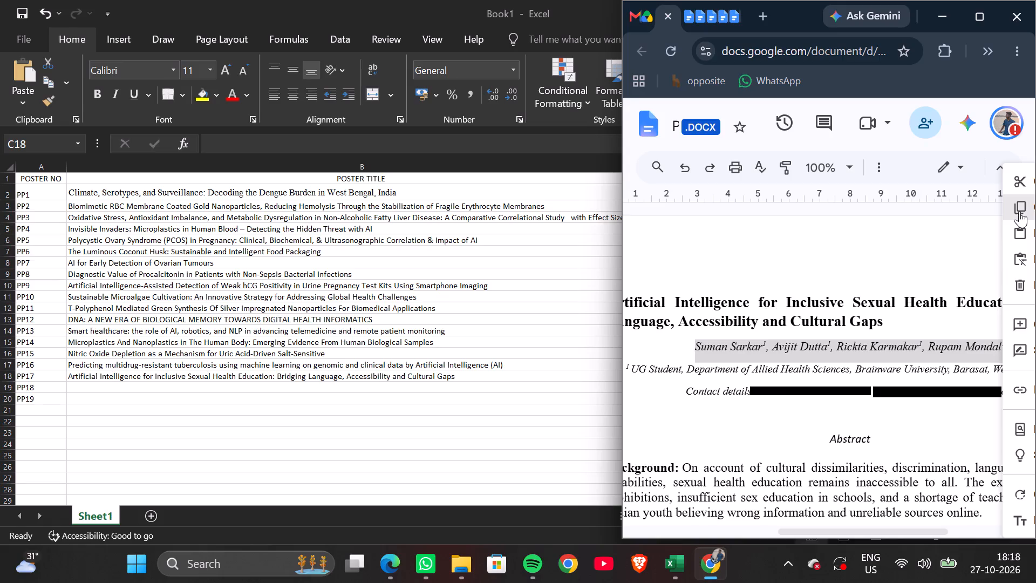
left_click(1019, 211)
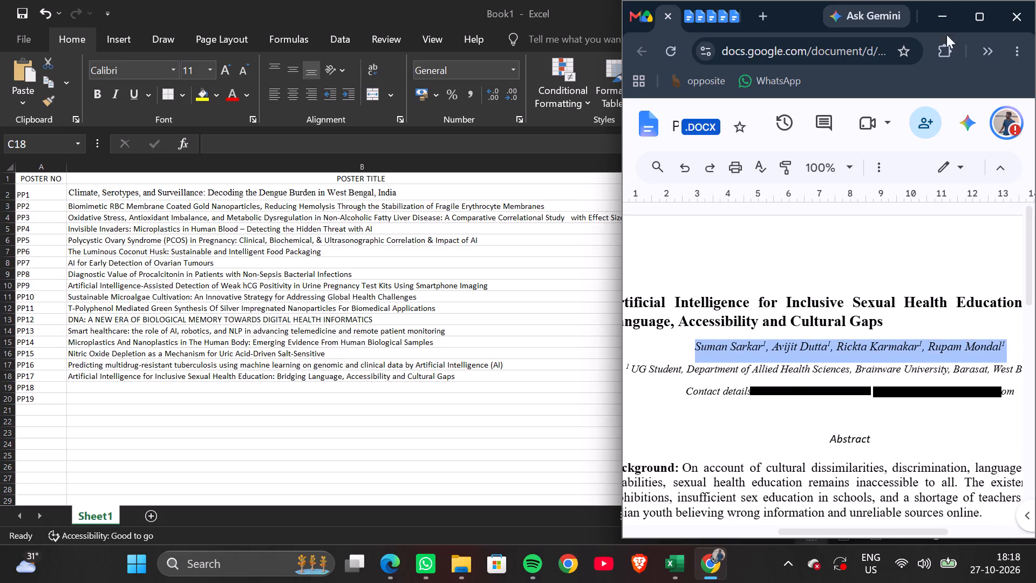
left_click(934, 9)
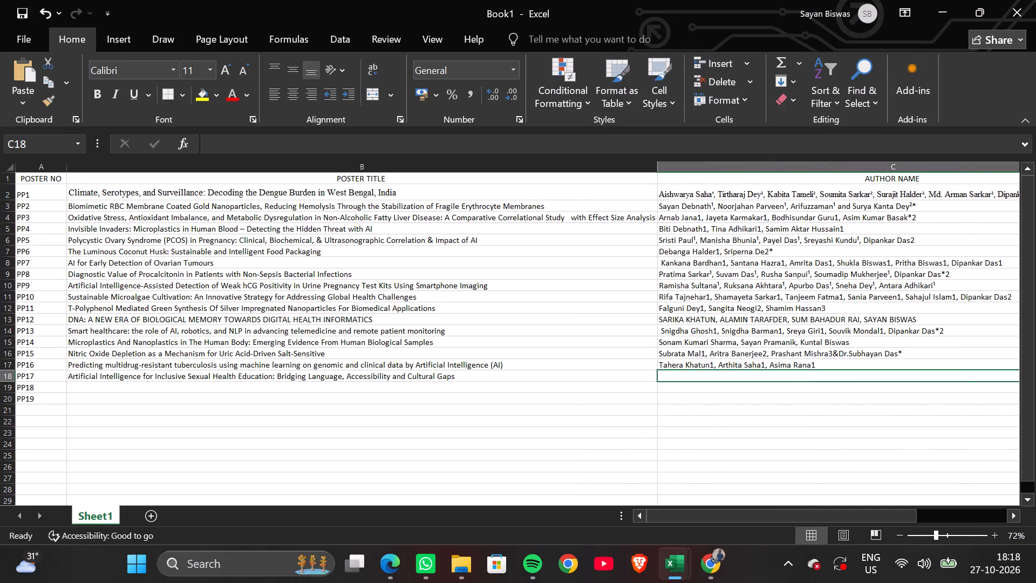
right_click(680, 378)
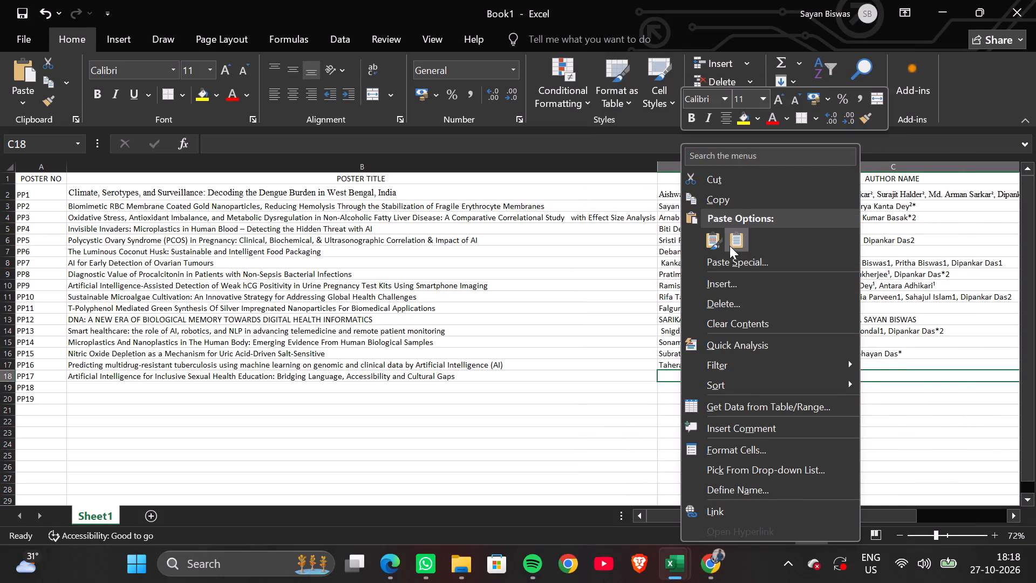
left_click(730, 246)
Select B19 in Excel, then switch to Chrome and open the PP 18 abstract from Drive's Poster Presentation folder.
left_click_drag(759, 520, 747, 515)
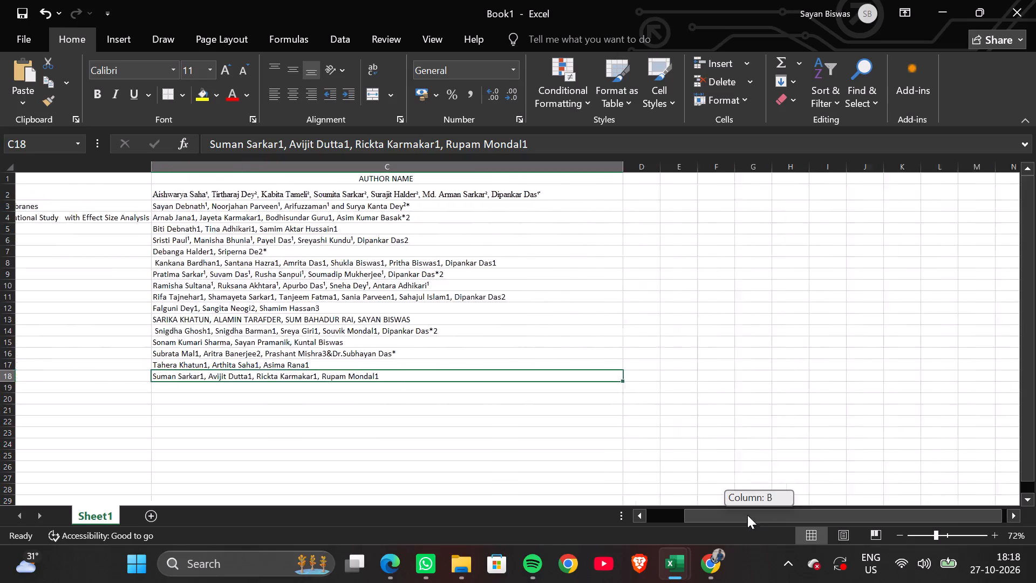
left_click_drag(747, 515, 703, 513)
left_click(316, 391)
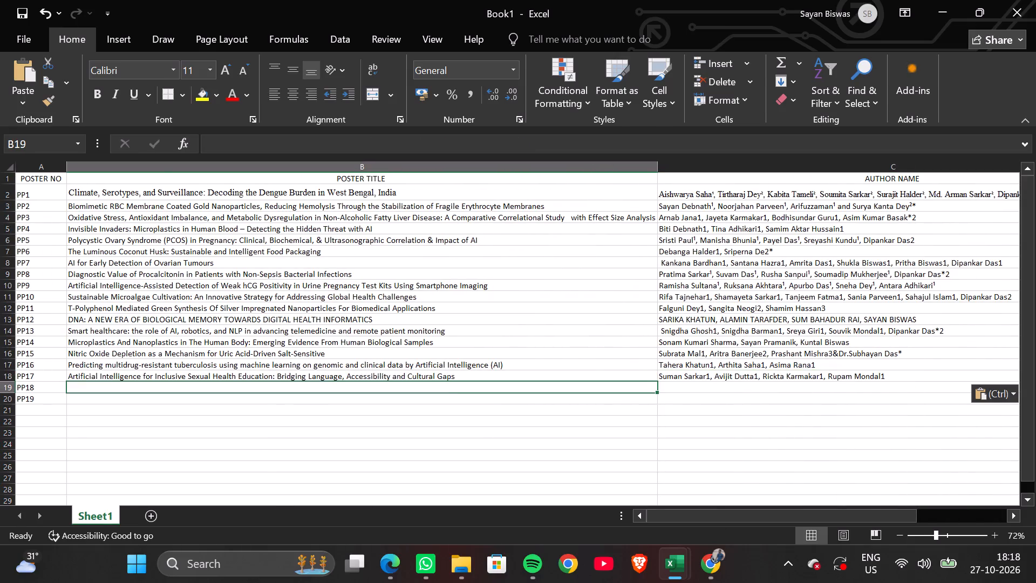
left_click(709, 564)
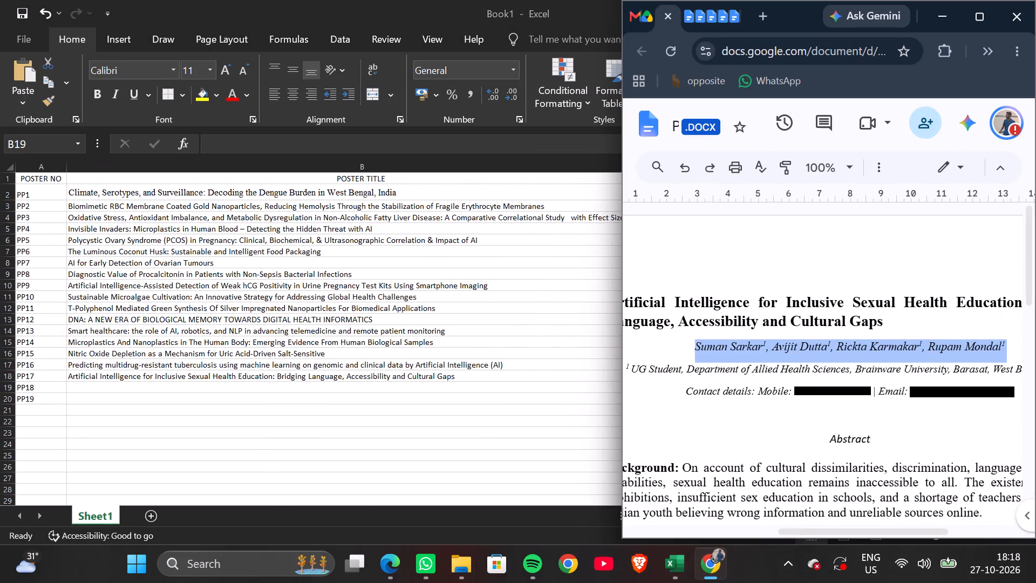
left_click(651, 22)
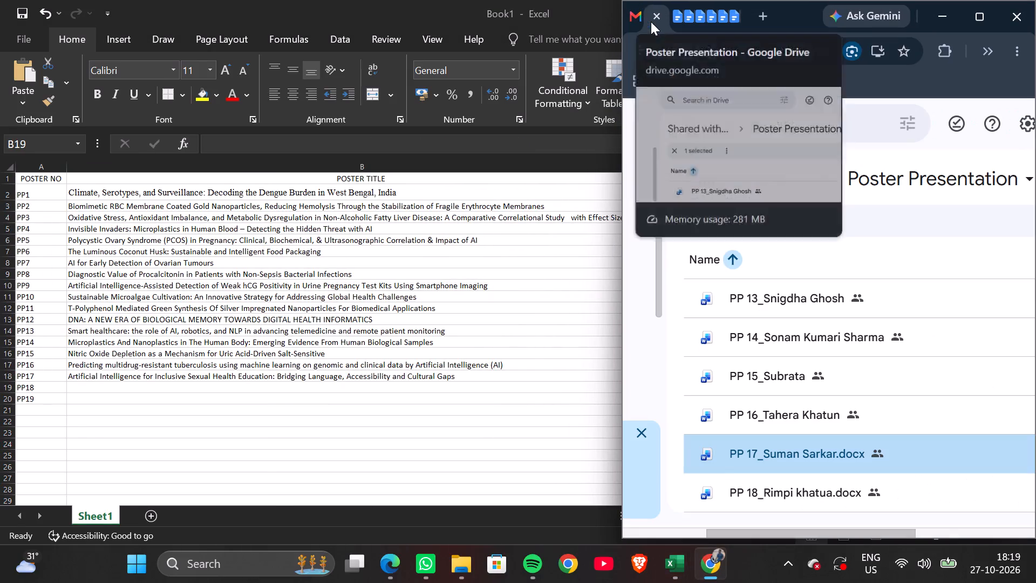
scroll(767, 389, "down", 1)
double_click(771, 422)
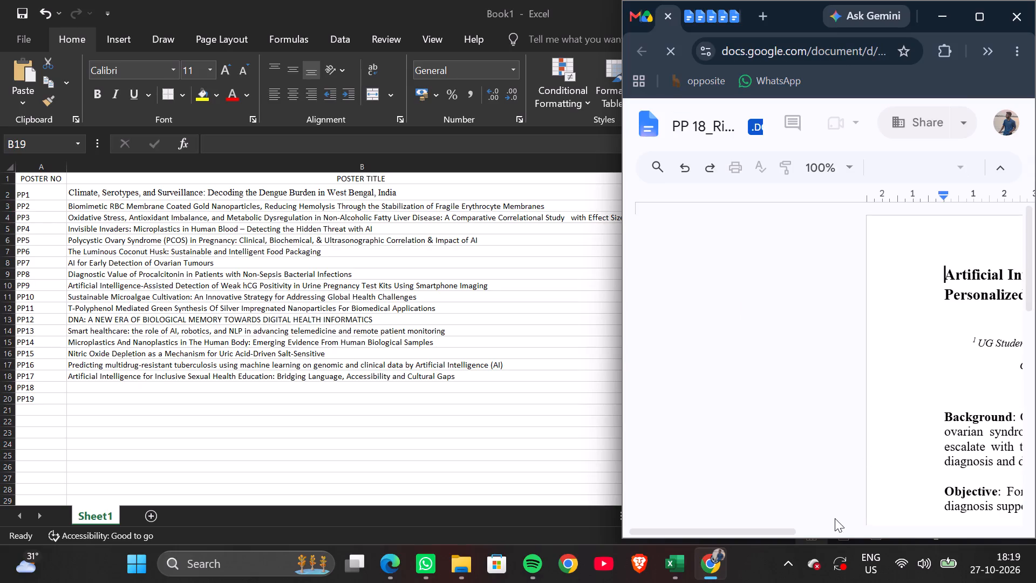
Copy the PP 18 title "Artificial Intelligence in Early PCOS Management: Advancing Predictive and Personalized Healthcare" into B19 in Excel, matching destination formatting.
left_click_drag(779, 526, 887, 531)
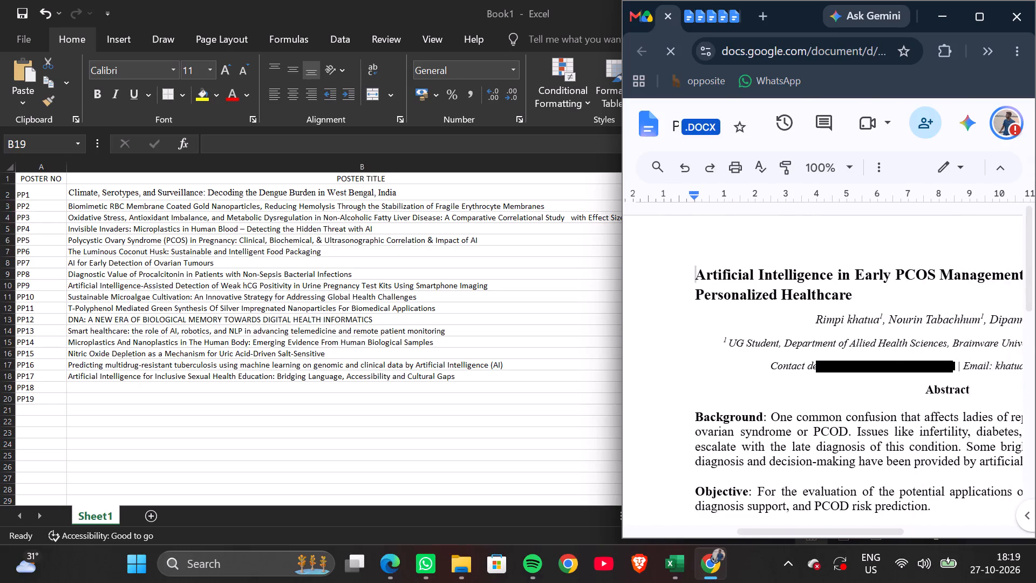
left_click_drag(691, 274, 927, 310)
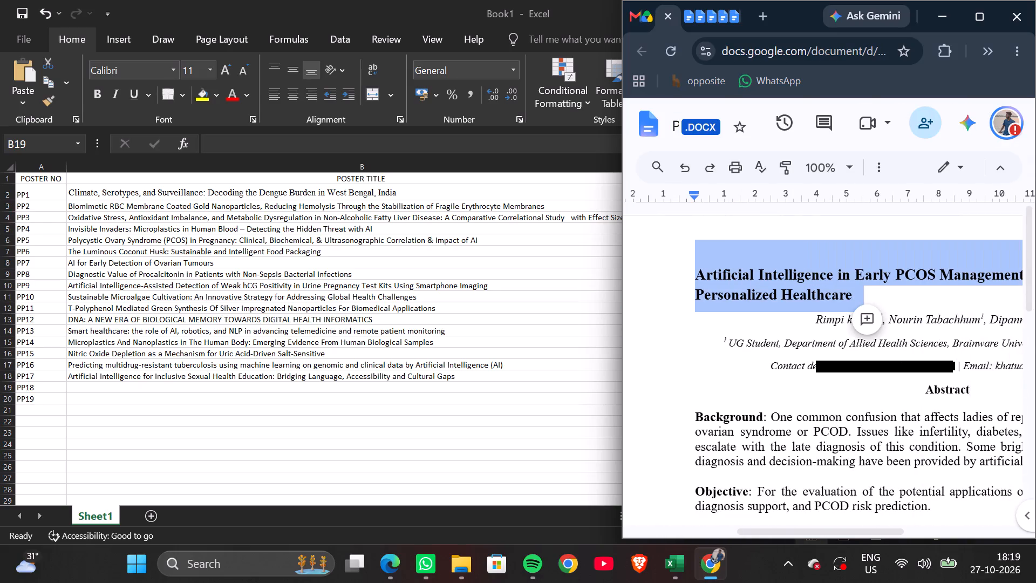
right_click(888, 274)
left_click(919, 208)
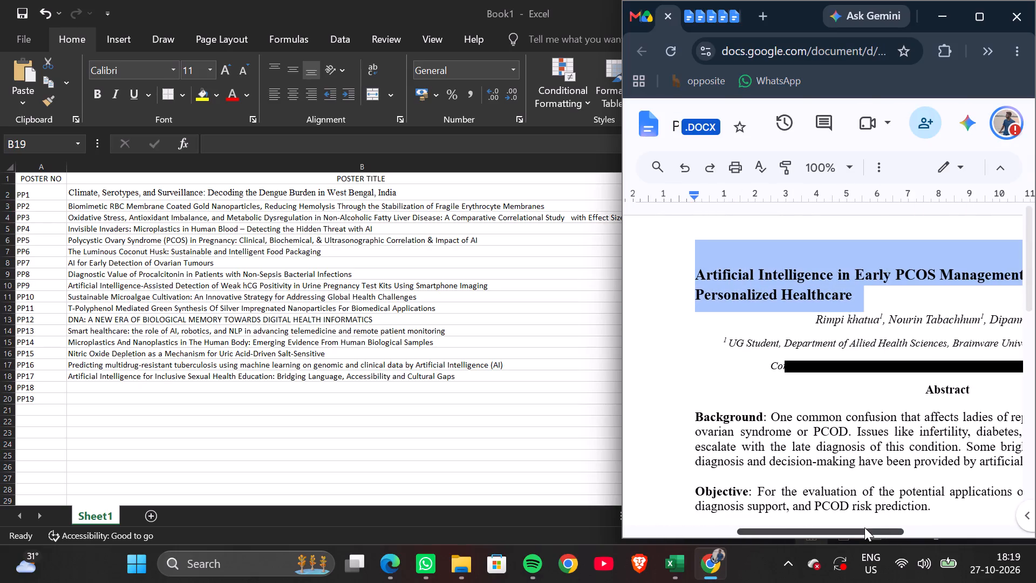
left_click_drag(865, 530, 877, 544)
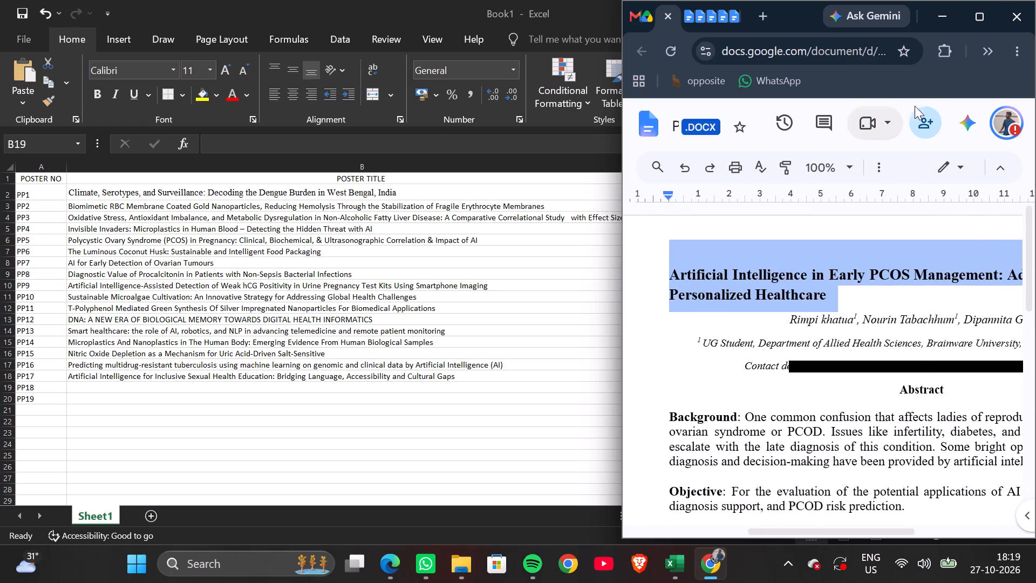
left_click(943, 12)
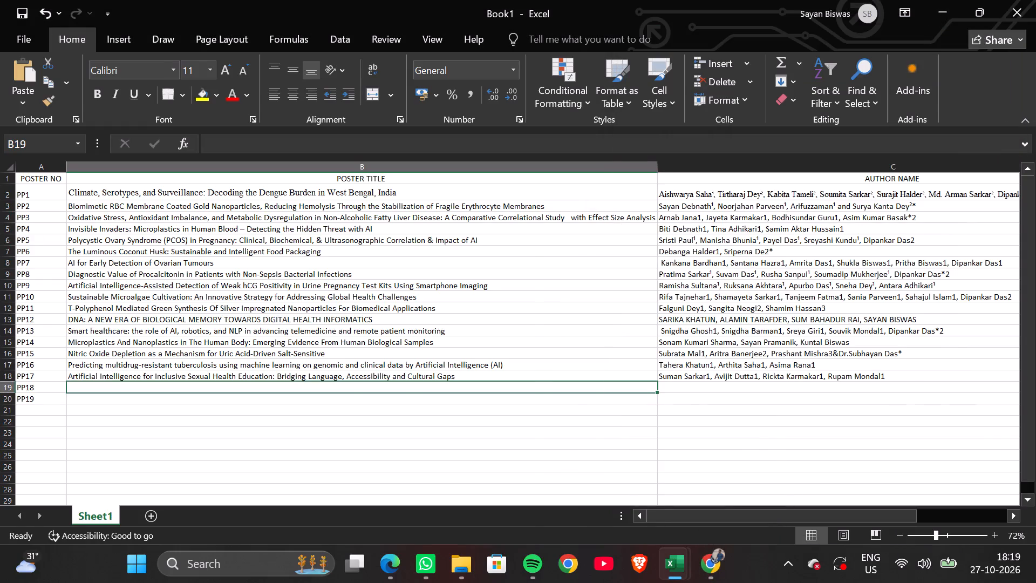
right_click(350, 389)
left_click(406, 243)
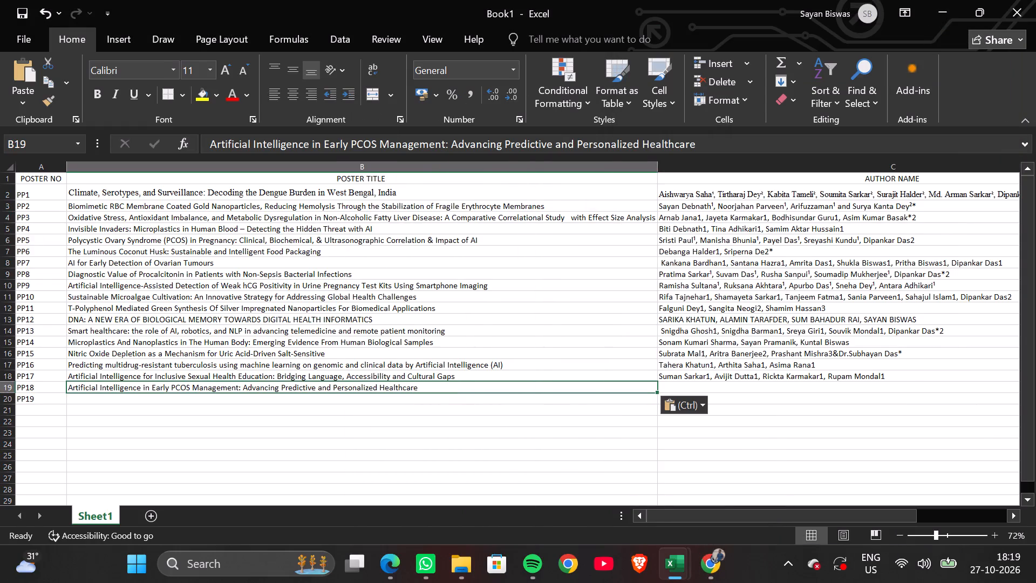
Select C19 in Excel, copy the full author line from the PP 18 abstract in Chrome, and paste it there matching destination formatting.
left_click(674, 391)
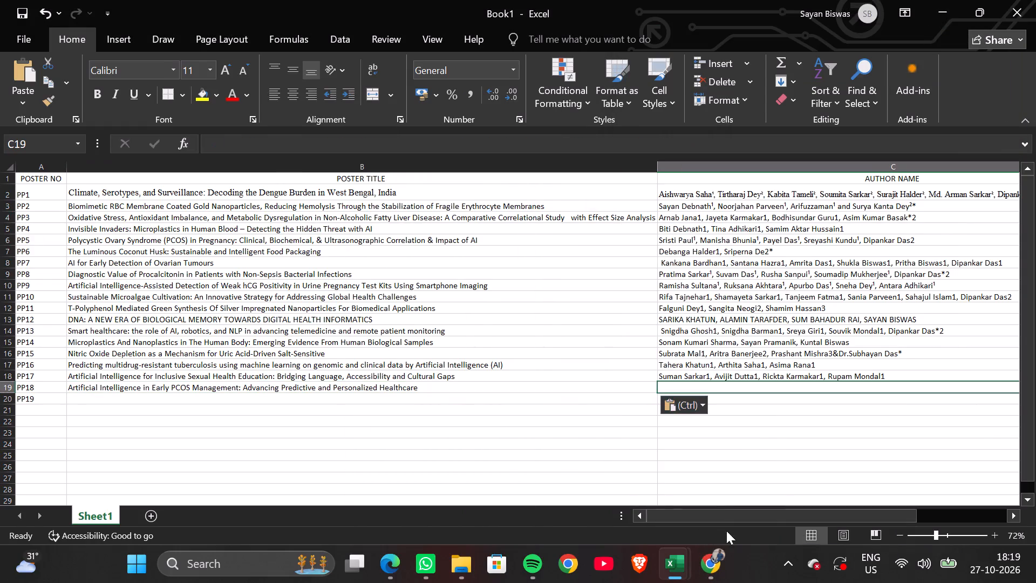
left_click(715, 558)
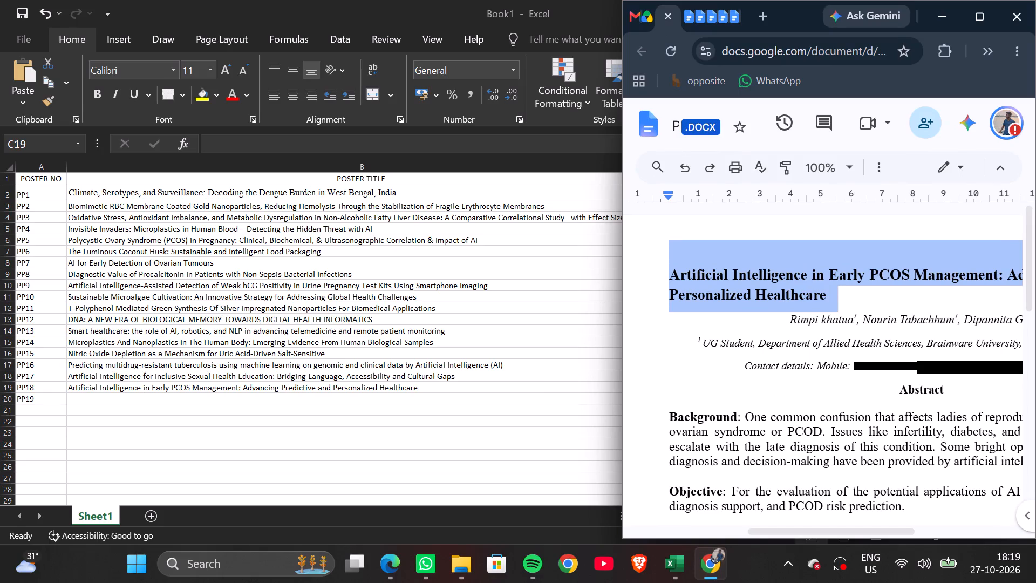
left_click_drag(781, 321, 1021, 317)
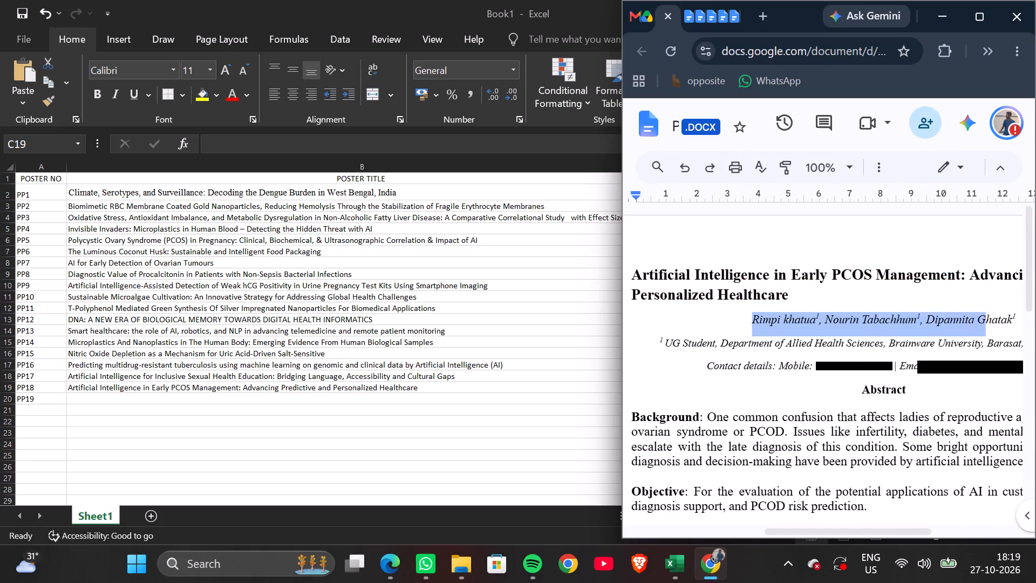
left_click_drag(1021, 317, 1028, 317)
right_click(1004, 320)
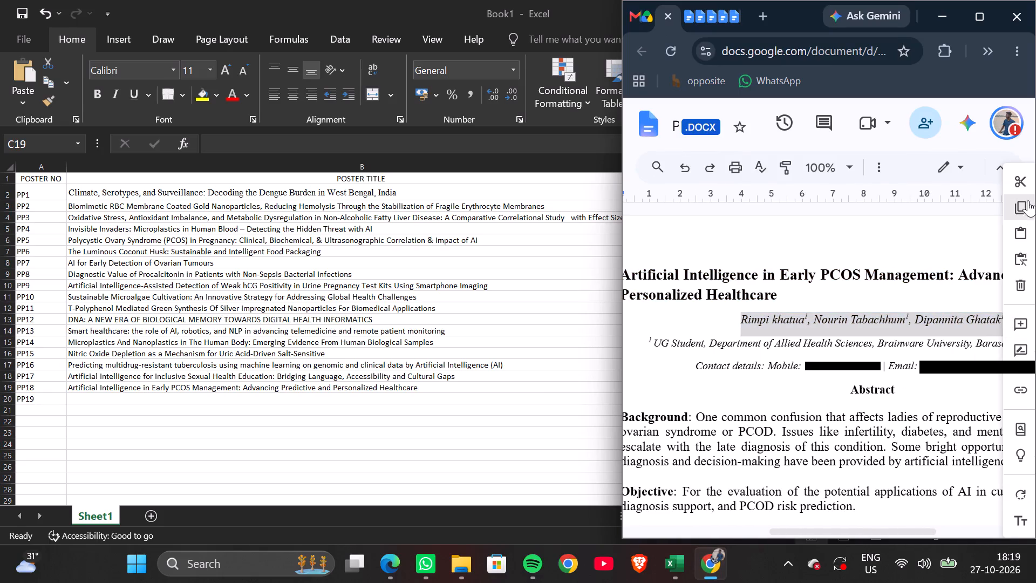
left_click(1027, 198)
left_click(943, 13)
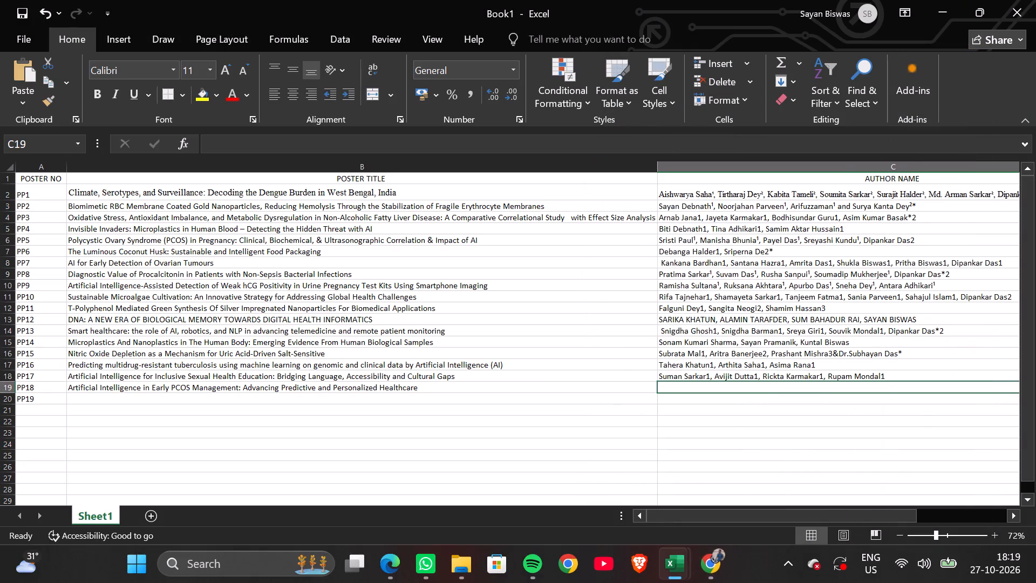
right_click(721, 388)
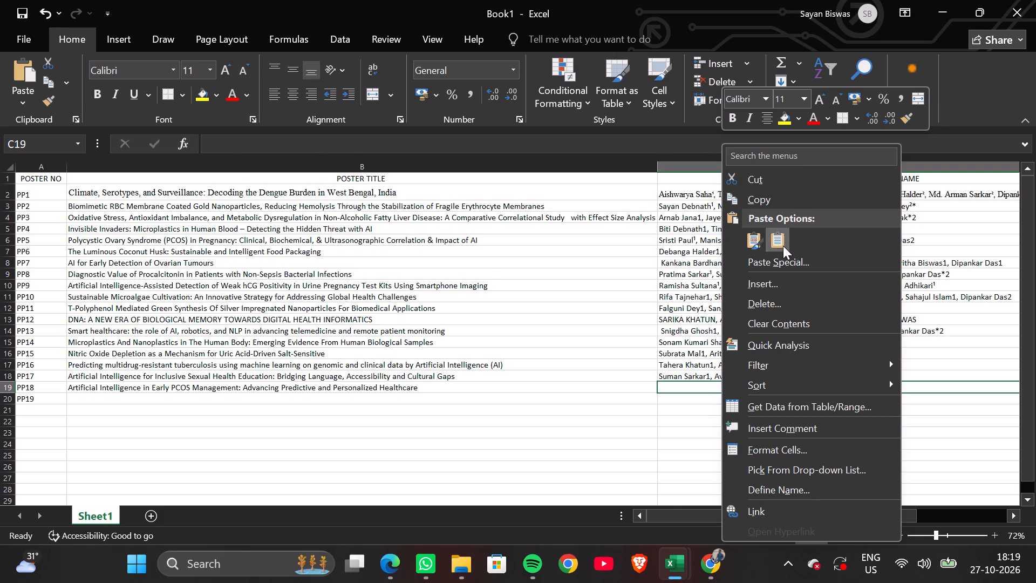
left_click(783, 246)
Look up the PP19 row and its title in the MLT_PP_Poster workbook, and return to Book1.
left_click_drag(749, 511, 704, 526)
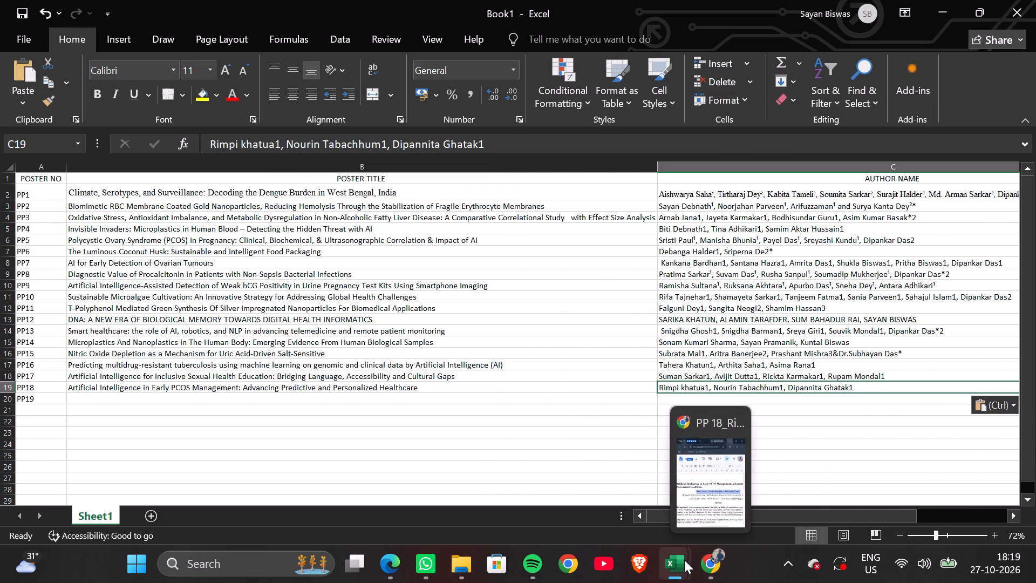
left_click(693, 505)
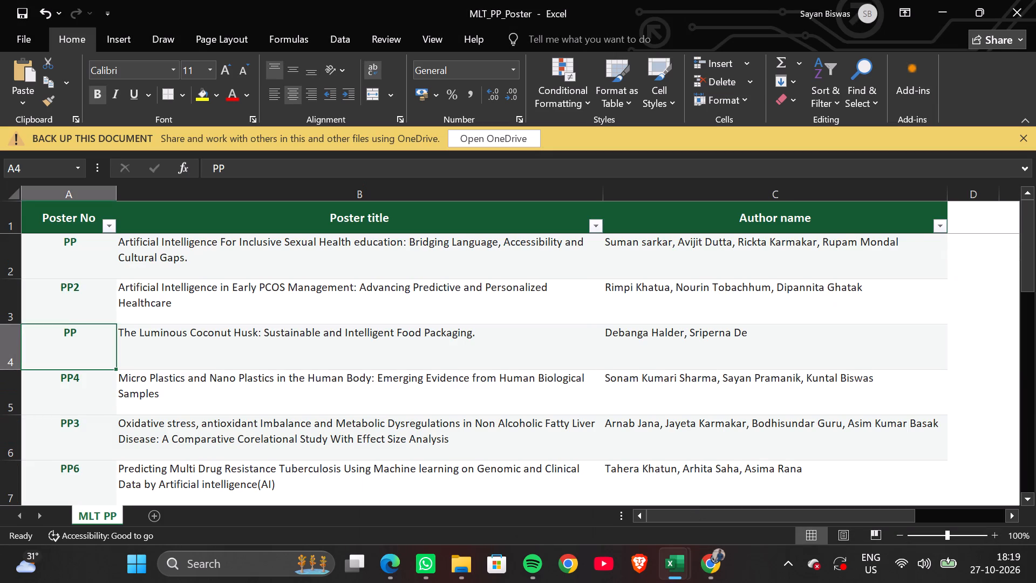
scroll(475, 473, "down", 2)
scroll(218, 417, "down", 3)
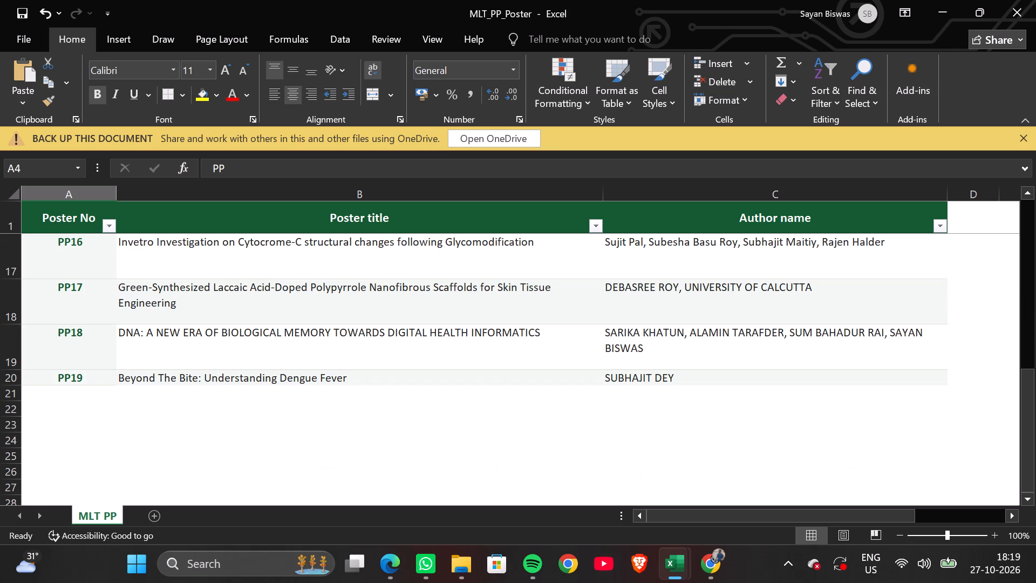
left_click(118, 382)
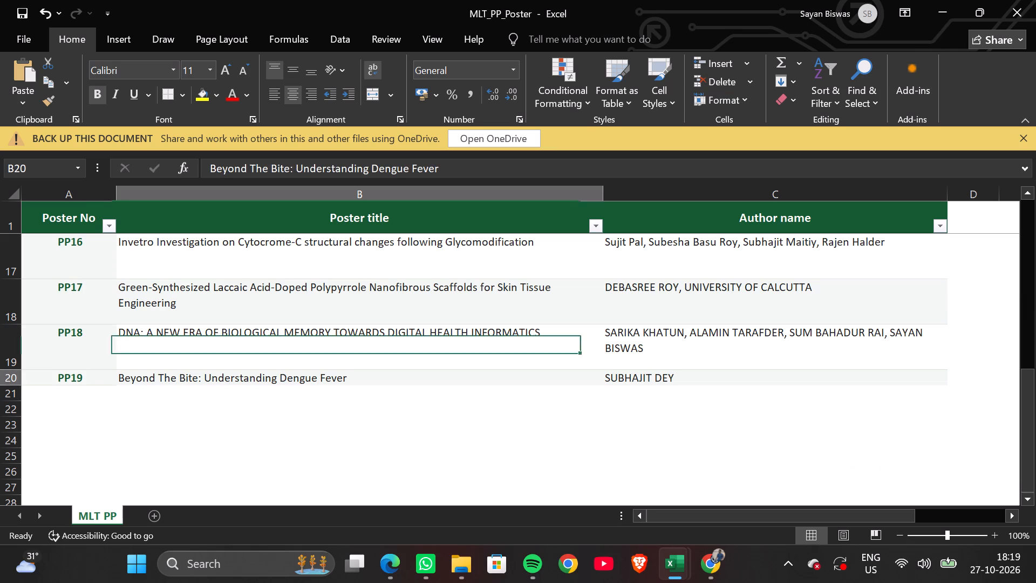
left_click_drag(120, 379, 248, 380)
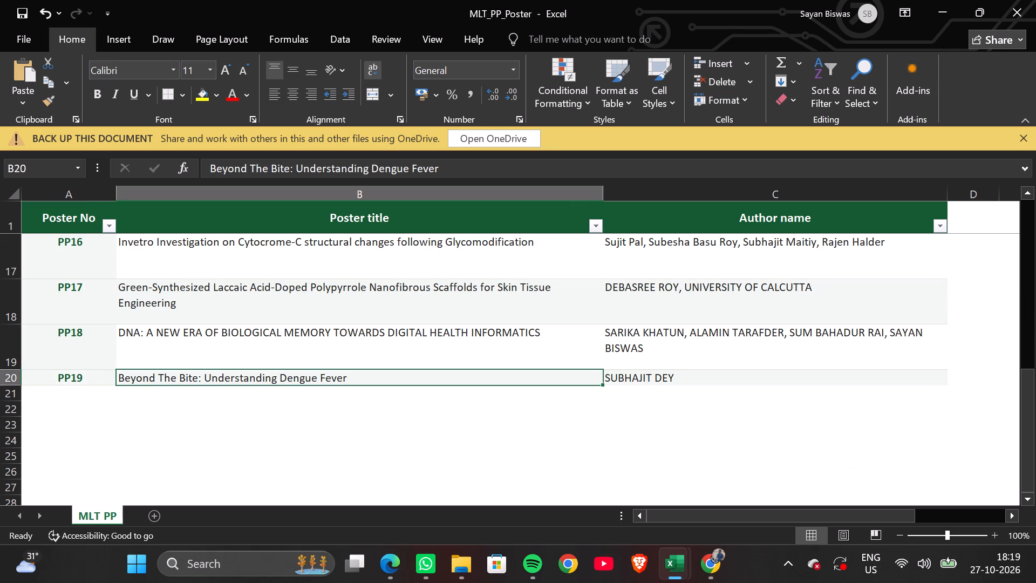
double_click(124, 377)
left_click_drag(117, 373, 360, 383)
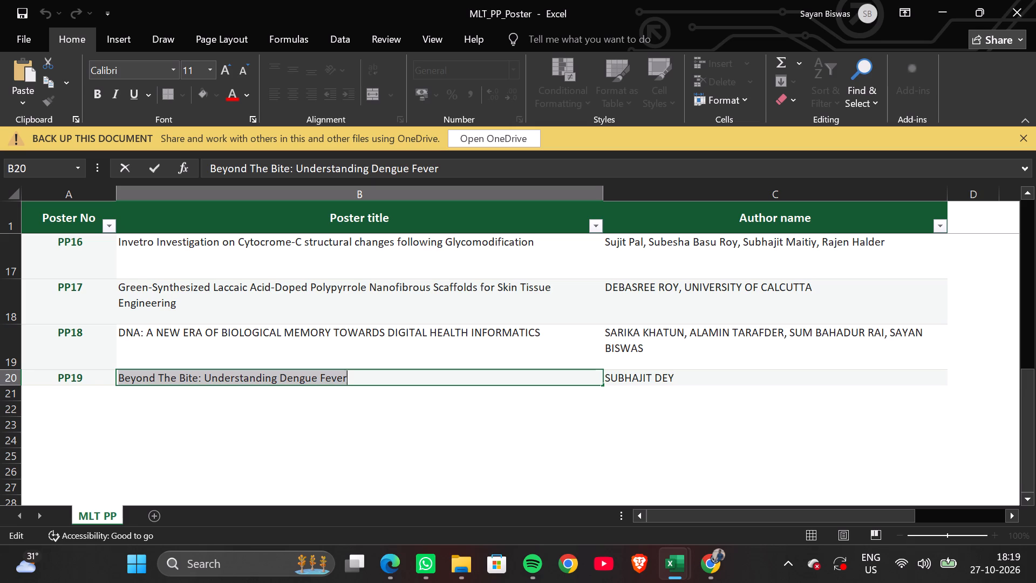
left_click_drag(360, 383, 363, 382)
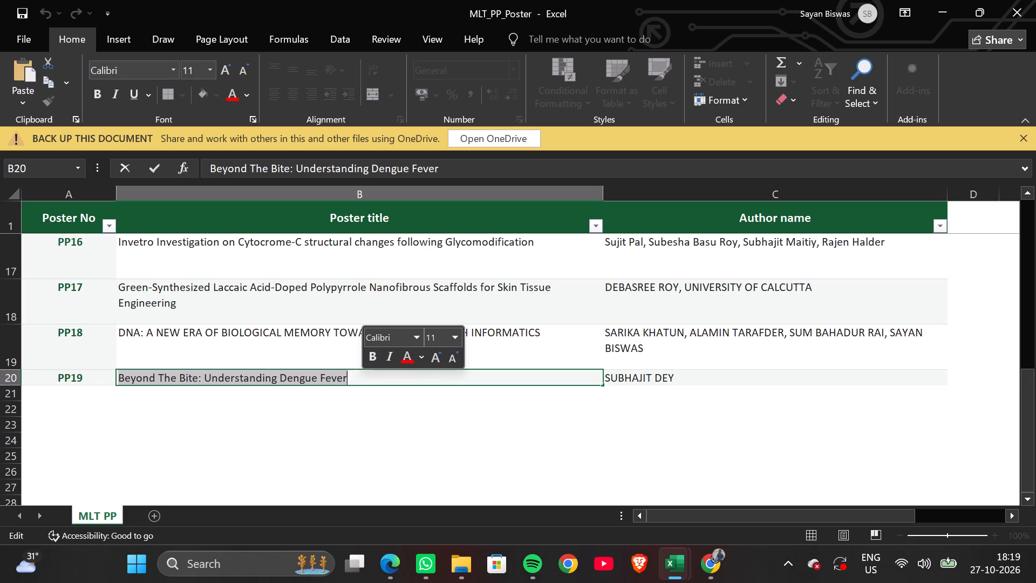
left_click(371, 437)
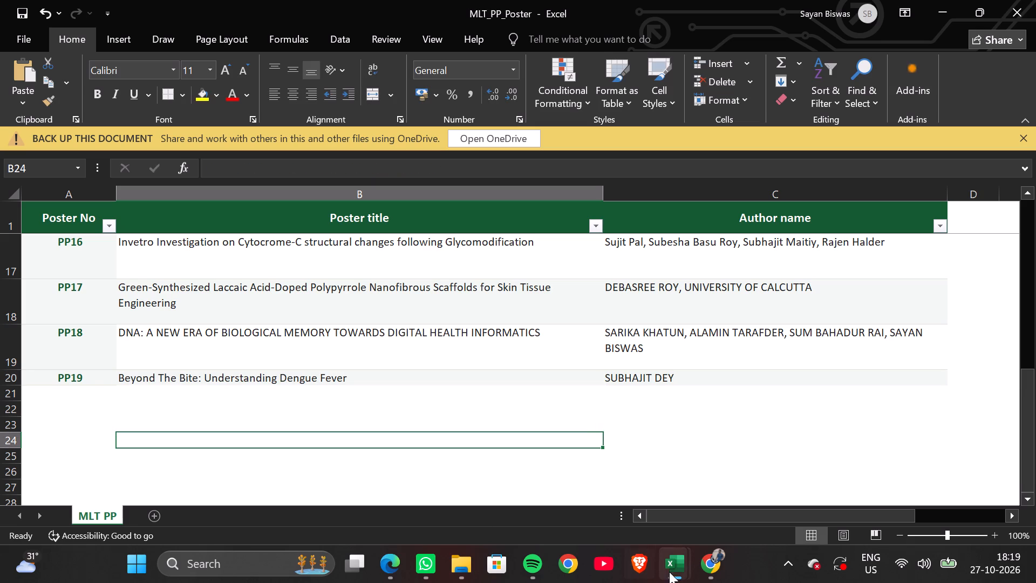
left_click(473, 399)
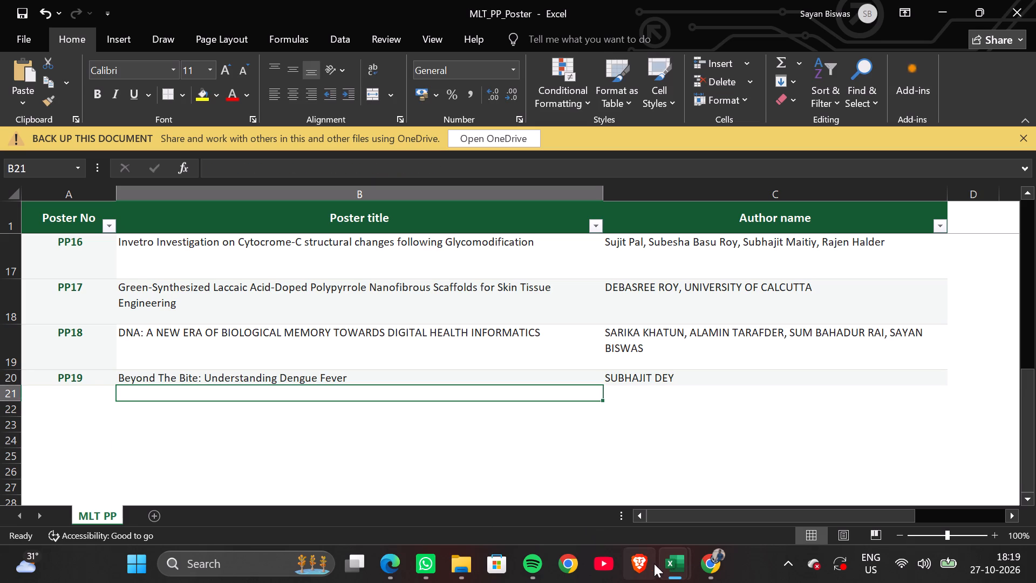
left_click(877, 500)
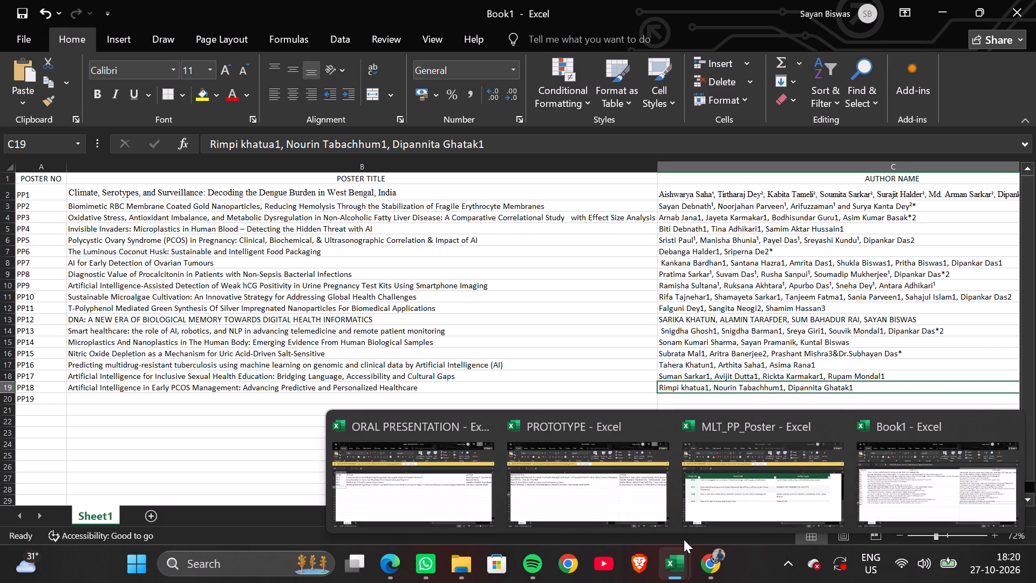
Copy the PP19 title "Beyond The Bite: Understanding Dengue Fever" from the MLT_PP_Poster workbook into B20 of Book1, keeping text only.
left_click(692, 505)
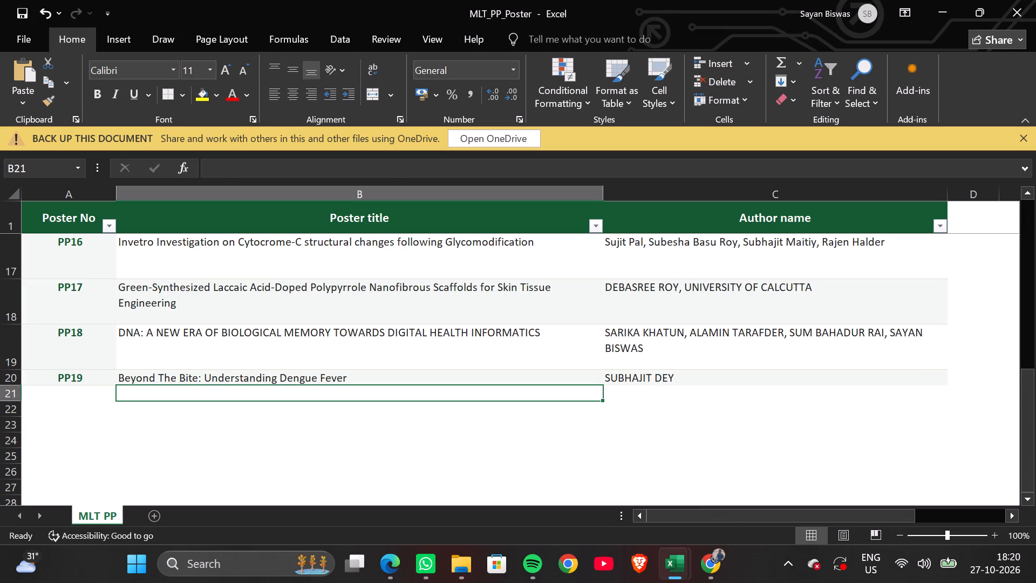
double_click(119, 377)
left_click_drag(119, 377, 346, 365)
right_click(341, 378)
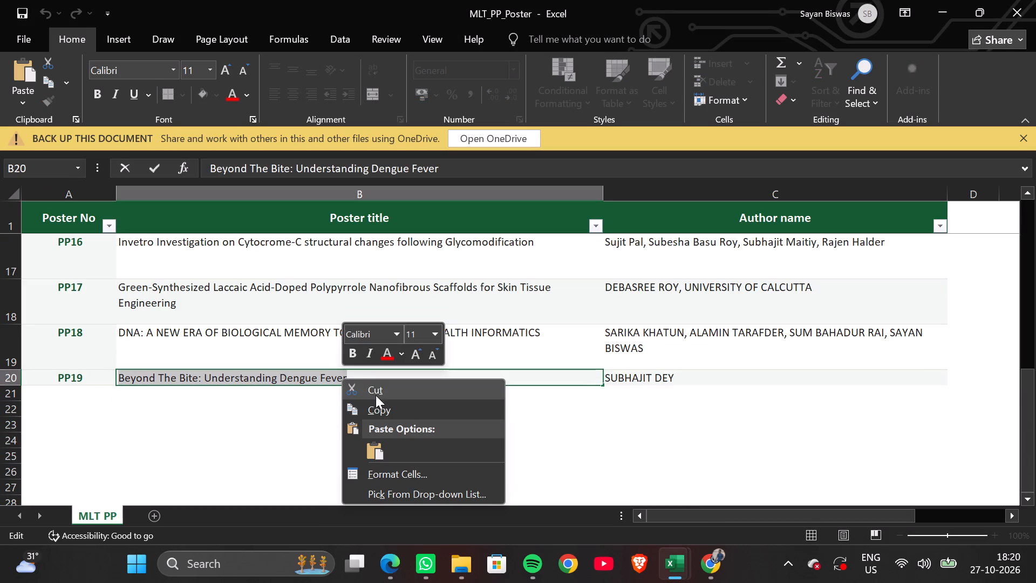
left_click(387, 406)
left_click(717, 577)
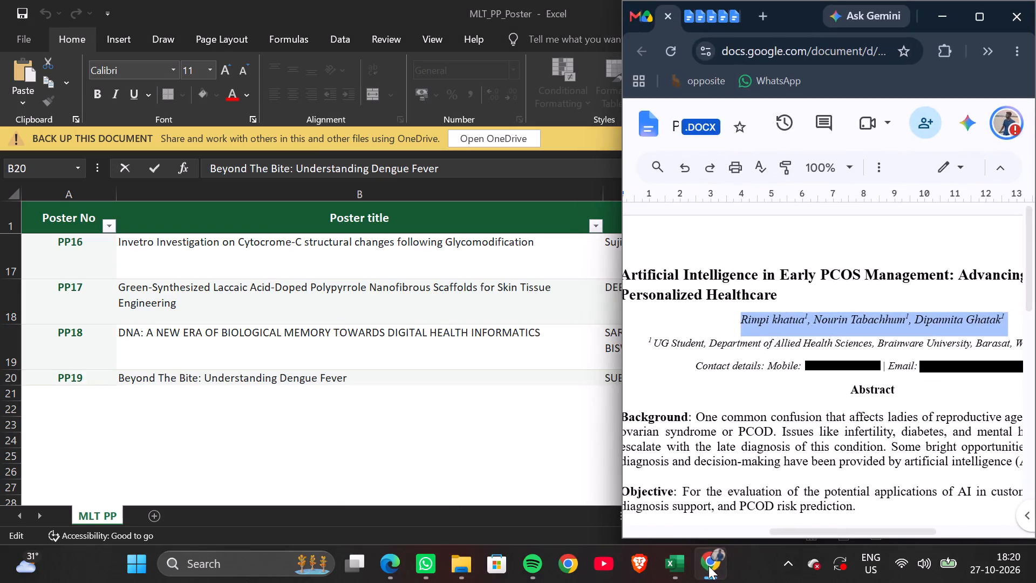
left_click(877, 507)
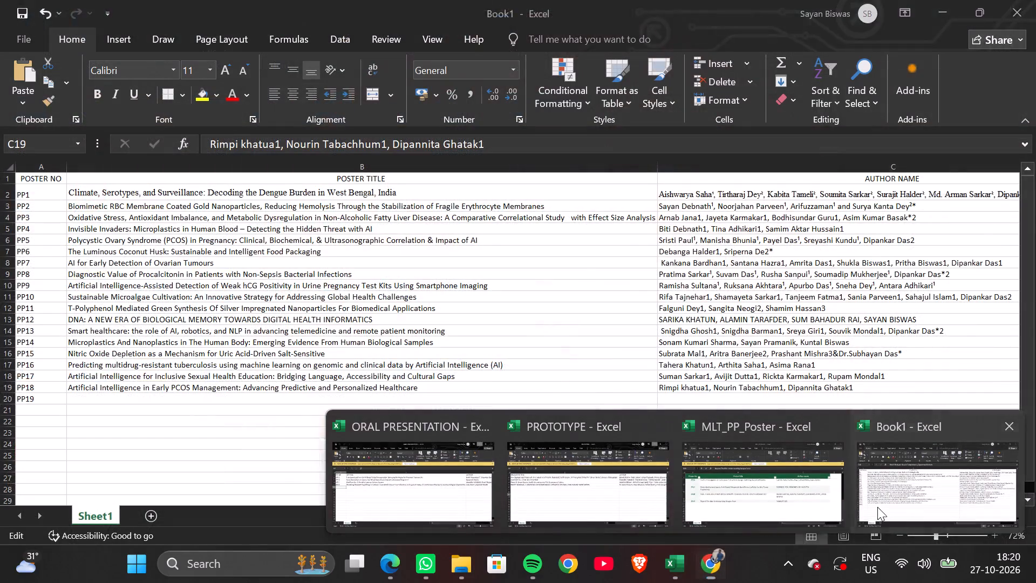
left_click(137, 397)
right_click(137, 397)
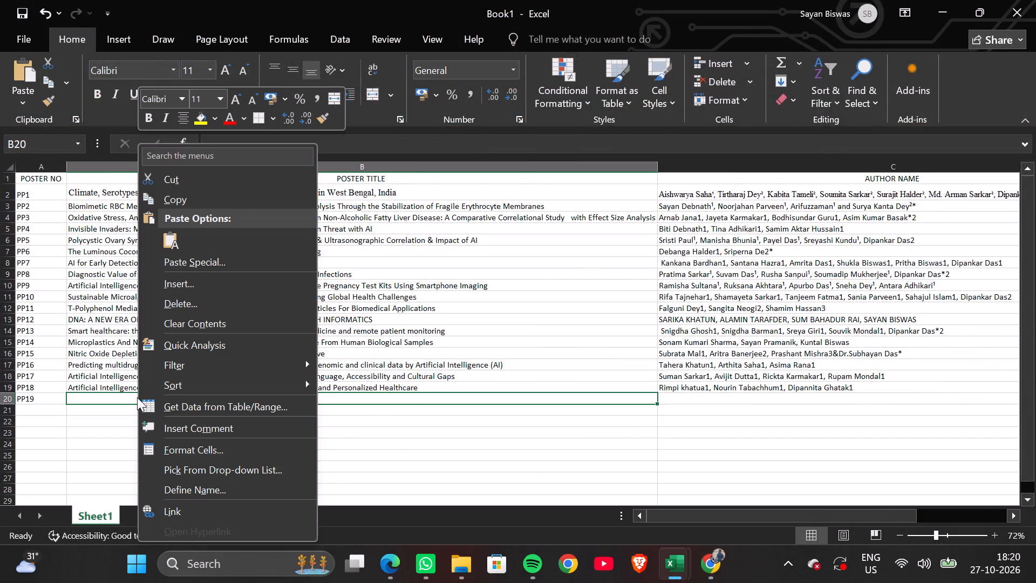
left_click(169, 241)
Copy the PP19 author name from the MLT_PP_Poster workbook into C20 of Book1, keeping text only.
left_click(679, 402)
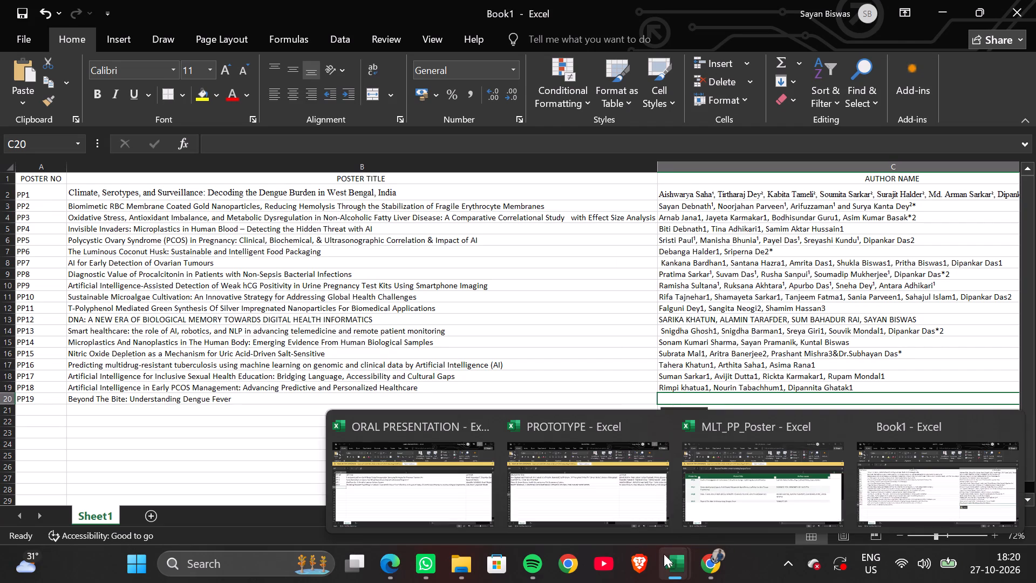
left_click(703, 512)
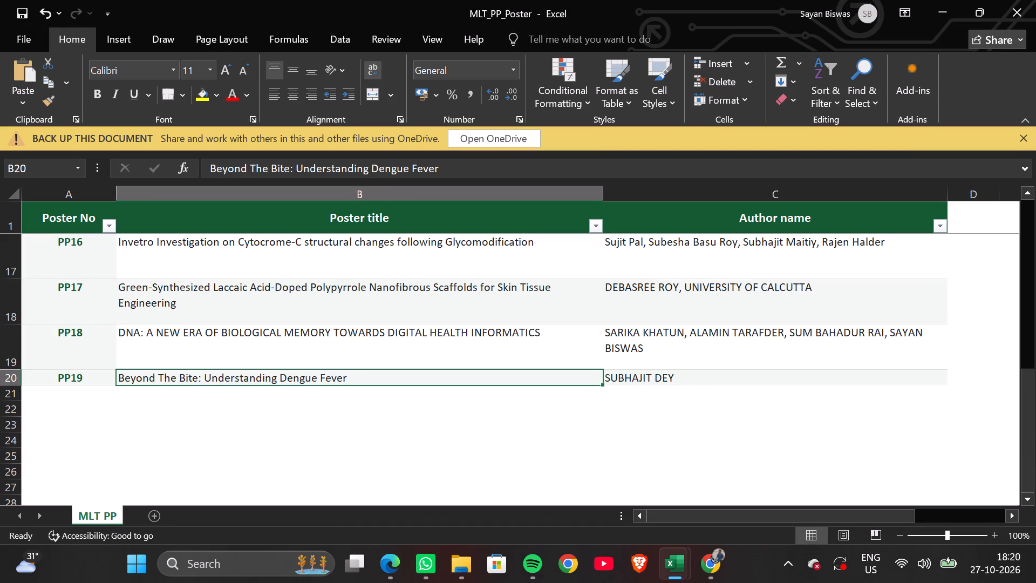
left_click(618, 378)
double_click(615, 375)
left_click_drag(605, 375, 619, 382)
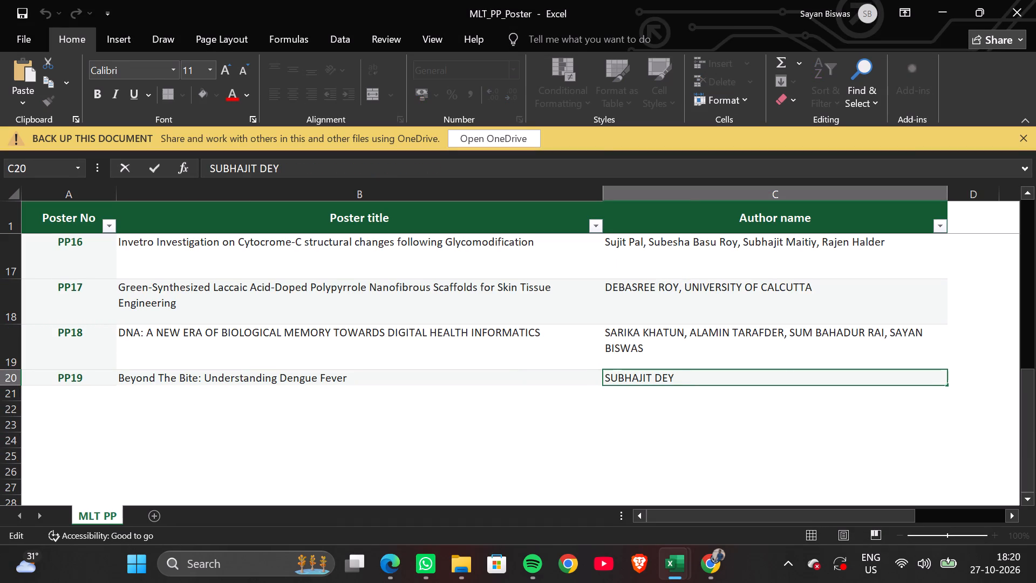
left_click_drag(619, 382, 684, 377)
right_click(671, 375)
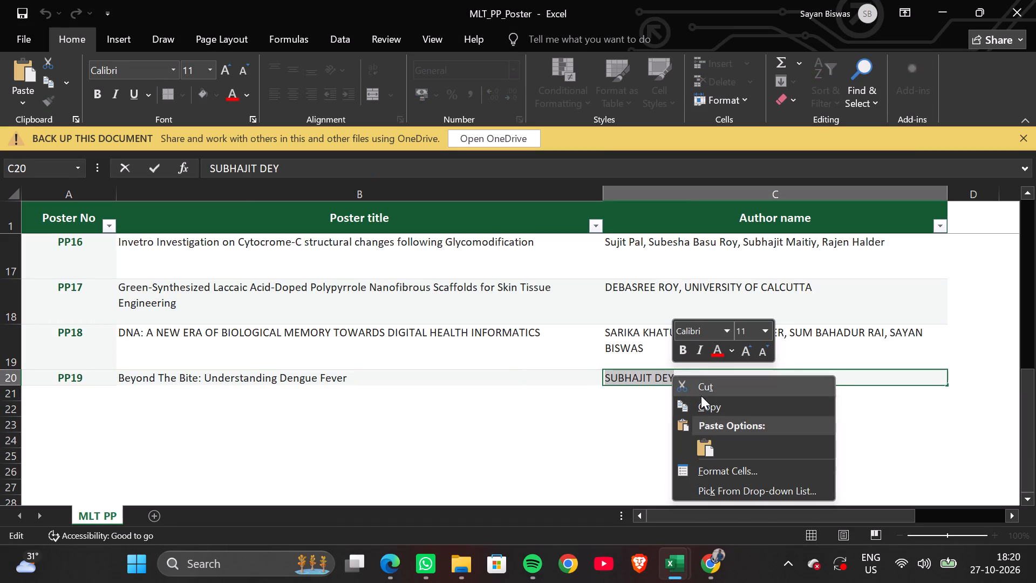
left_click(711, 410)
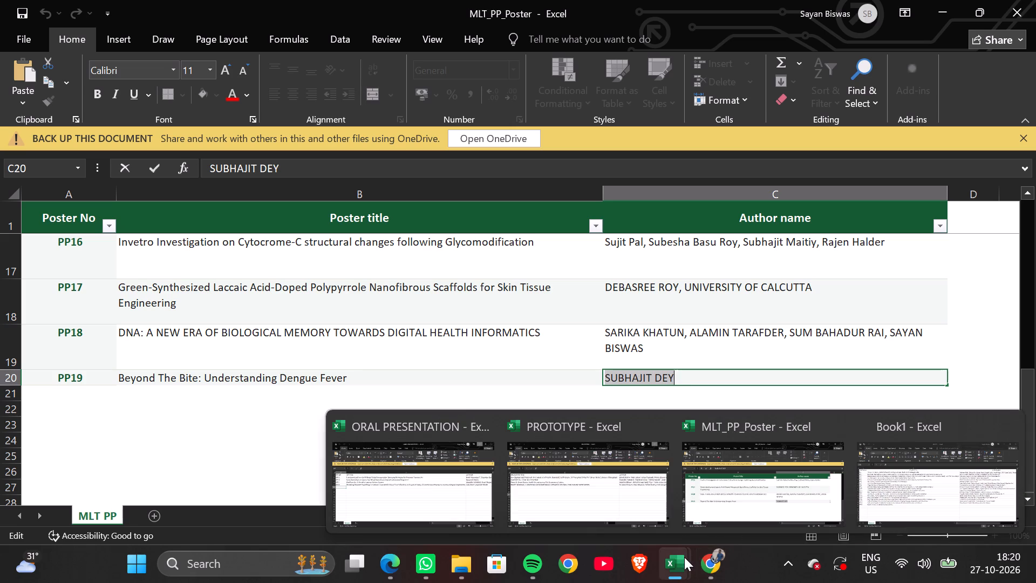
left_click(629, 497)
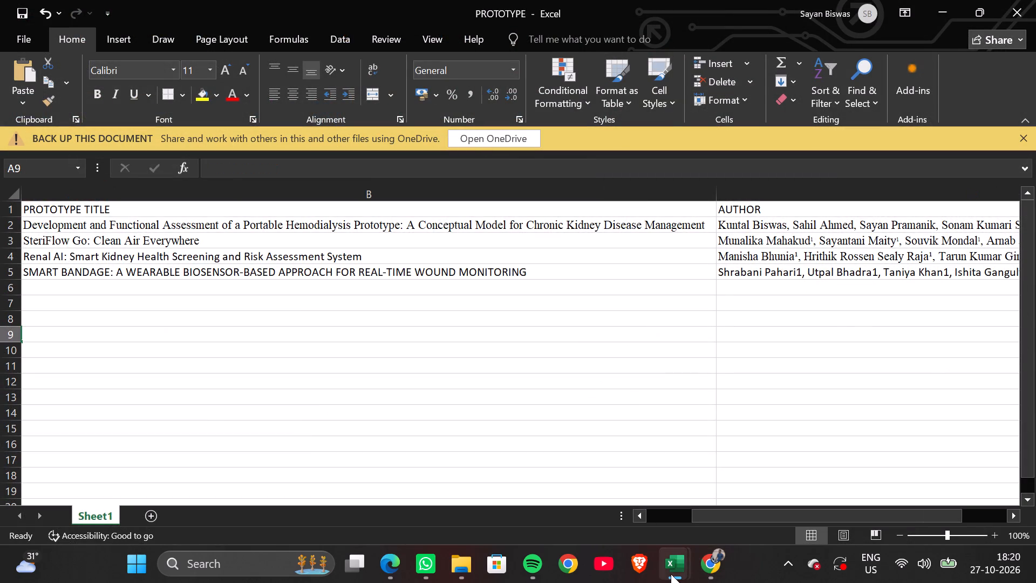
left_click(881, 517)
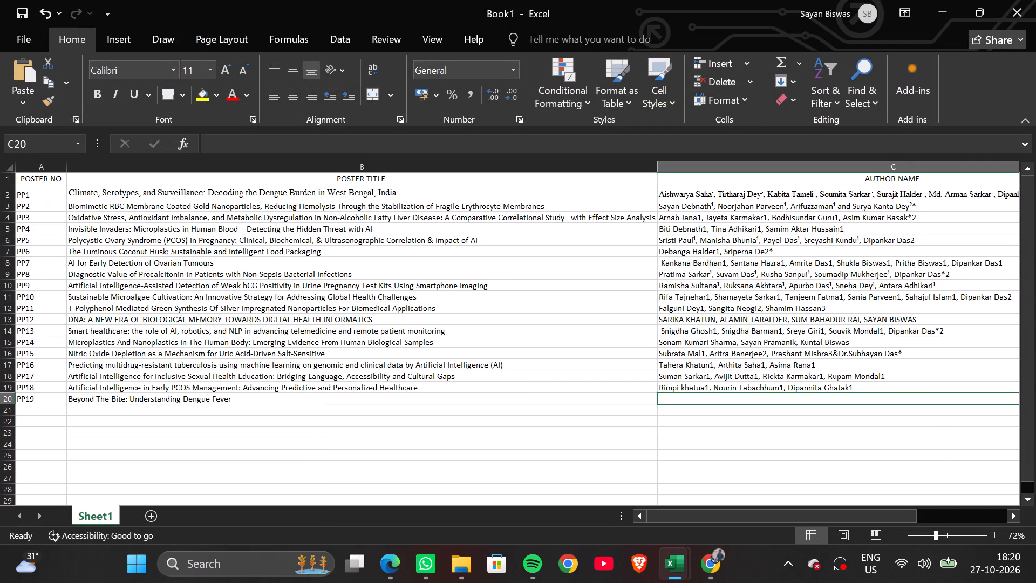
right_click(726, 399)
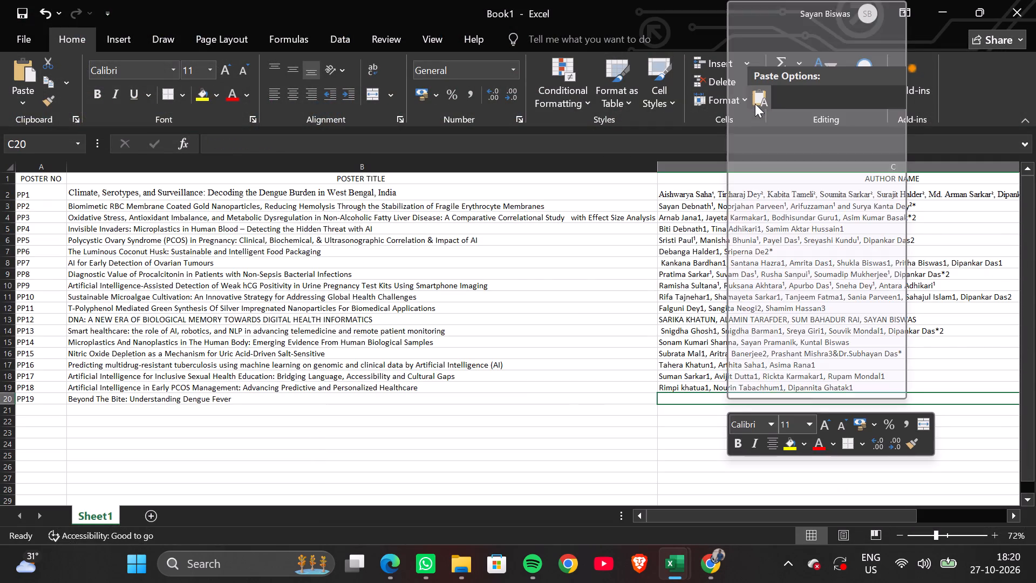
left_click(755, 104)
left_click_drag(753, 518, 692, 526)
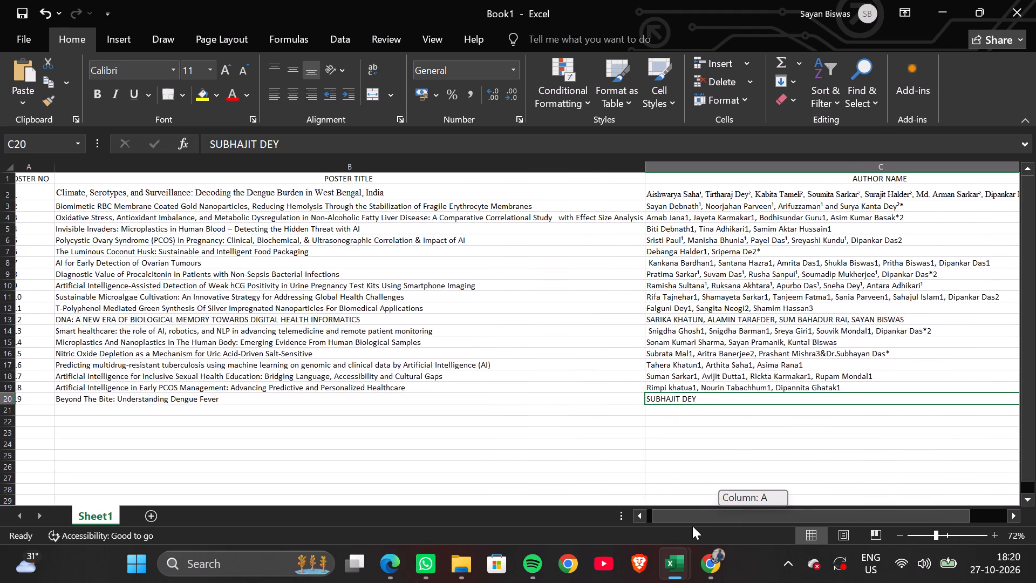
left_click_drag(692, 526, 690, 525)
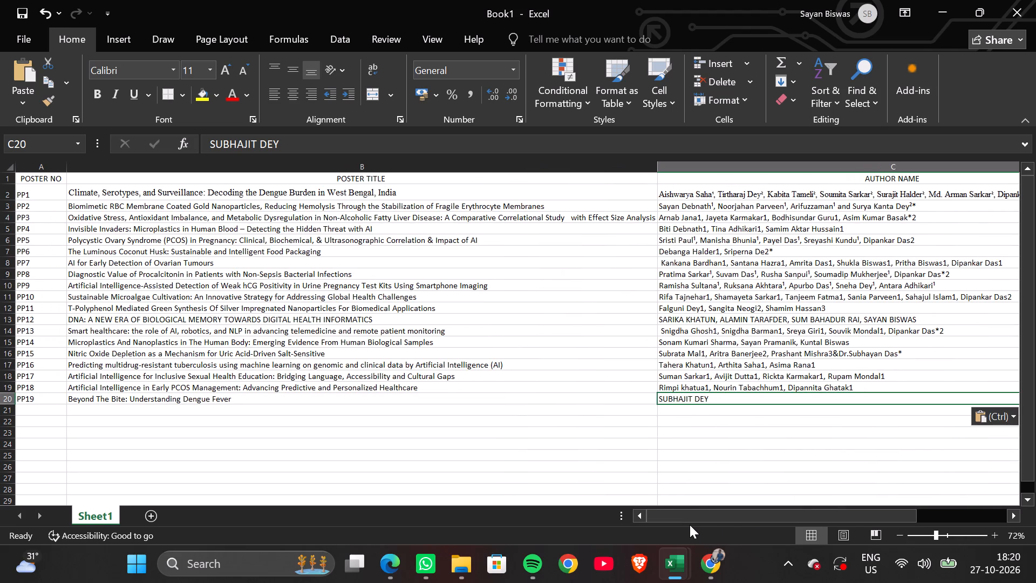
Save the new workbook as SKDPPS in the OneDrive Documents folder.
left_click(21, 10)
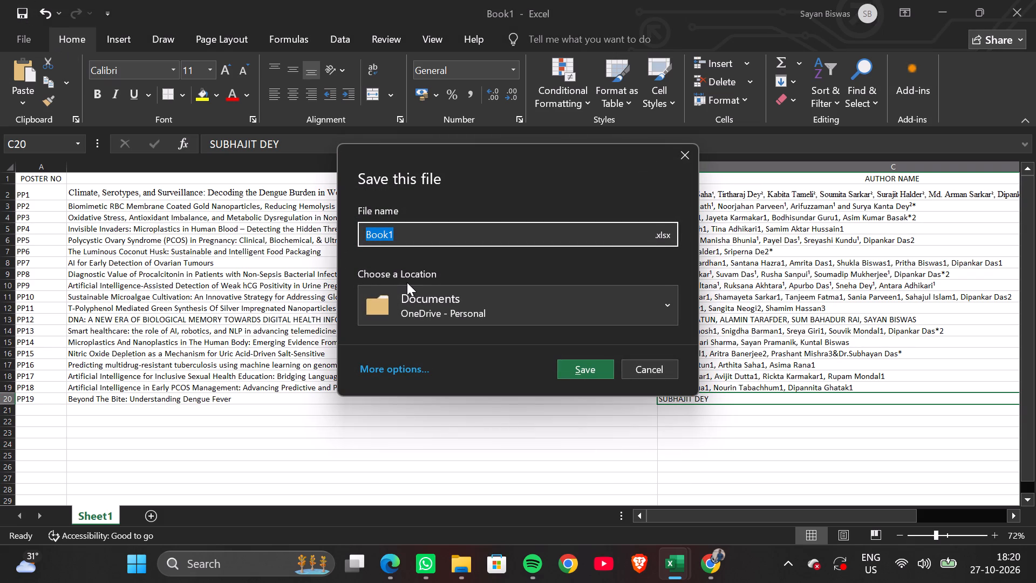
left_click(668, 304)
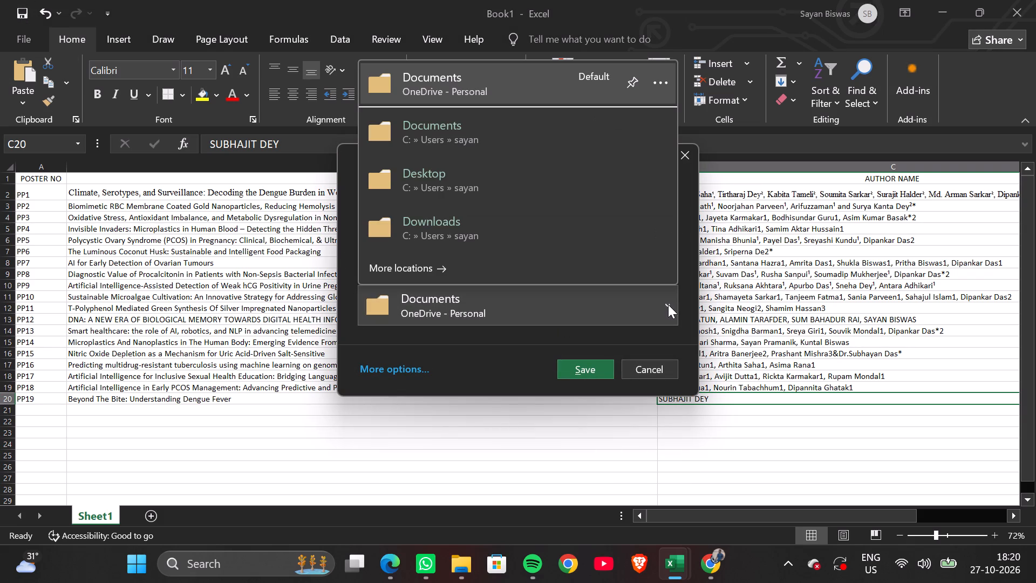
scroll(580, 235, "up", 1)
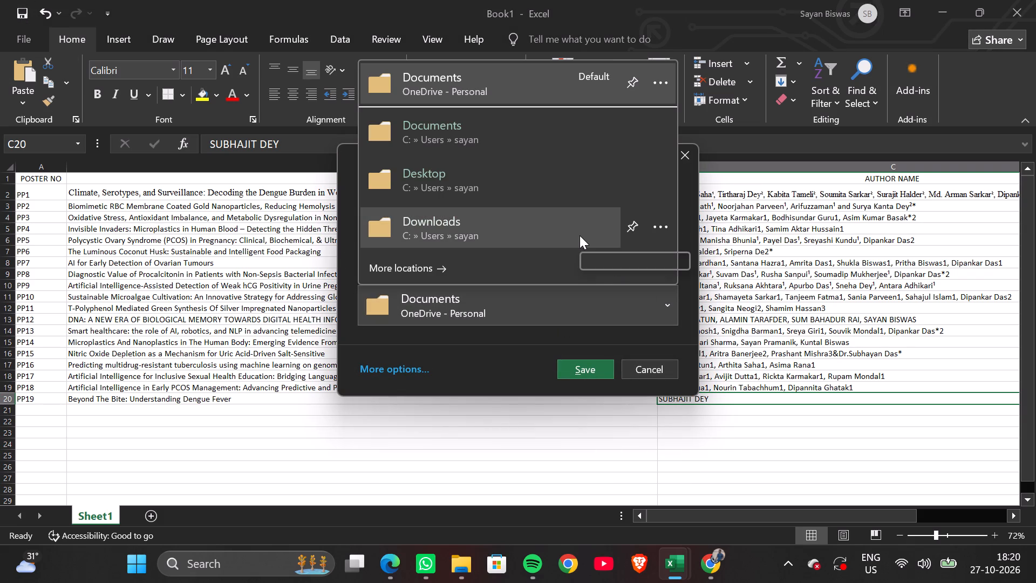
left_click(668, 300)
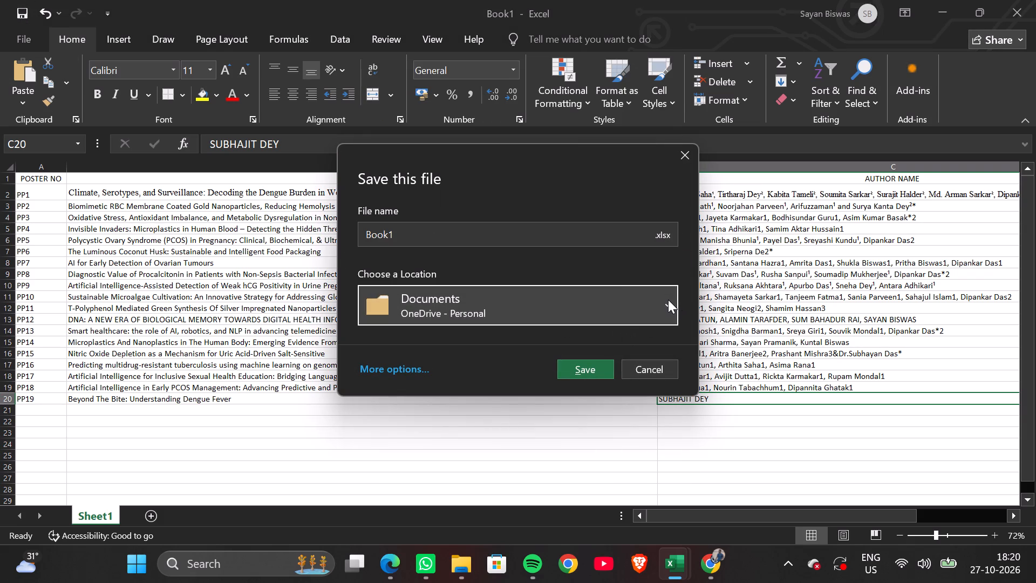
left_click(500, 233)
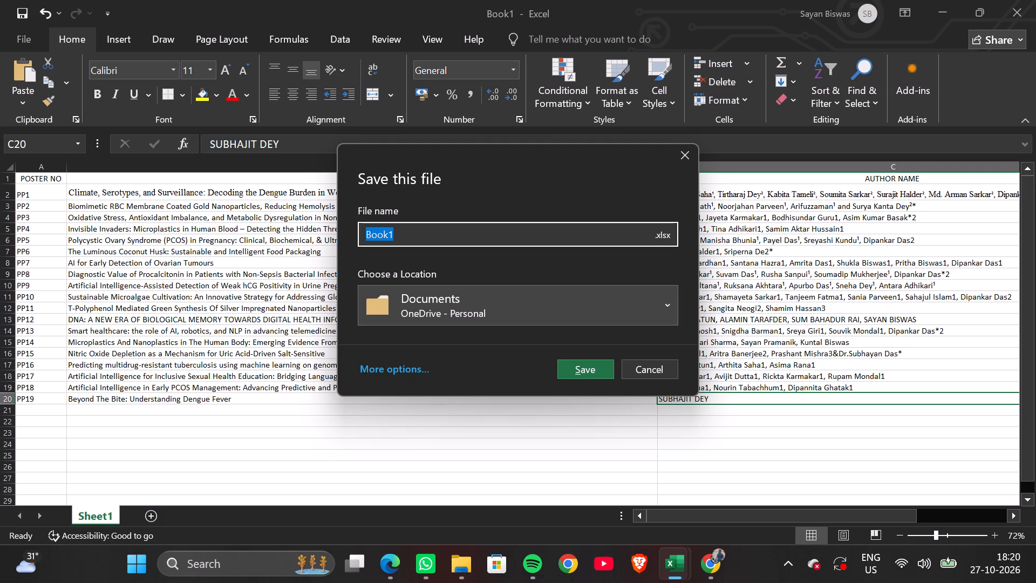
key("BackSpace")
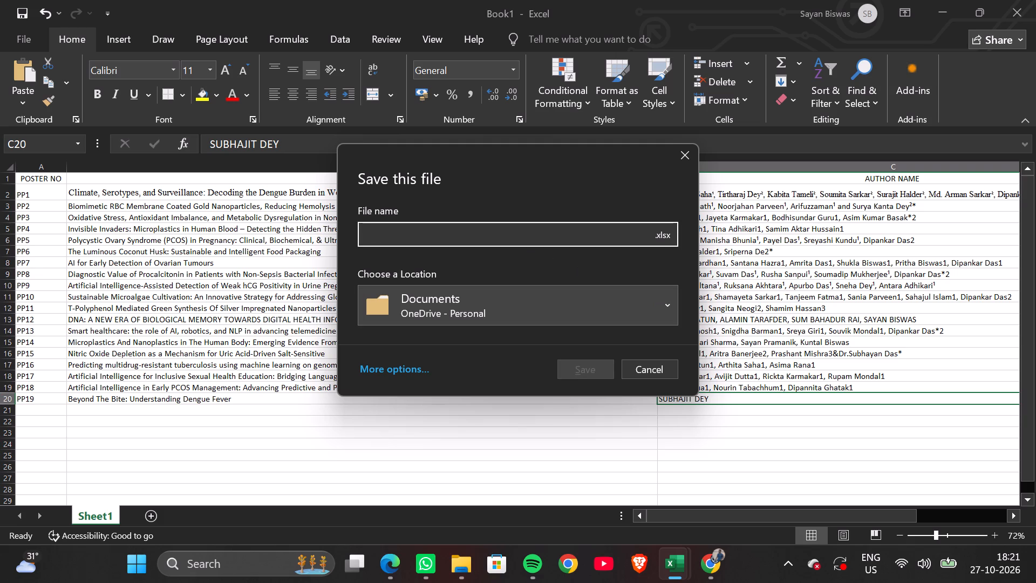
type("SKD")
key("space")
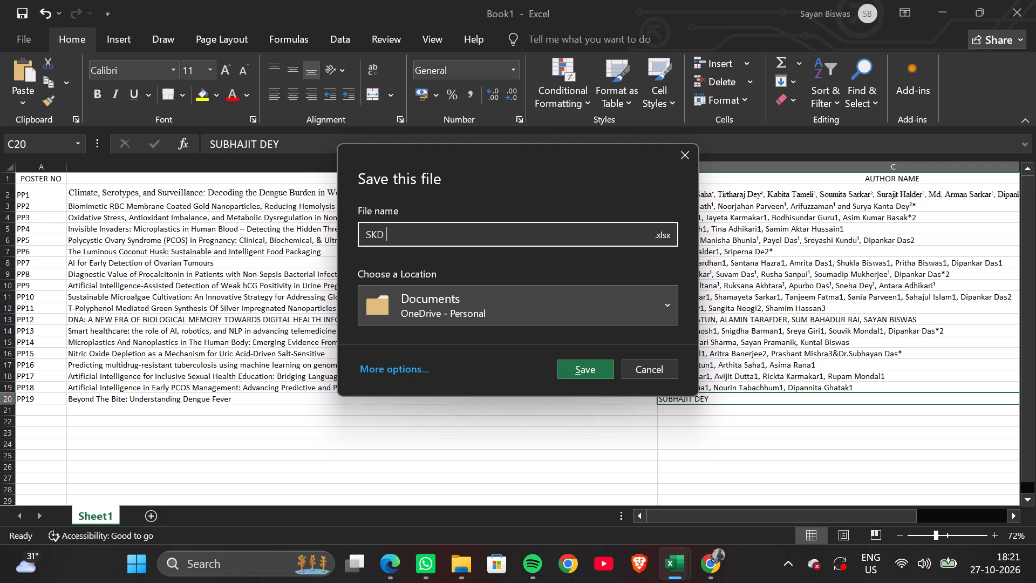
key("BackSpace")
key("space")
type("PPP")
key("BackSpace")
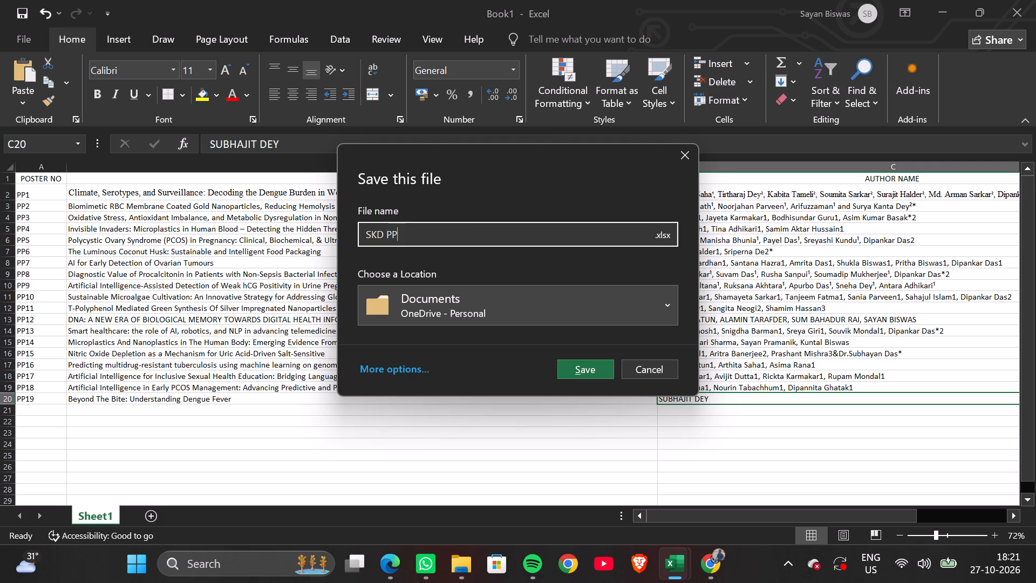
key("space")
key("BackSpace")
key("BackSpace")
key("BackSpace")
key("BackSpace")
type("PPS")
left_click(590, 365)
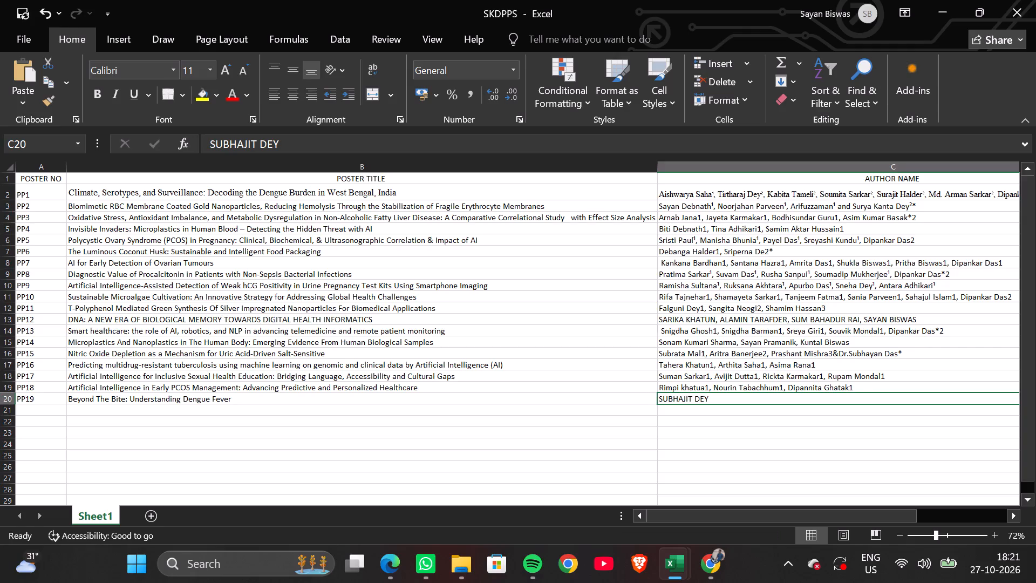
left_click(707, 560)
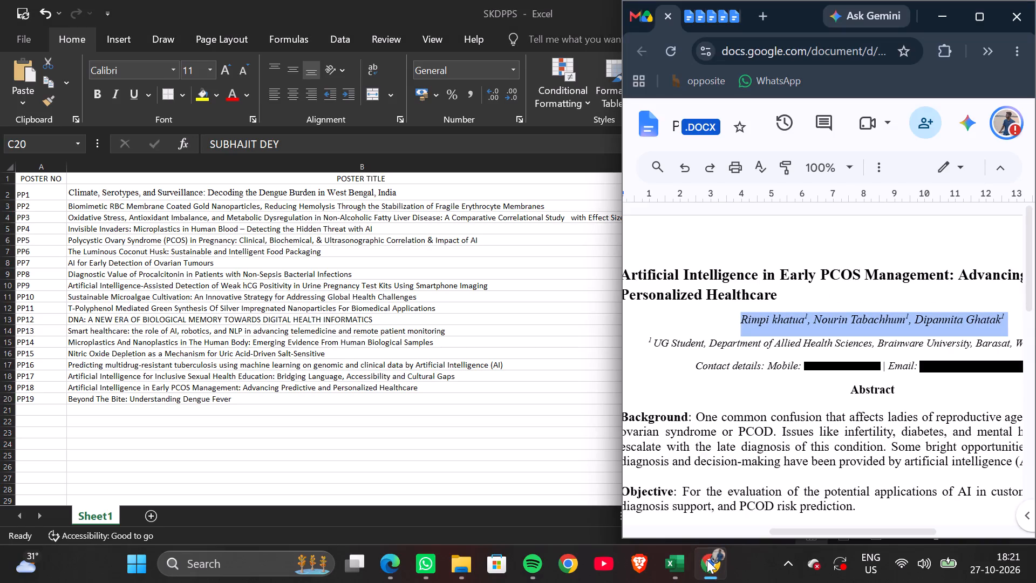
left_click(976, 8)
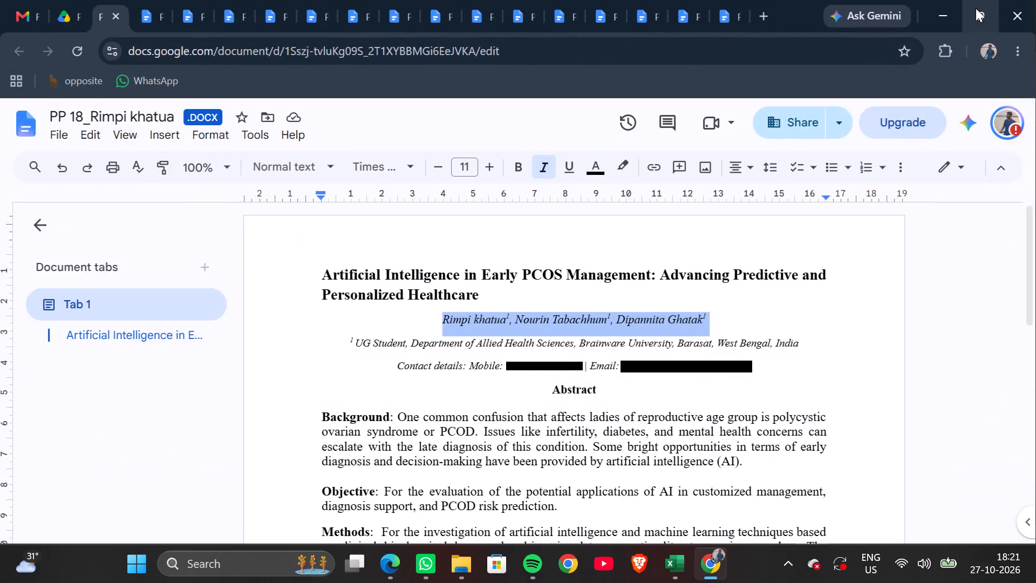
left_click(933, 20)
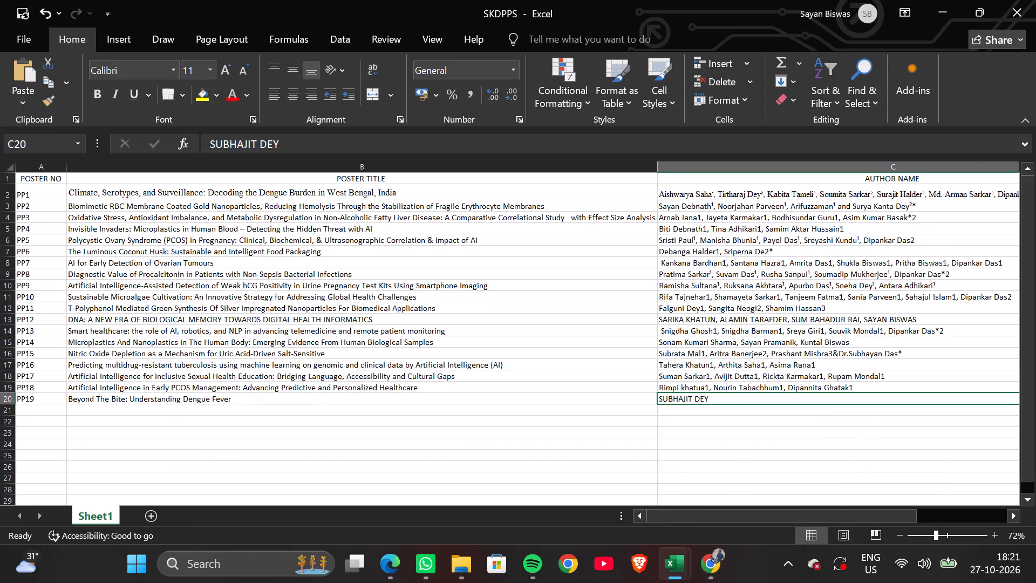
Switch to Chrome and close the opened poster abstract documents and the Poster Presentation Drive folder, keeping Gmail open.
left_click(723, 522)
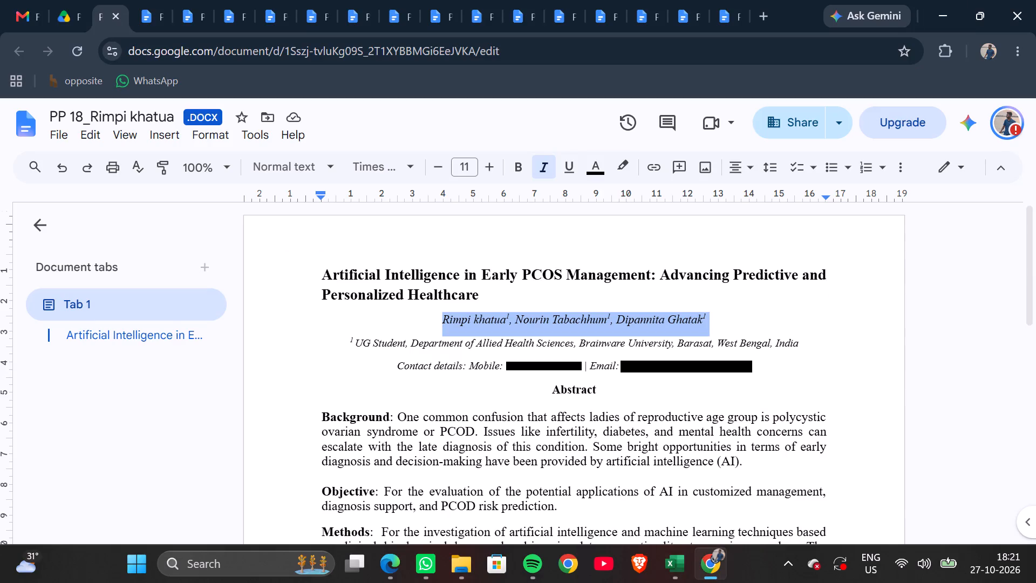
left_click(113, 16)
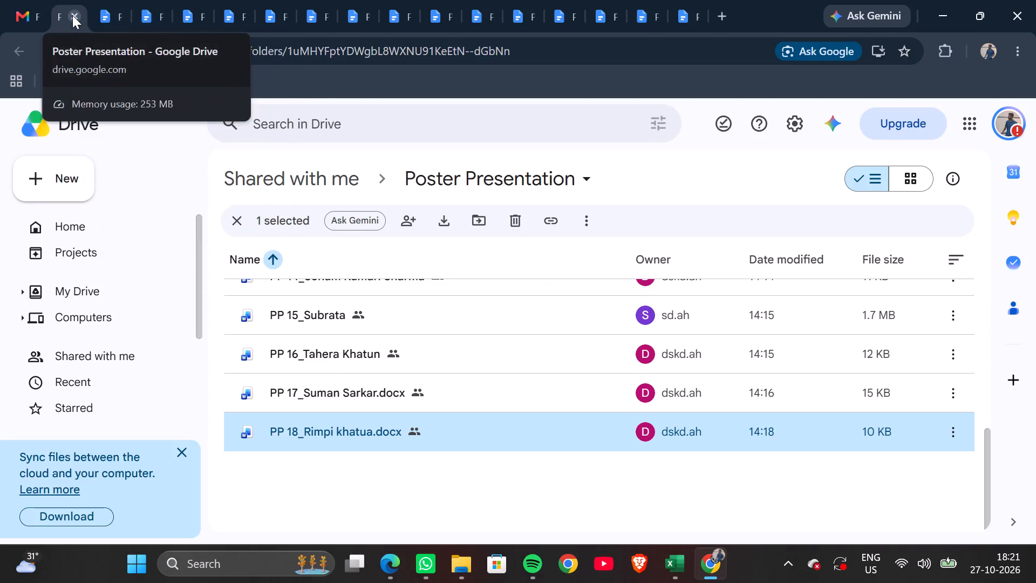
left_click(72, 15)
left_click(72, 15)
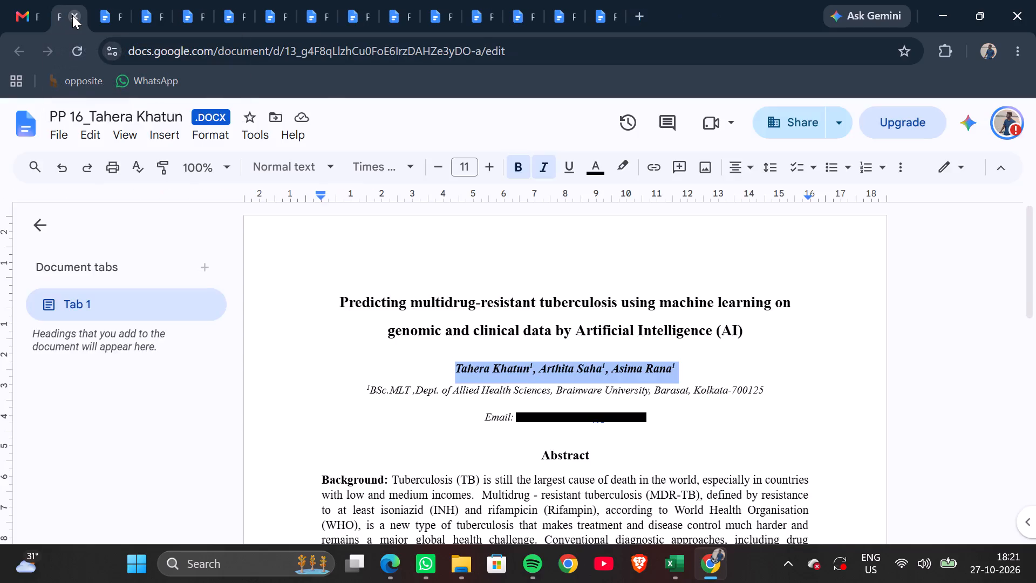
left_click(72, 15)
left_click(72, 16)
left_click(72, 16)
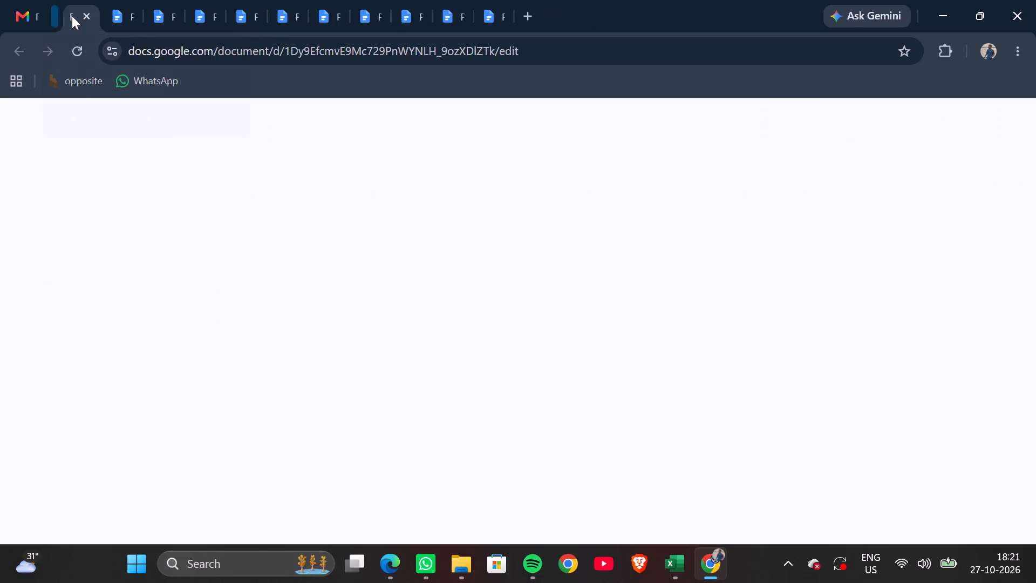
left_click(72, 16)
left_click(72, 16)
left_click(72, 16)
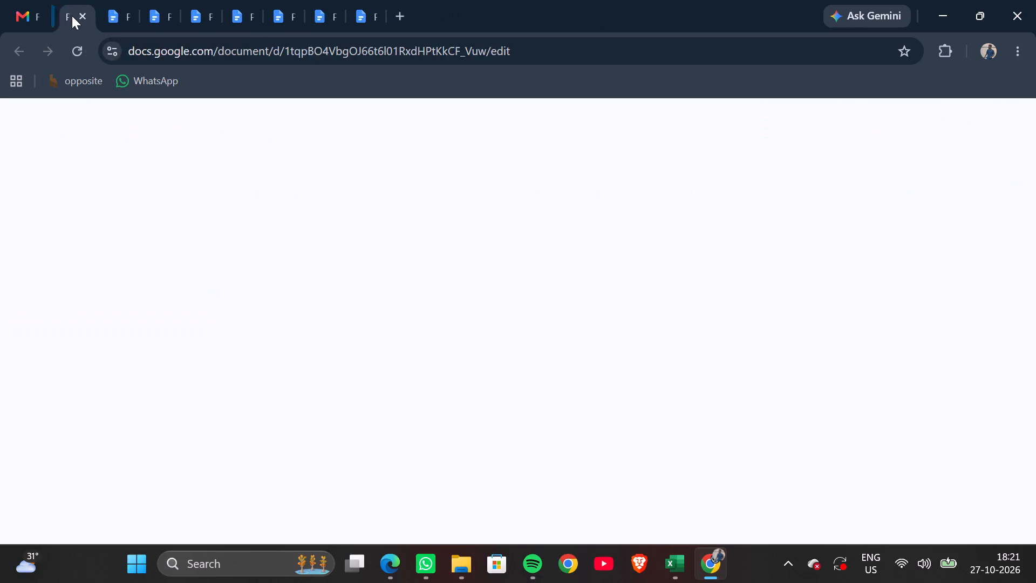
left_click(72, 16)
left_click(72, 16)
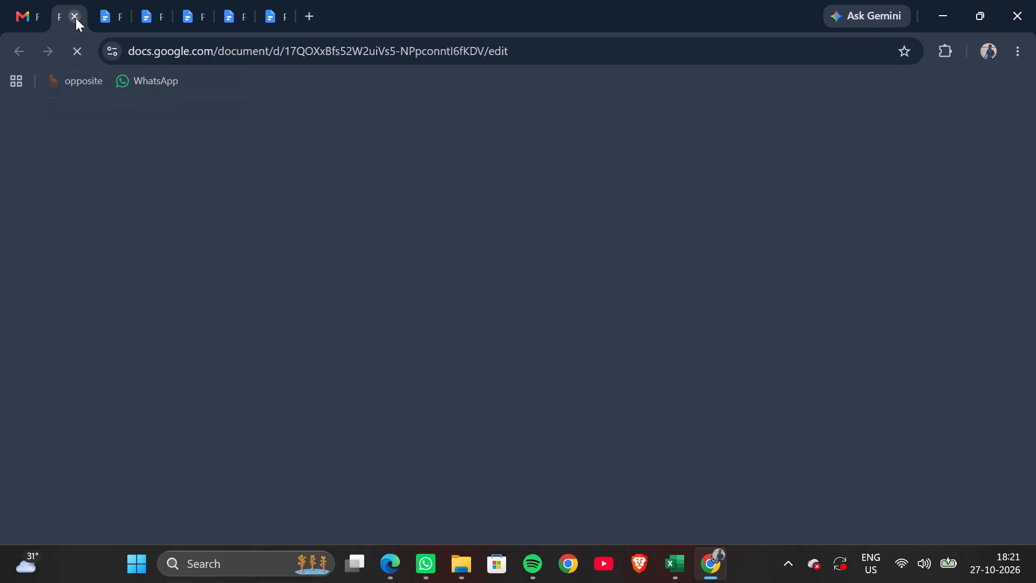
left_click(76, 18)
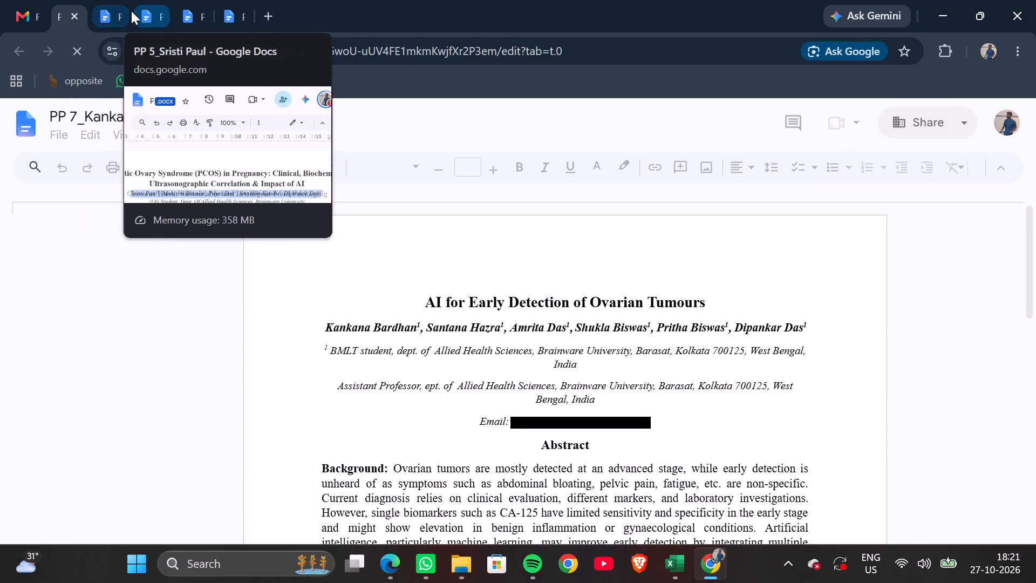
left_click(80, 12)
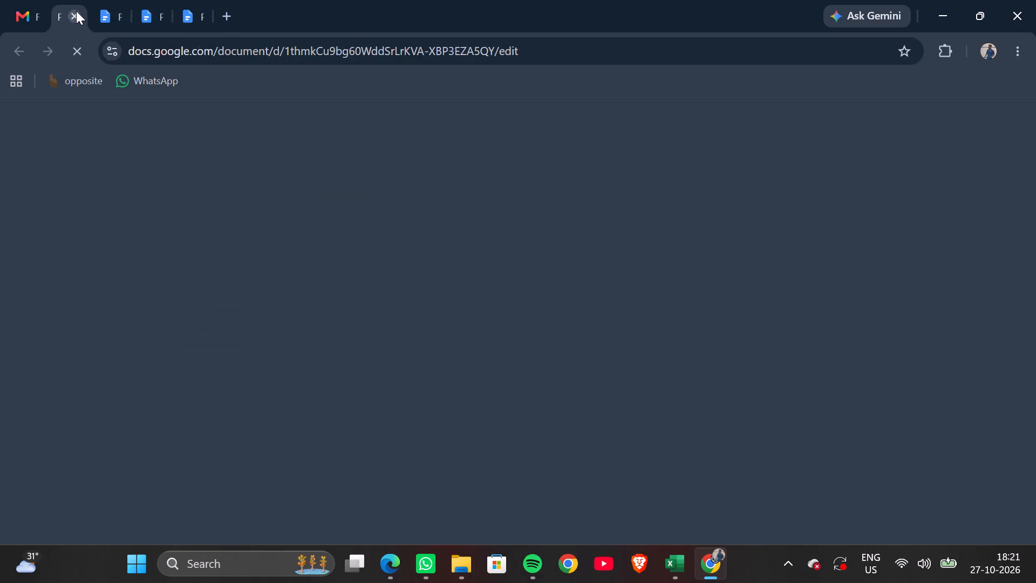
left_click(76, 11)
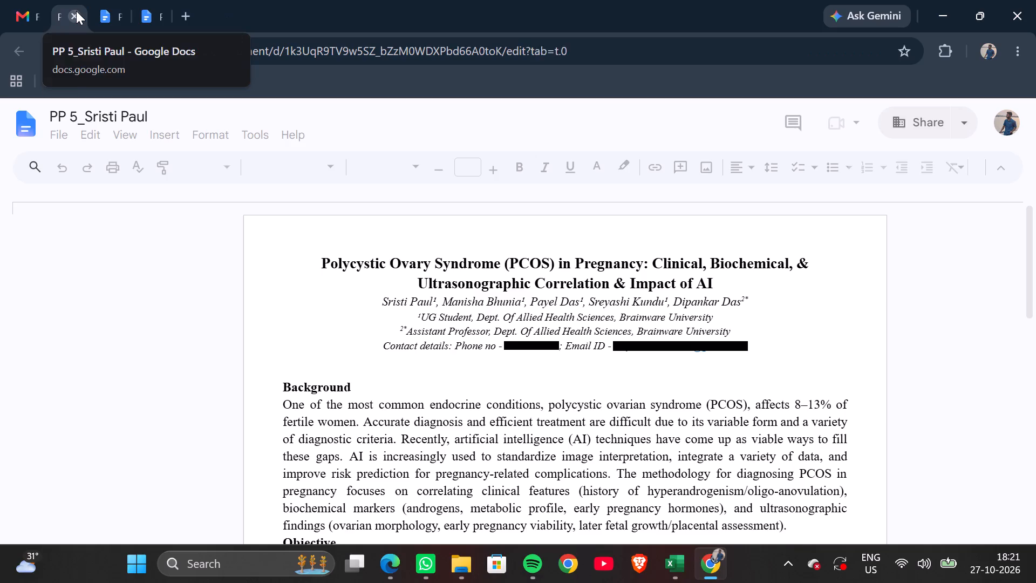
left_click(76, 11)
left_click(78, 13)
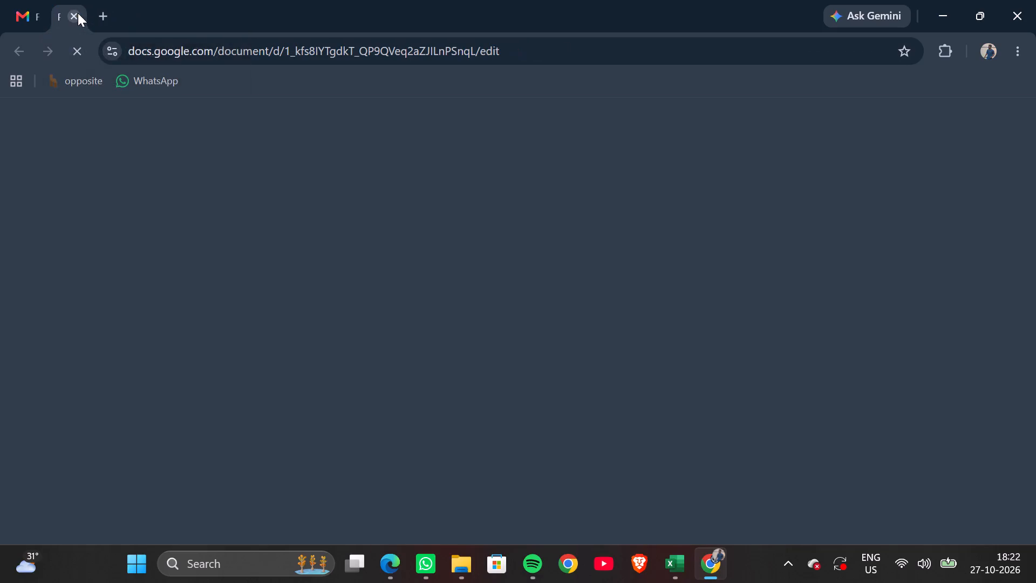
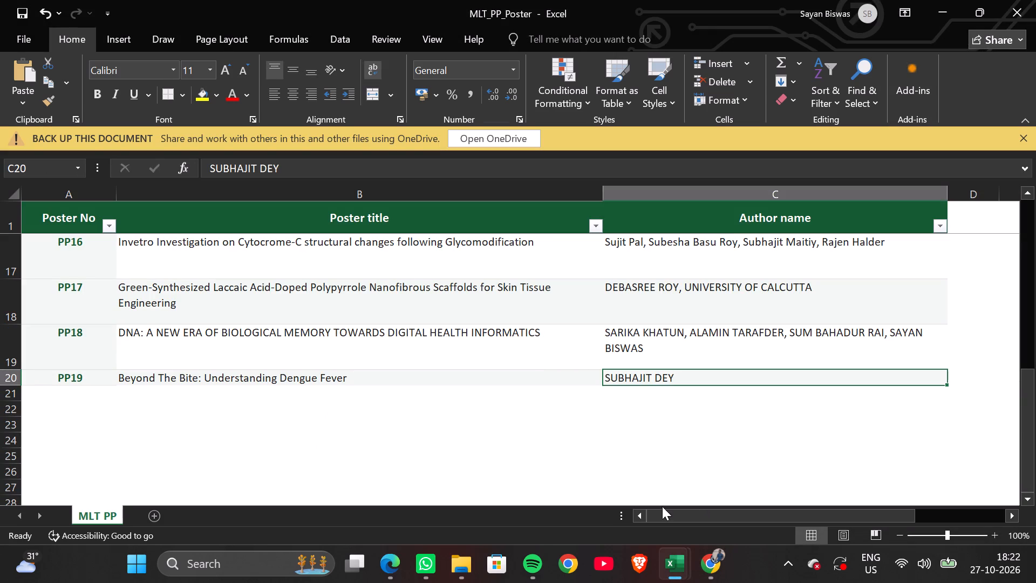
Compare the poster numbers and titles in the MLT_PP_Poster workbook with those in the SKDPPS register.
scroll(549, 368, "up", 3)
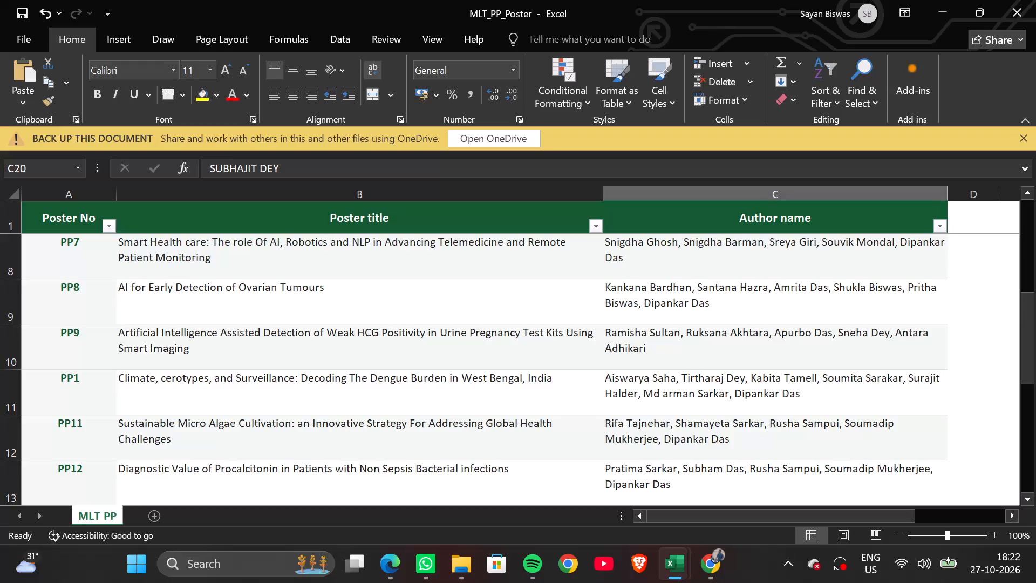
scroll(213, 395, "up", 2)
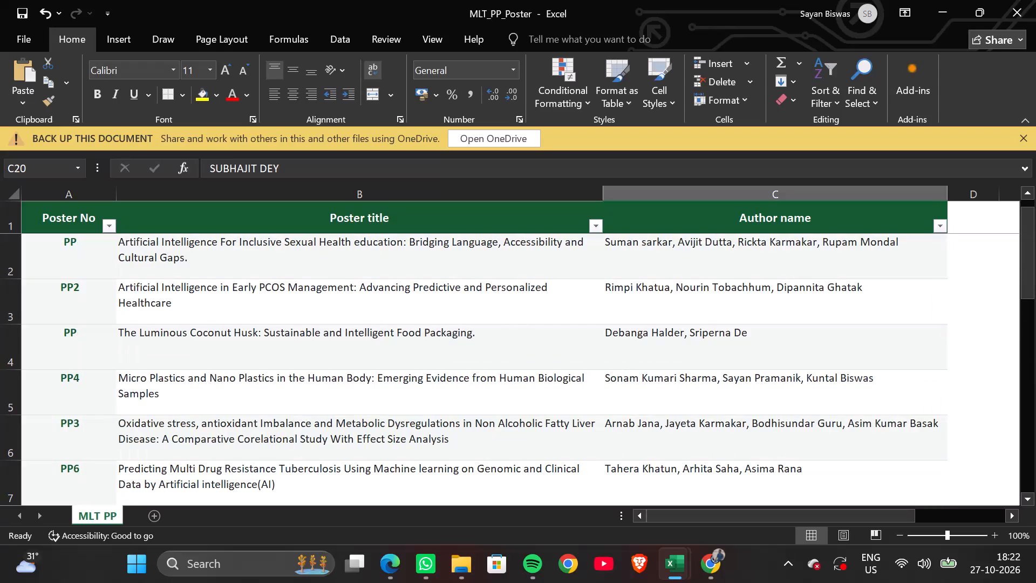
scroll(213, 395, "down", 1)
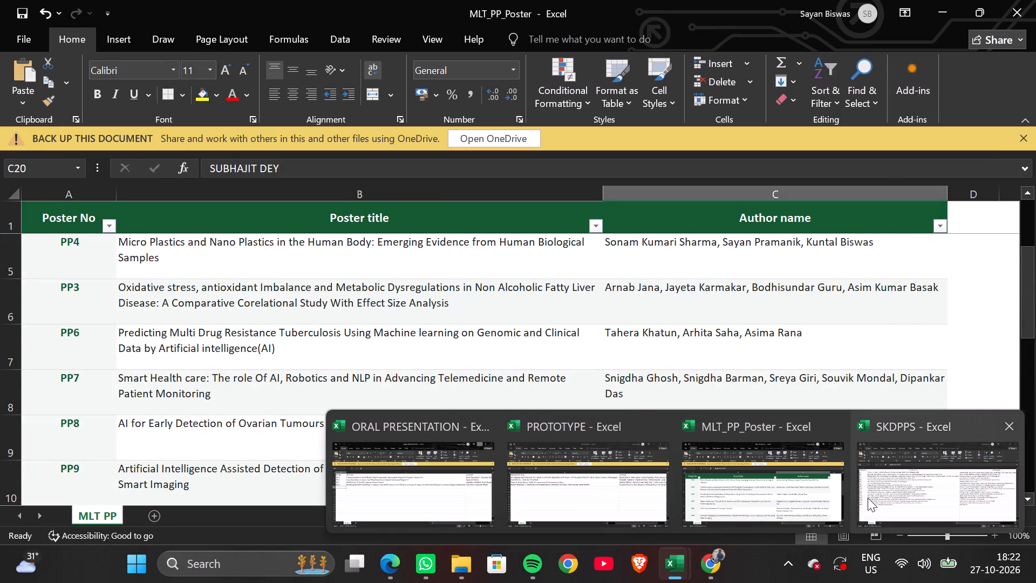
left_click(869, 498)
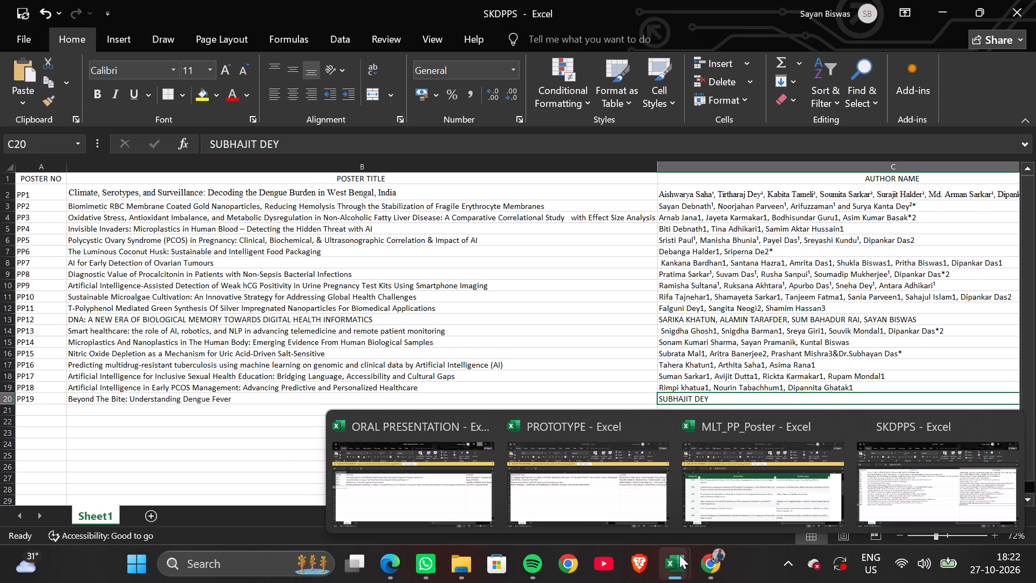
left_click(685, 507)
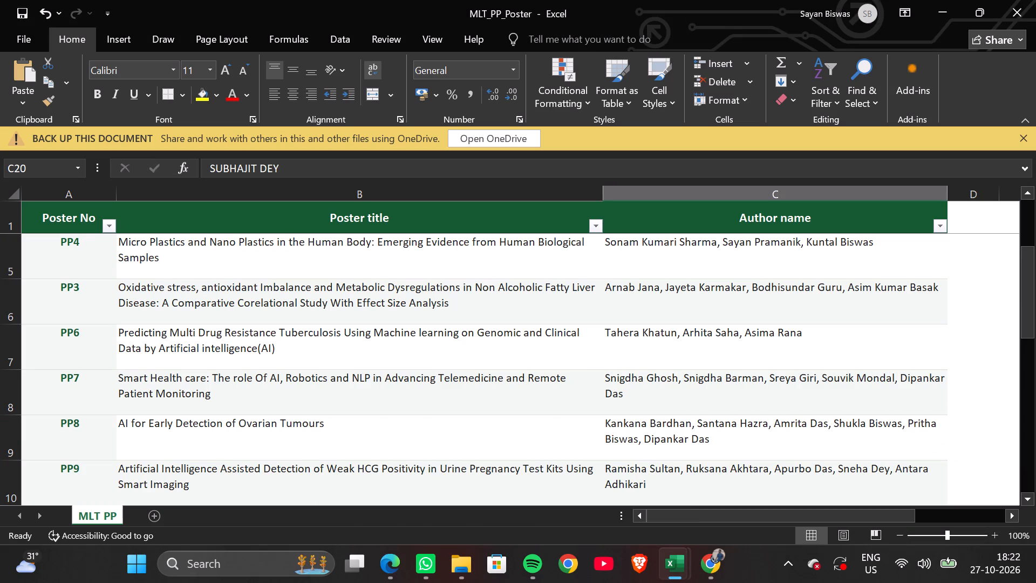
scroll(255, 372, "up", 3)
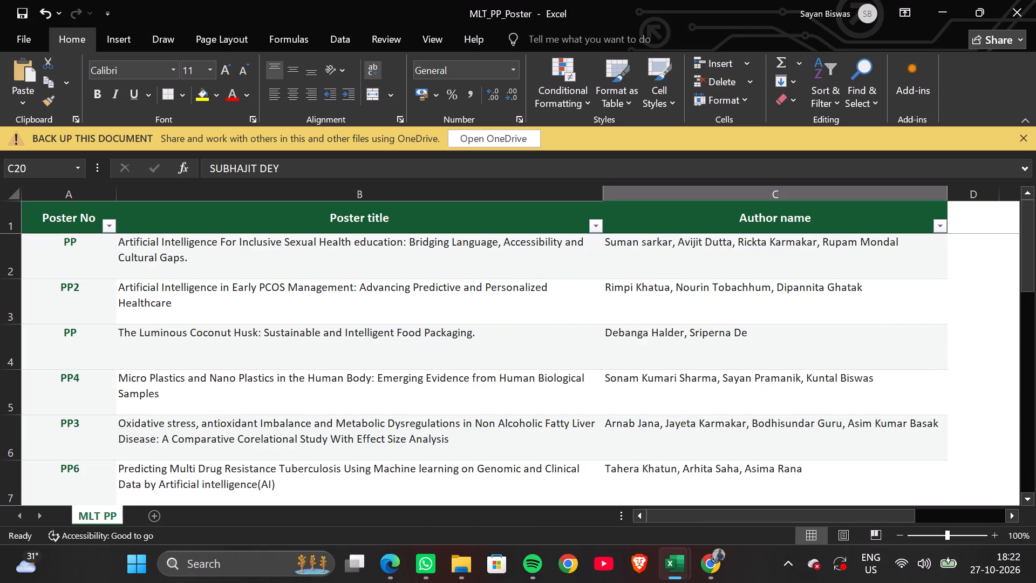
scroll(255, 372, "up", 1)
scroll(255, 372, "down", 3)
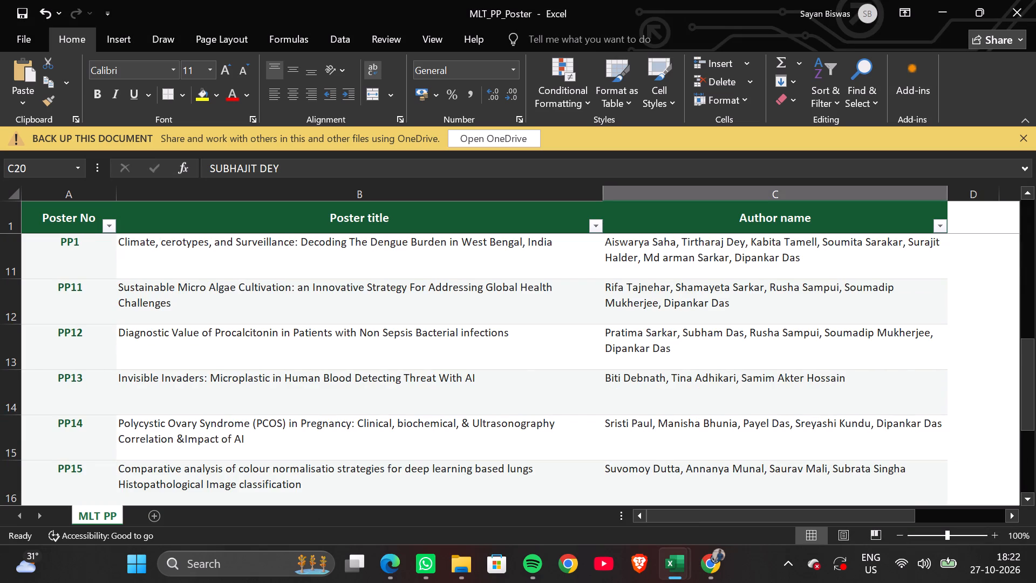
scroll(255, 372, "up", 3)
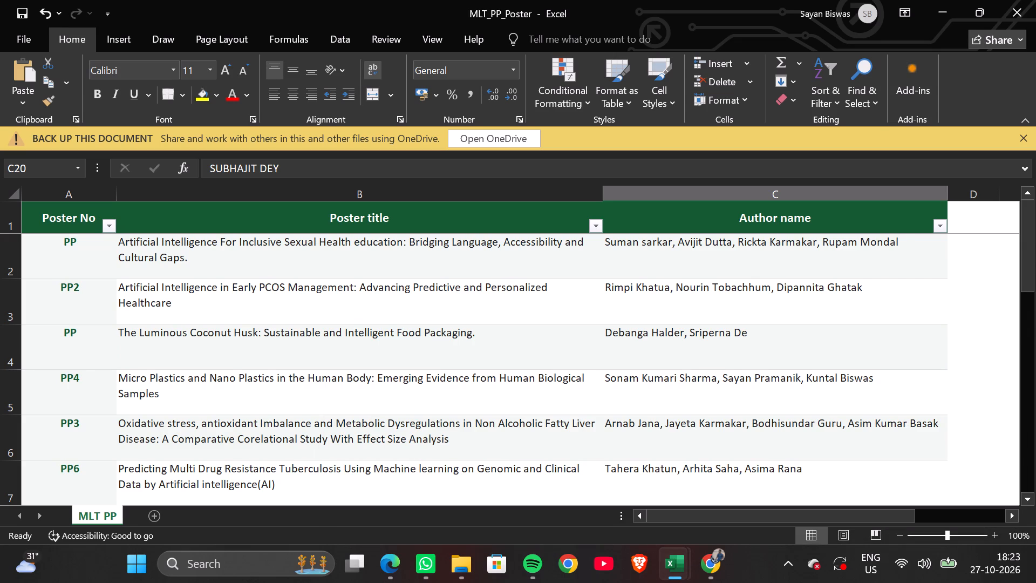
scroll(218, 423, "down", 1)
scroll(218, 423, "up", 2)
Check PP4 in SKDPPS and set the poster number of "Invisible Invaders" in A14 of MLT_PP_Poster to PP4.
left_click(867, 484)
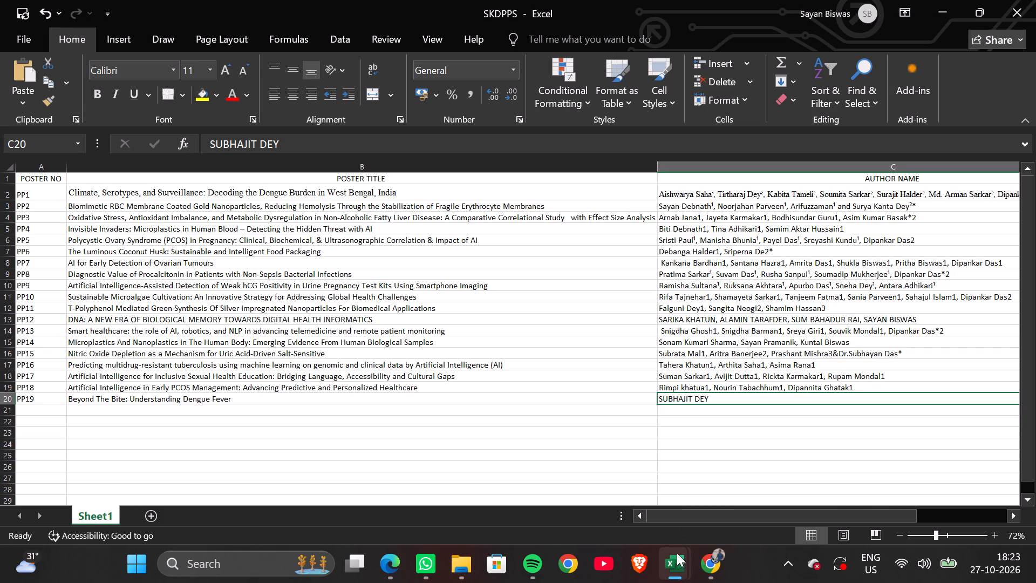
left_click(705, 489)
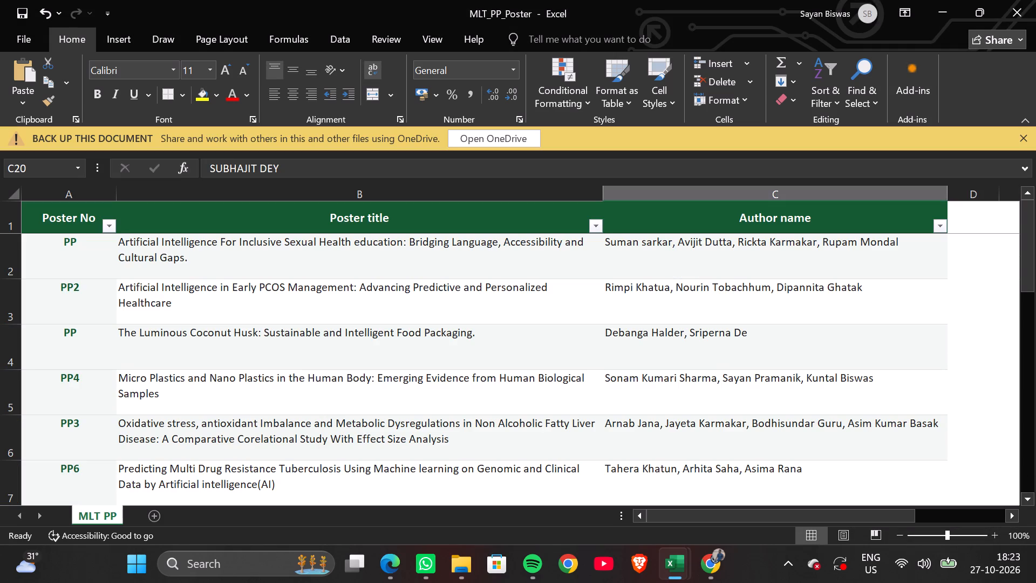
scroll(381, 361, "down", 2)
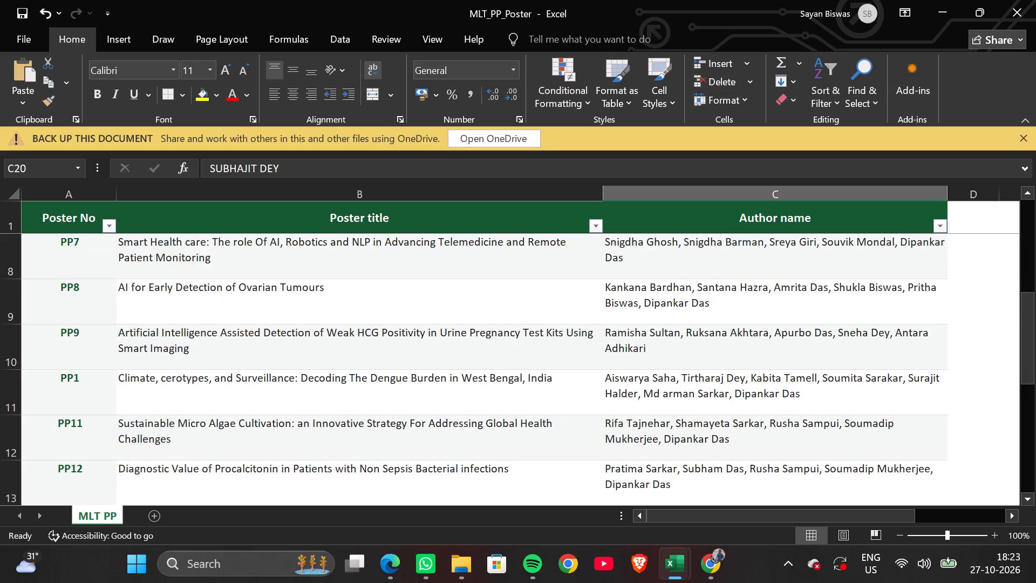
scroll(381, 361, "down", 2)
scroll(381, 361, "up", 1)
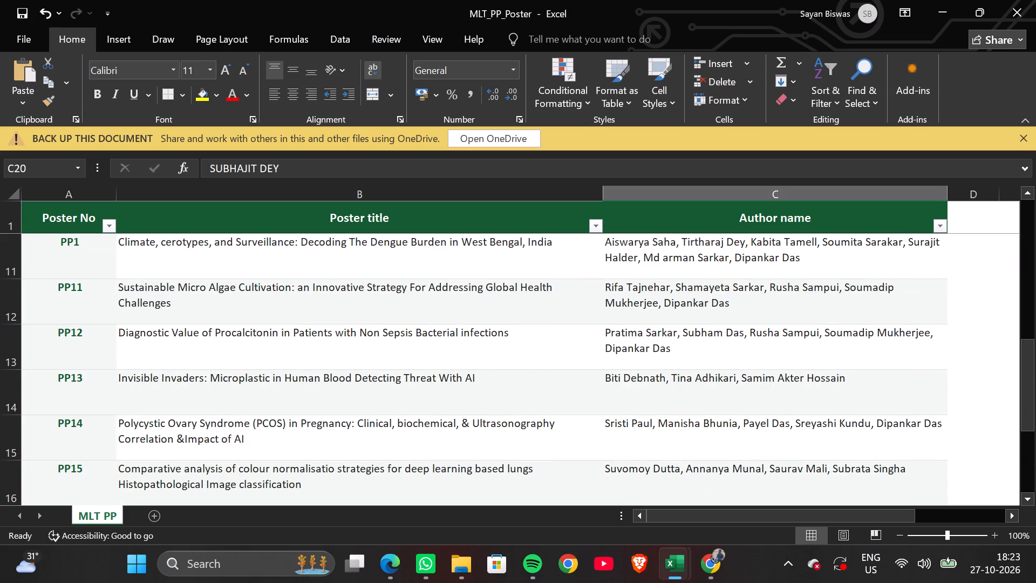
double_click(112, 379)
key("BackSpace")
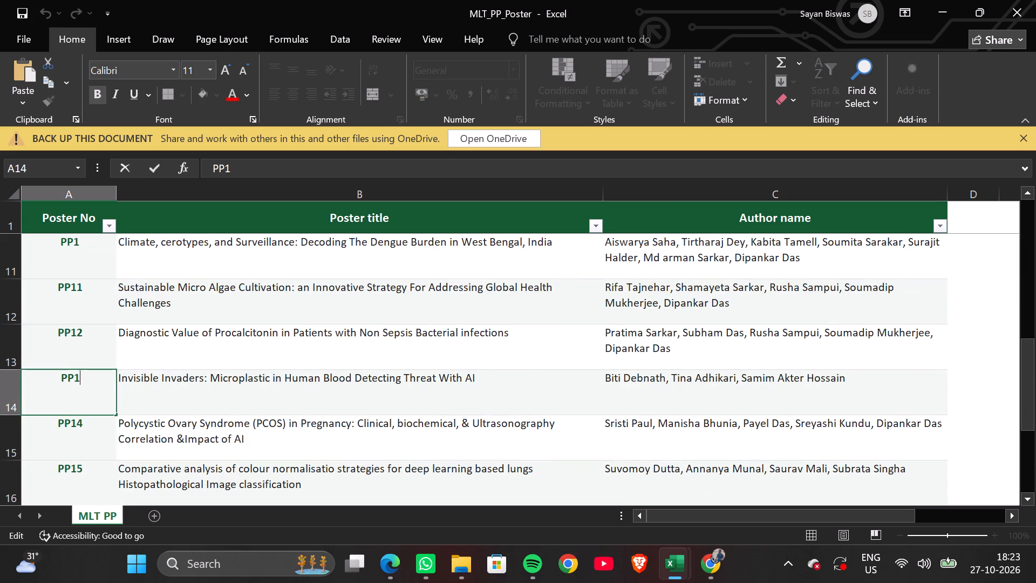
key("BackSpace")
key("4")
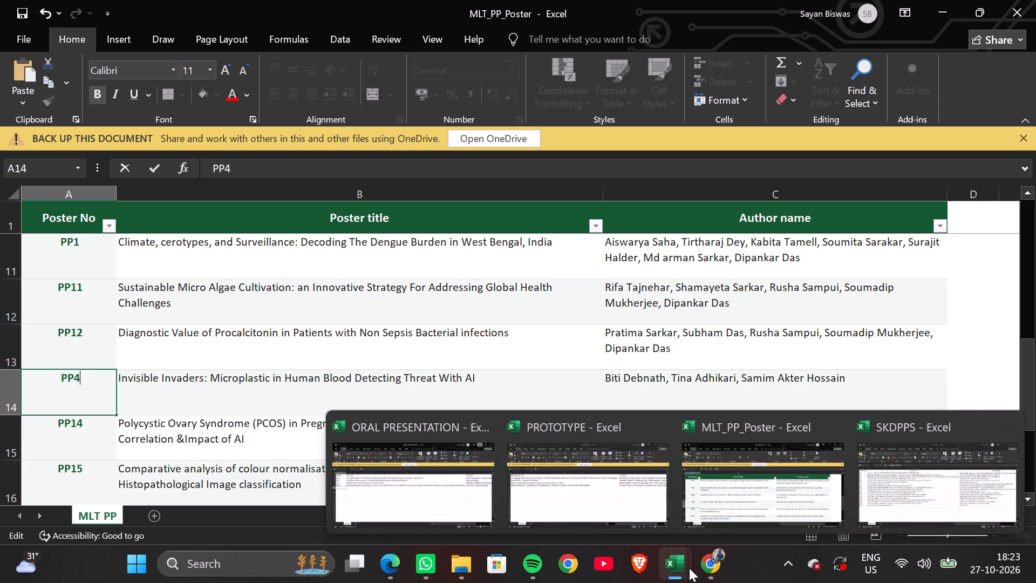
Check the next SKDPPS entry and set the poster number of "Polycystic Ovary Syndrome (PCOS) in Pregnancy" in A15 of MLT_PP_Poster to PP5.
left_click(962, 487)
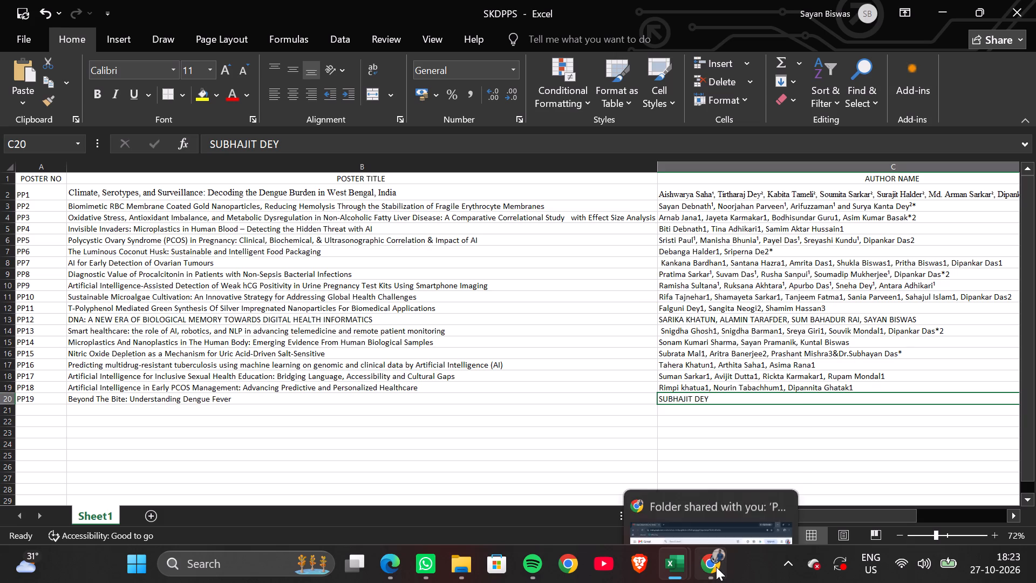
left_click(687, 518)
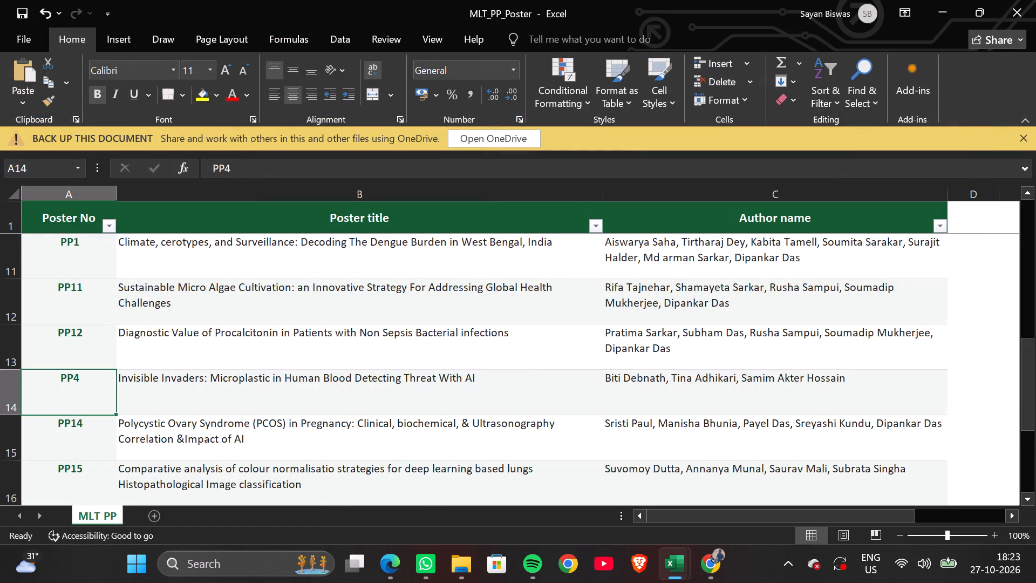
double_click(87, 422)
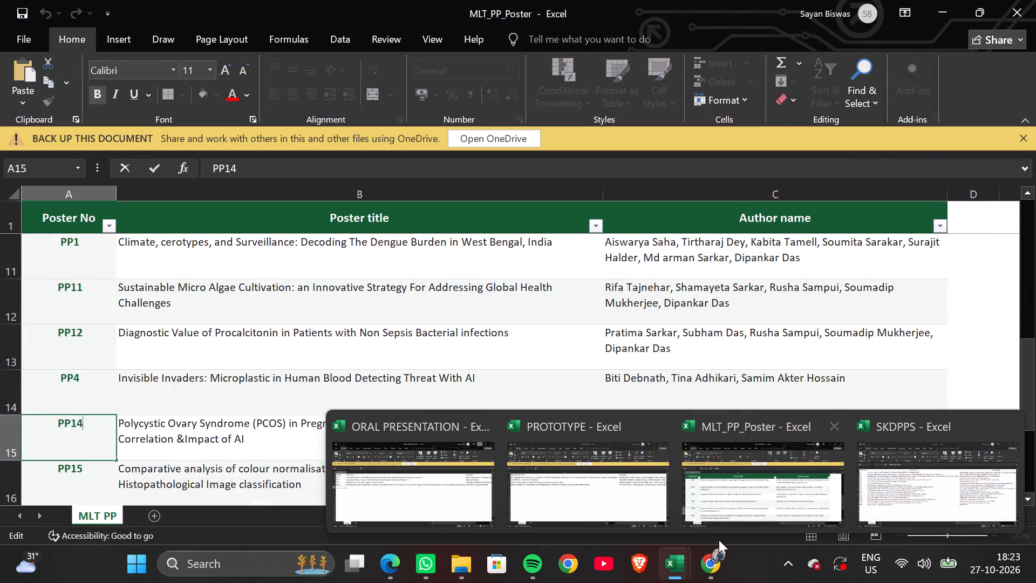
left_click(703, 505)
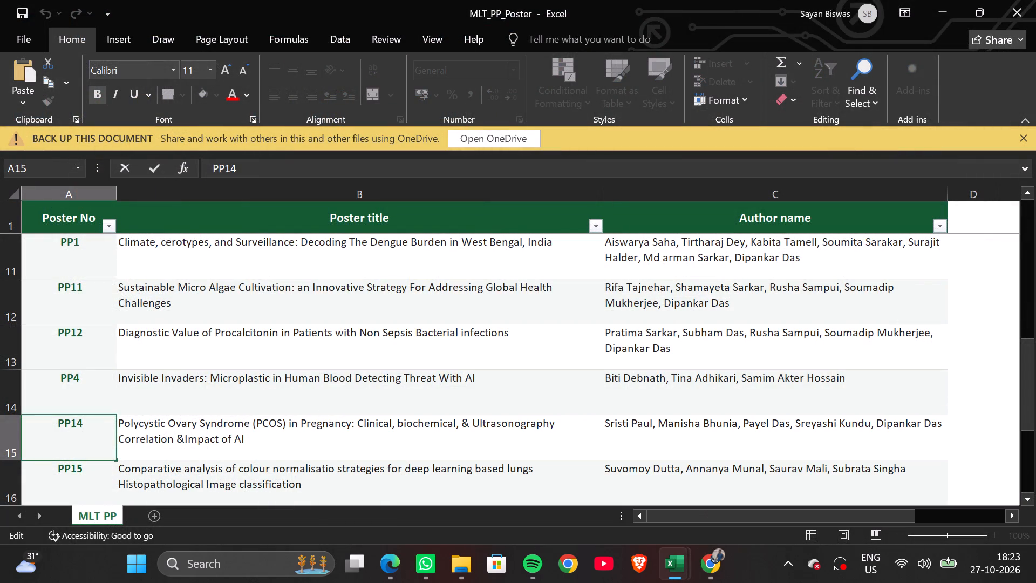
key("BackSpace")
key("BackSpace")
key("5")
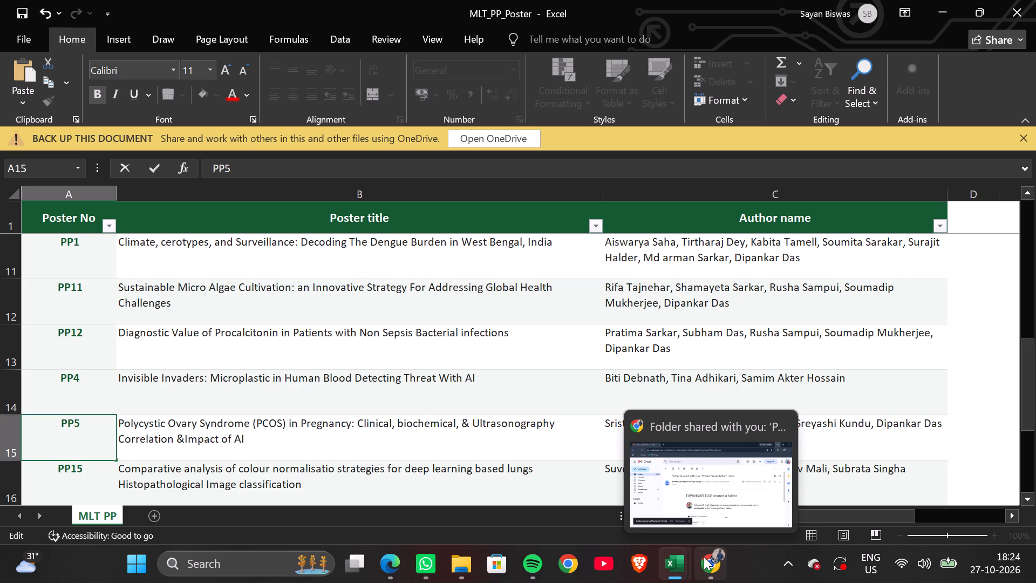
Check the next SKDPPS entry and set the poster number of "The Luminous Coconut Husk" in A4 of MLT_PP_Poster to PP6.
left_click(879, 491)
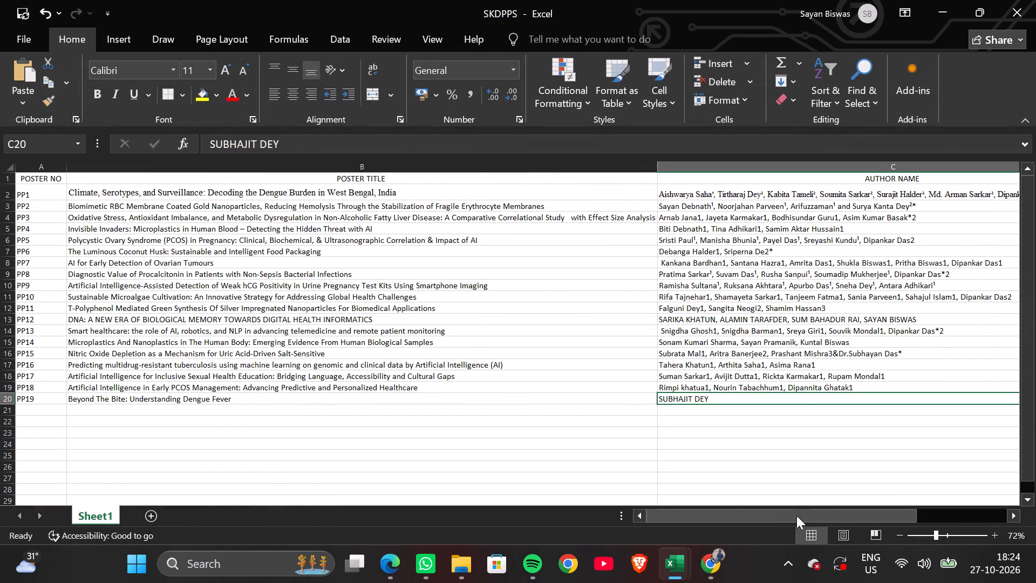
left_click(706, 500)
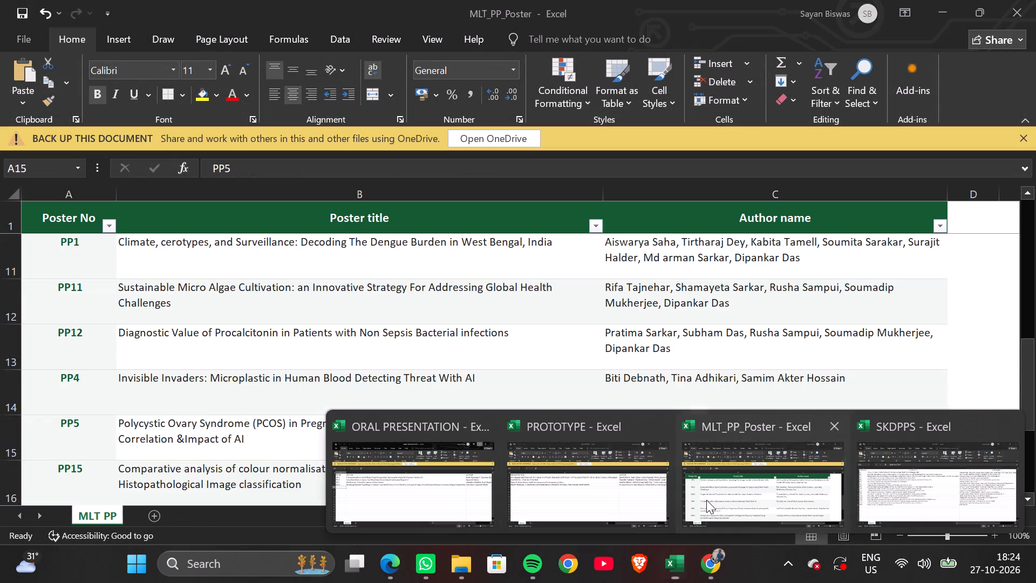
scroll(397, 425, "up", 3)
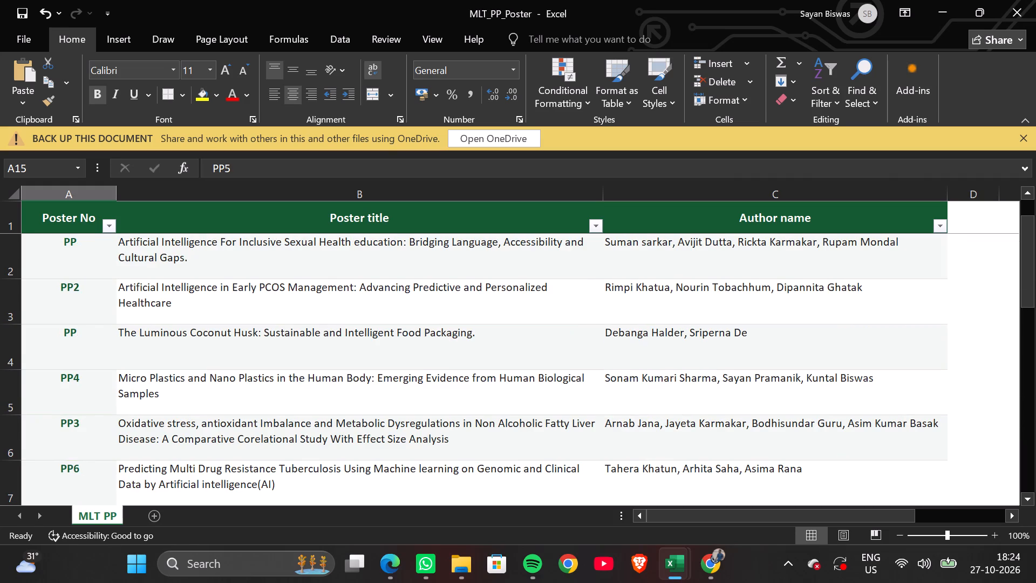
left_click(93, 335)
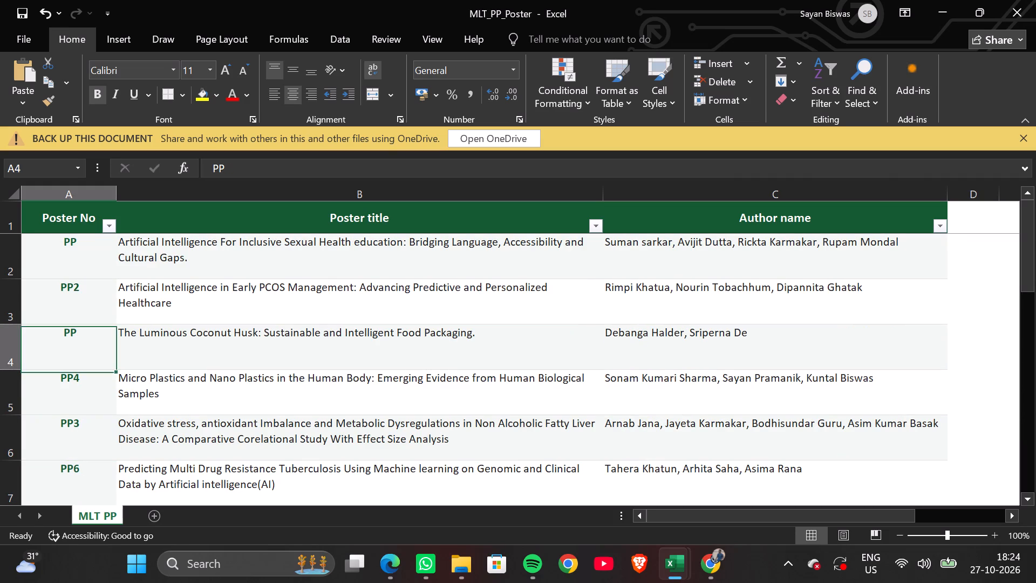
left_click(93, 335)
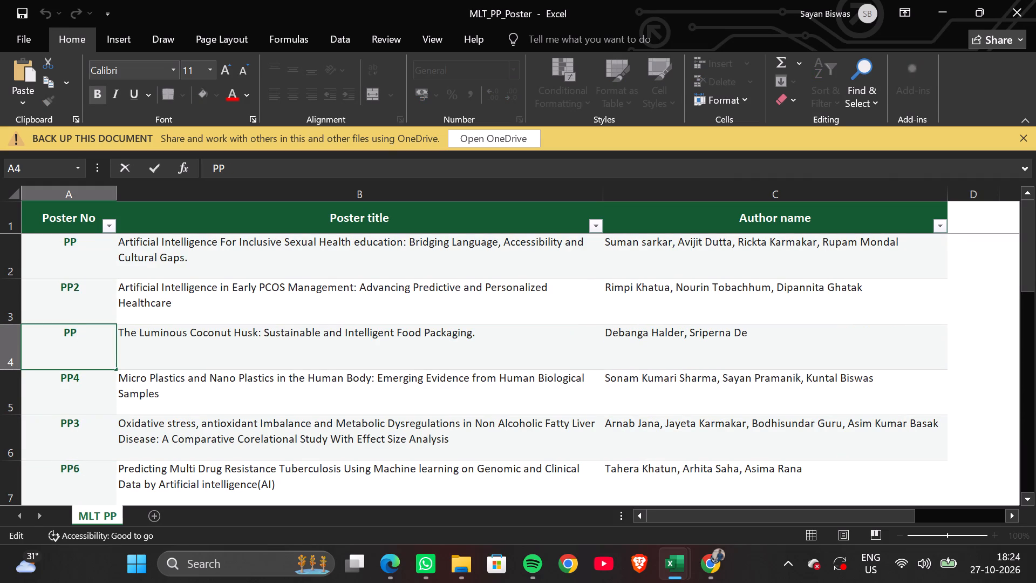
key("6")
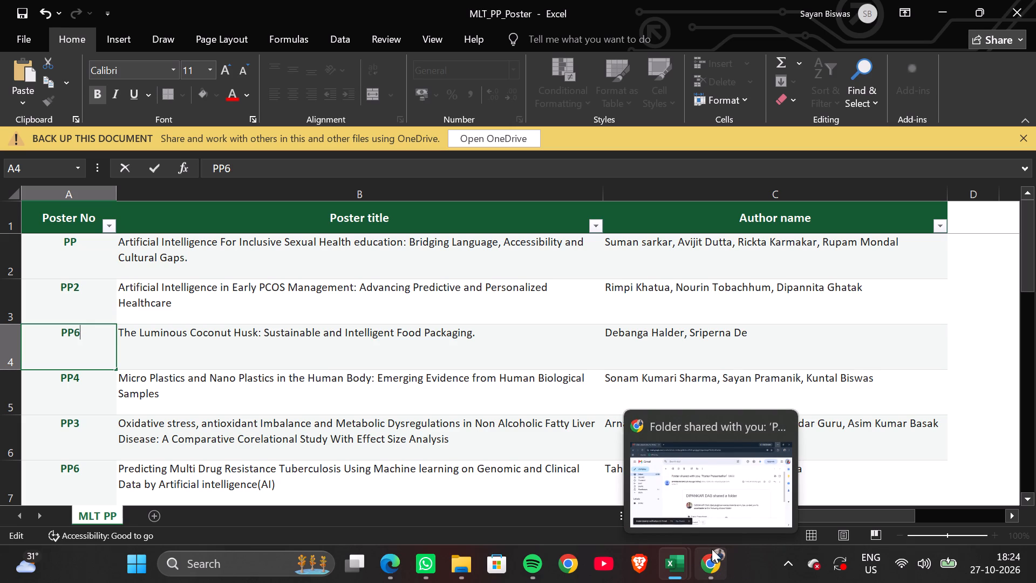
Check the next SKDPPS entry and set the poster number of "AI for Early Detection of Ovarian Tumours" in A9 of MLT_PP_Poster to PP7.
left_click(876, 490)
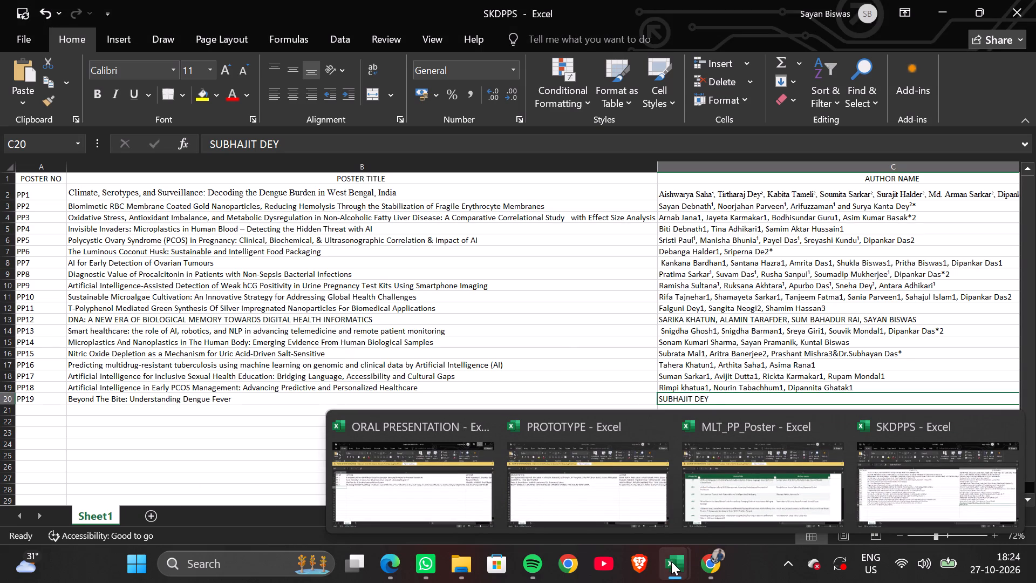
left_click(700, 523)
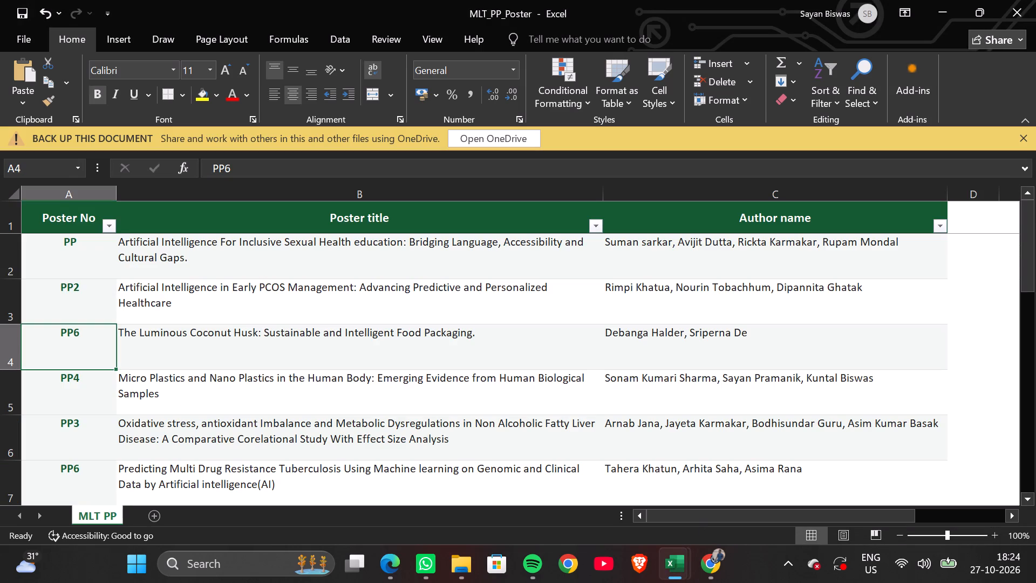
scroll(315, 375, "up", 1)
scroll(313, 374, "down", 1)
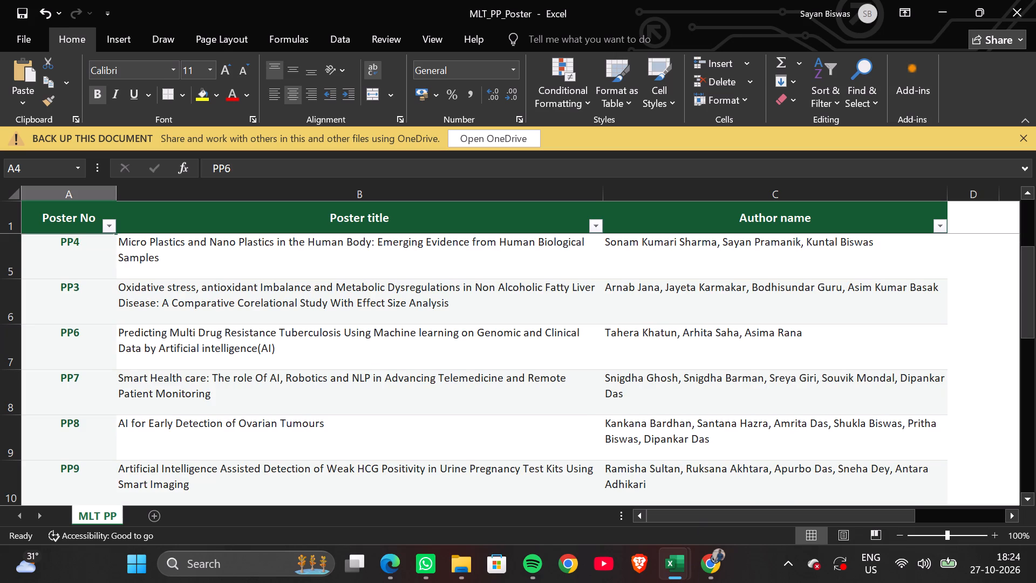
double_click(96, 424)
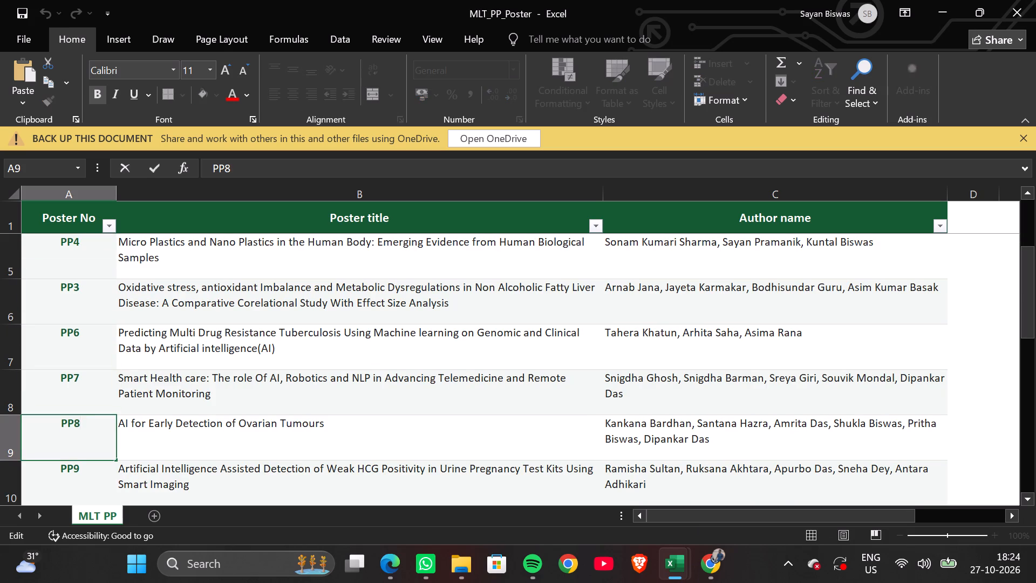
key("BackSpace")
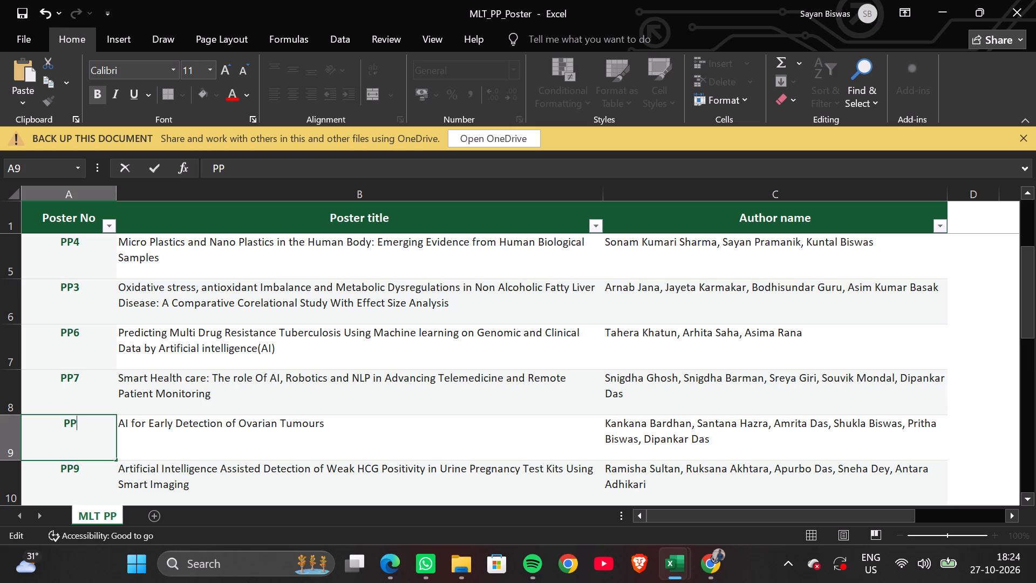
key("7")
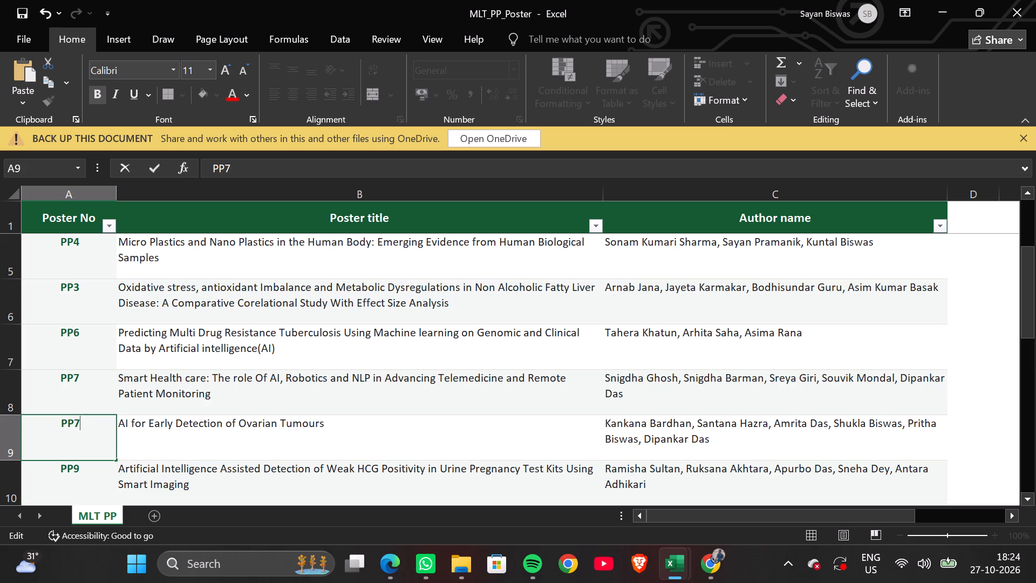
Remove the digits from the poster numbers in A8 and A7 of MLT_PP_Poster, leaving only the prefix PP.
left_click(96, 378)
left_click(96, 378)
key("BackSpace")
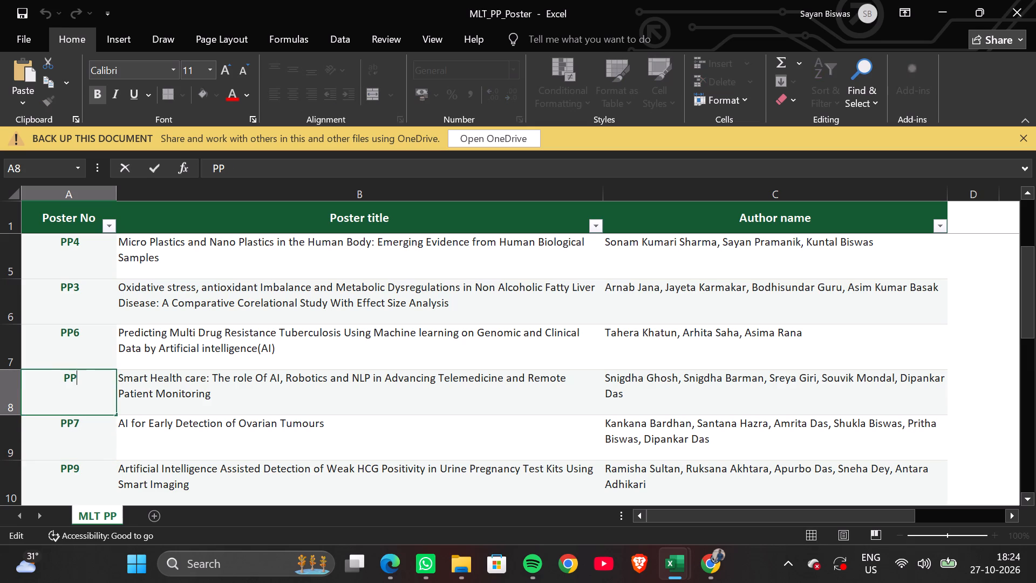
scroll(96, 378, "up", 1)
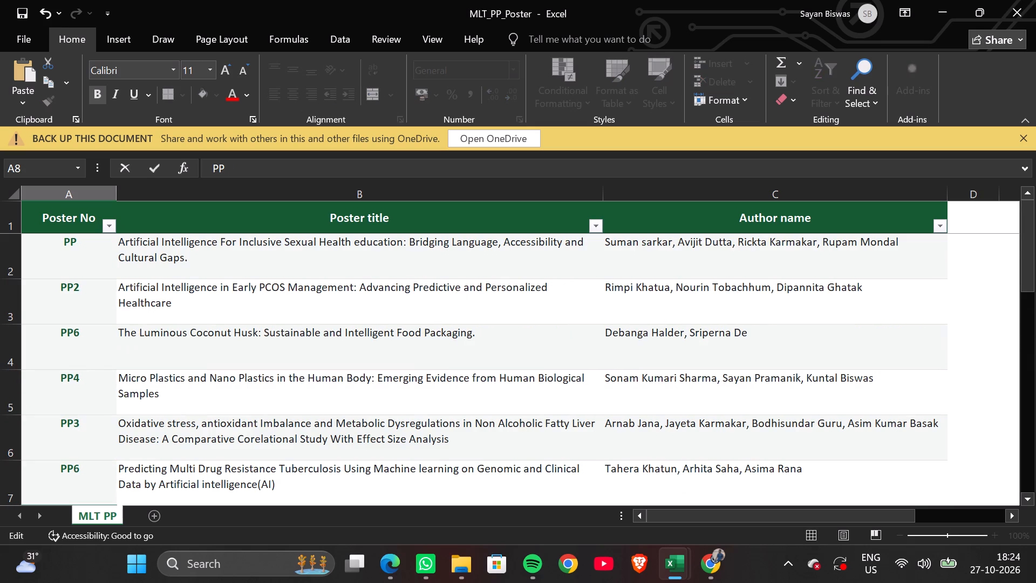
scroll(96, 378, "up", 4)
double_click(88, 468)
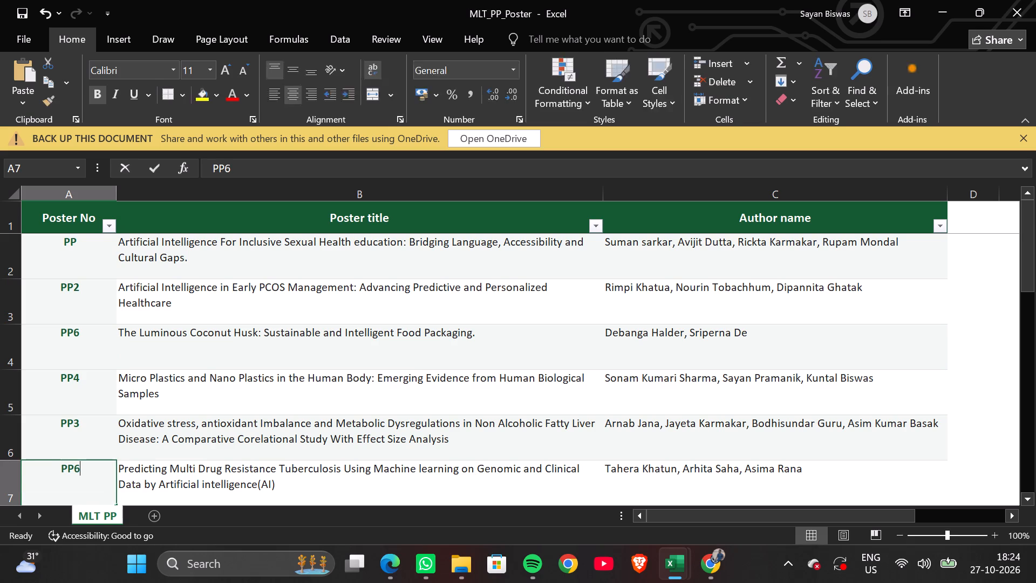
key("BackSpace")
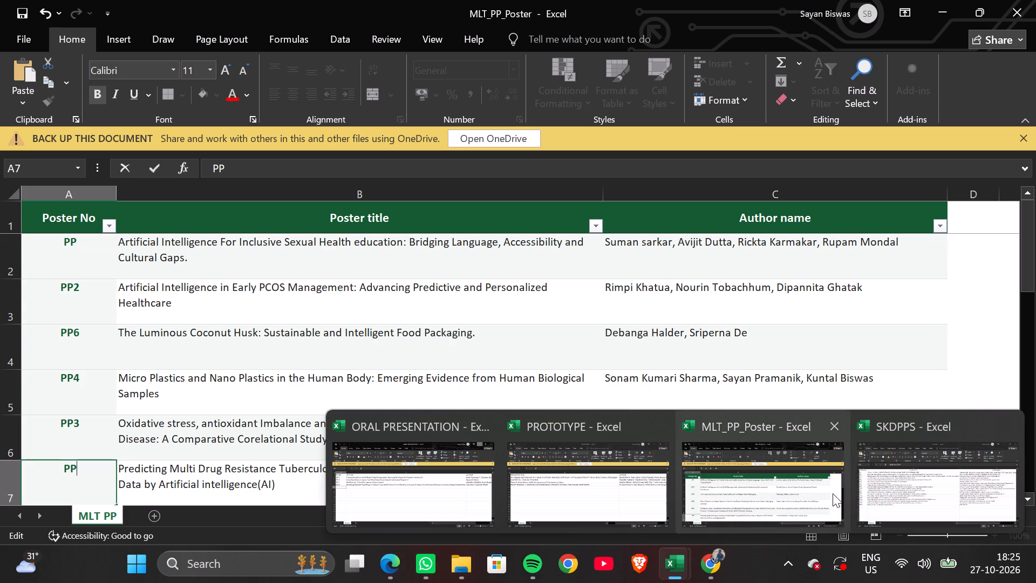
Check the next SKDPPS entry and set the poster number of "Diagnostic Value of Procalcitonin" in A13 of MLT_PP_Poster to PP8.
left_click(868, 493)
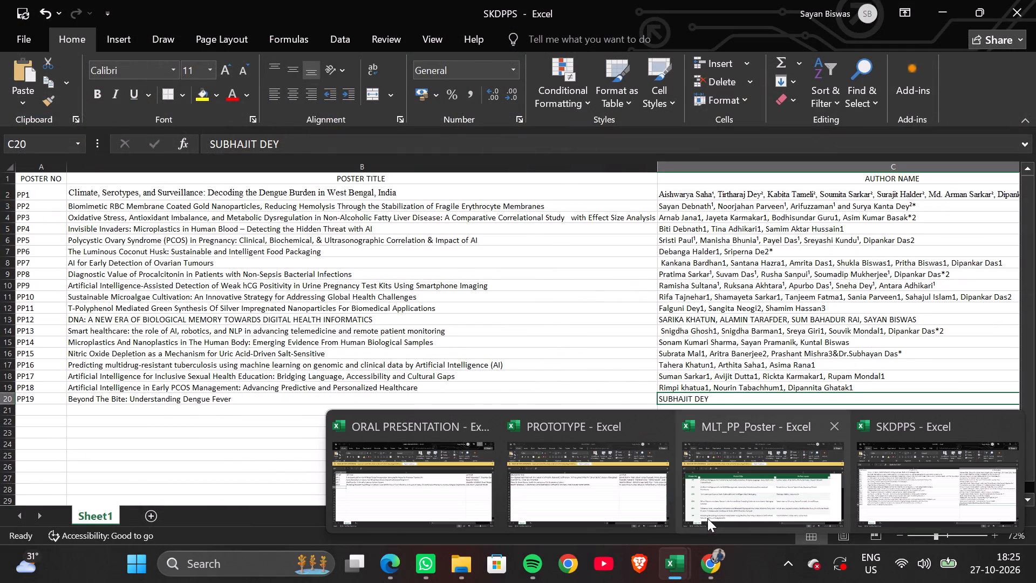
left_click(707, 518)
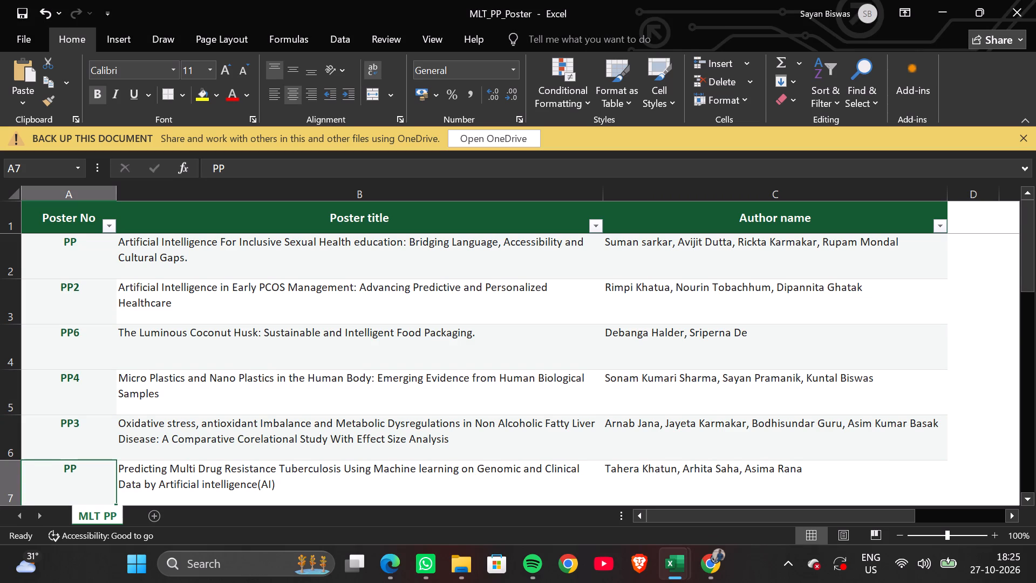
scroll(73, 354, "down", 1)
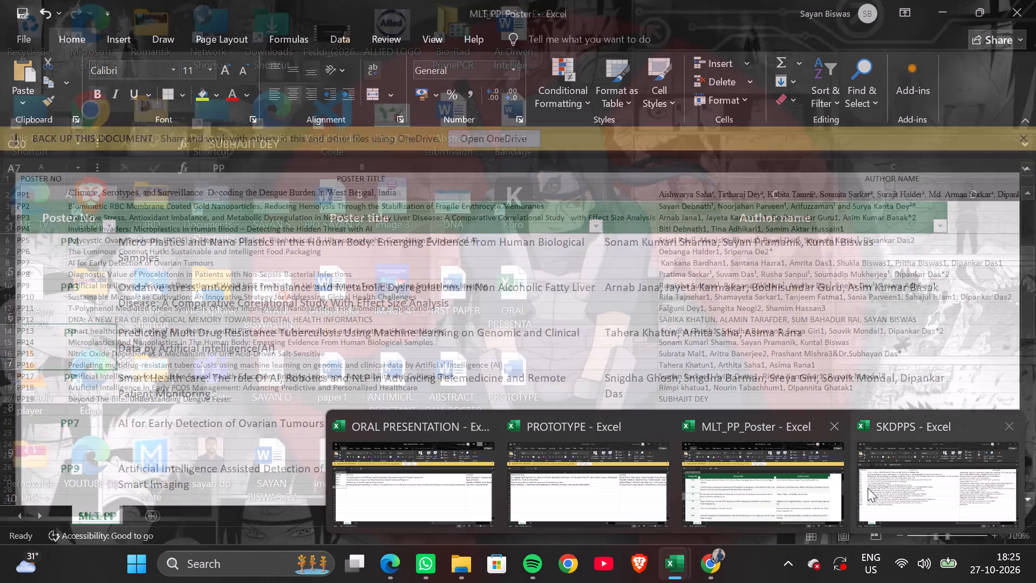
left_click(873, 490)
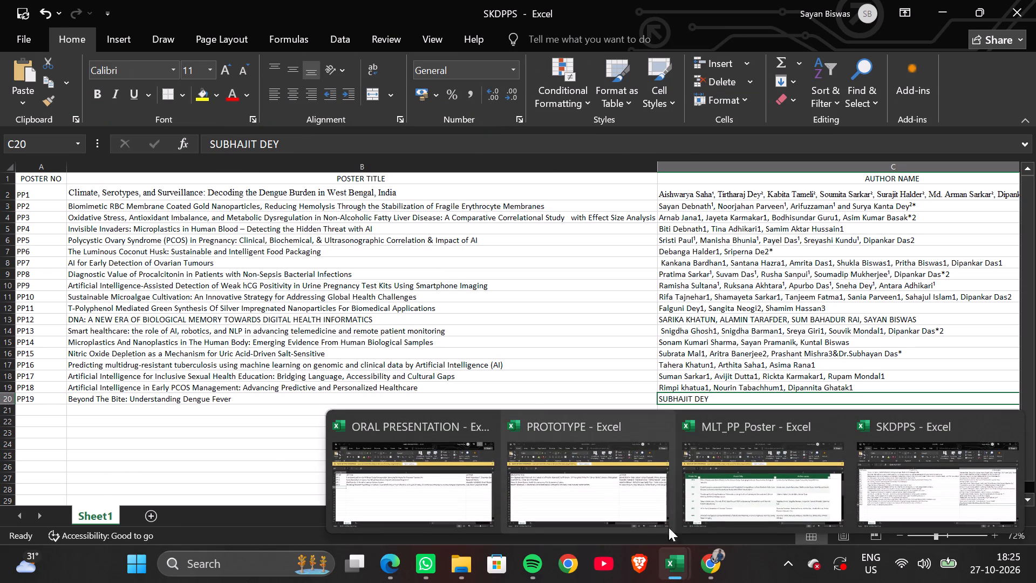
left_click(701, 501)
scroll(277, 430, "down", 1)
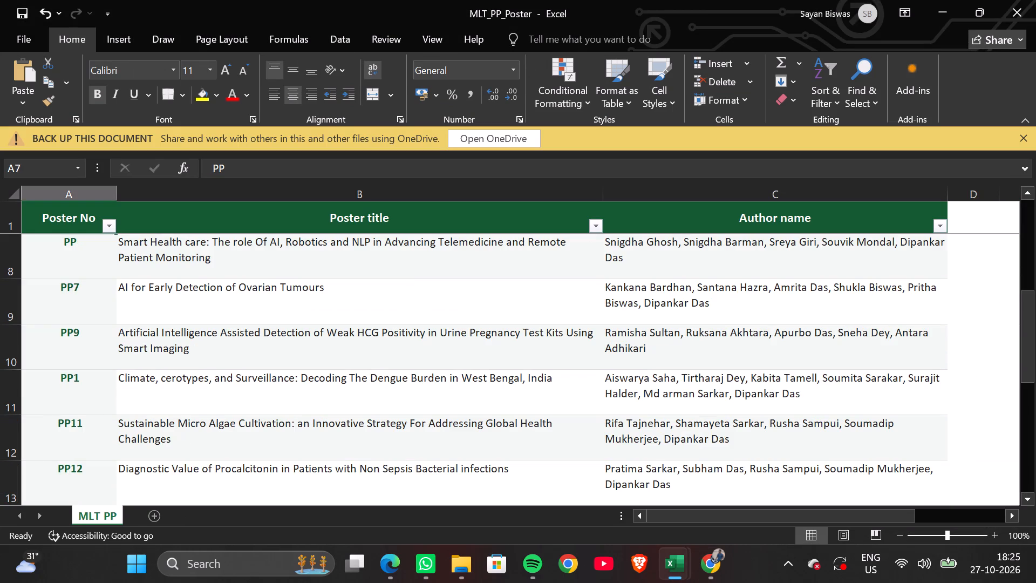
double_click(98, 469)
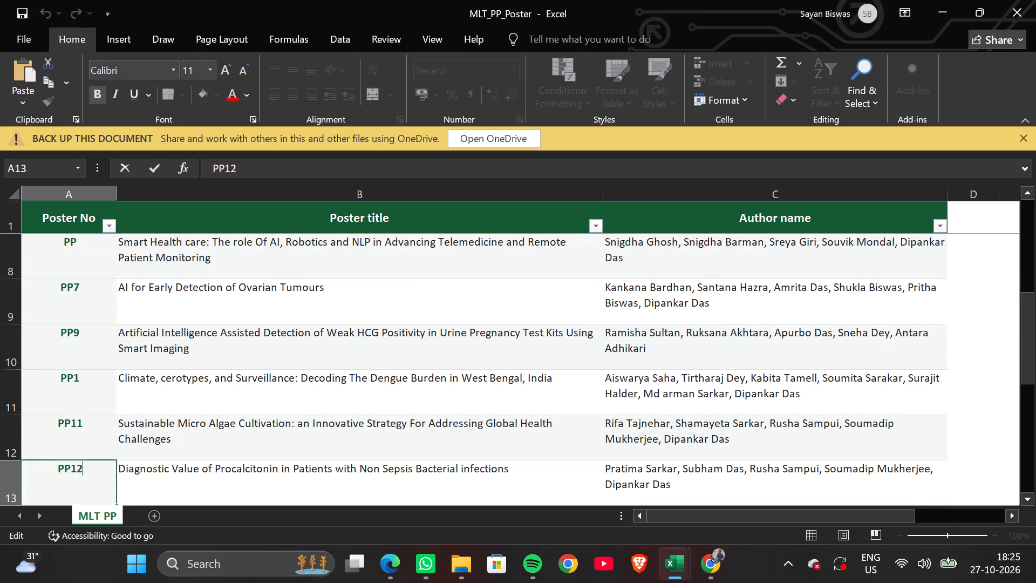
key("BackSpace")
key("BackSpace")
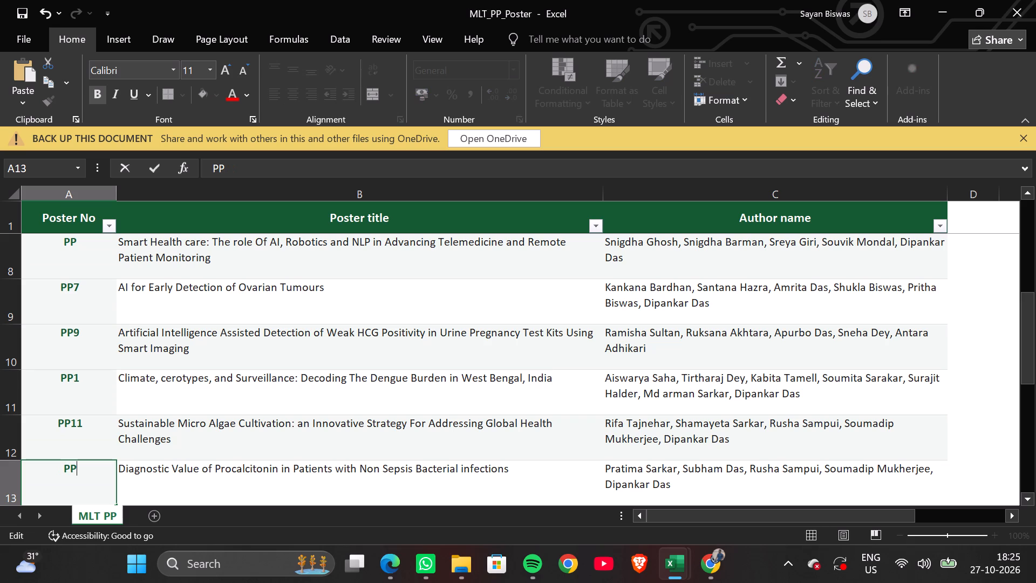
key("8")
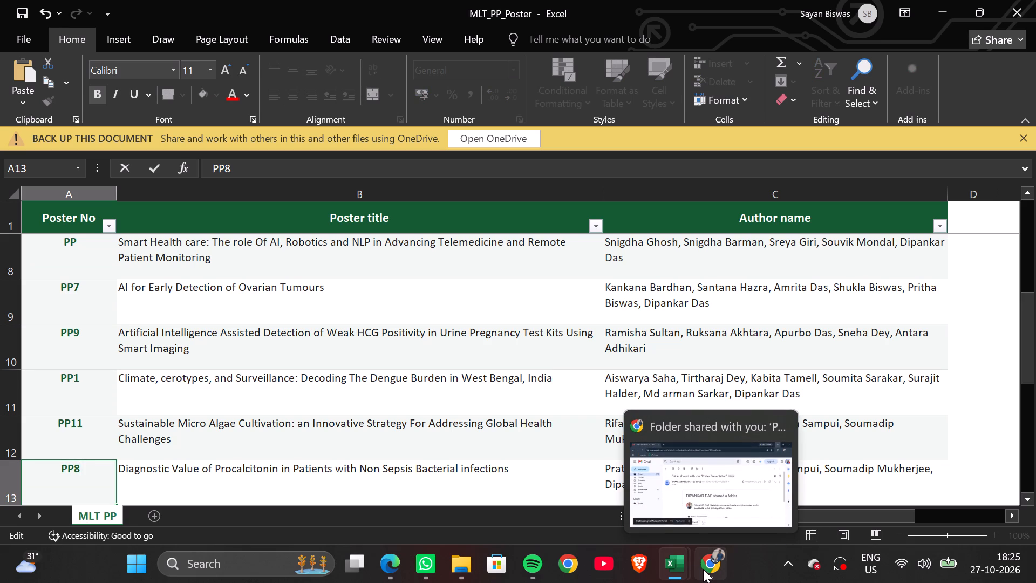
Compare the PP9 entry in SKDPPS with "Artificial Intelligence Assisted Detection of Weak HCG Positivity" in A10 of MLT_PP_Poster and review the surrounding rows.
left_click(952, 508)
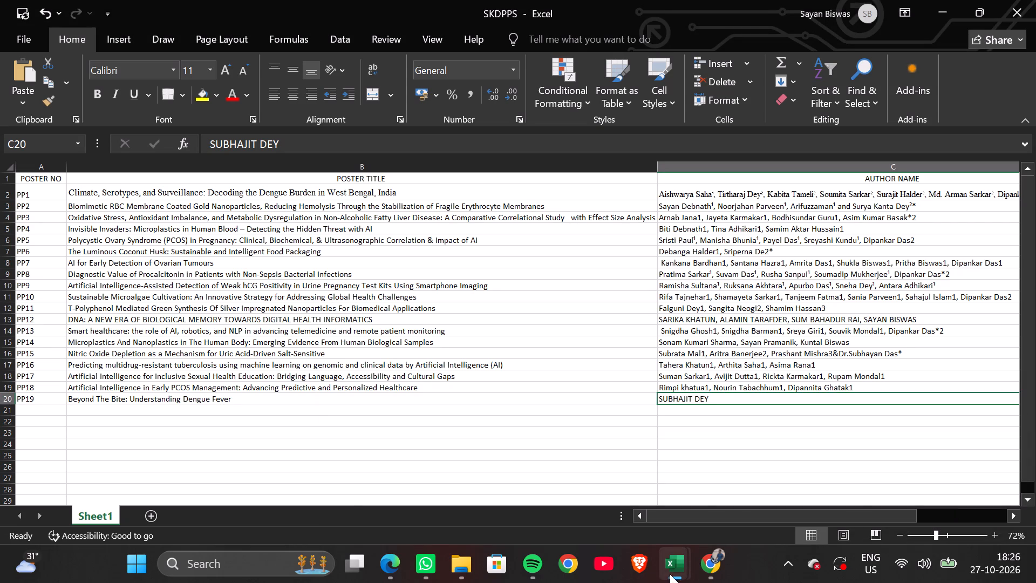
left_click(710, 499)
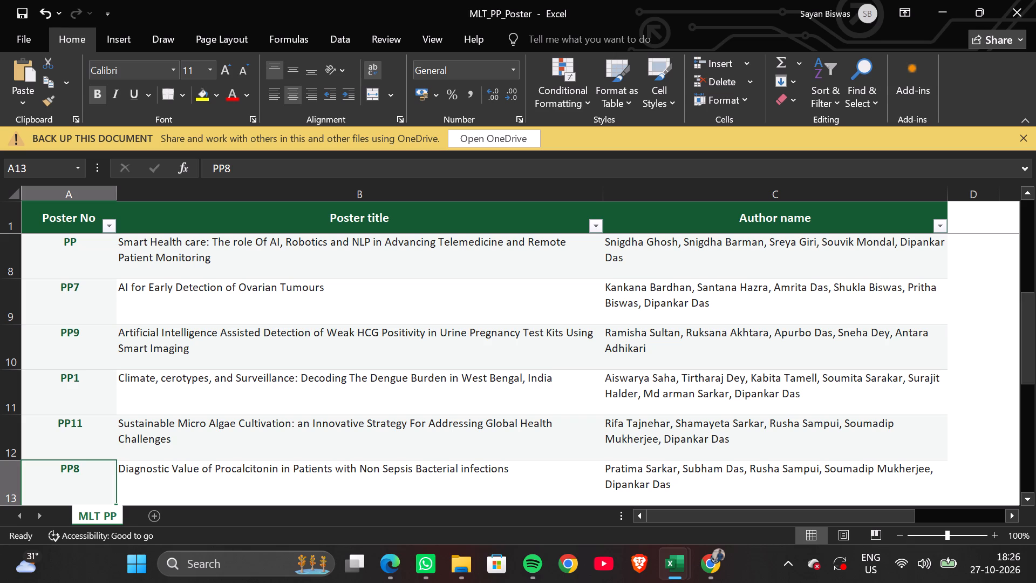
left_click(78, 338)
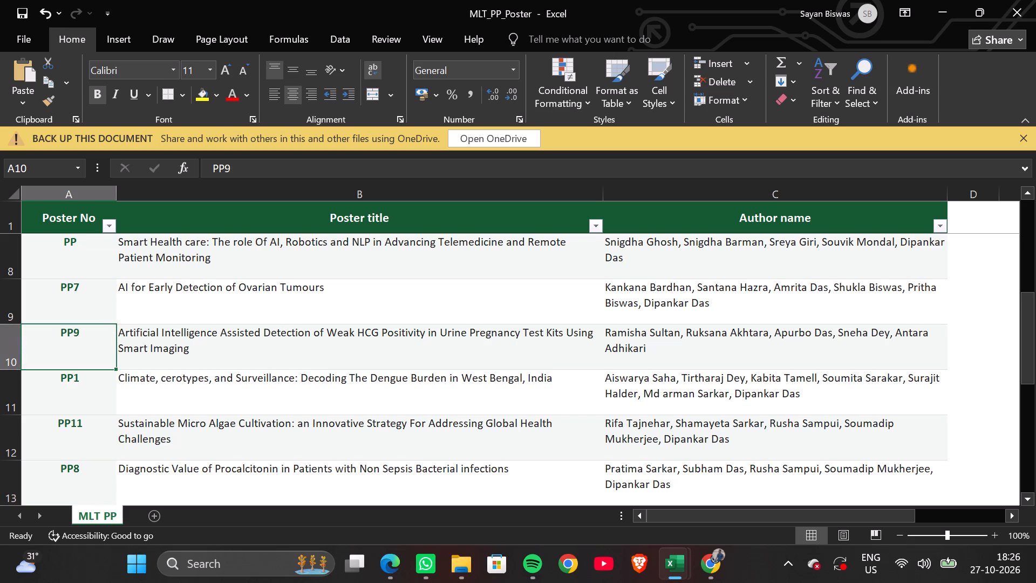
scroll(78, 338, "up", 4)
scroll(78, 338, "down", 2)
scroll(78, 338, "up", 4)
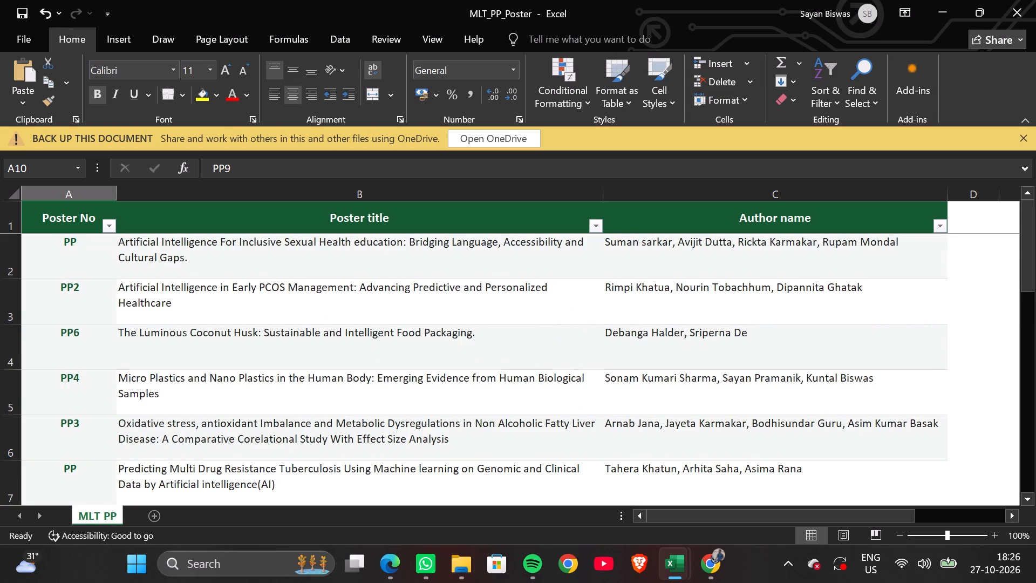
scroll(88, 315, "down", 2)
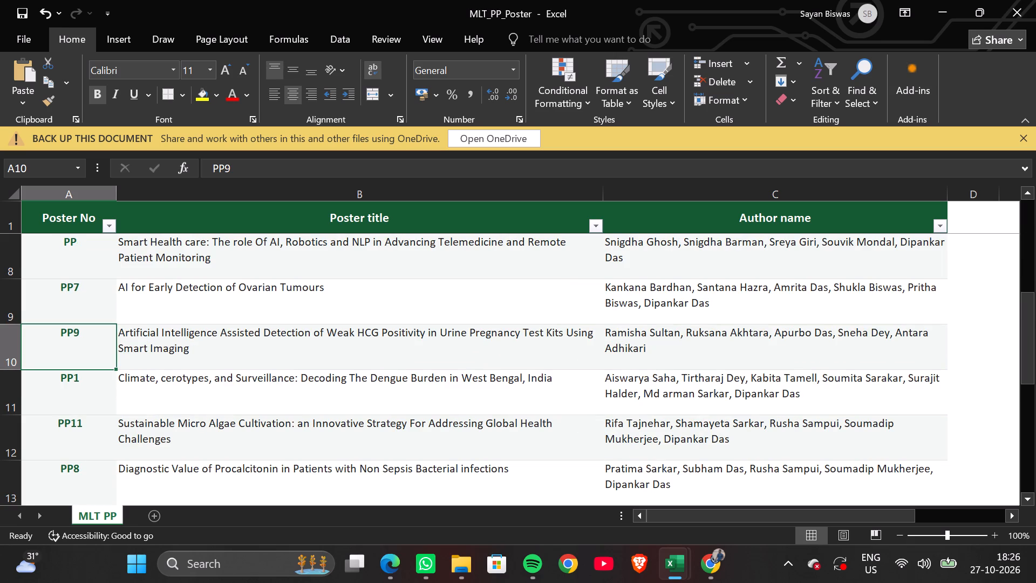
scroll(88, 315, "up", 1)
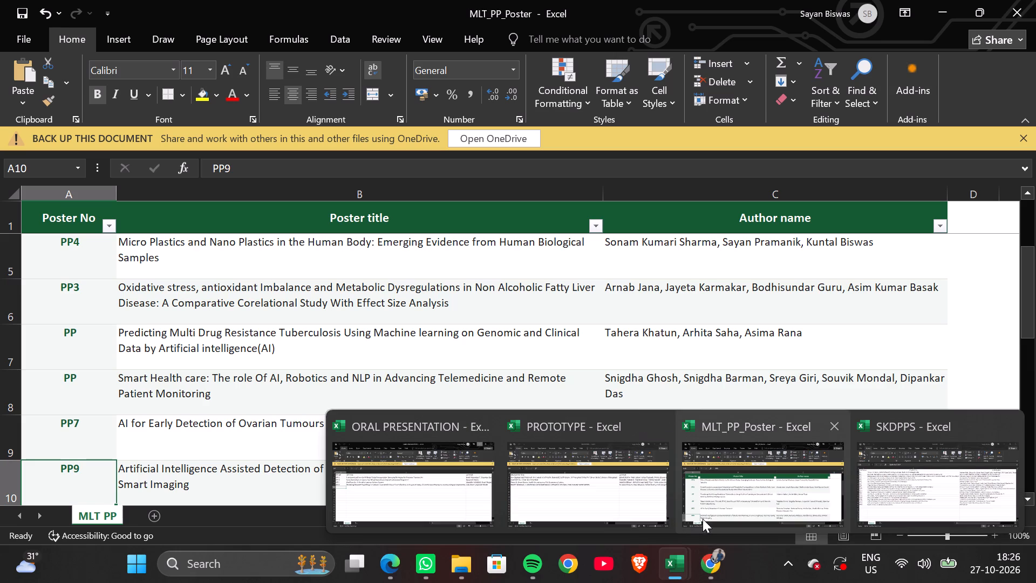
left_click(709, 514)
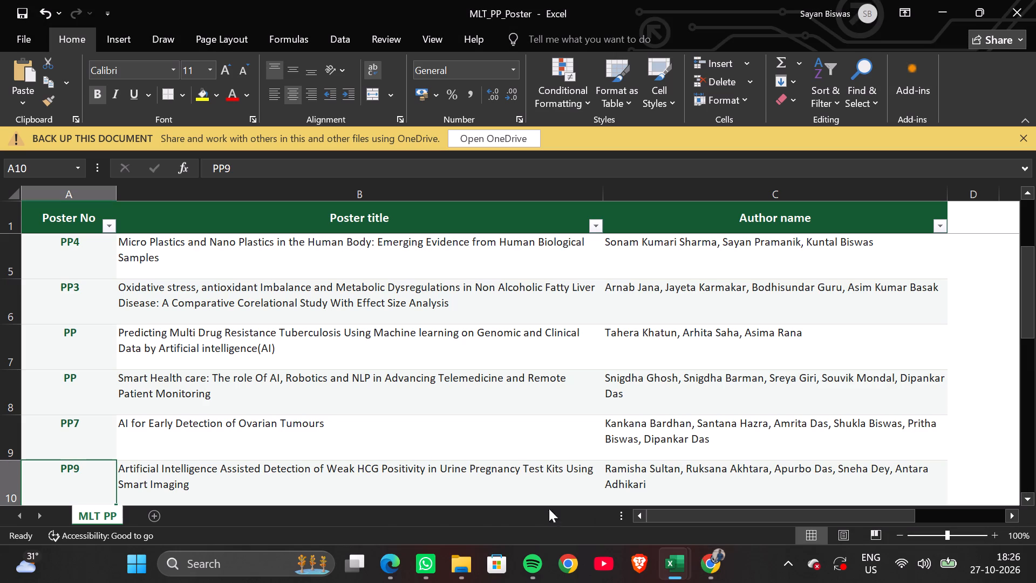
Check the next SKDPPS entry and set the poster number of "Sustainable Micro Algae Cultivation" in A12 of MLT_PP_Poster to PP10.
left_click(865, 497)
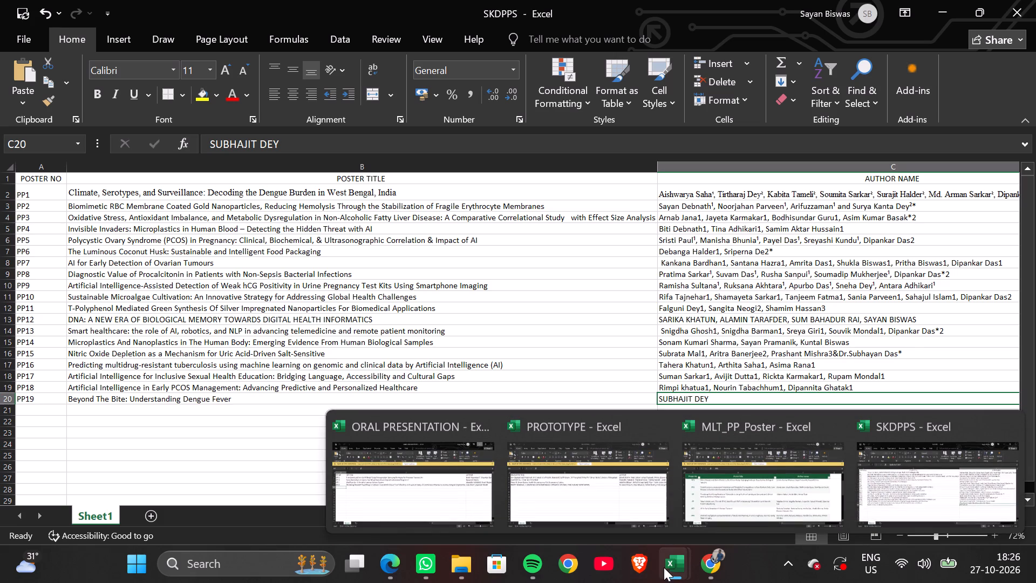
left_click(721, 504)
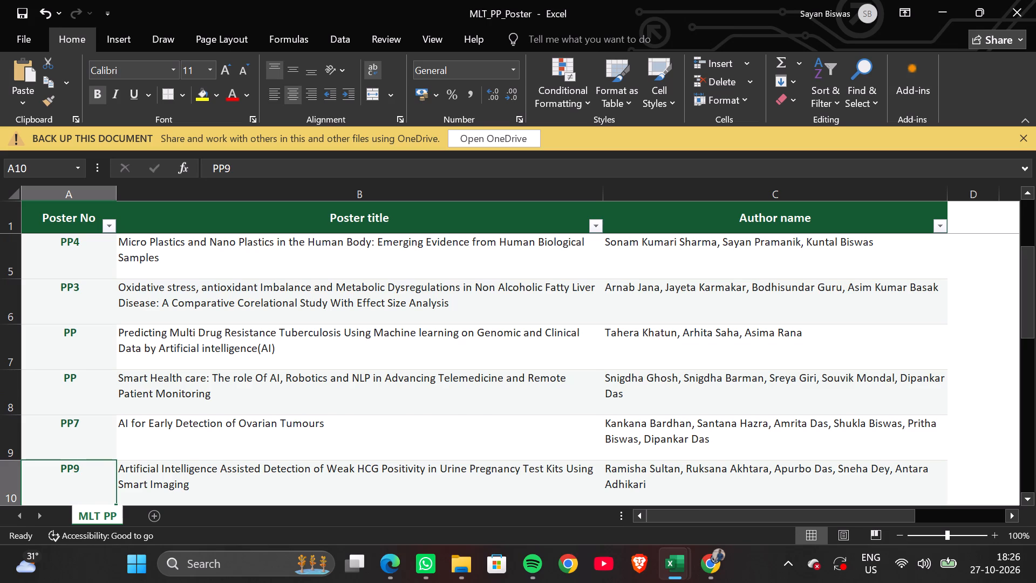
scroll(270, 416, "down", 1)
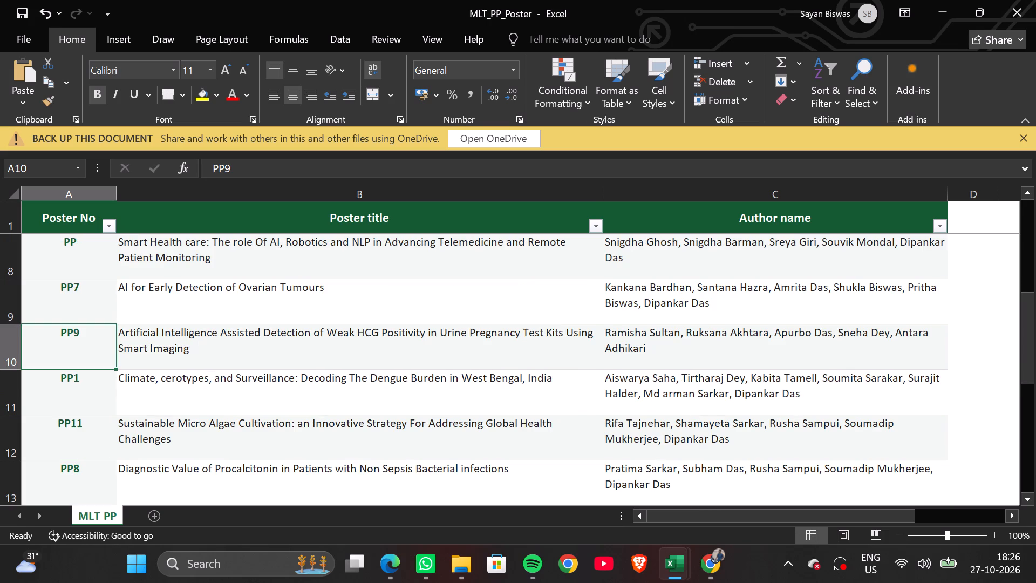
double_click(92, 430)
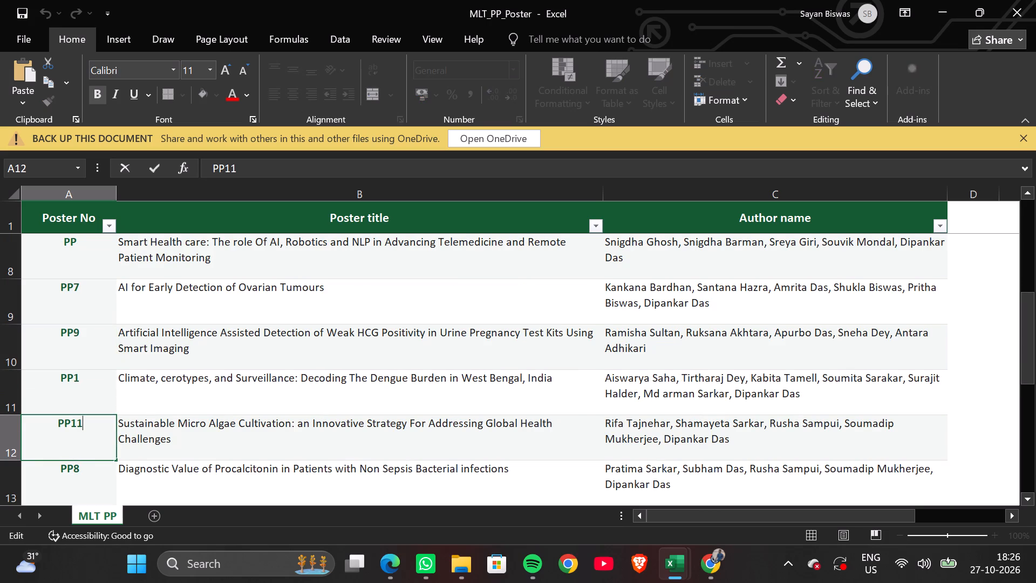
key("BackSpace")
key("BackSpace")
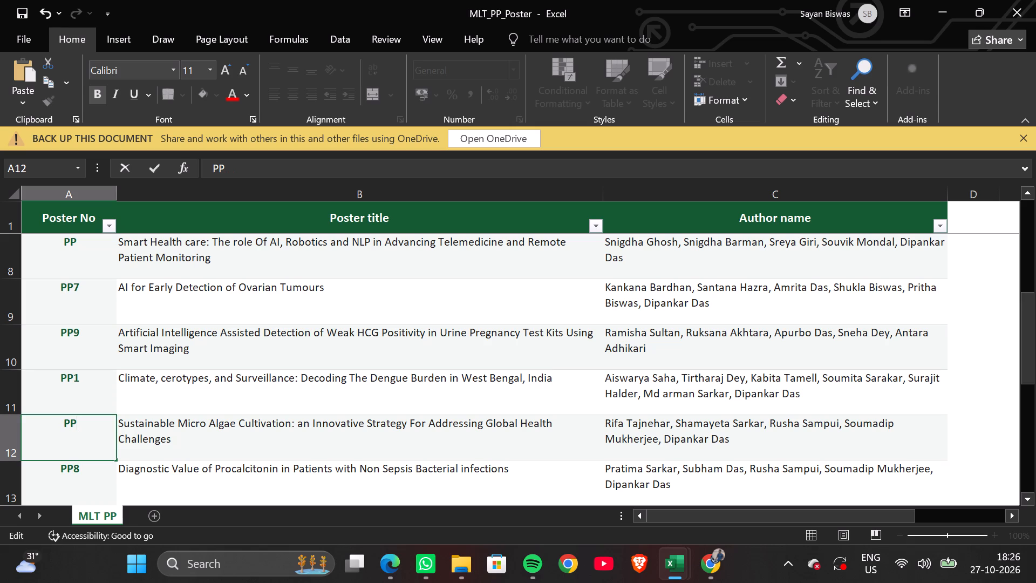
key("1")
key("0")
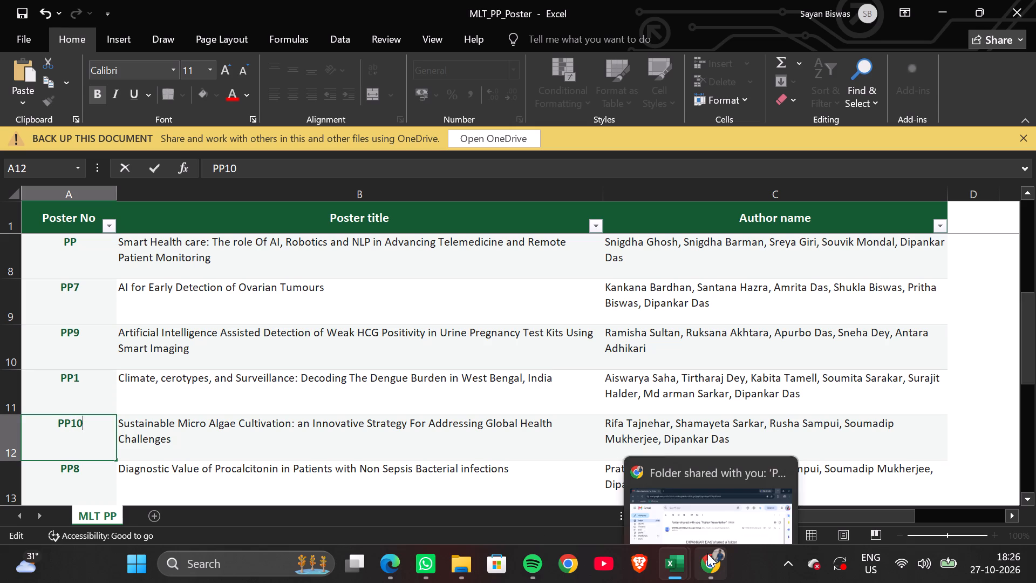
Check the PP11 entry in SKDPPS and look through the poster titles in MLT_PP_Poster for its match.
left_click(860, 493)
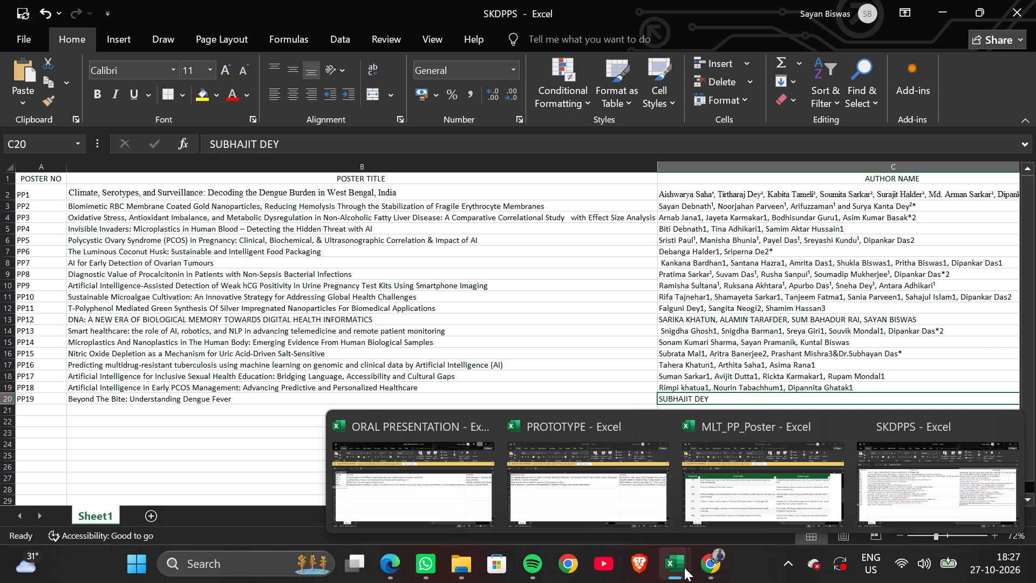
left_click(716, 517)
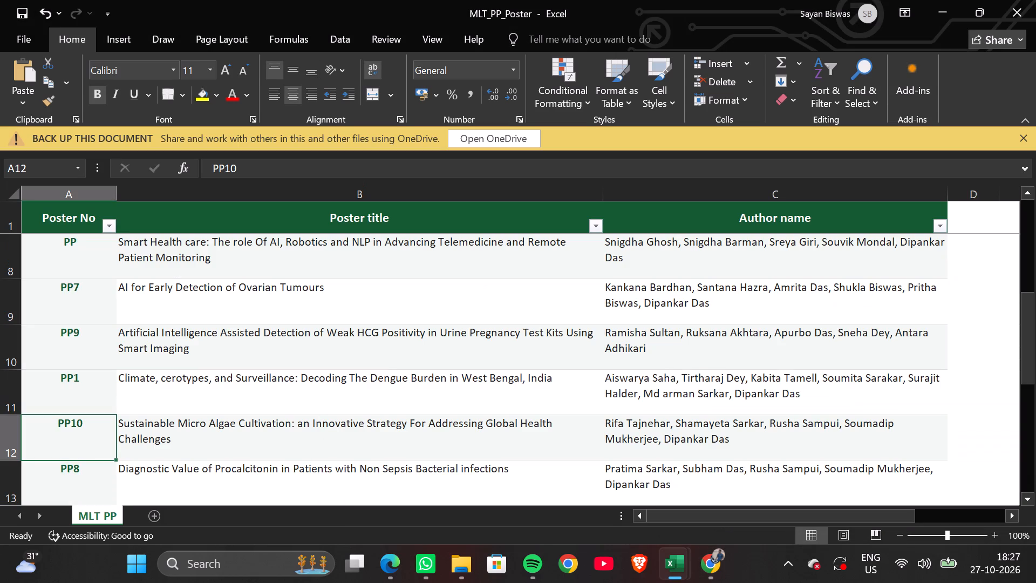
scroll(285, 395, "down", 1)
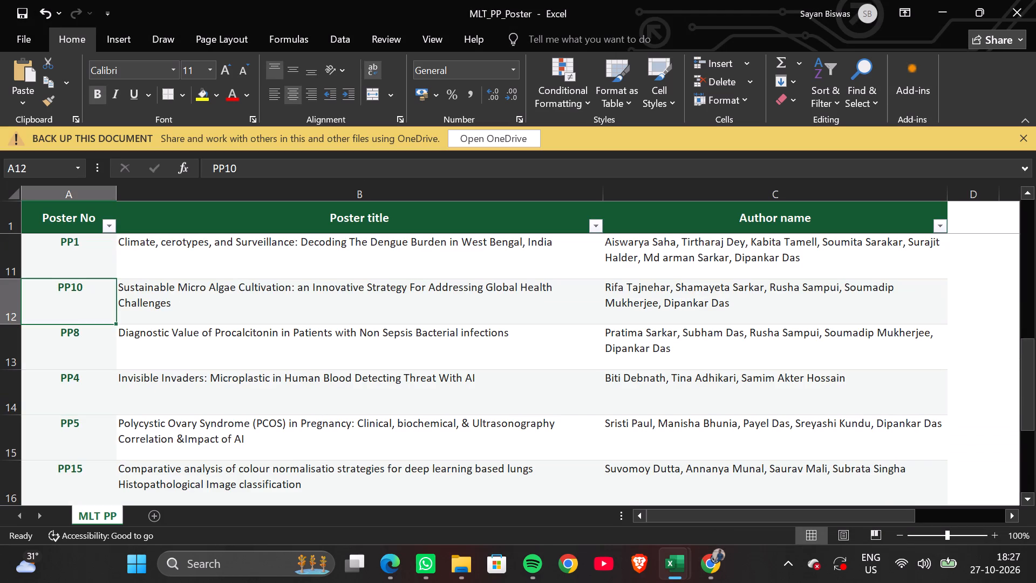
scroll(285, 395, "up", 1)
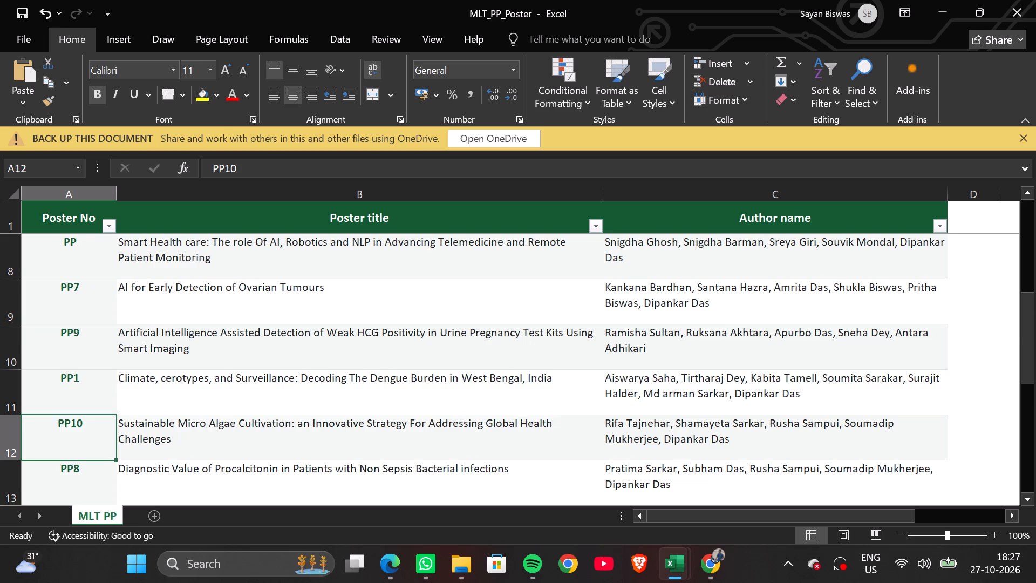
scroll(285, 395, "down", 1)
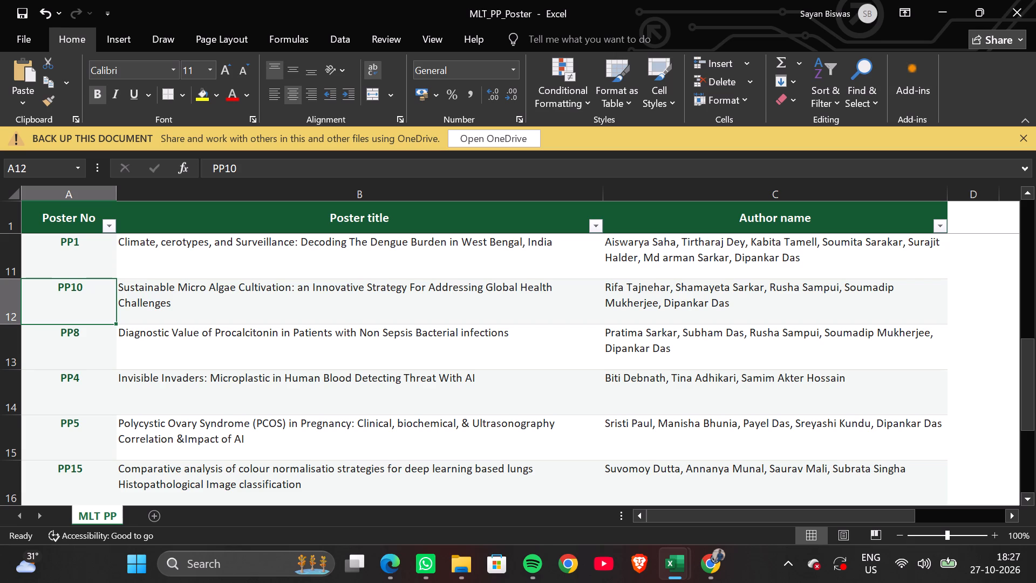
scroll(98, 334, "down", 1)
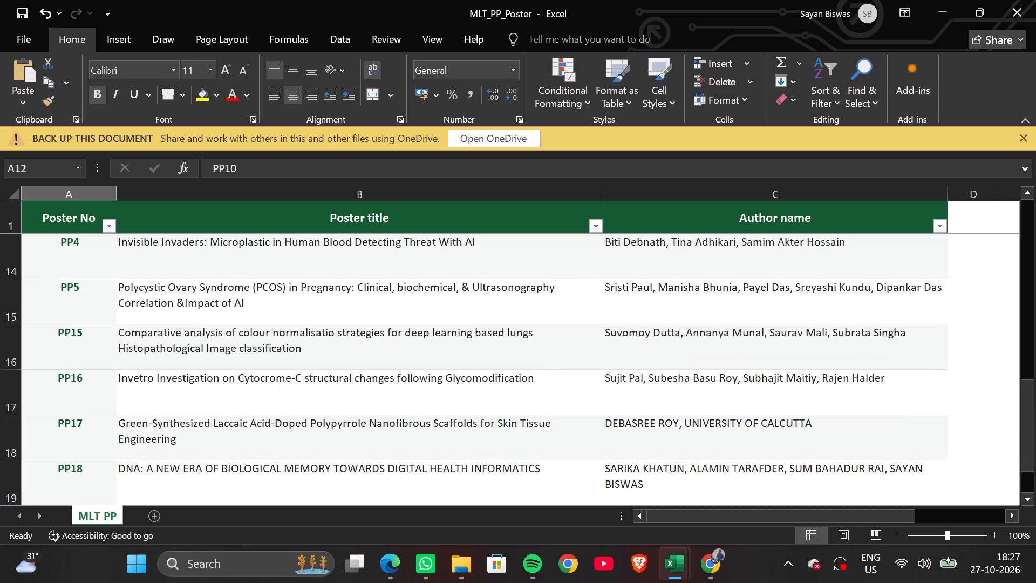
scroll(98, 334, "down", 1)
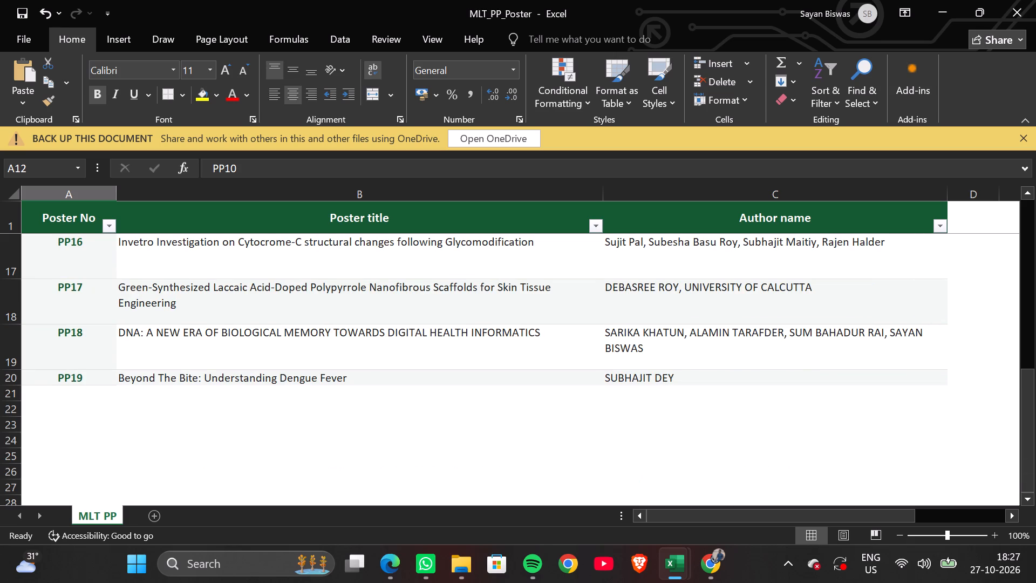
scroll(98, 334, "up", 4)
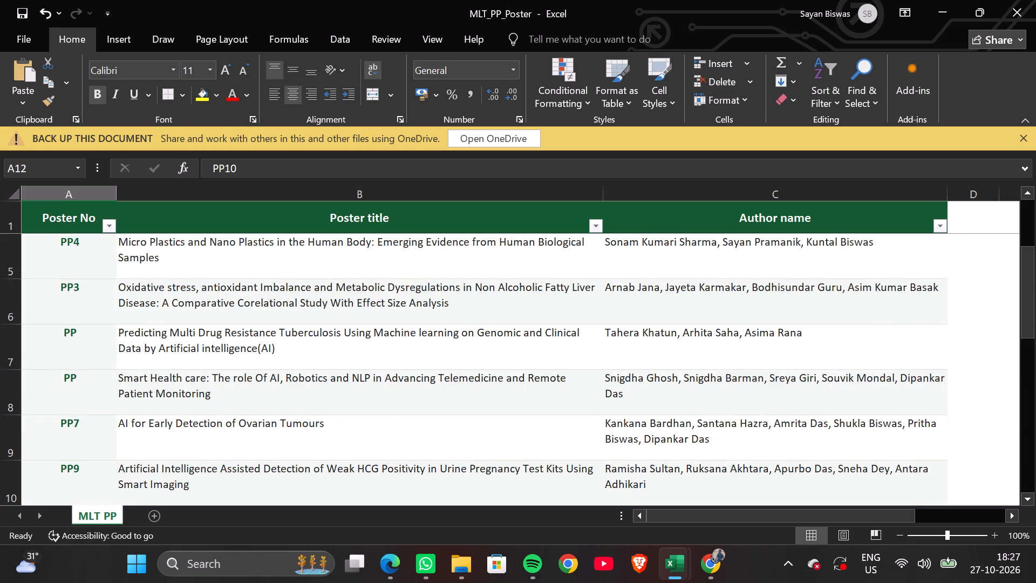
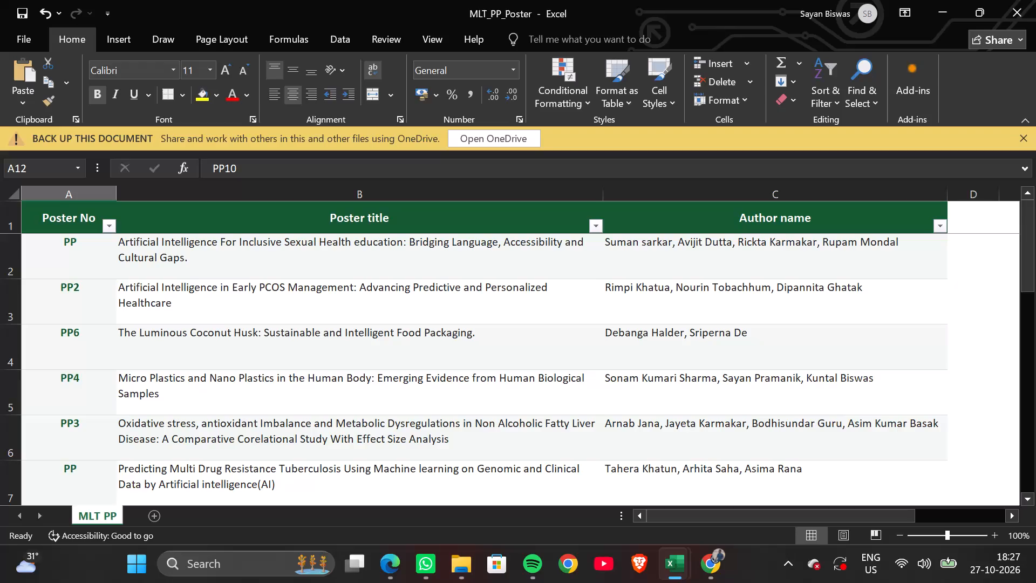
Check the next SKDPPS entry and set the poster number of "DNA: A New Era of Biological Memory" in A19 of MLT_PP_Poster to PP12.
scroll(98, 334, "down", 1)
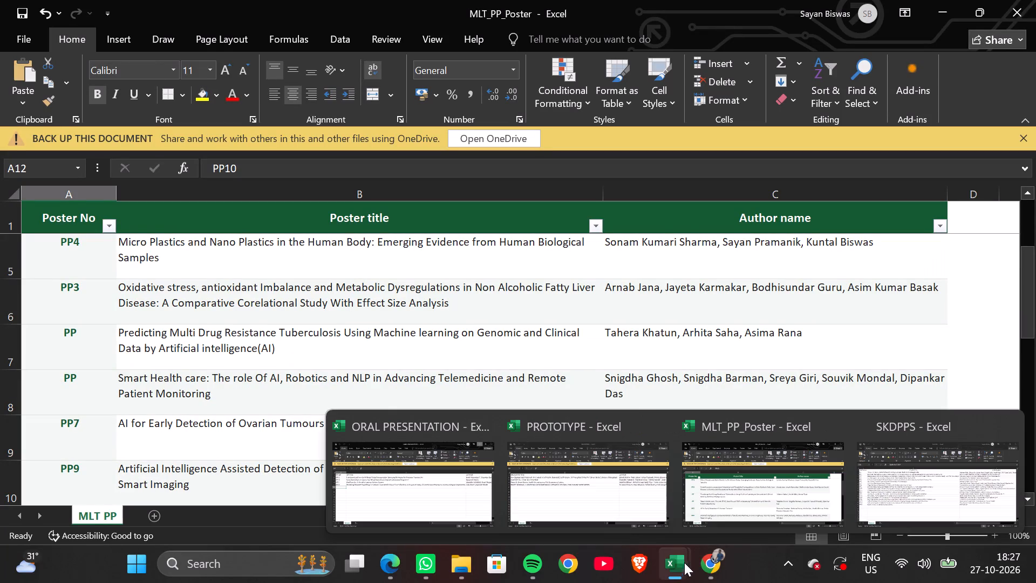
left_click(875, 497)
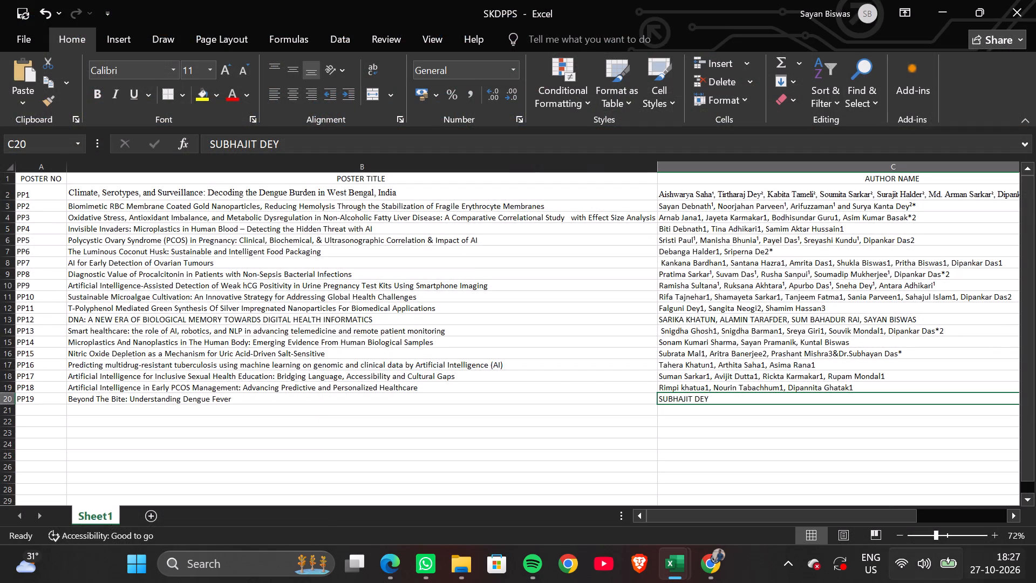
left_click(706, 494)
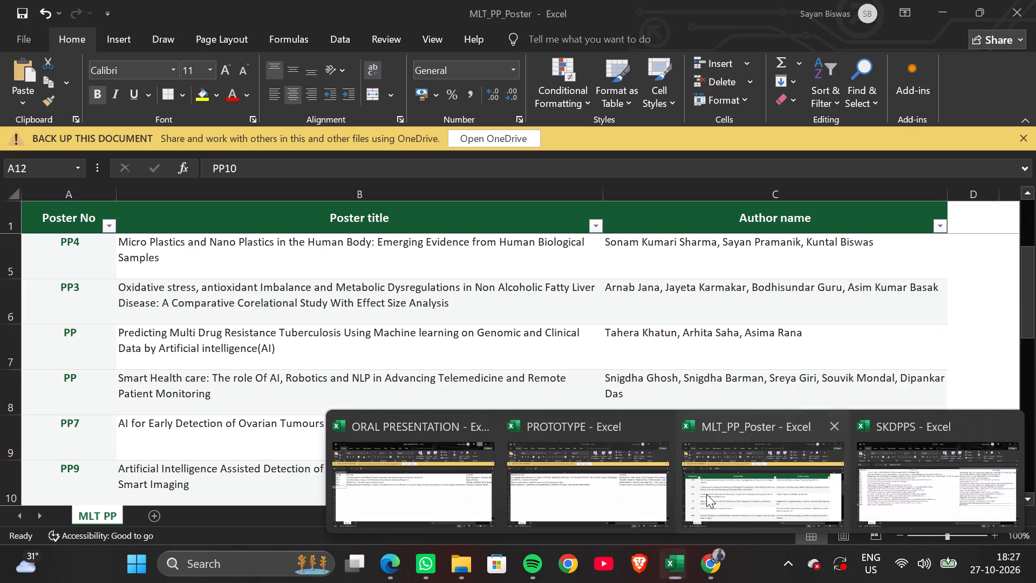
scroll(47, 467, "down", 3)
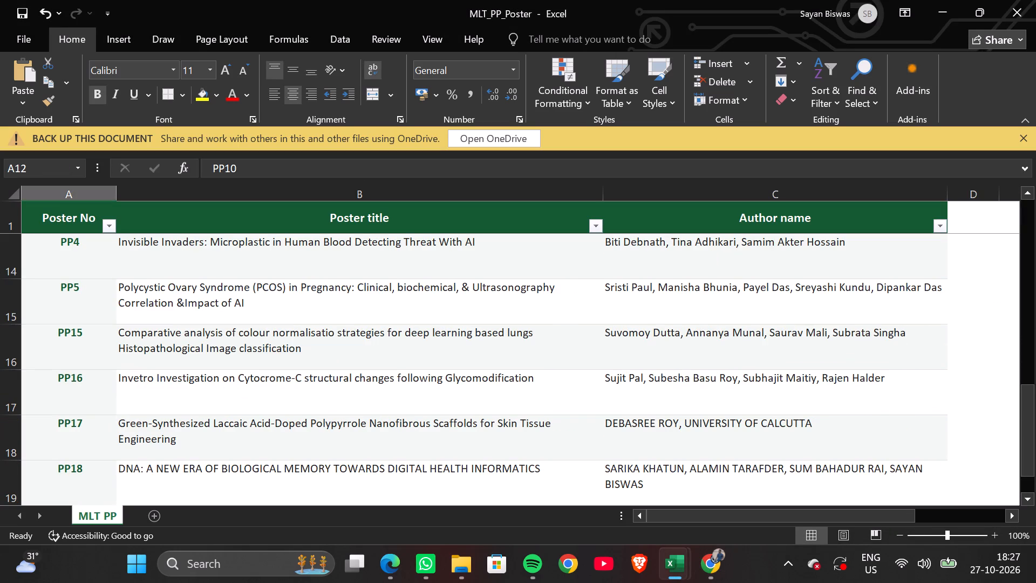
scroll(103, 465, "down", 2)
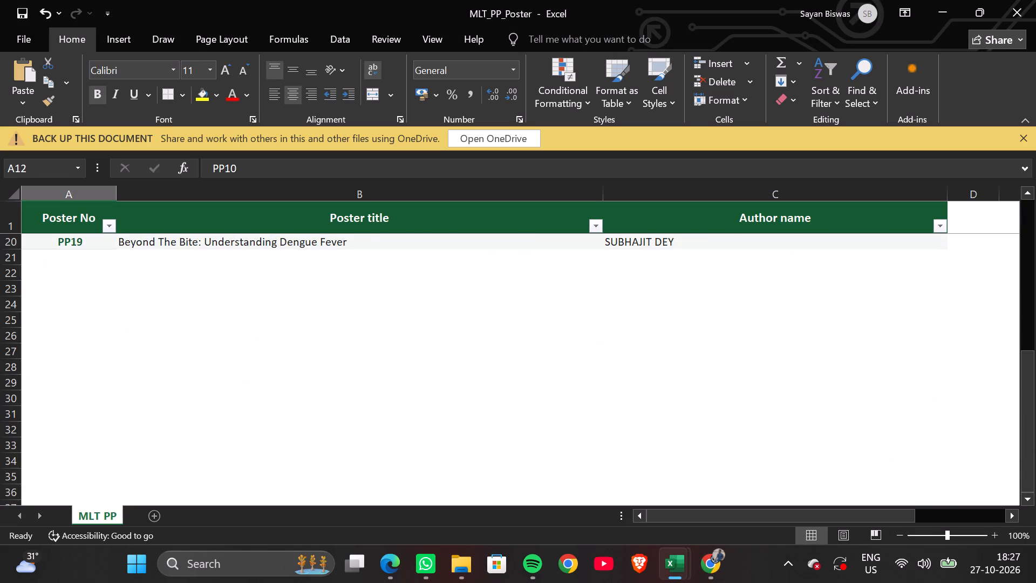
scroll(93, 421, "up", 2)
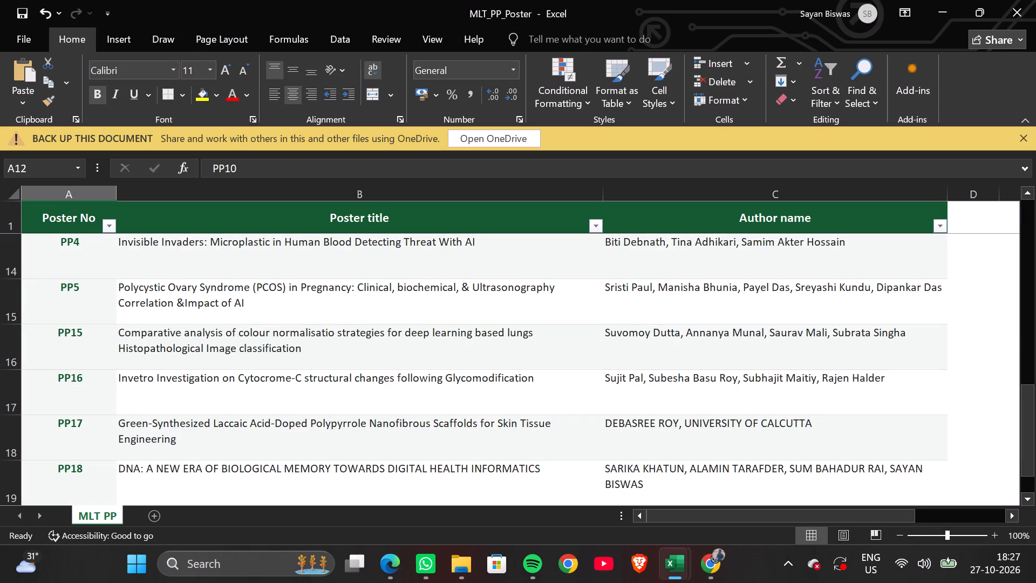
double_click(87, 473)
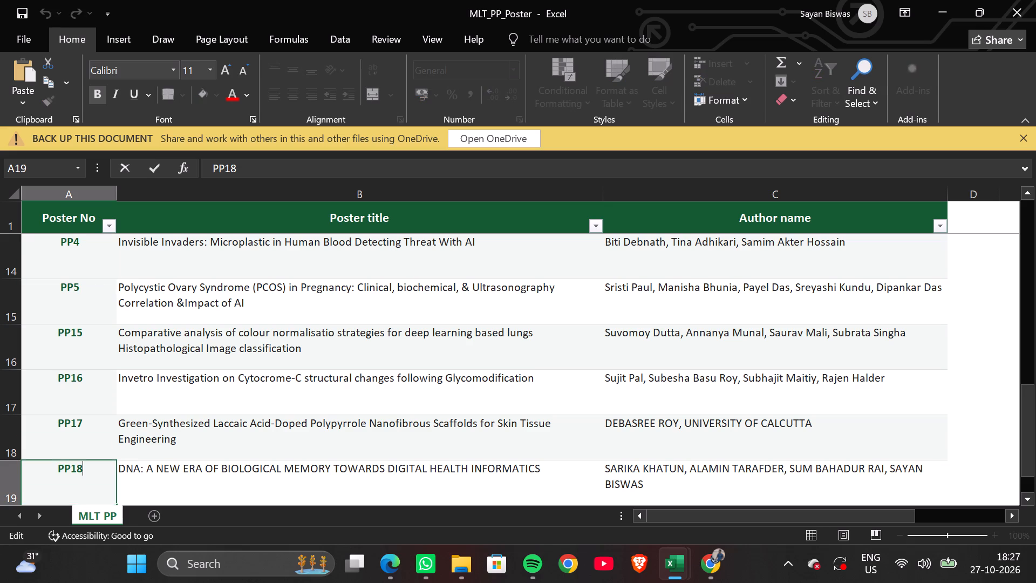
key("BackSpace")
key("2")
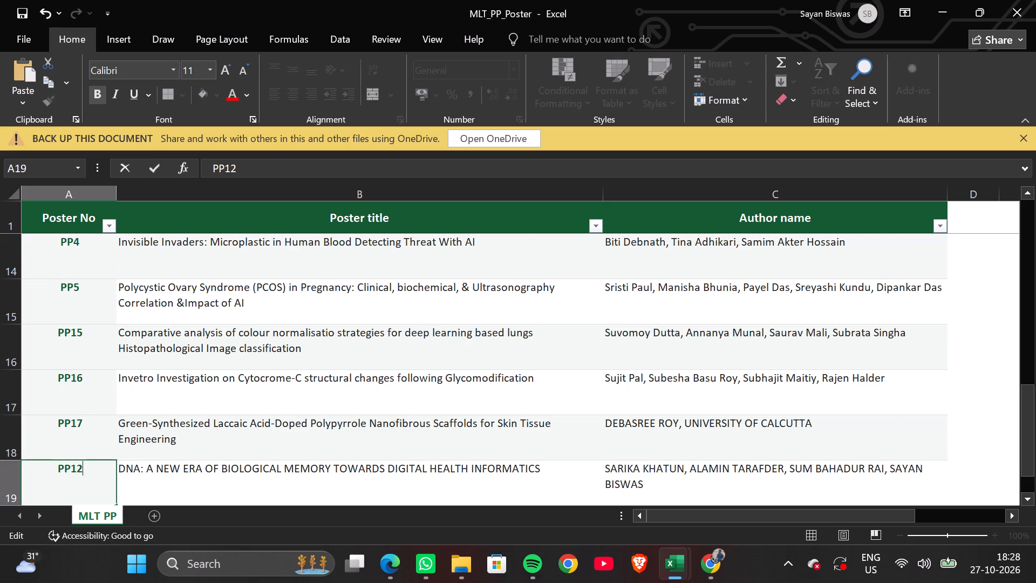
Check SKDPPS again and reduce the poster number of "Artificial Intelligence in Early PCOS Management" in A3 of MLT_PP_Poster to the bare prefix PP.
scroll(87, 473, "up", 5)
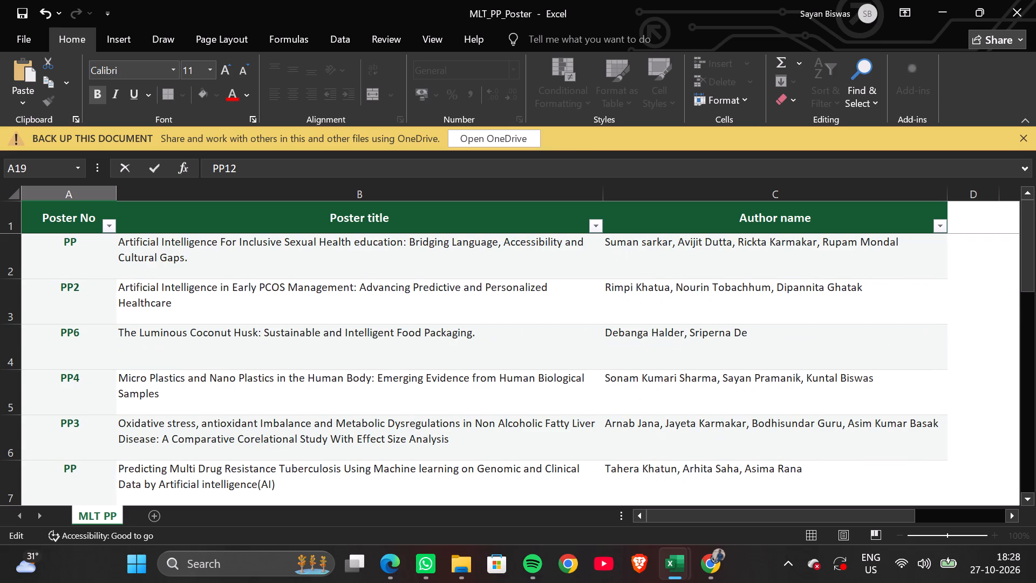
scroll(87, 473, "up", 2)
scroll(94, 363, "up", 1)
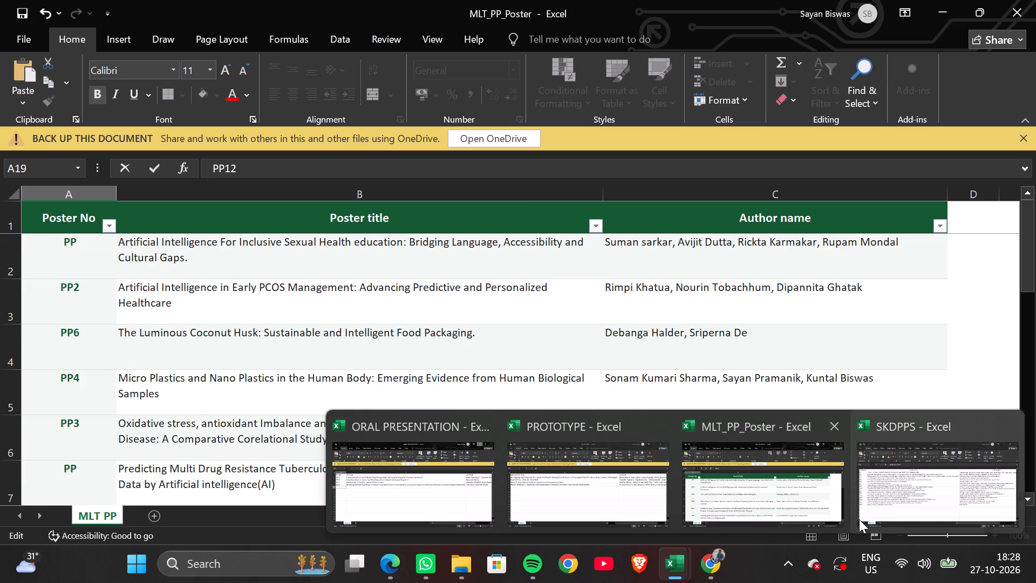
left_click(874, 509)
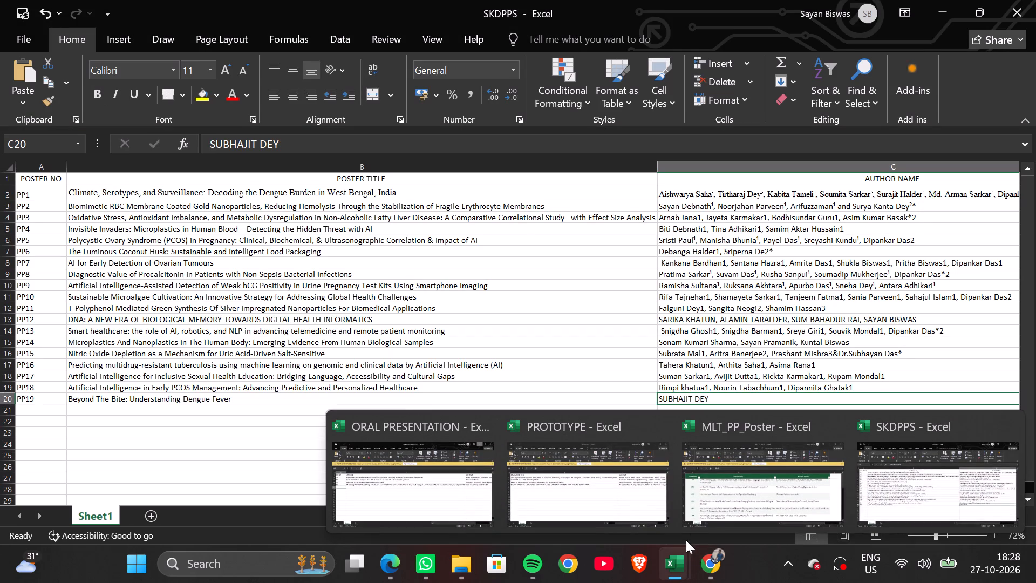
left_click(702, 511)
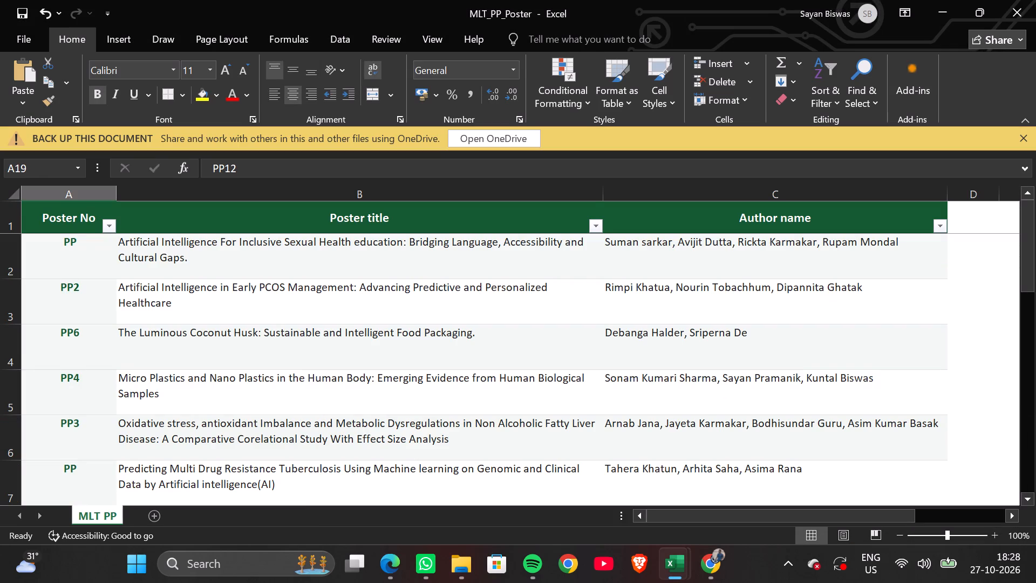
double_click(90, 289)
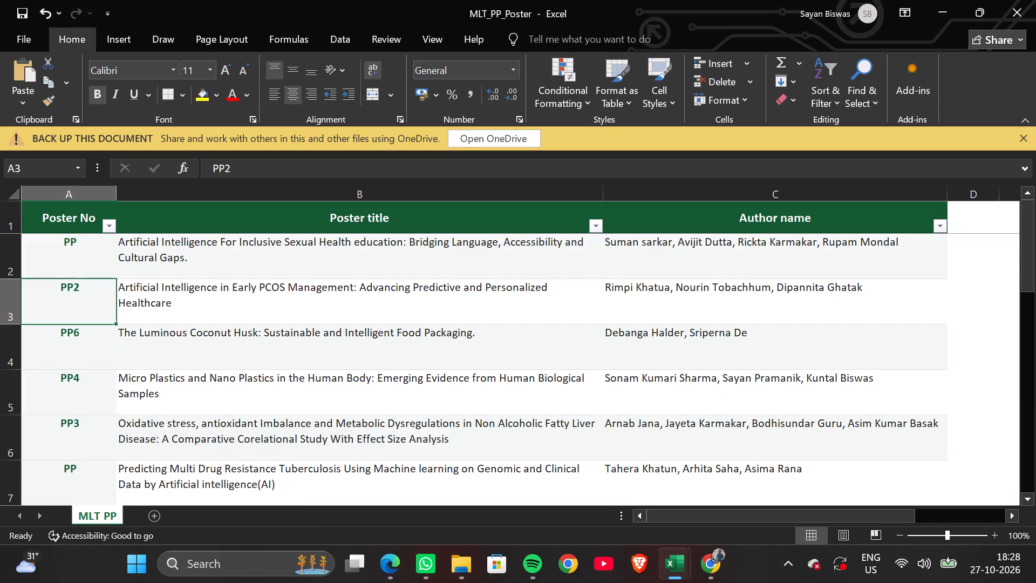
key("BackSpace")
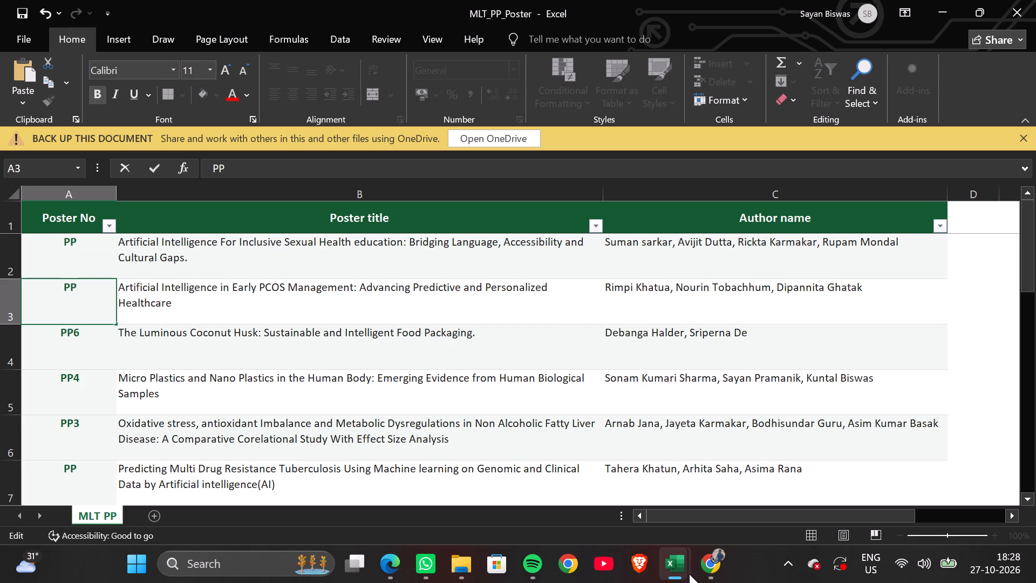
Recheck SKDPPS and reduce the poster number of "Micro Plastics and Nano Plastics in the Human Body" in A5 of MLT_PP_Poster to PP.
left_click(869, 494)
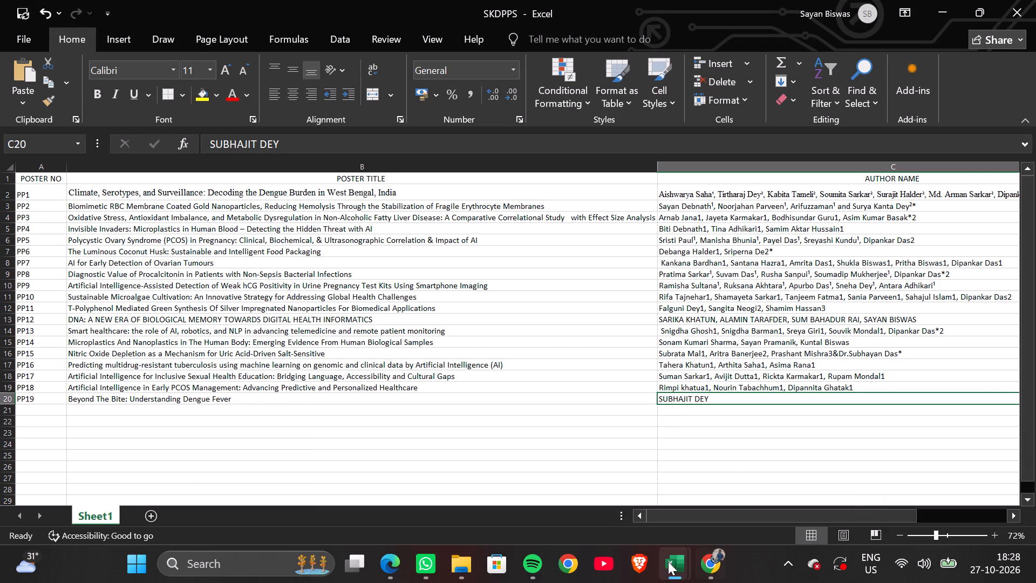
left_click(703, 519)
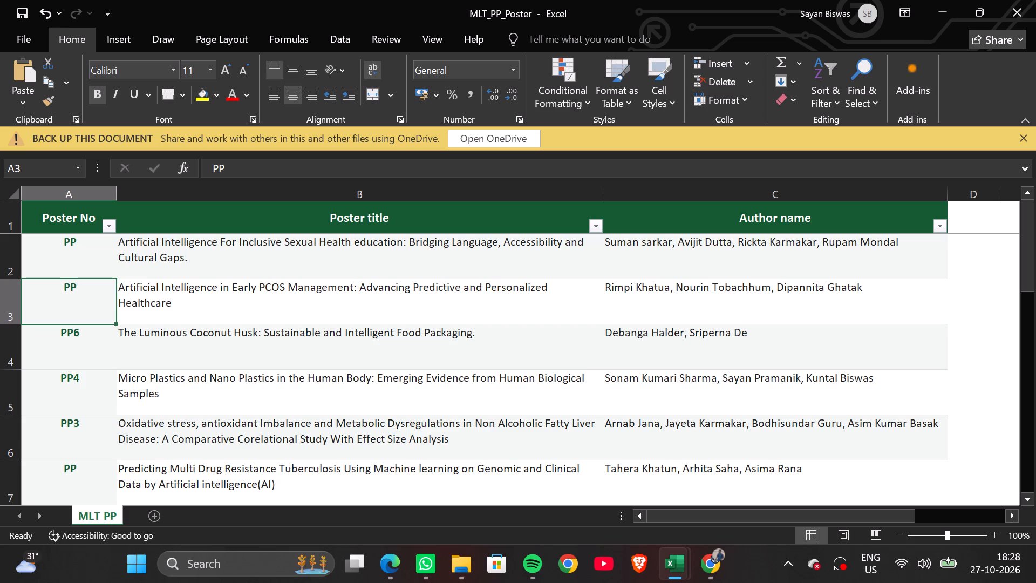
double_click(96, 378)
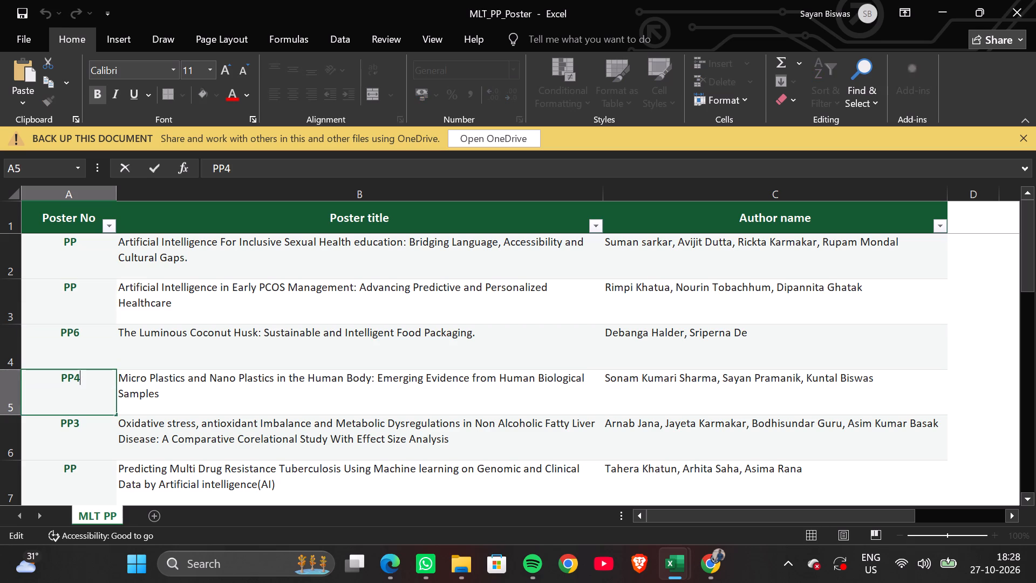
key("BackSpace")
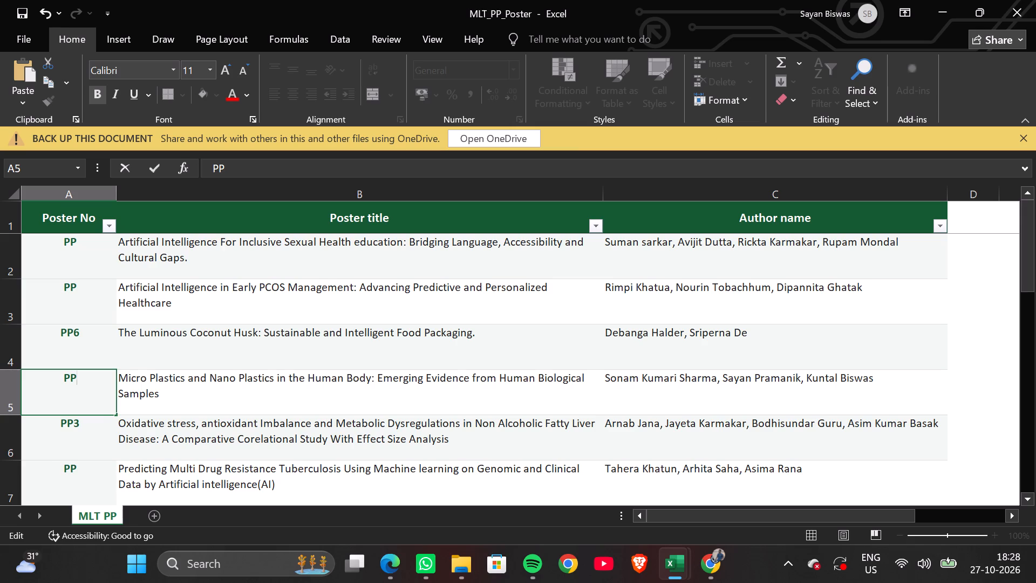
Compare the remaining SKDPPS entries after PP12 with the poster titles in MLT_PP_Poster that carry only the PP prefix.
scroll(96, 378, "down", 1)
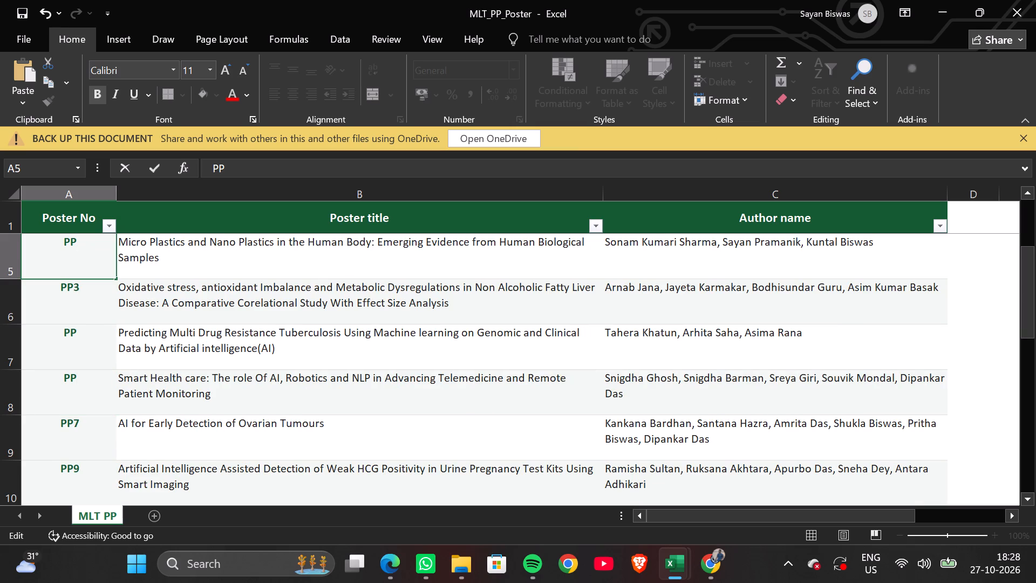
scroll(96, 378, "down", 1)
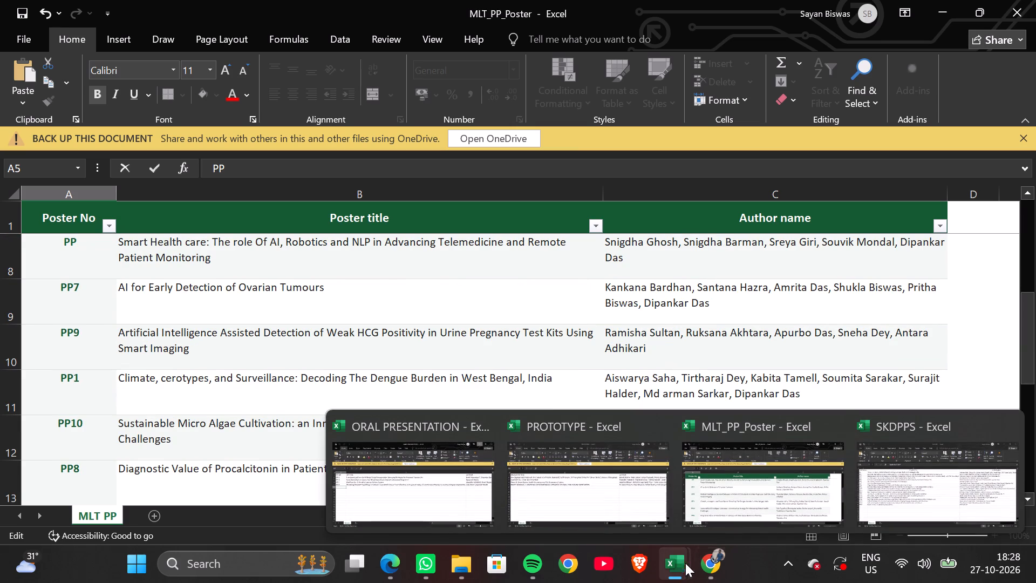
left_click(886, 481)
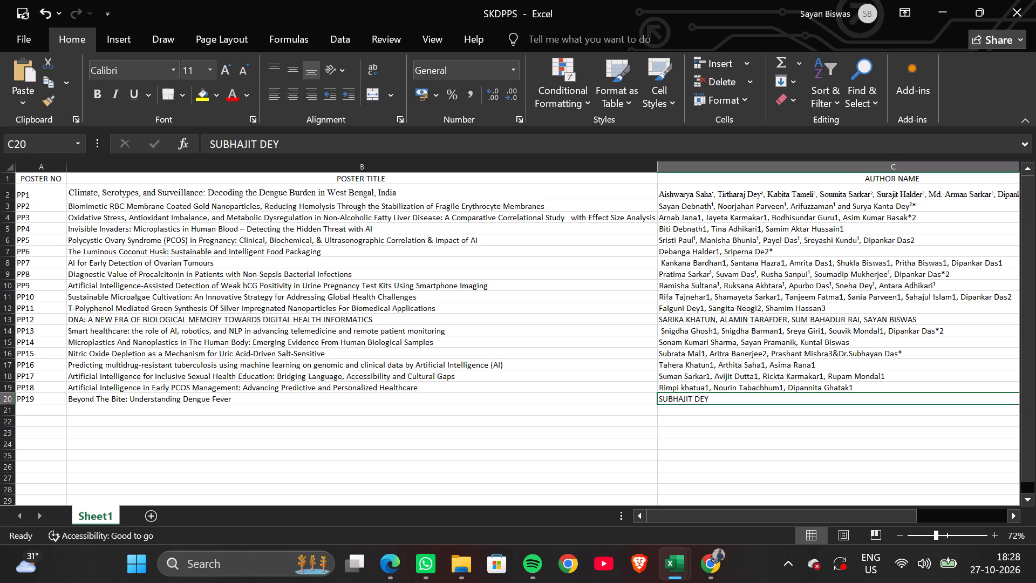
left_click(708, 505)
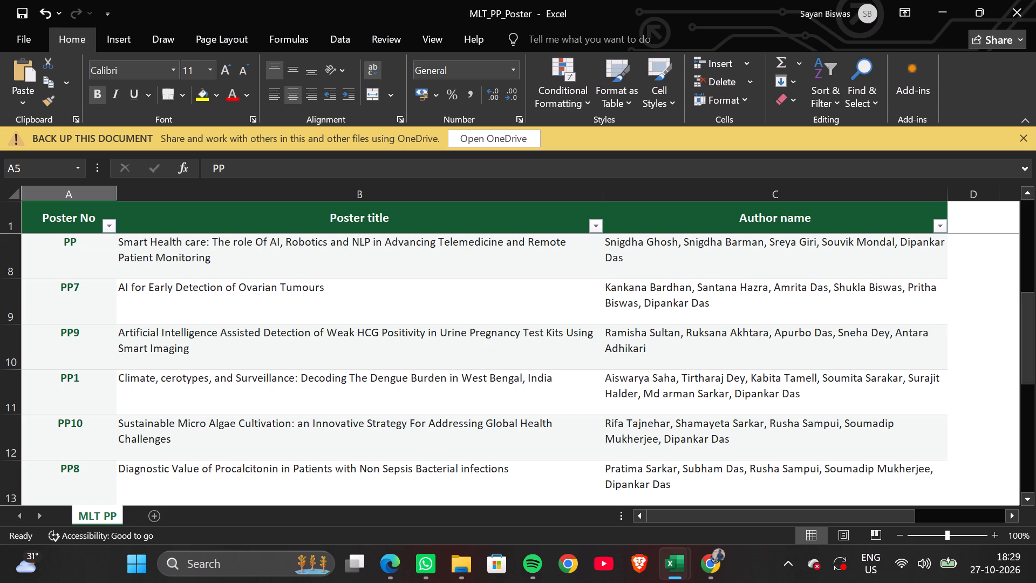
scroll(354, 390, "up", 2)
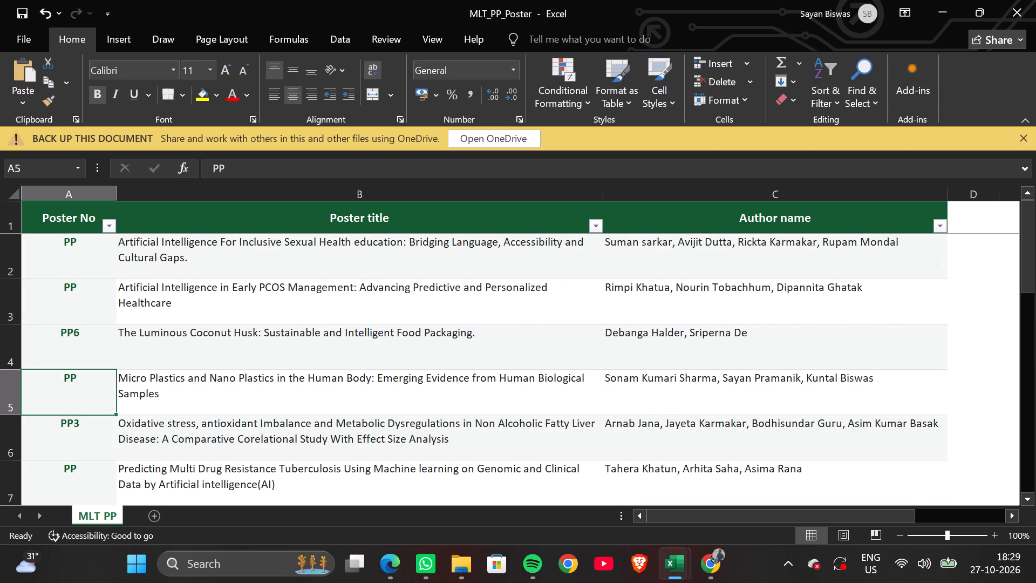
scroll(354, 390, "up", 4)
left_click(95, 281)
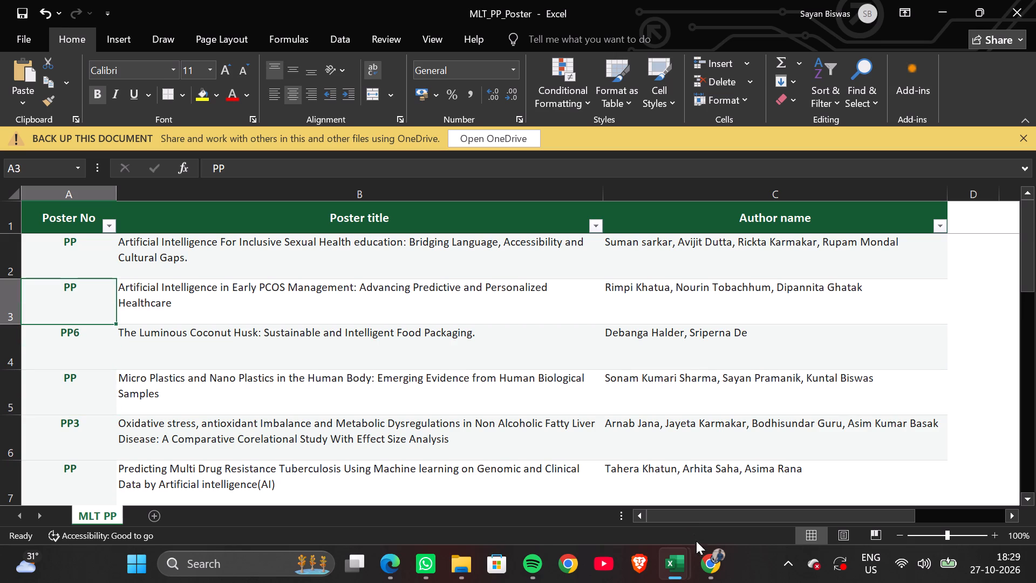
left_click(874, 506)
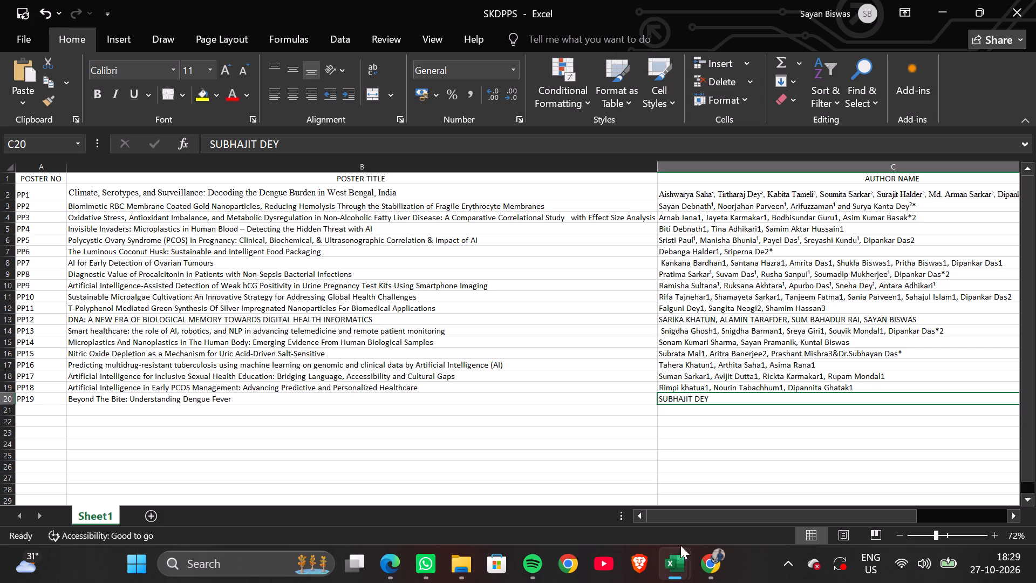
left_click(727, 513)
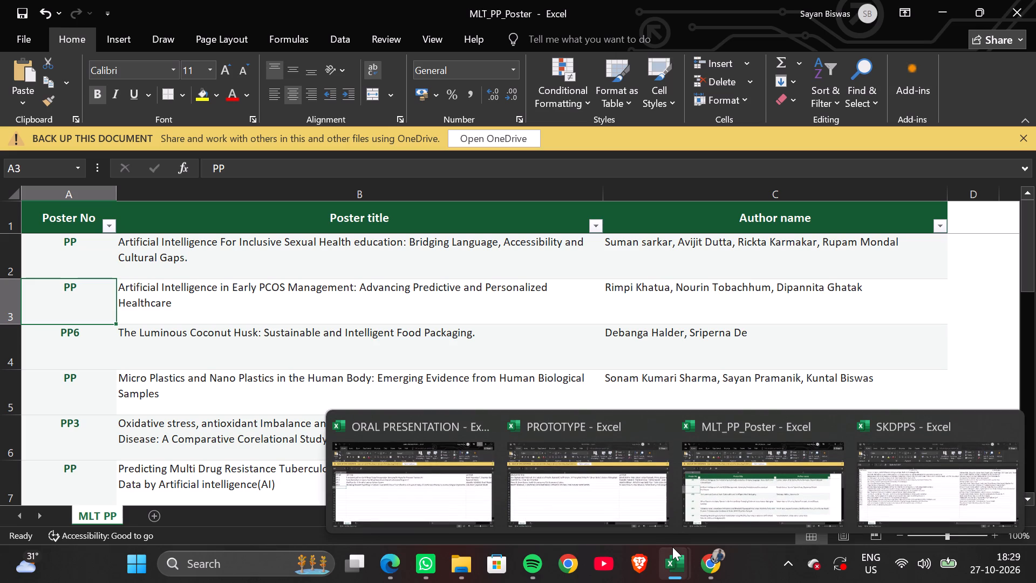
left_click(876, 487)
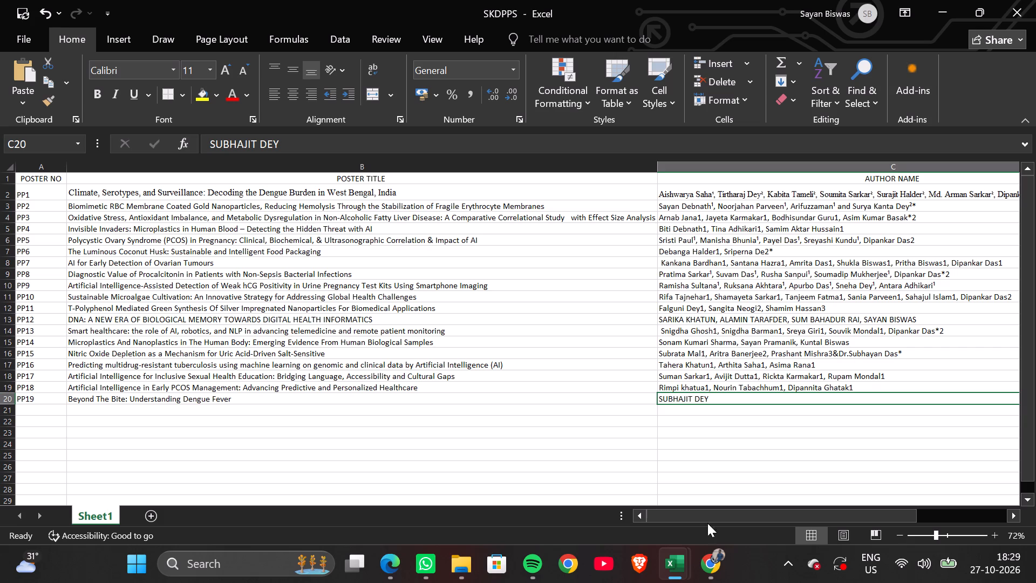
left_click(702, 492)
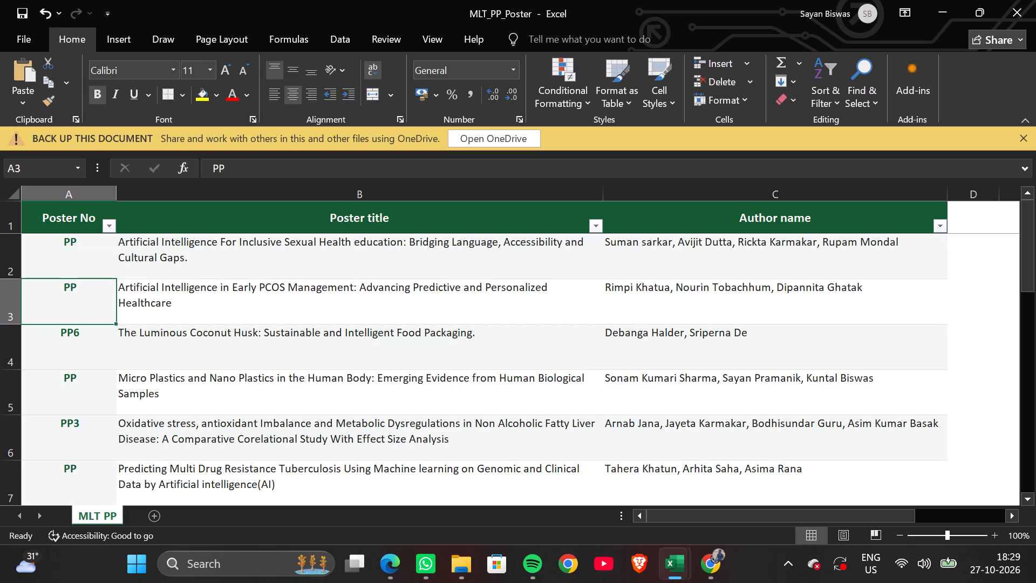
scroll(218, 394, "up", 3)
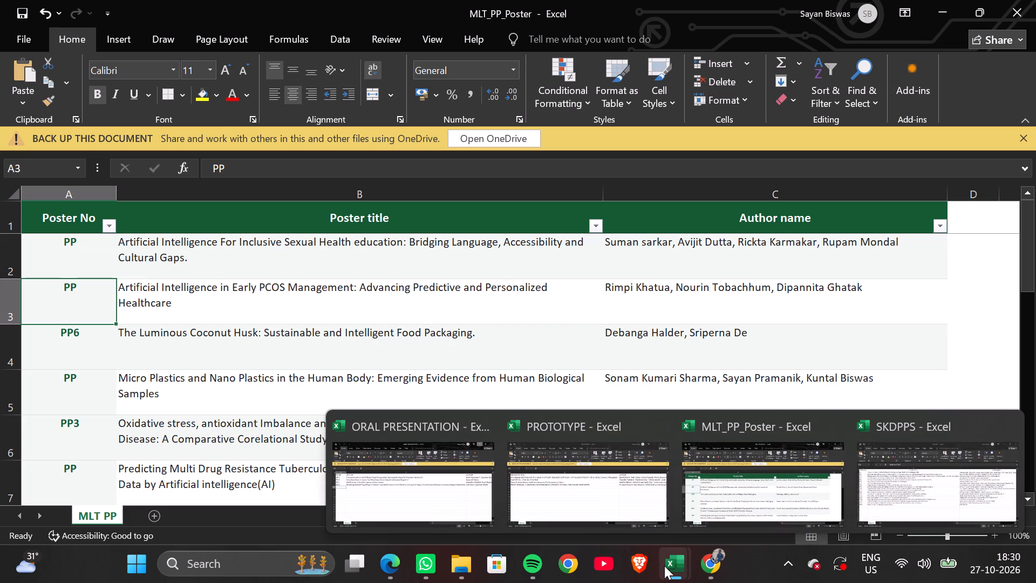
left_click(887, 492)
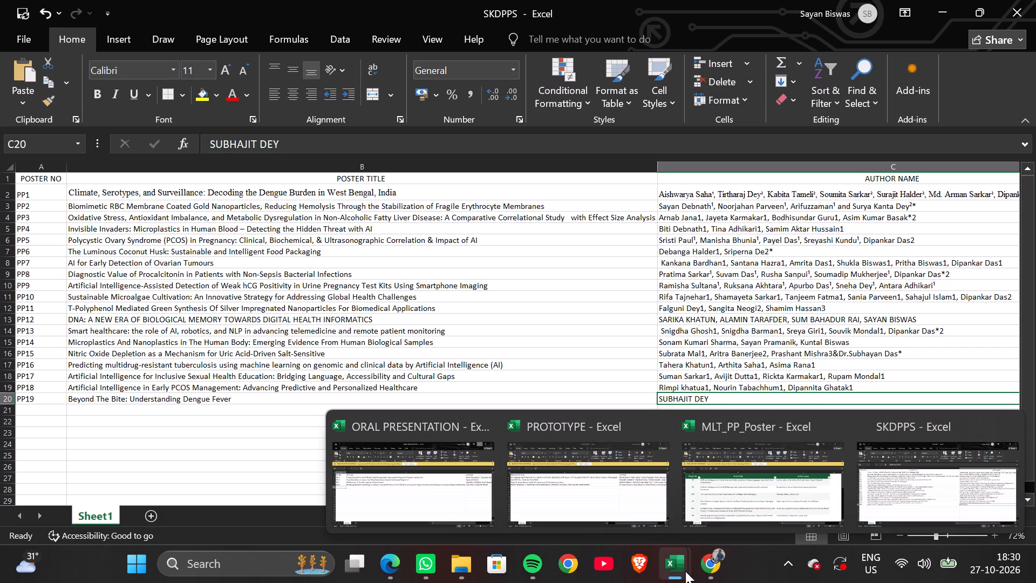
left_click(713, 516)
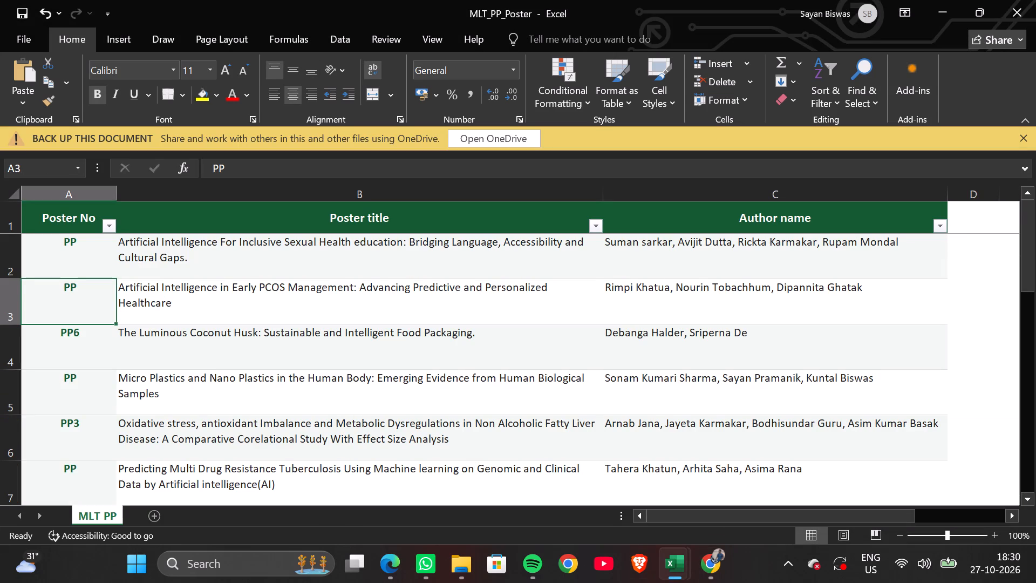
Set the poster number of "Artificial Intelligence For Inclusive Sexual Health education" in A2 of MLT_PP_Poster to PP17.
left_click(83, 254)
left_click(83, 254)
double_click(84, 248)
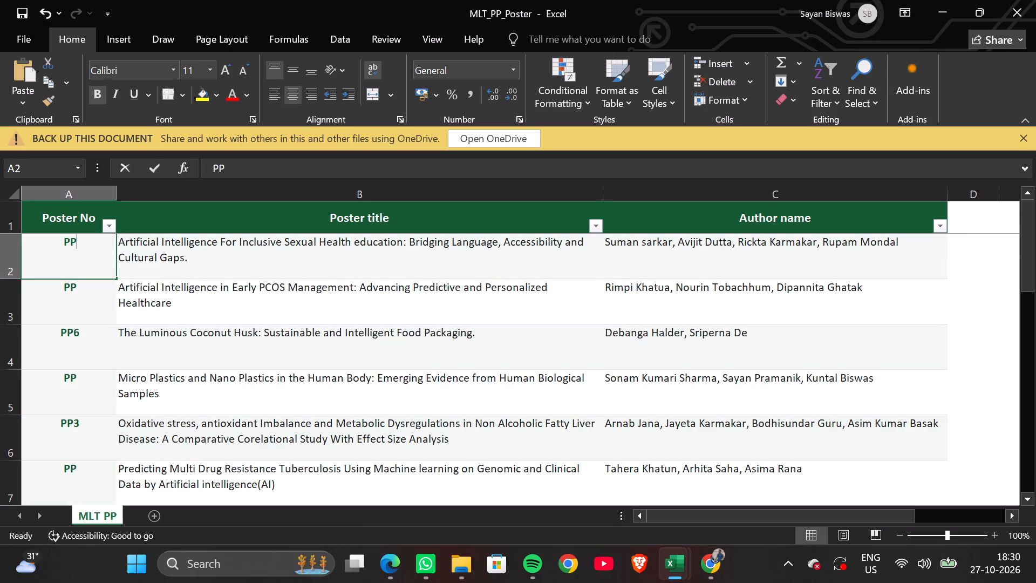
key("1")
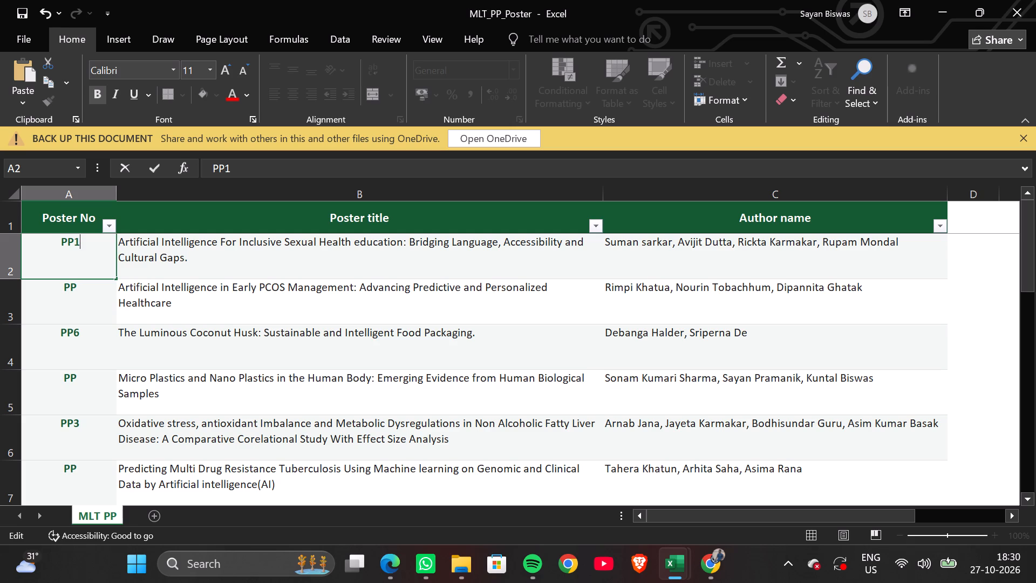
key("7")
Review the poster numbers and titles throughout MLT_PP_Poster to identify the entries that still carry only the PP prefix.
scroll(98, 406, "down", 3)
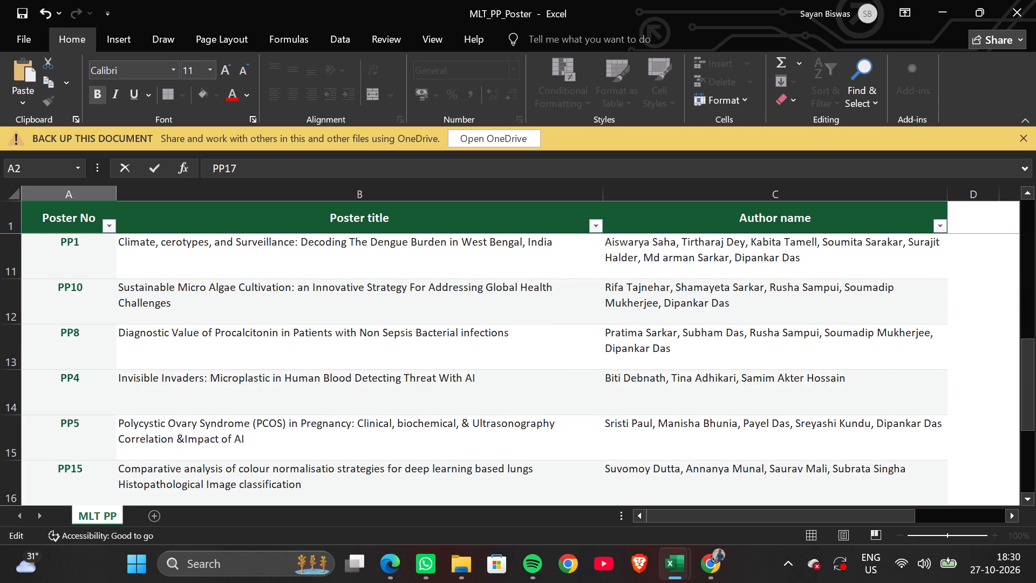
scroll(97, 407, "up", 1)
scroll(93, 342, "up", 4)
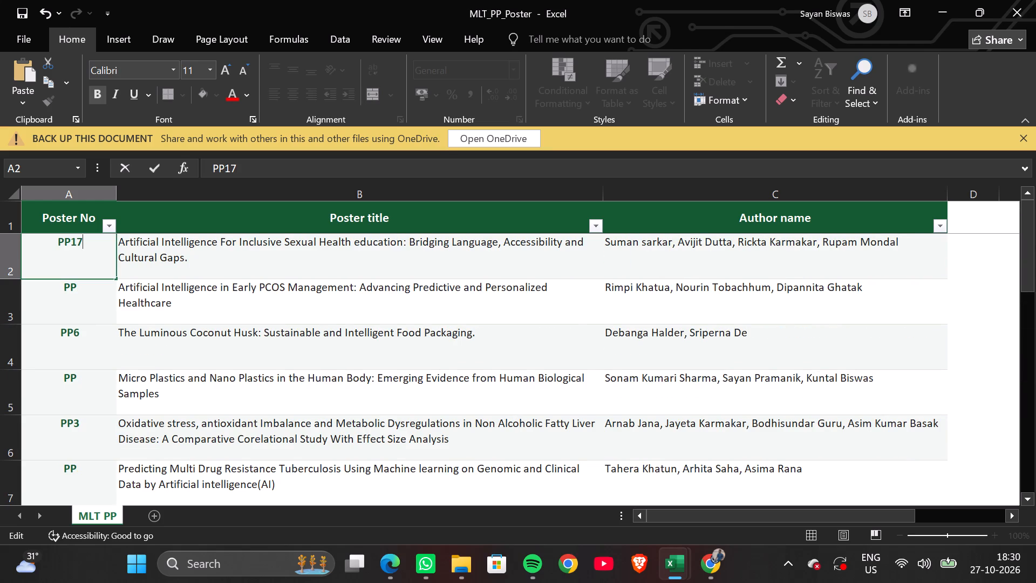
scroll(93, 342, "down", 2)
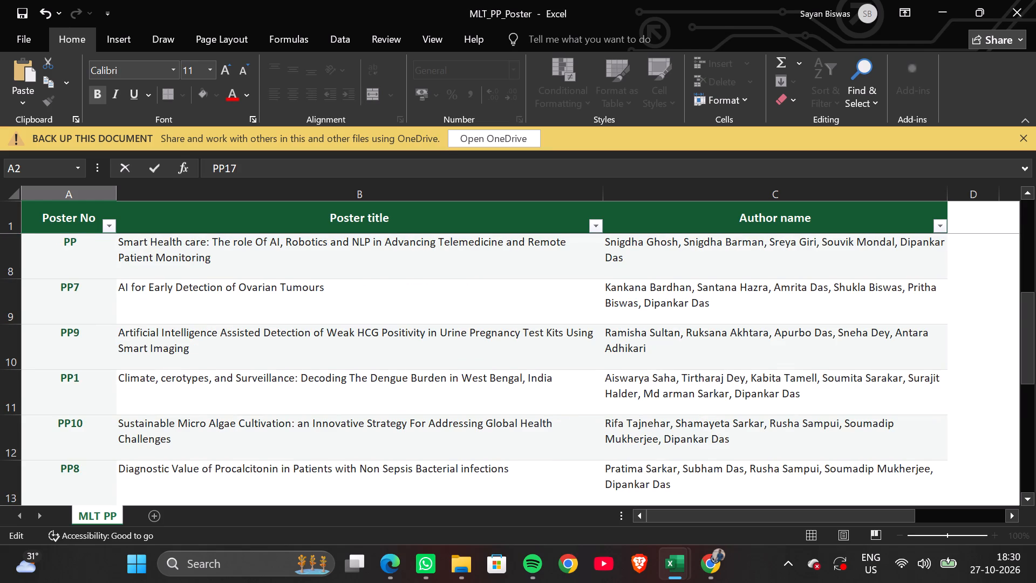
scroll(94, 342, "up", 2)
scroll(94, 342, "down", 1)
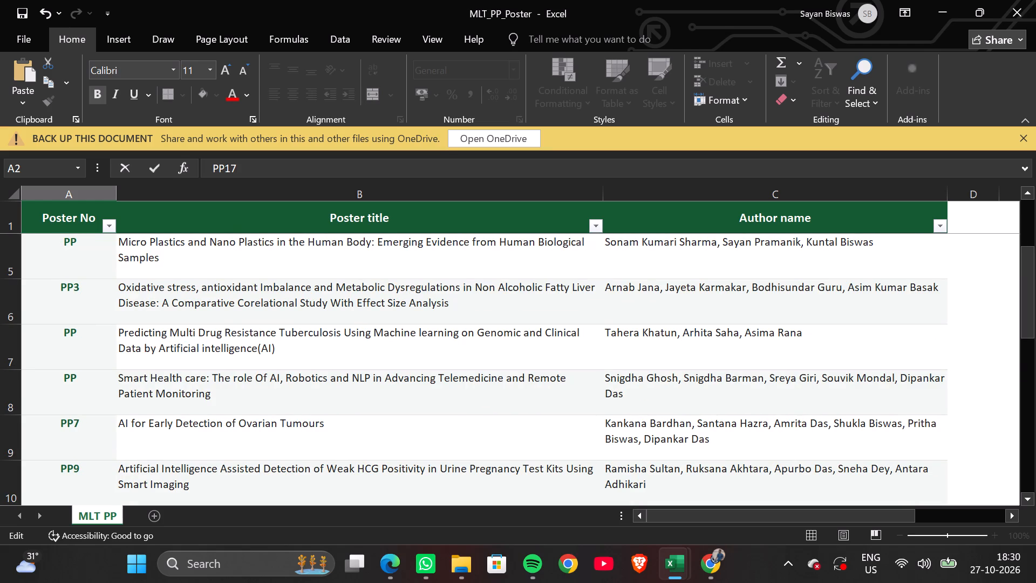
scroll(94, 342, "down", 2)
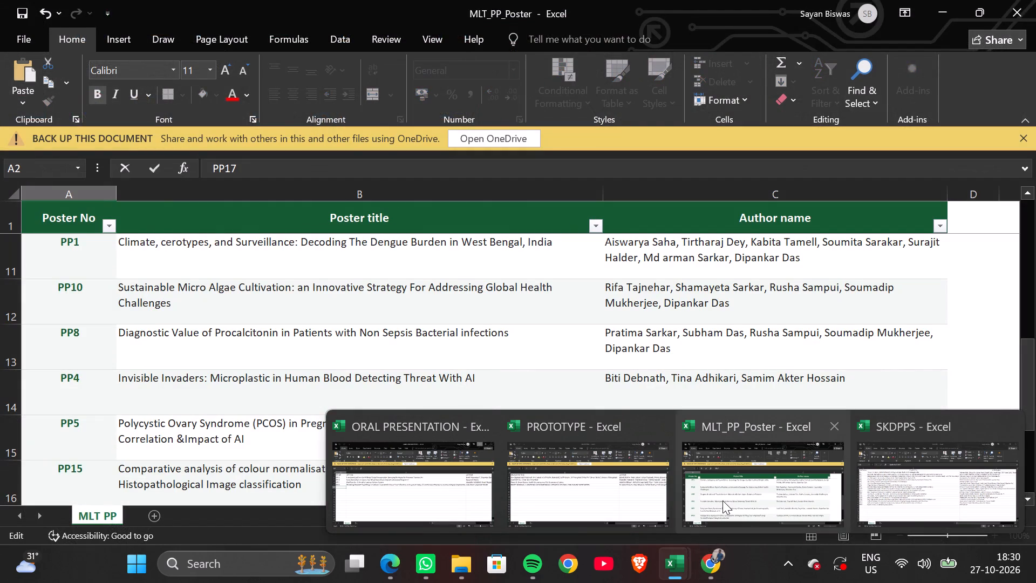
left_click(723, 500)
scroll(311, 404, "up", 3)
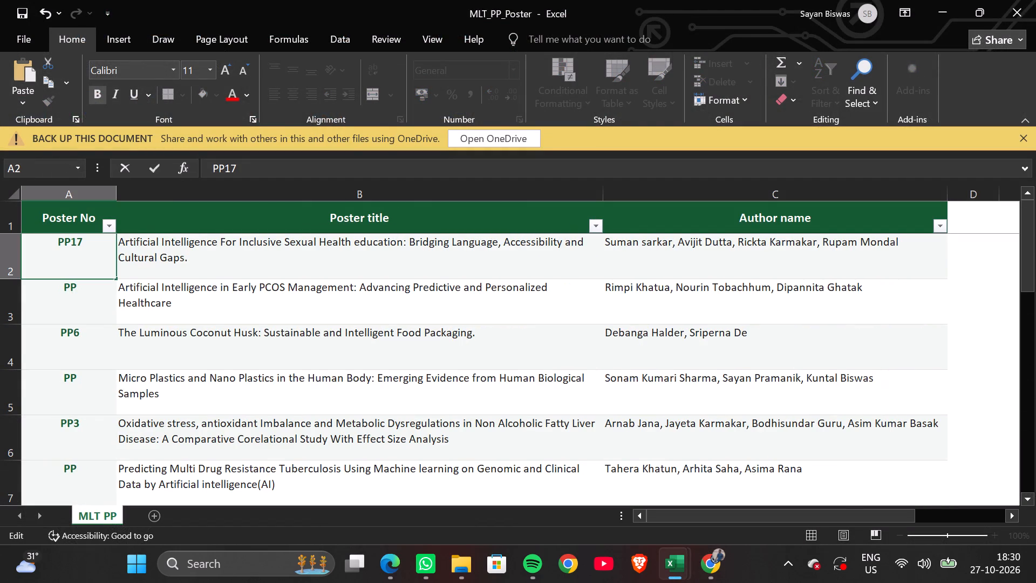
scroll(311, 404, "up", 3)
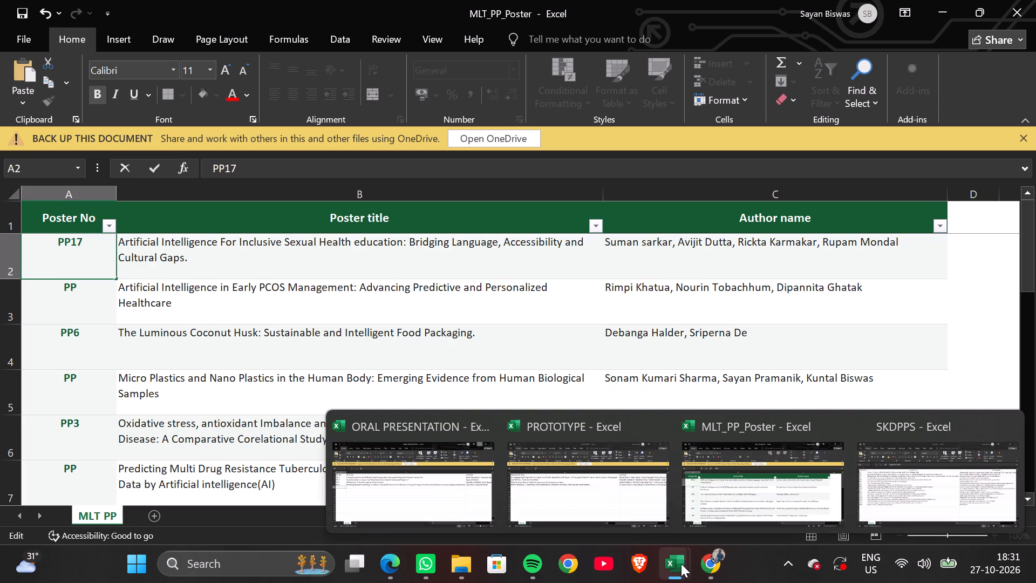
Check SKDPPS and set the poster number of "Micro Plastics and Nano Plastics in the Human Body" in A5 of MLT_PP_Poster to PP14.
left_click(899, 486)
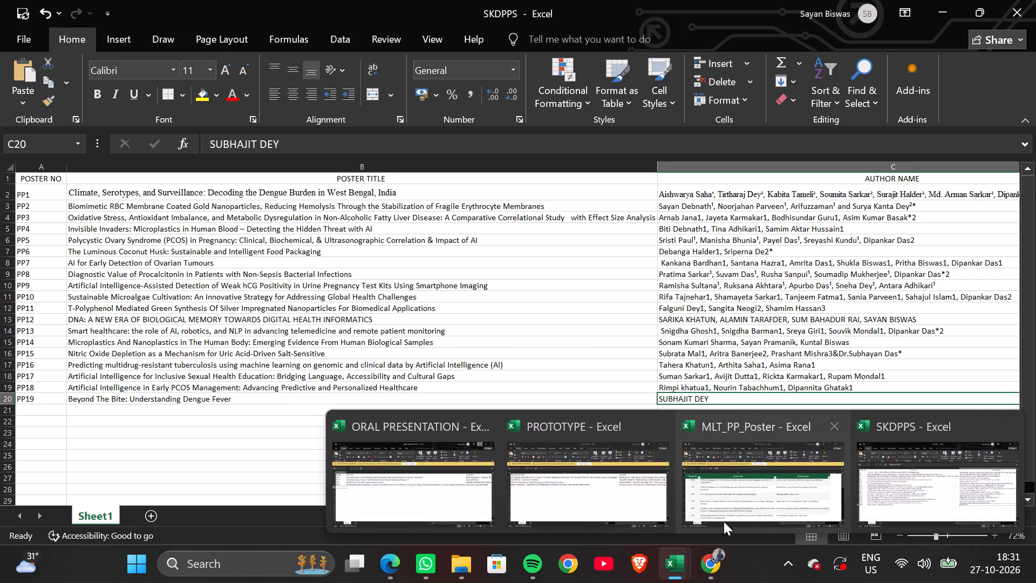
left_click(737, 506)
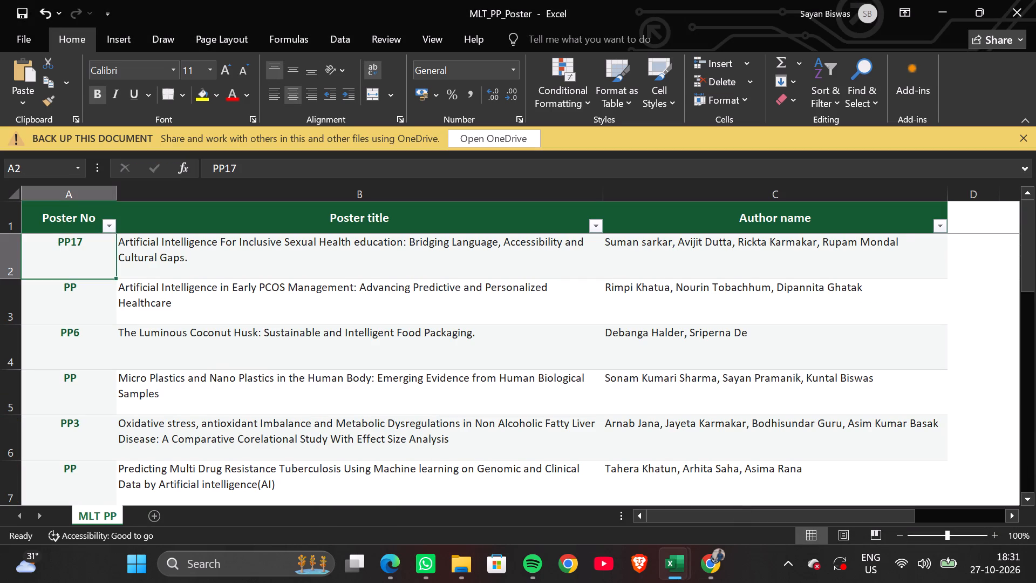
double_click(90, 382)
type("14")
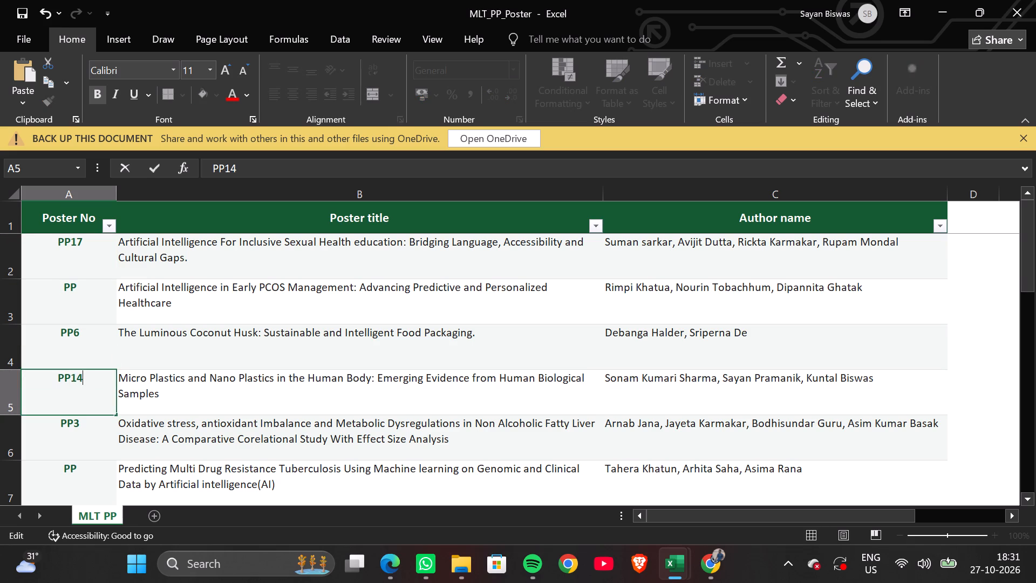
Check SKDPPS again and set the poster number of "Predicting Multi Drug Resistance Tuberculosis" in A7 of MLT_PP_Poster to PP16.
left_click(99, 472)
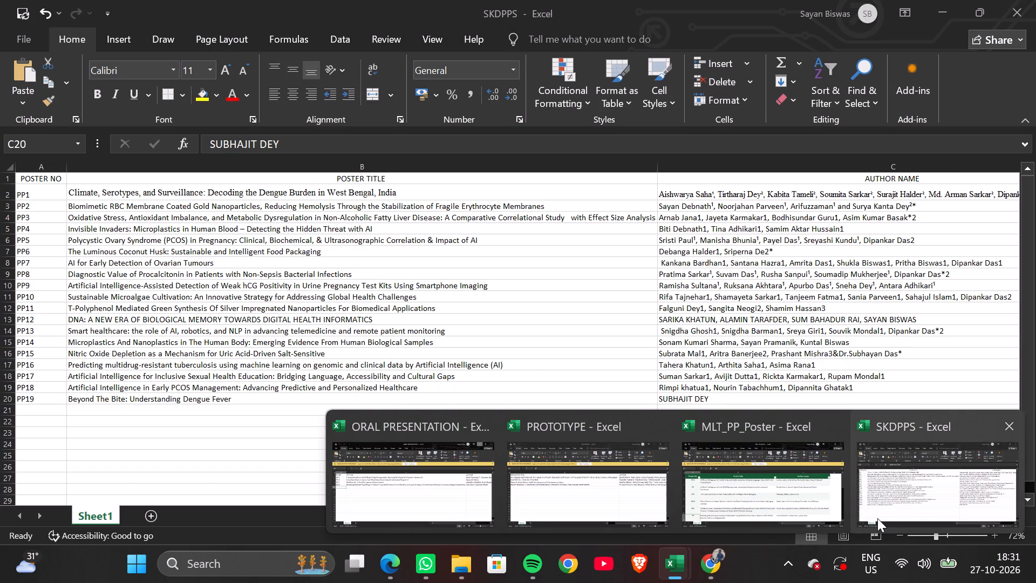
left_click(877, 518)
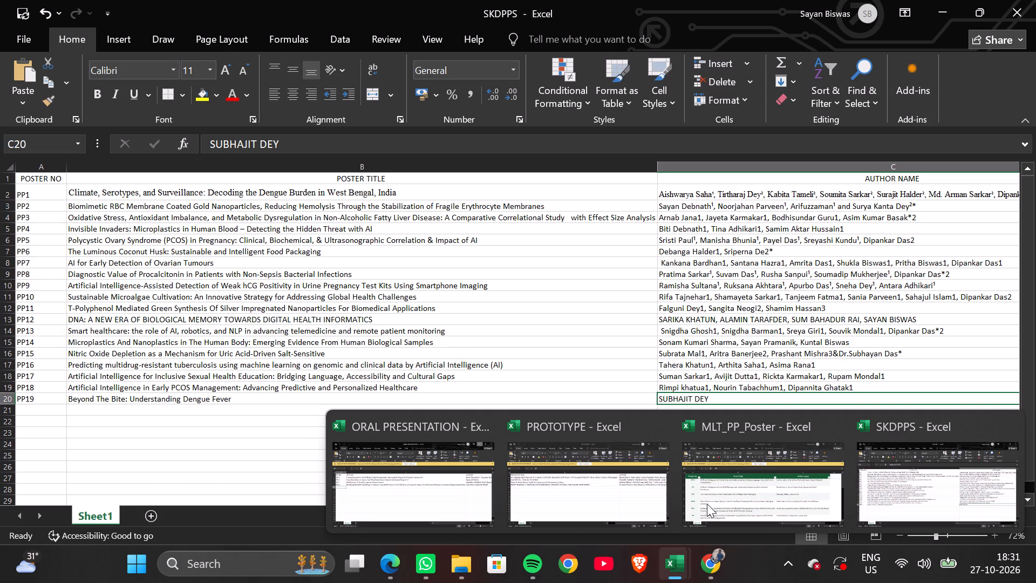
left_click(717, 491)
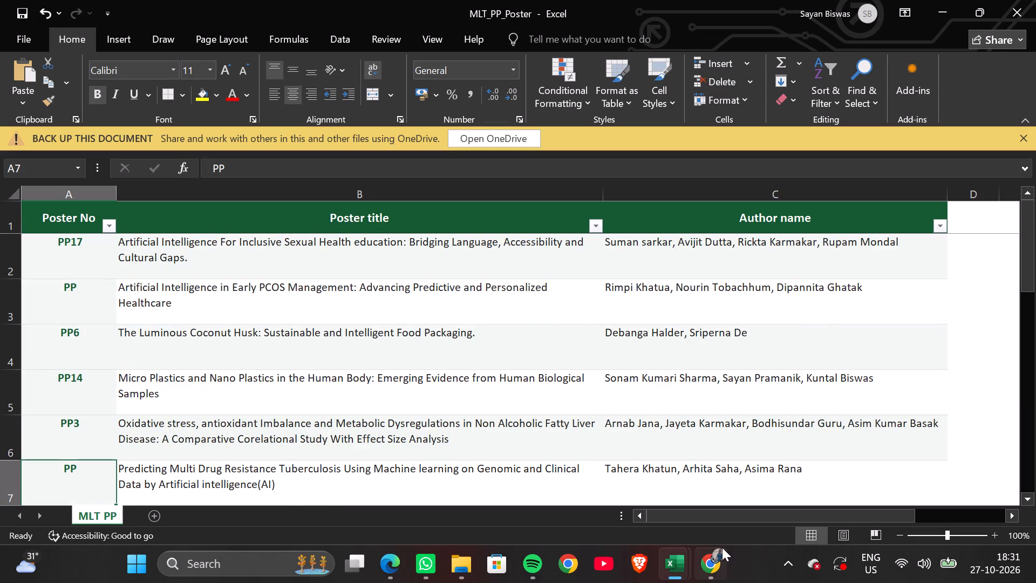
left_click(885, 509)
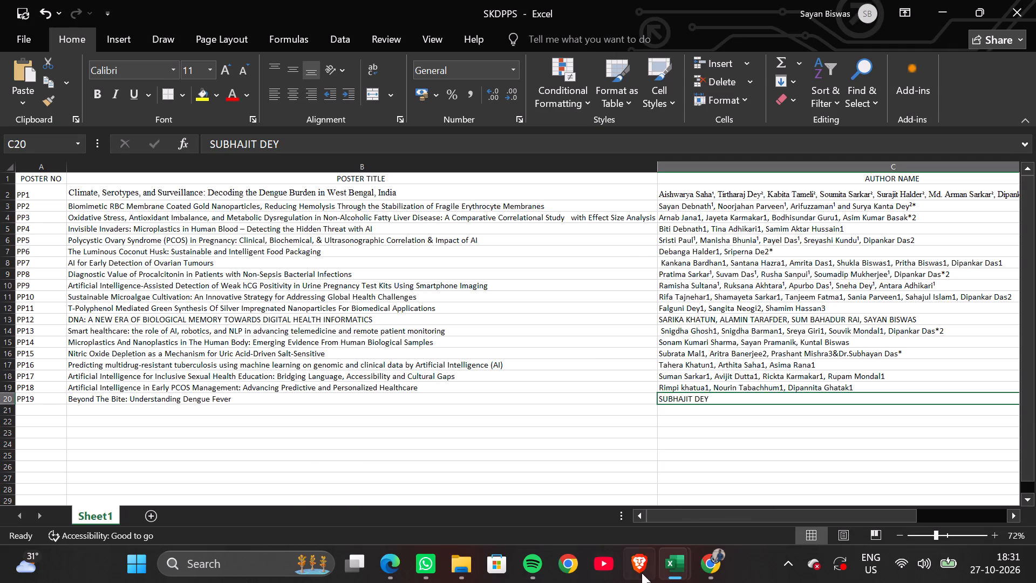
left_click(736, 504)
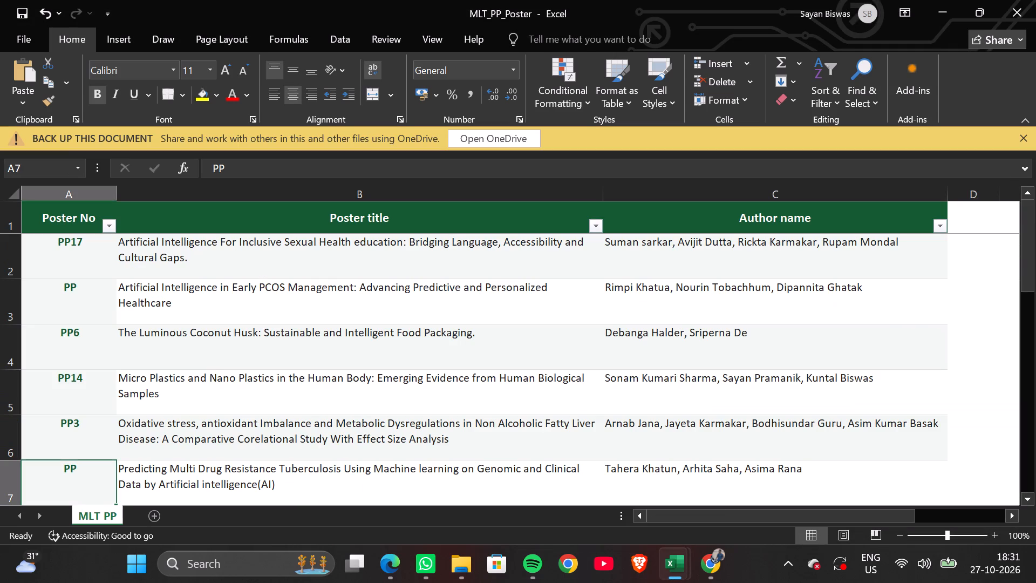
double_click(90, 466)
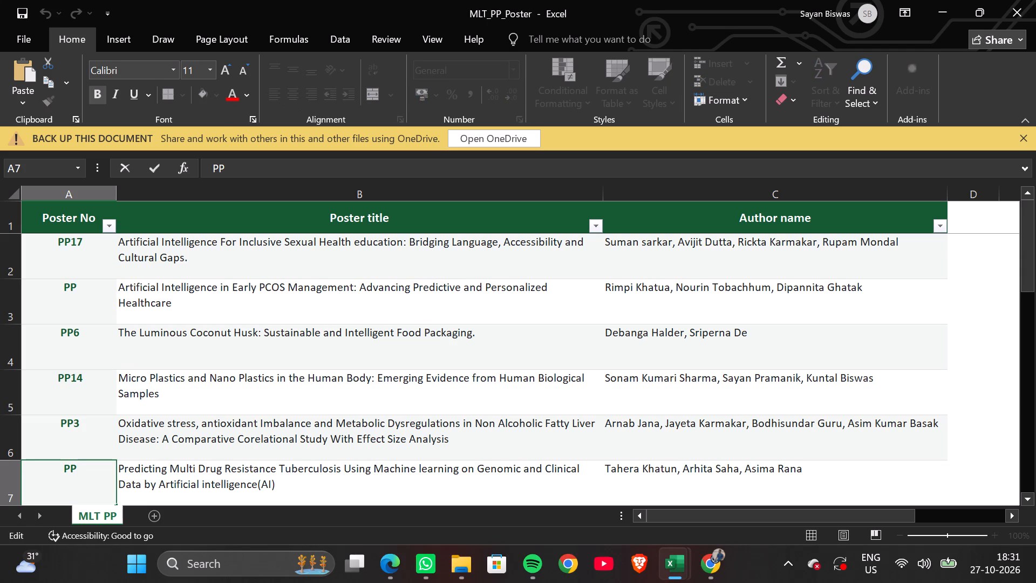
key("1")
key("6")
Look over the list for duplicate numbers and reduce the poster number of "Invetro Investigation on Cytocrome-C structural changes" in A17 to the bare prefix PP.
scroll(121, 486, "down", 2)
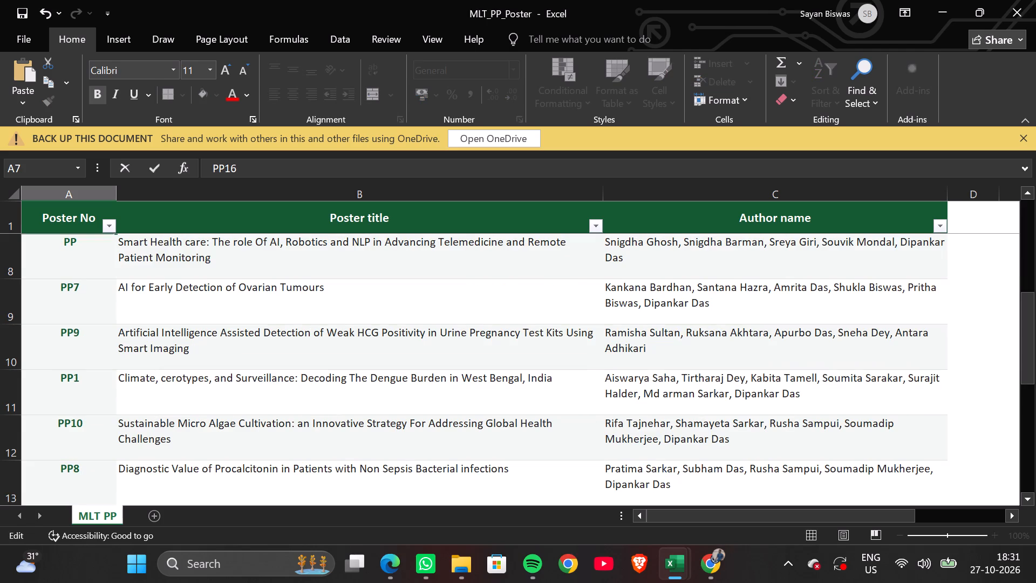
scroll(105, 467, "down", 2)
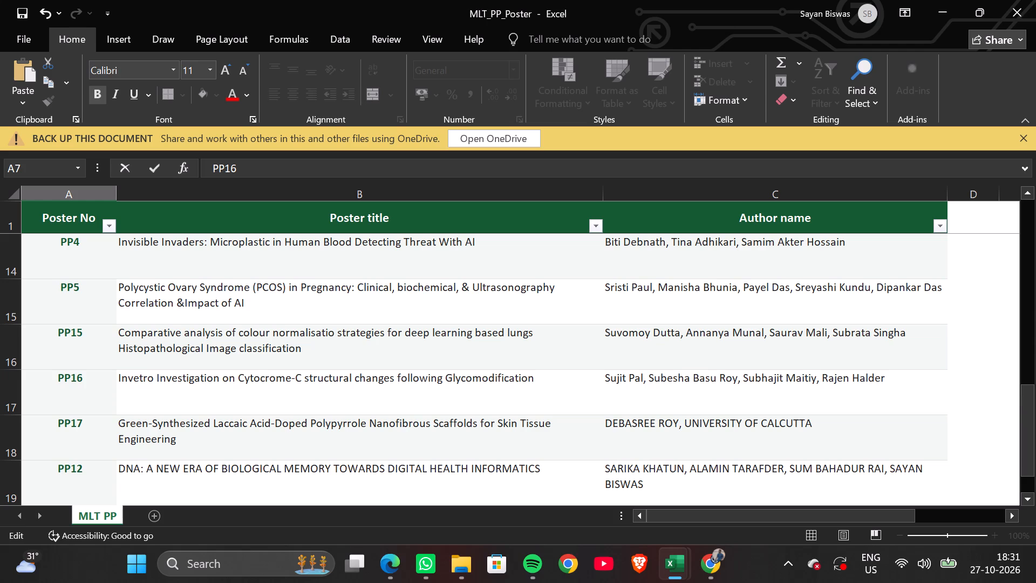
scroll(94, 438, "up", 1)
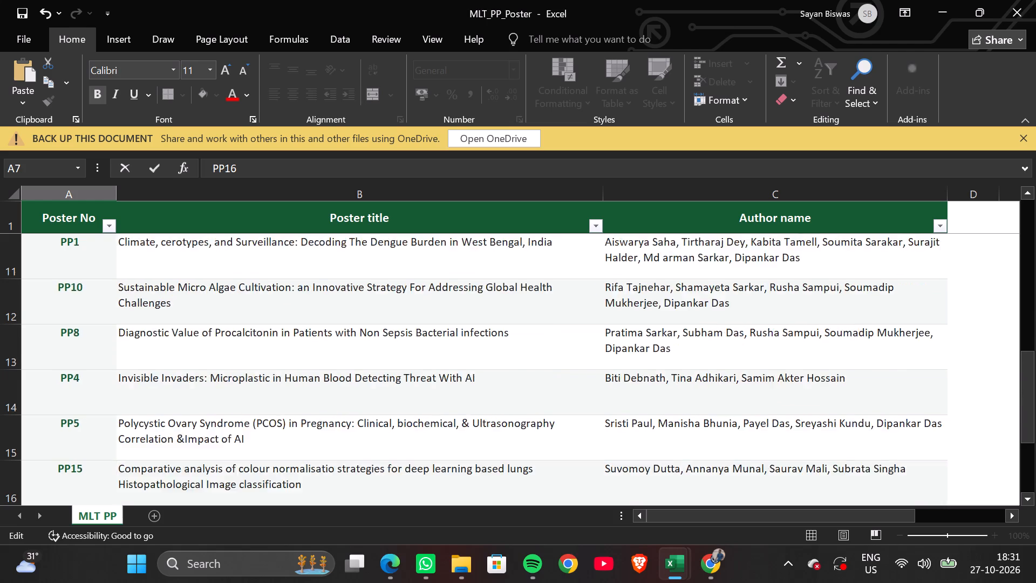
scroll(94, 438, "up", 3)
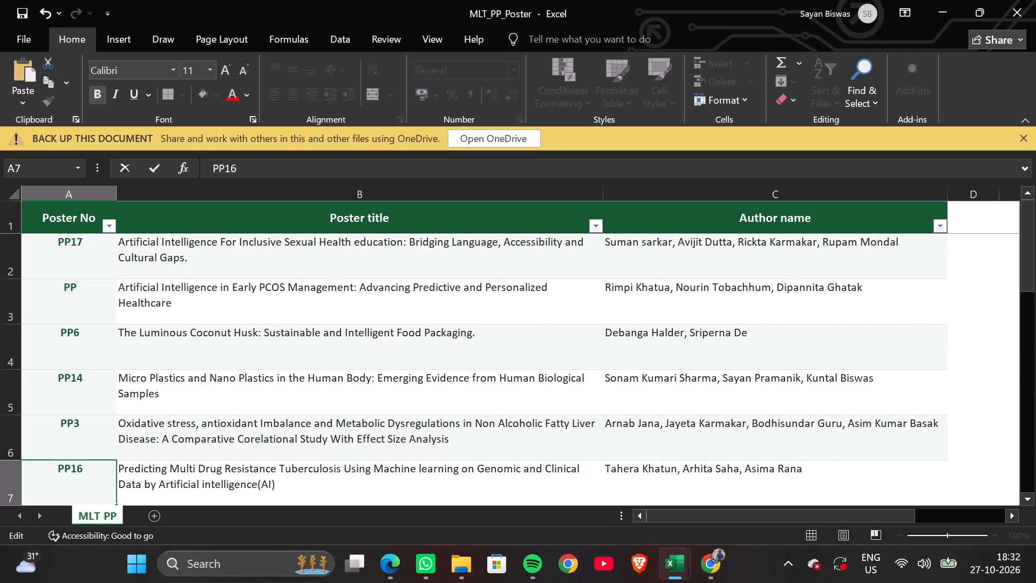
scroll(94, 438, "up", 2)
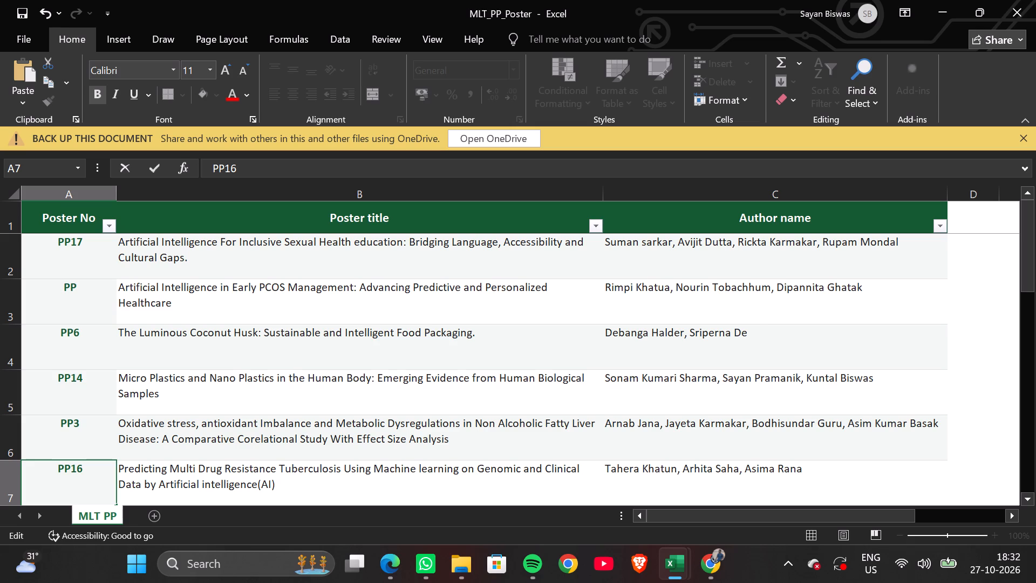
scroll(93, 399, "down", 2)
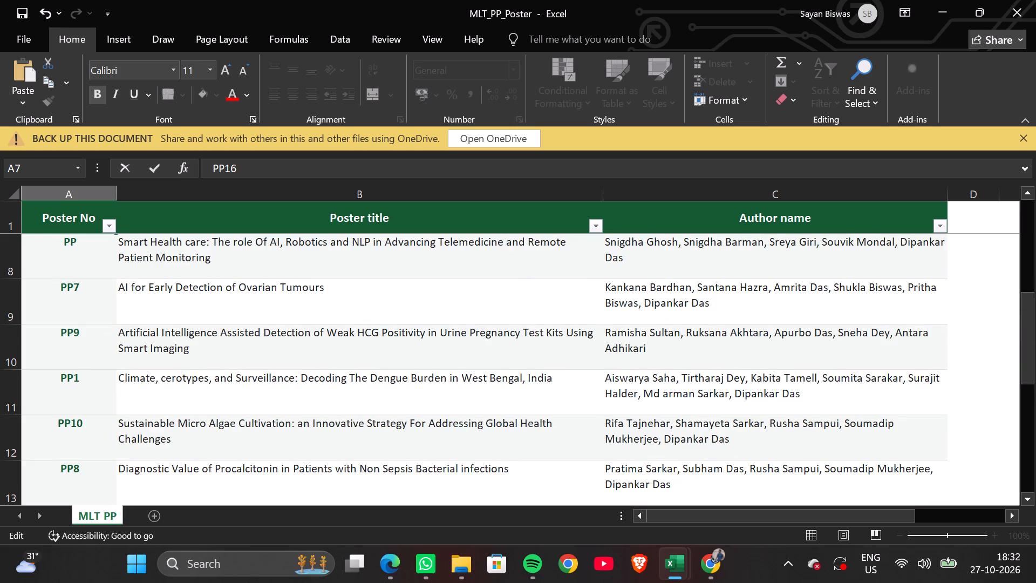
scroll(93, 399, "down", 2)
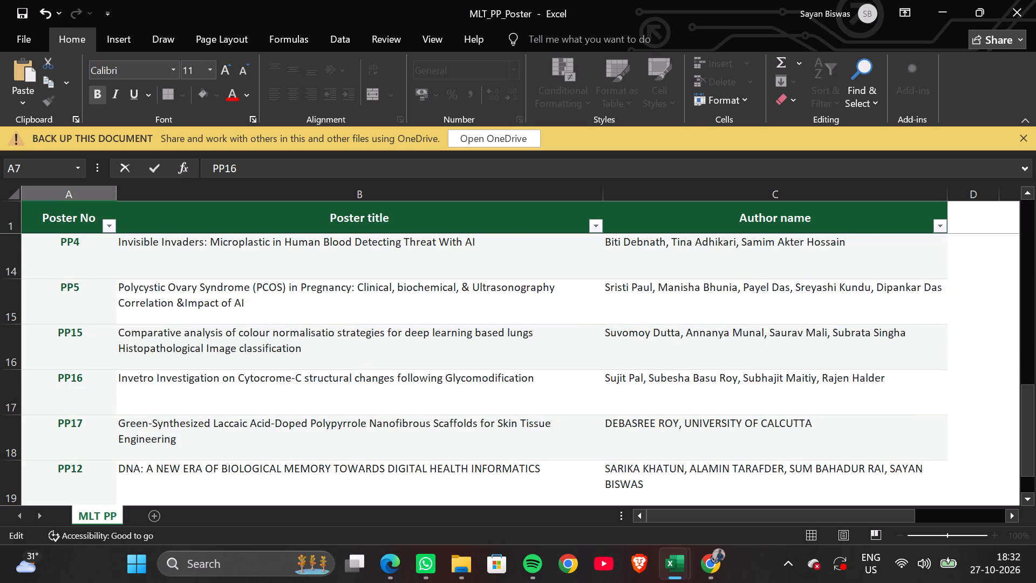
left_click(86, 374)
left_click(91, 373)
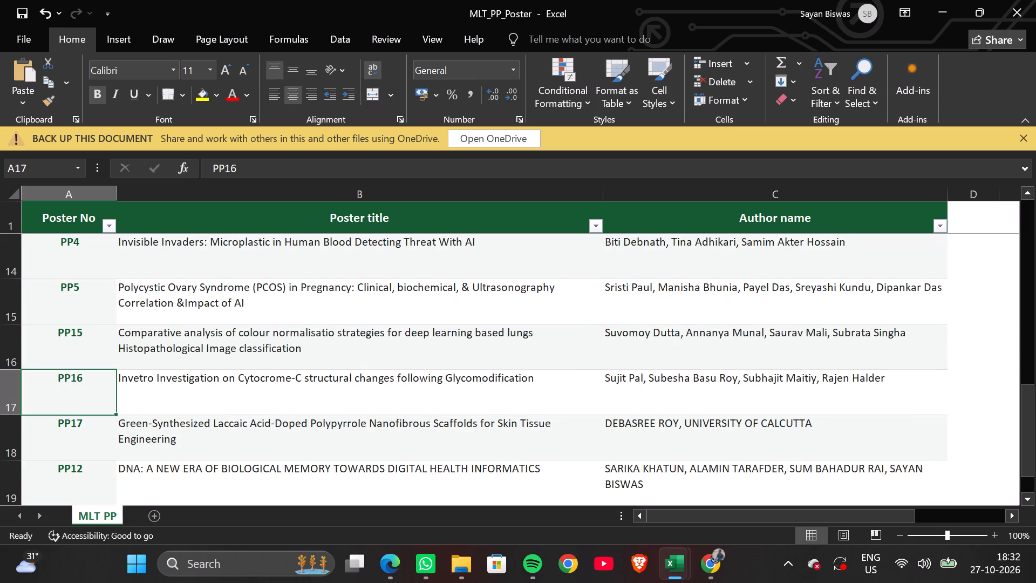
double_click(88, 373)
key("BackSpace")
key("BackSpace")
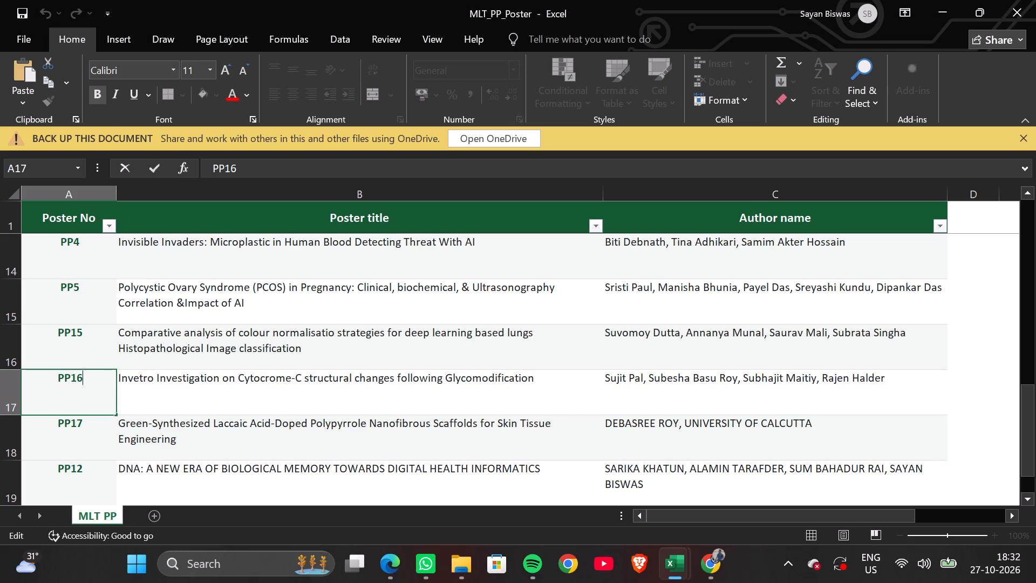
Reduce the poster number of "Green-Synthesized Laccaic Acid-Doped Polypyrrole Nanofibrous Scaffolds" in A18 to the bare prefix PP.
double_click(92, 422)
key("BackSpace")
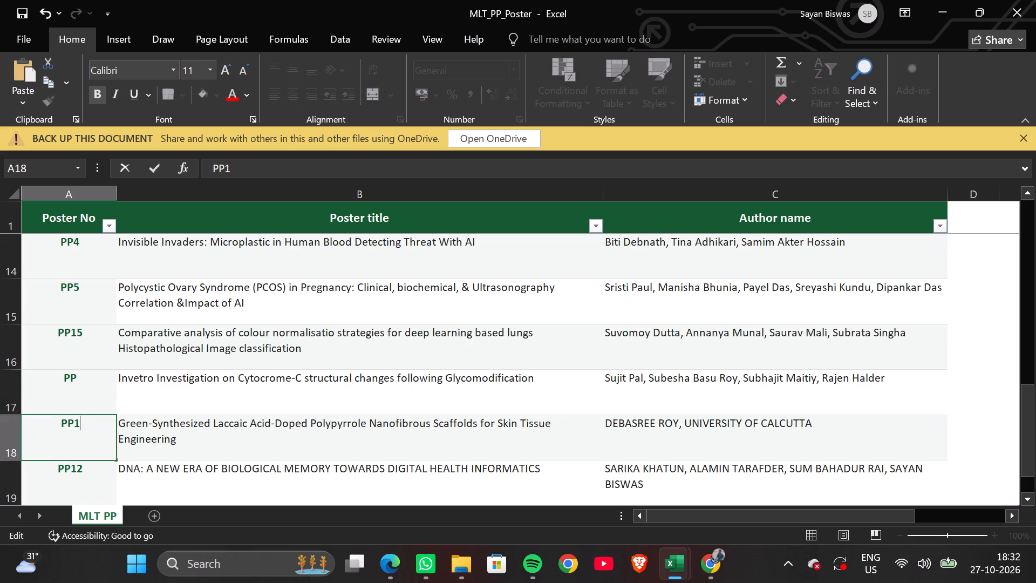
key("BackSpace")
Check SKDPPS and set the poster number of "Artificial Intelligence in Early PCOS Management" in A3 of MLT_PP_Poster to PP18.
scroll(92, 423, "down", 1)
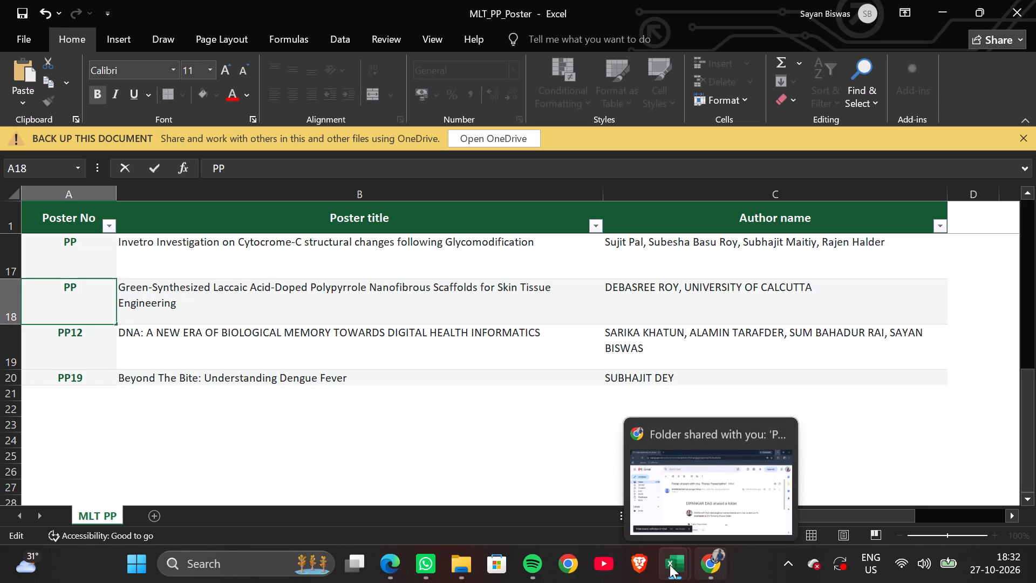
scroll(150, 409, "up", 2)
scroll(150, 409, "down", 1)
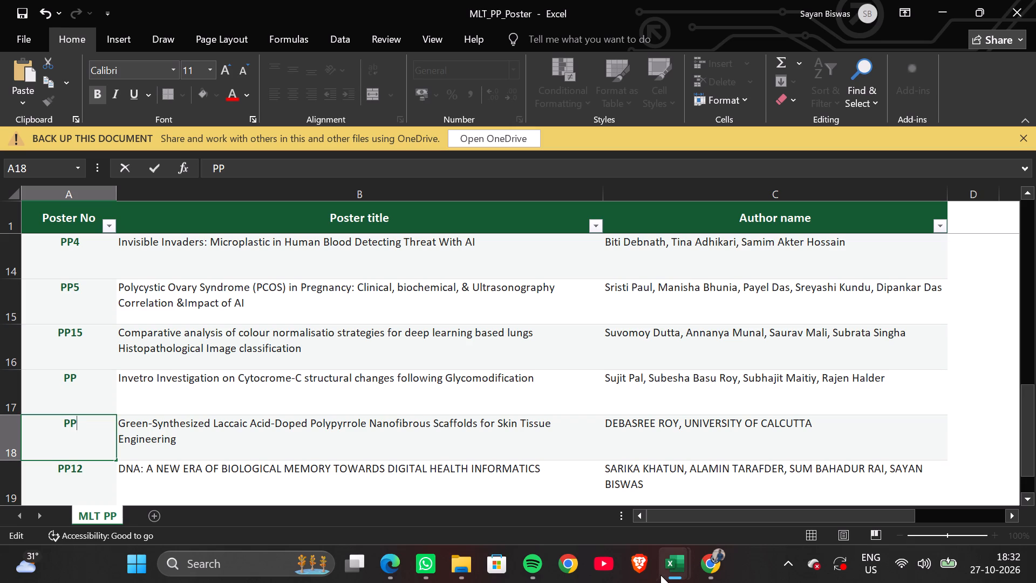
left_click(868, 487)
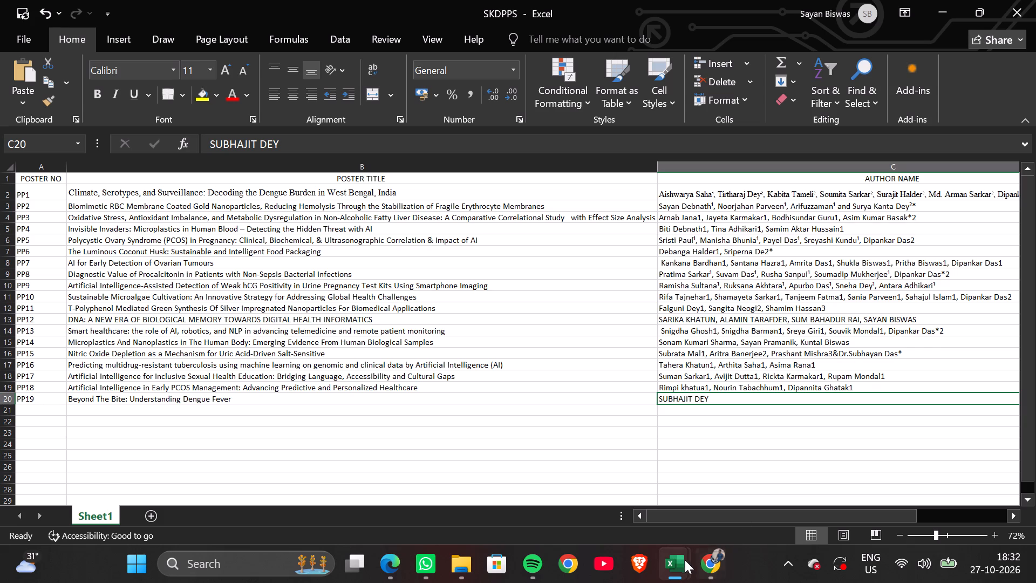
left_click(707, 512)
scroll(446, 321, "up", 5)
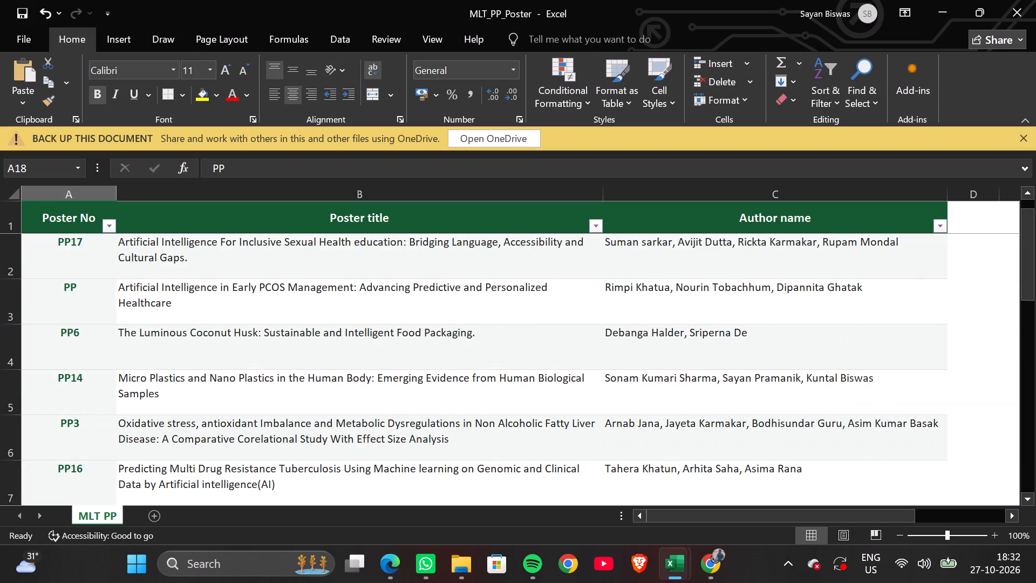
scroll(15, 342, "up", 3)
double_click(91, 300)
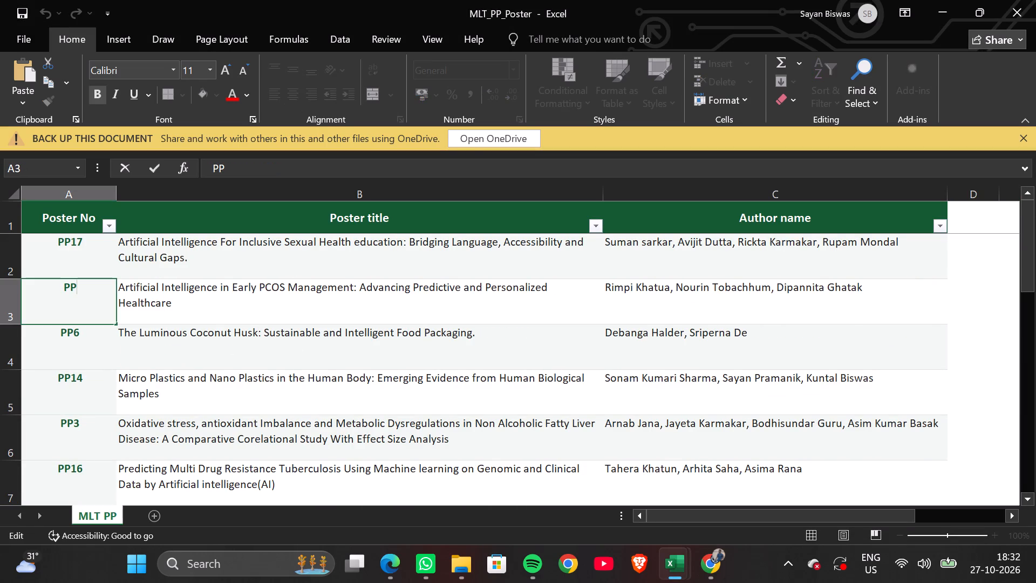
key("1")
key("8")
Check SKDPPS and set the poster number of "Smart Health care: The role Of AI, Robotics and NLP" in A8 of MLT_PP_Poster to PP13.
scroll(99, 391, "down", 1)
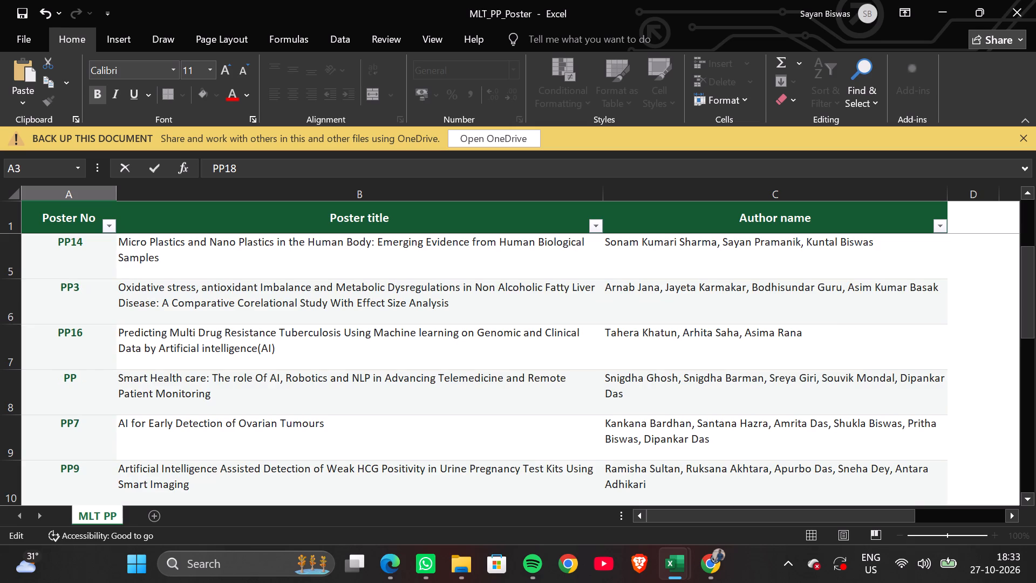
left_click(99, 391)
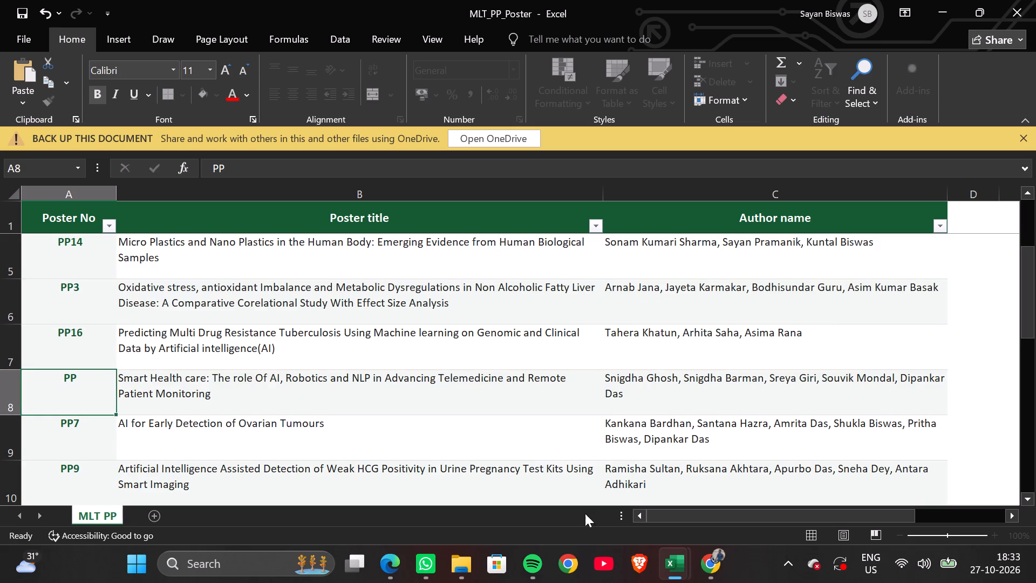
left_click(888, 492)
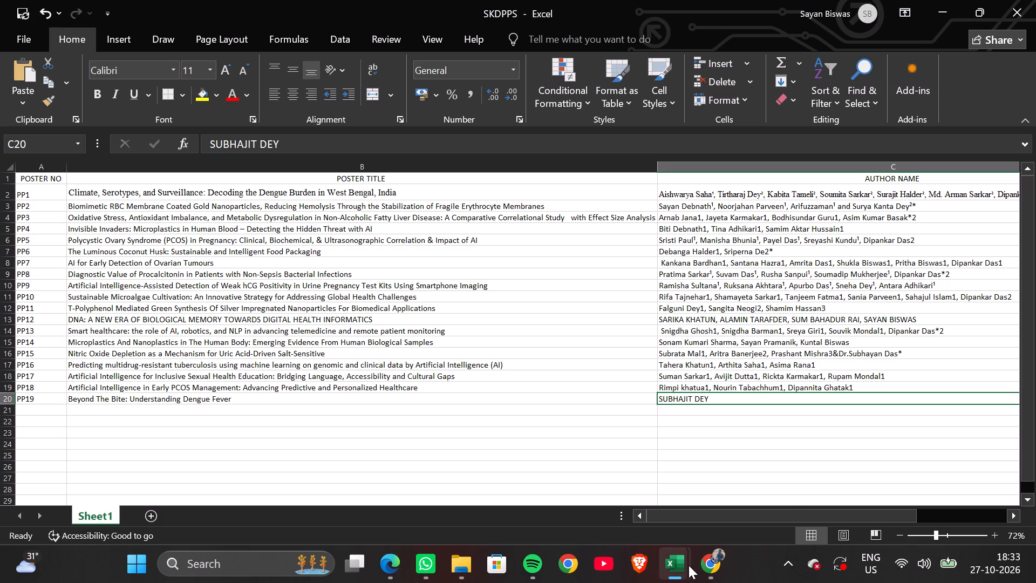
left_click(741, 520)
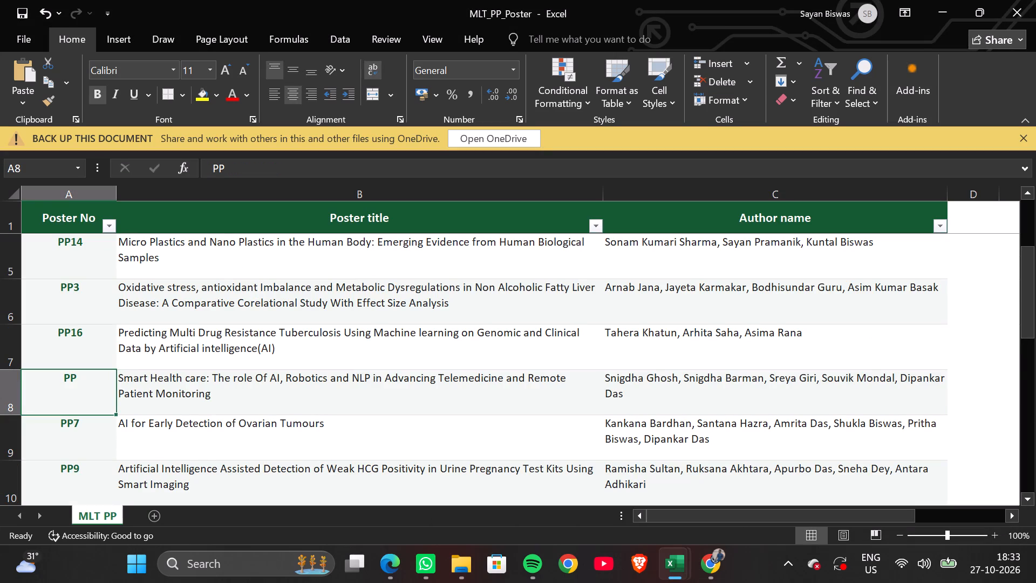
double_click(98, 382)
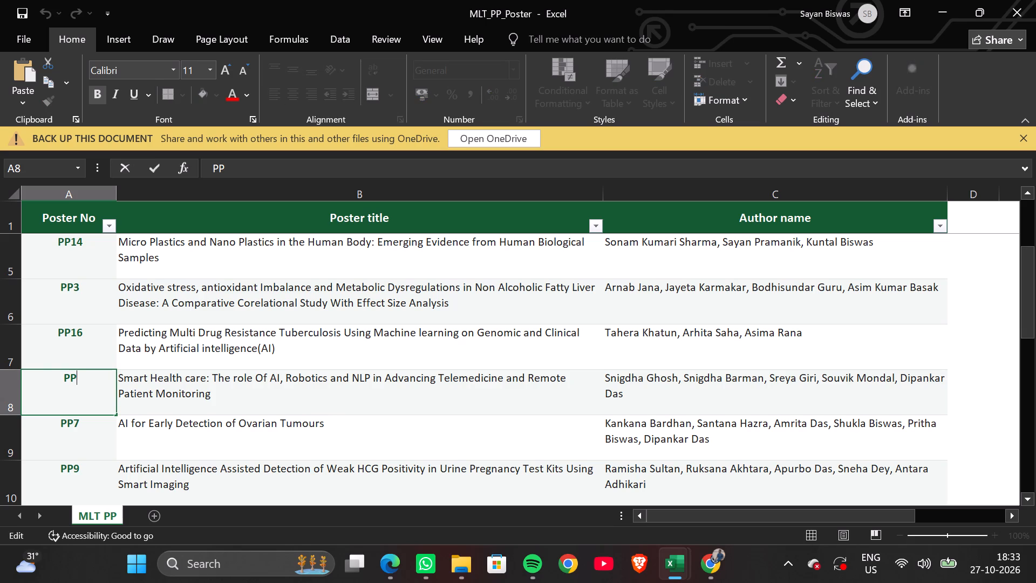
type("13")
Look over the whole MLT_PP_Poster list for missing or doubtful poster numbers, including "Comparative analysis of colour normalisatio strategies" in A16.
scroll(98, 382, "up", 4)
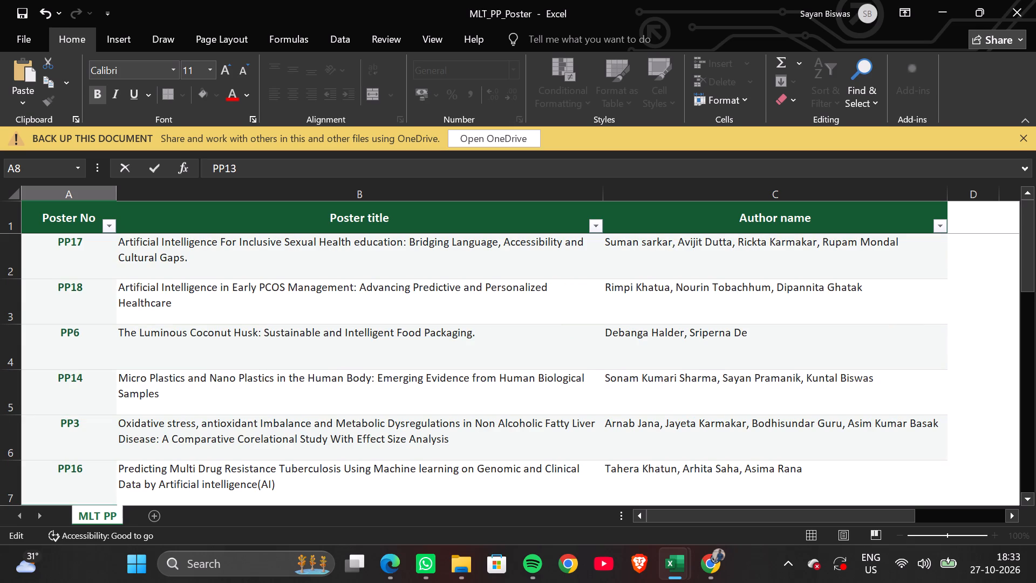
scroll(94, 428, "down", 1)
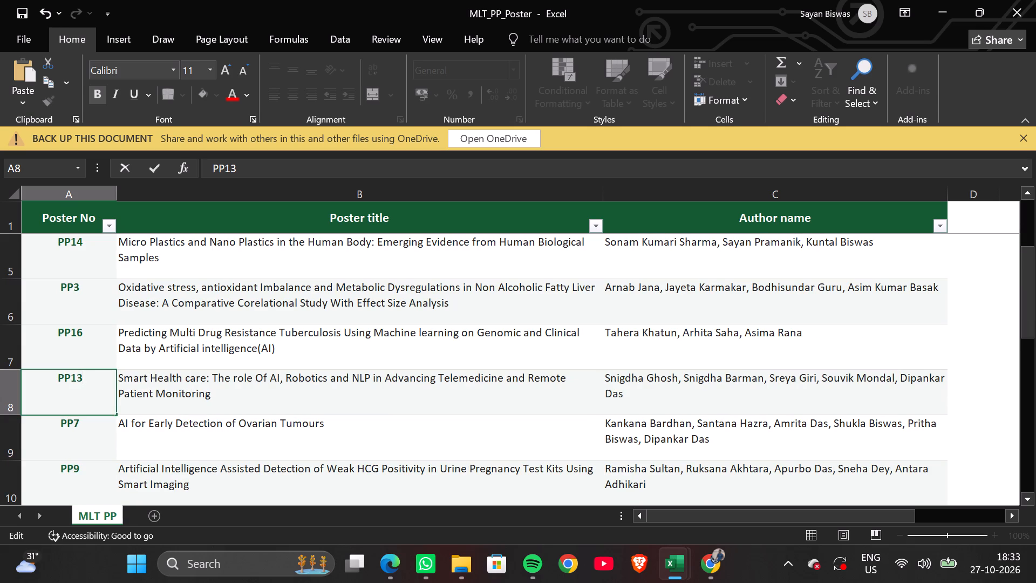
scroll(87, 429, "down", 1)
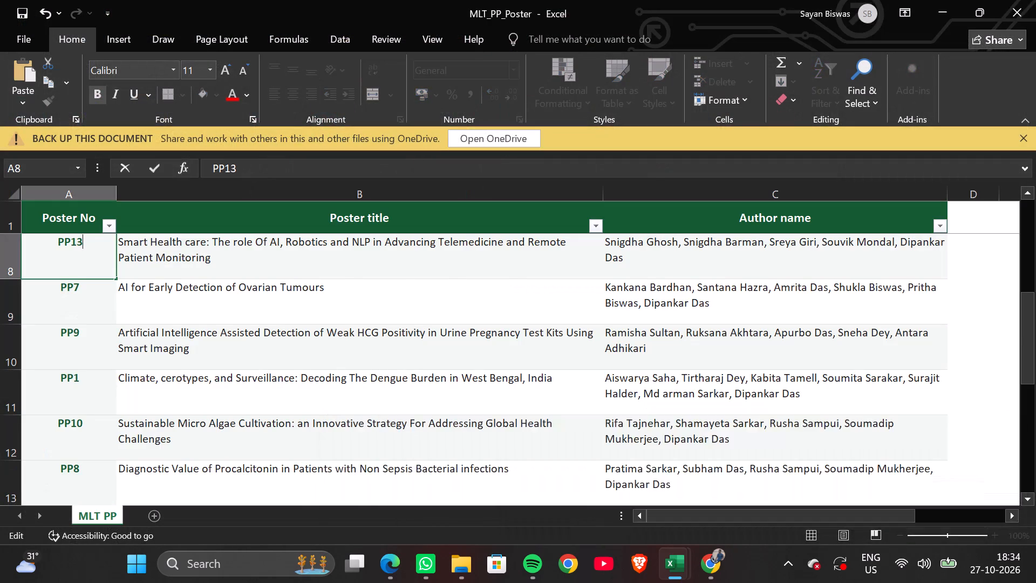
scroll(294, 362, "down", 2)
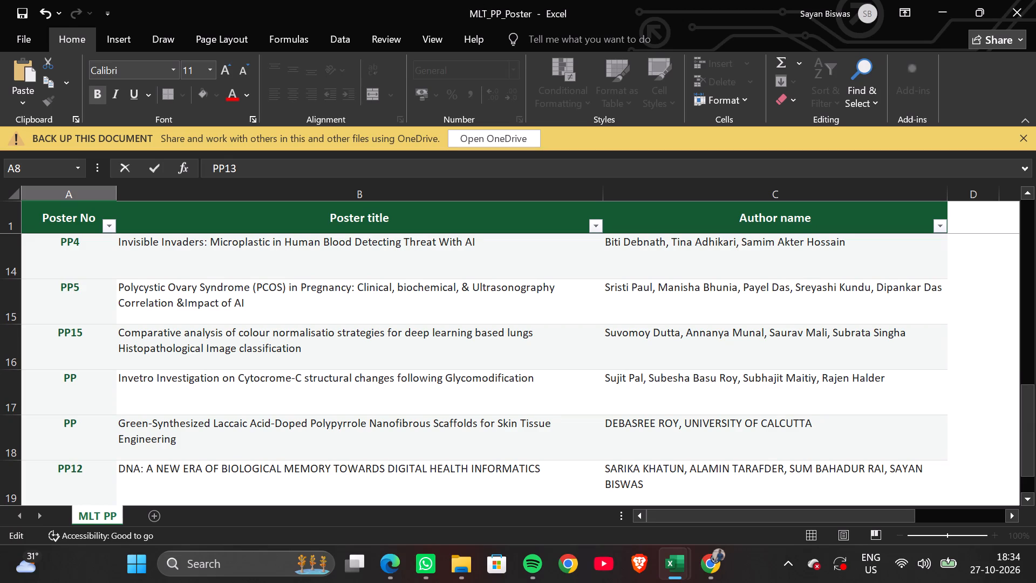
double_click(100, 337)
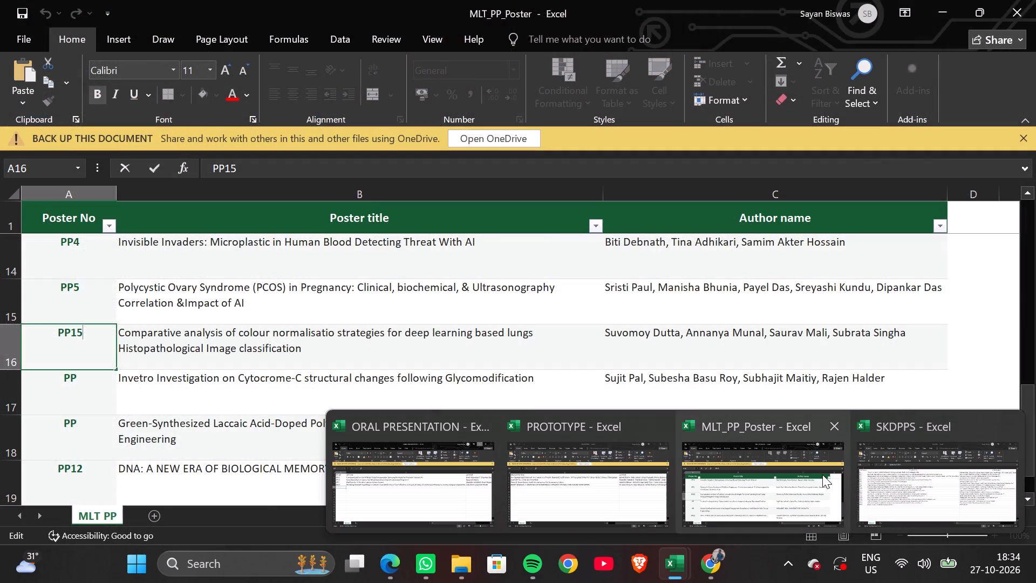
left_click(822, 474)
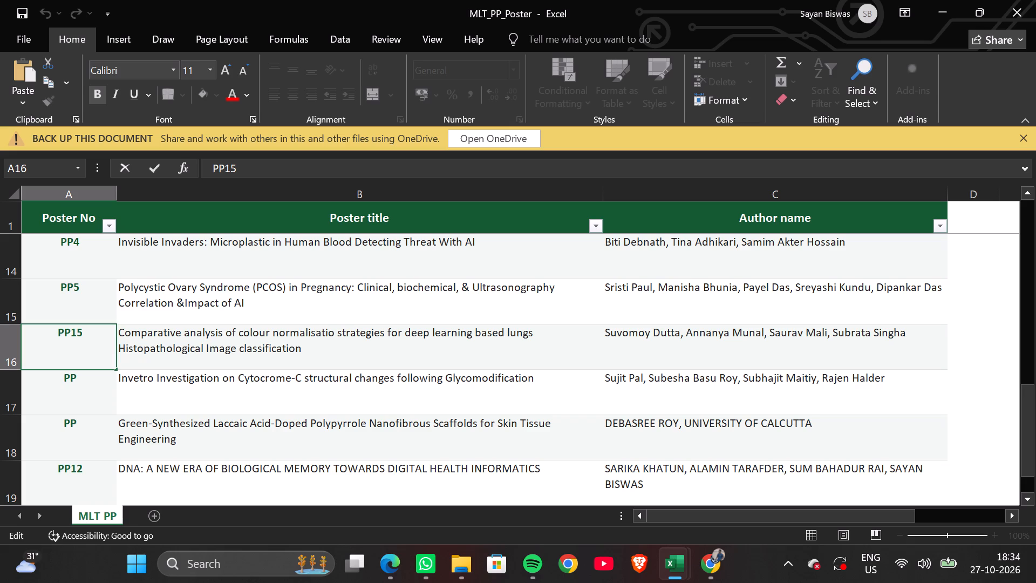
left_click(409, 402)
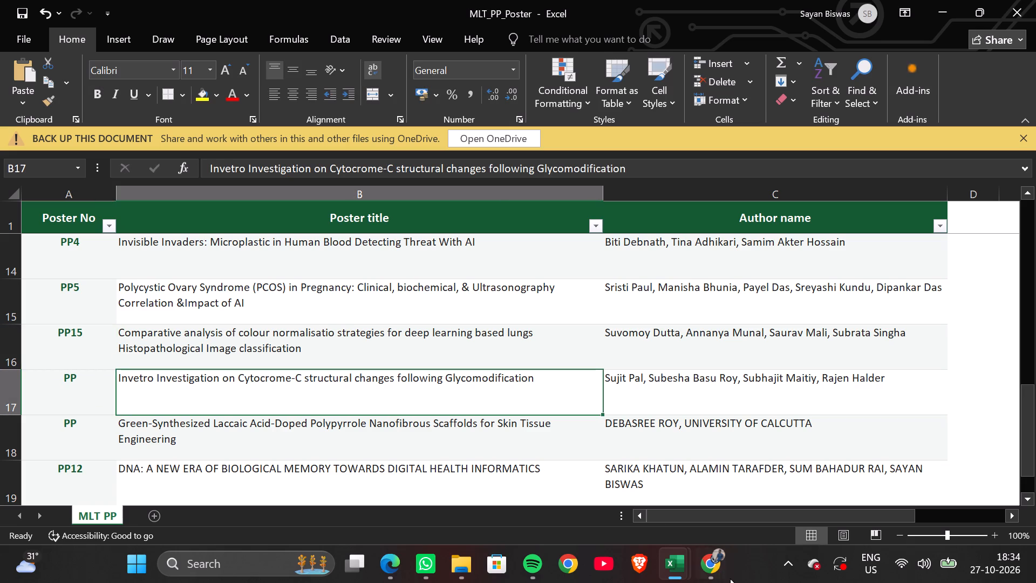
Compare the posters in rows 11 to 20 of MLT_PP_Poster with the titles and authors in SKDPPS.
left_click(908, 486)
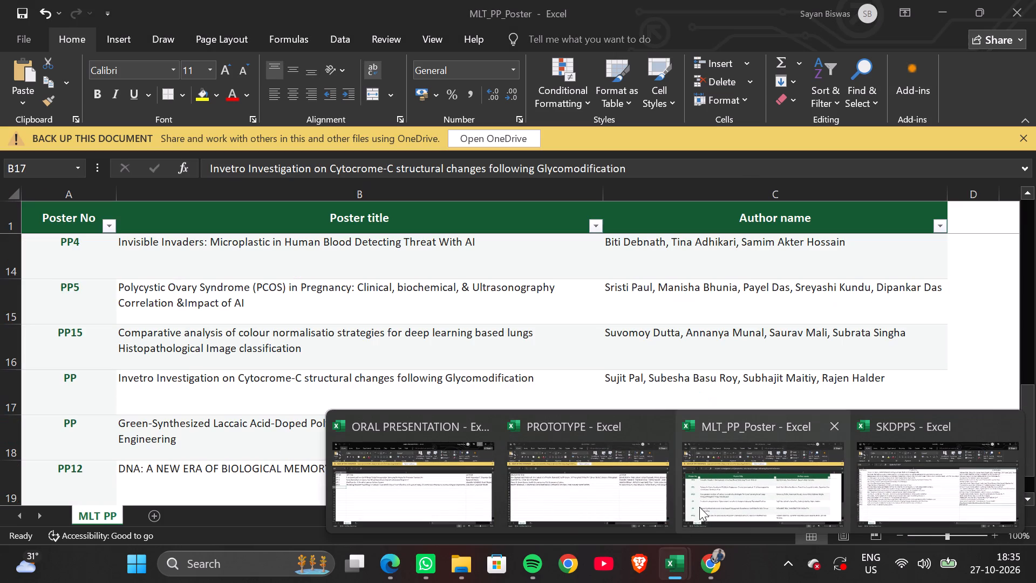
left_click(699, 507)
scroll(302, 375, "up", 1)
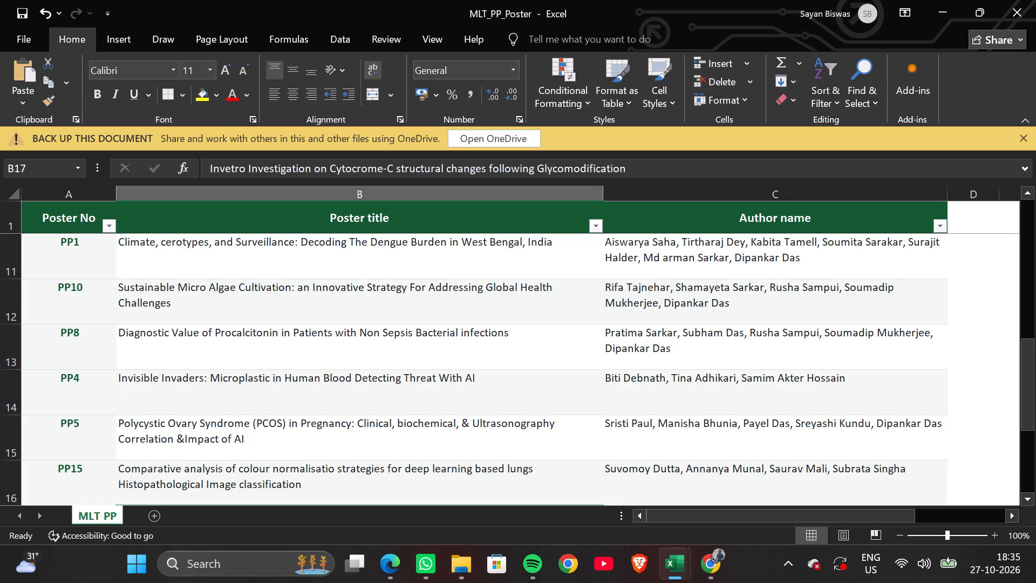
scroll(302, 375, "down", 1)
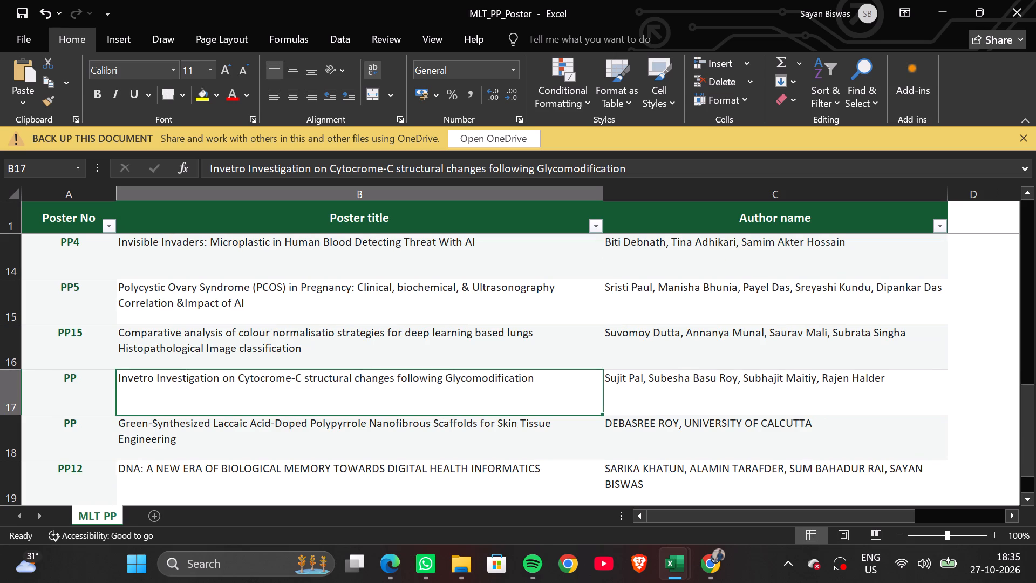
scroll(302, 375, "down", 1)
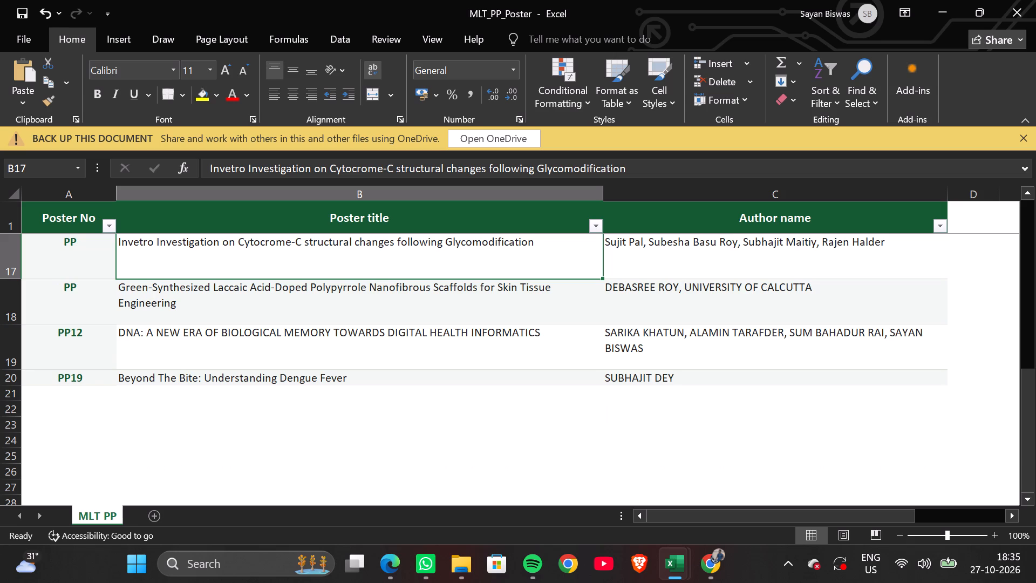
scroll(302, 375, "up", 1)
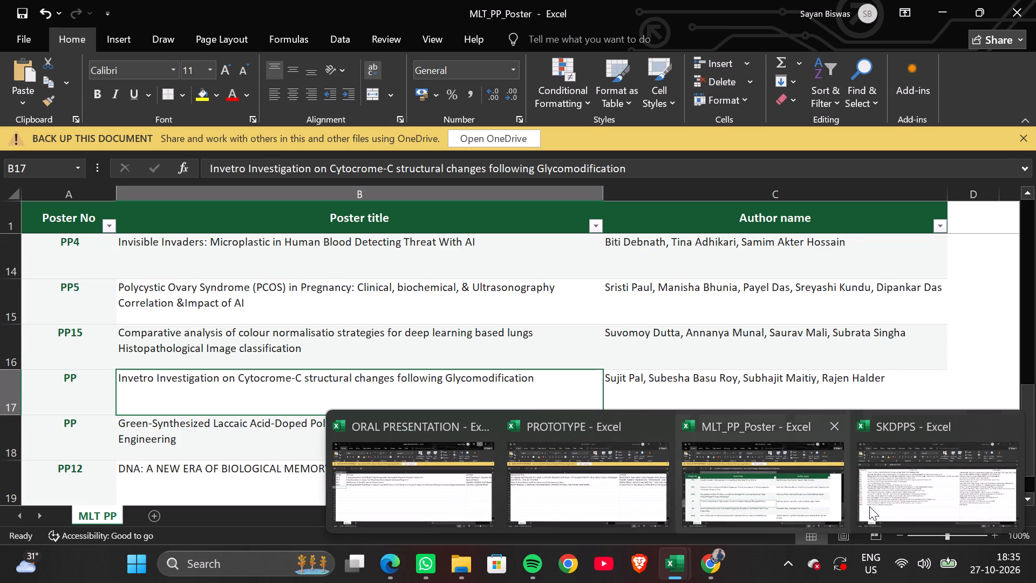
left_click(902, 503)
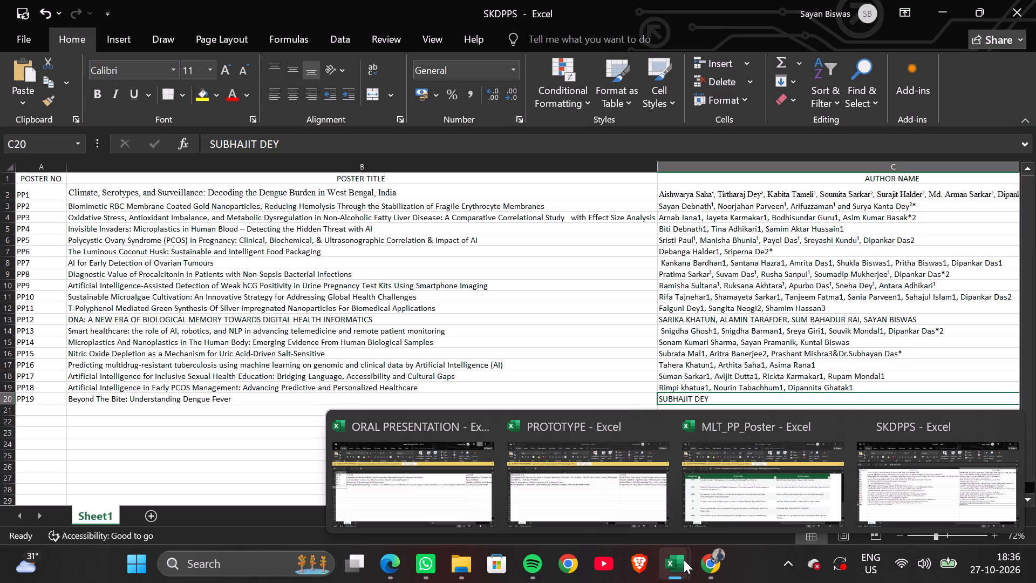
left_click(712, 510)
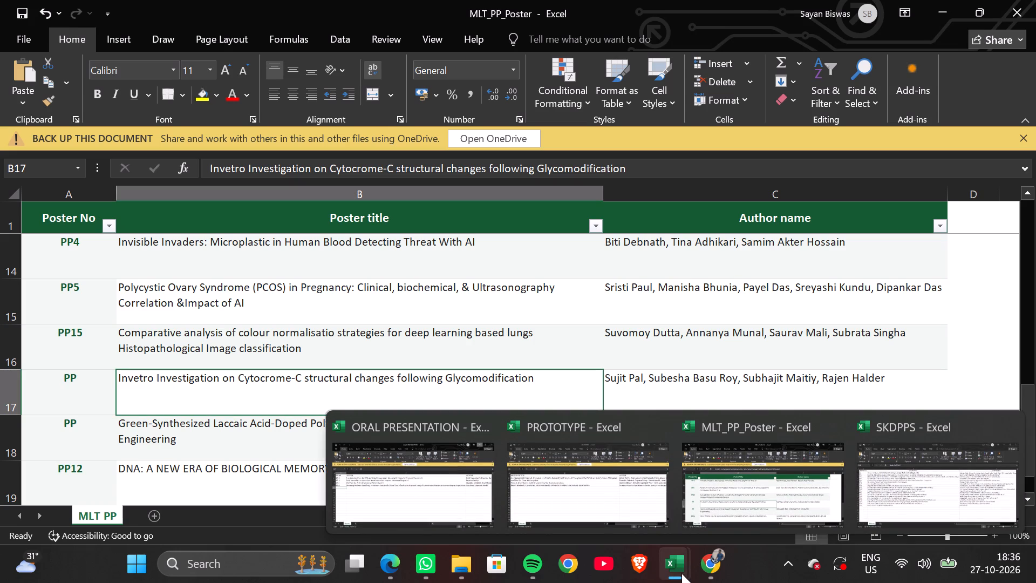
left_click(871, 491)
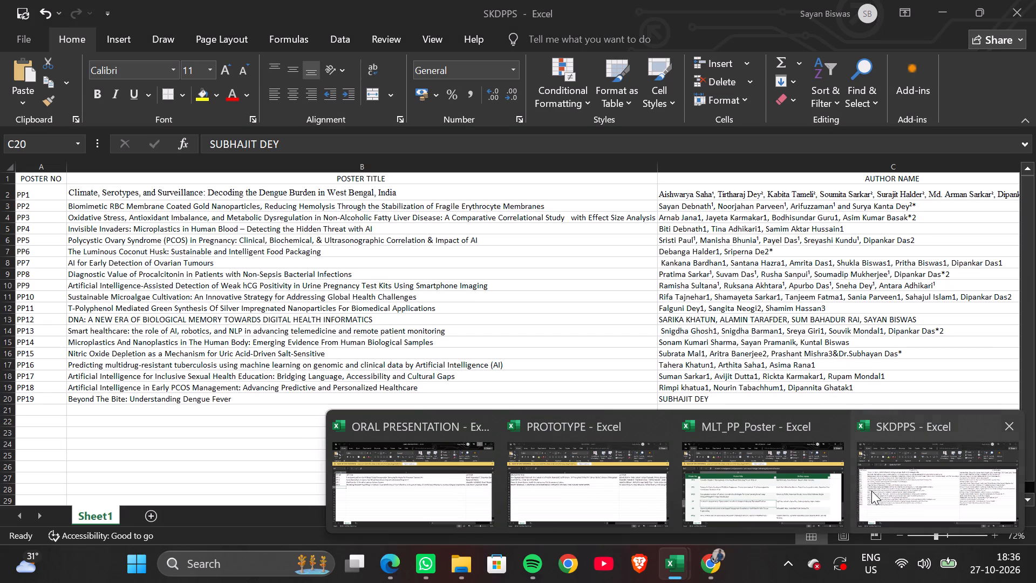
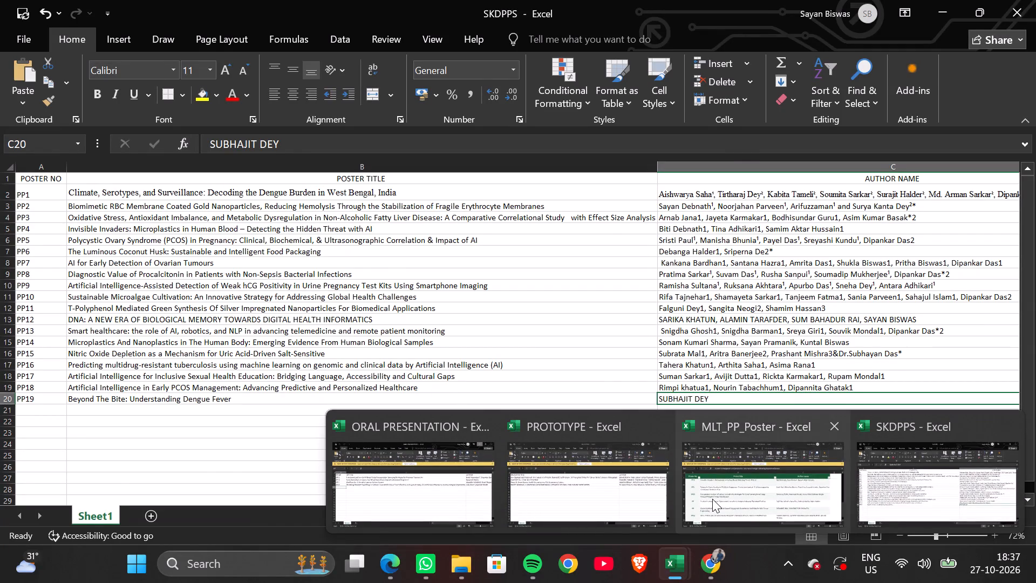
Examine the last poster entries in the MLT_PP_Poster workbook and compare them with the list in the SKDPPS workbook.
left_click(712, 499)
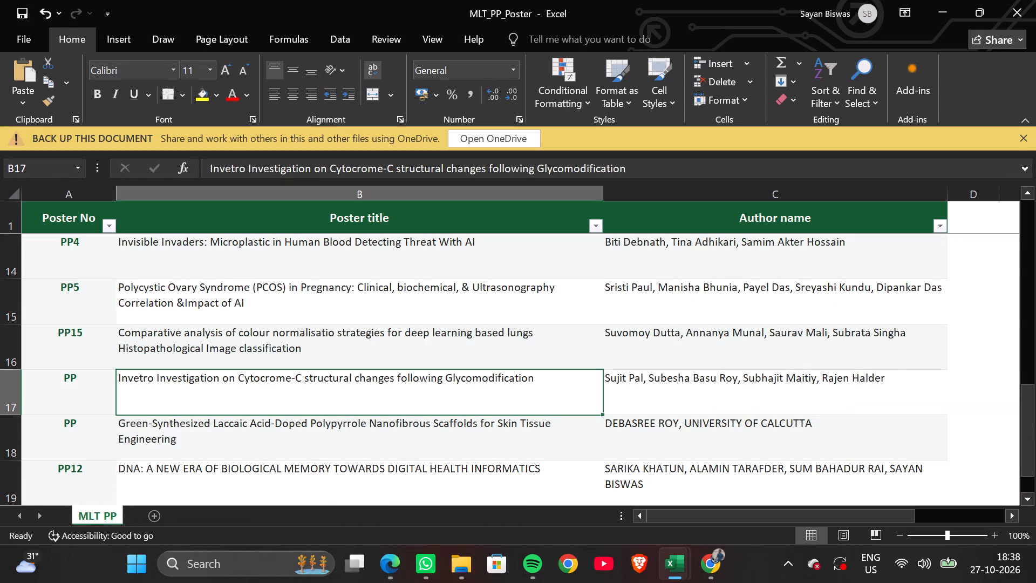
scroll(381, 382, "down", 1)
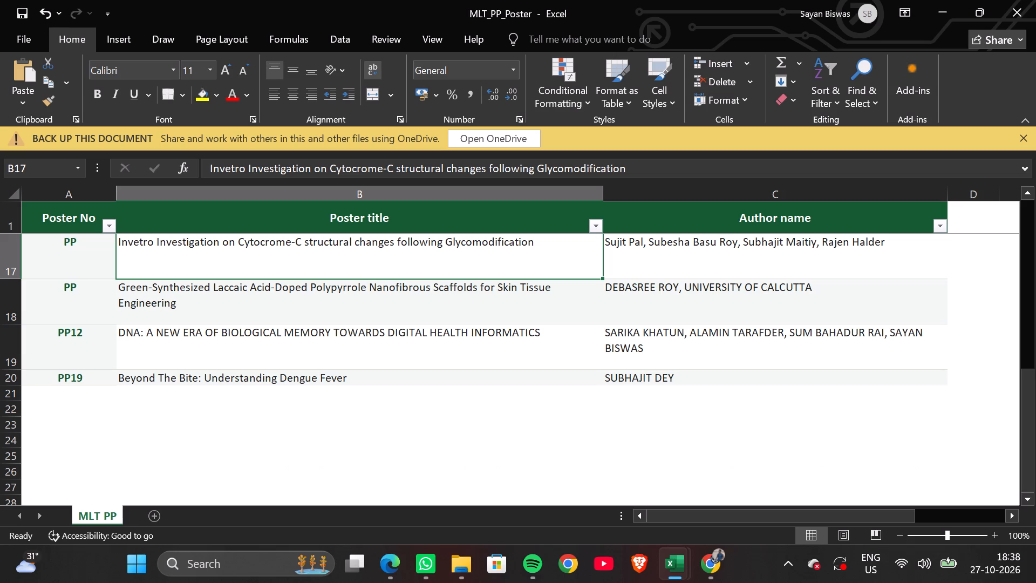
scroll(343, 320, "up", 1)
scroll(343, 320, "down", 1)
scroll(343, 320, "up", 1)
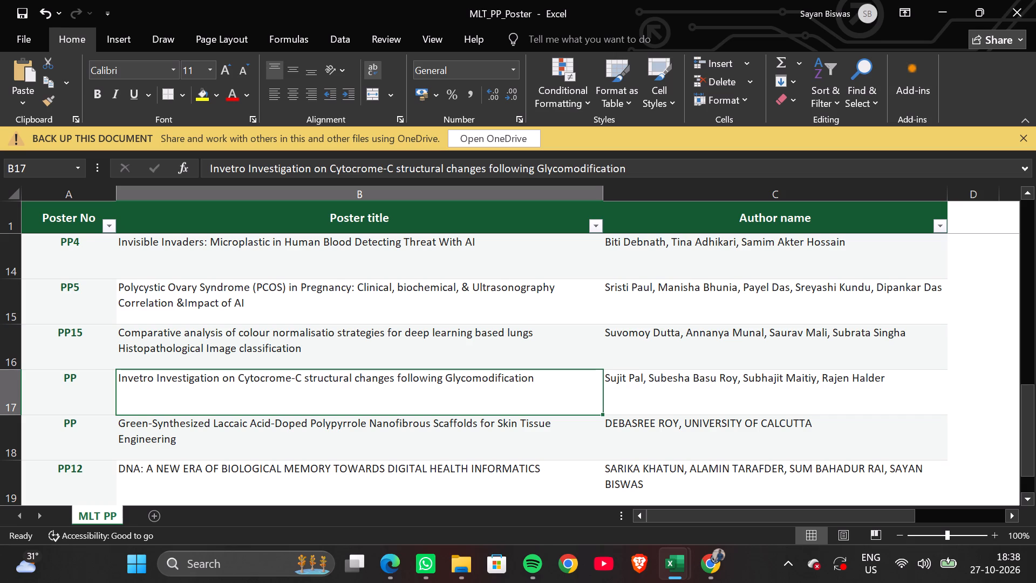
scroll(376, 380, "up", 2)
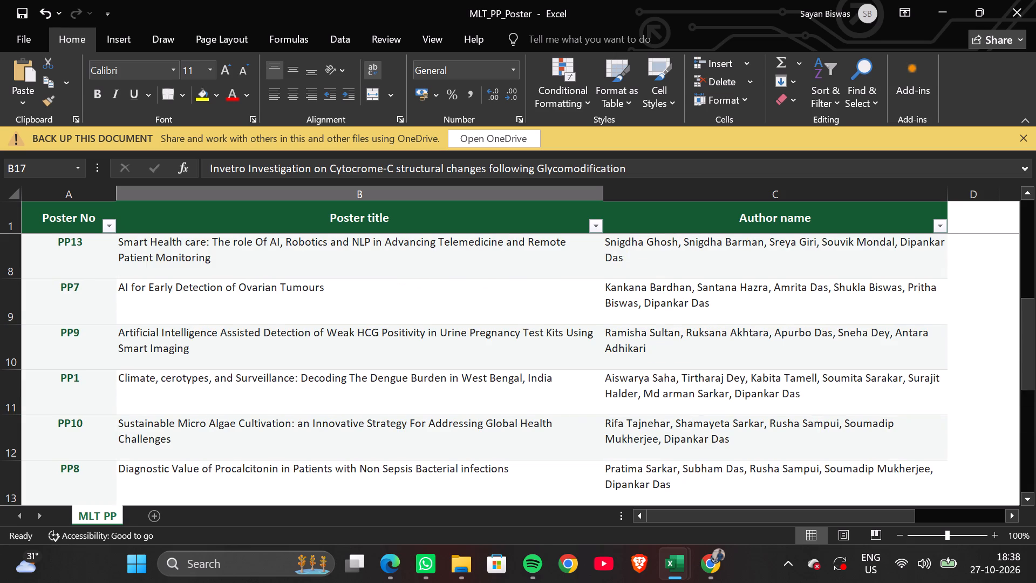
scroll(376, 380, "down", 1)
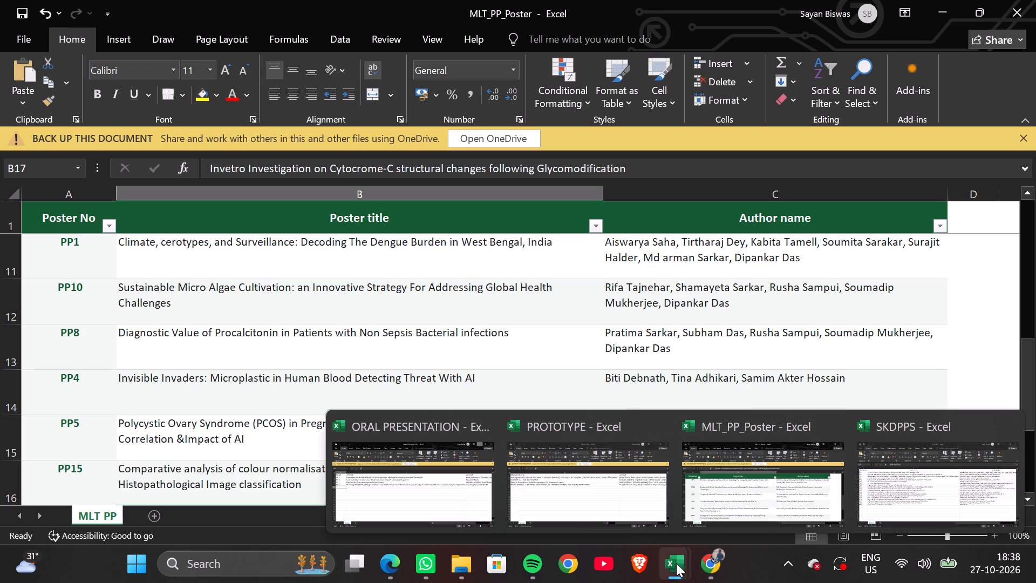
left_click(903, 490)
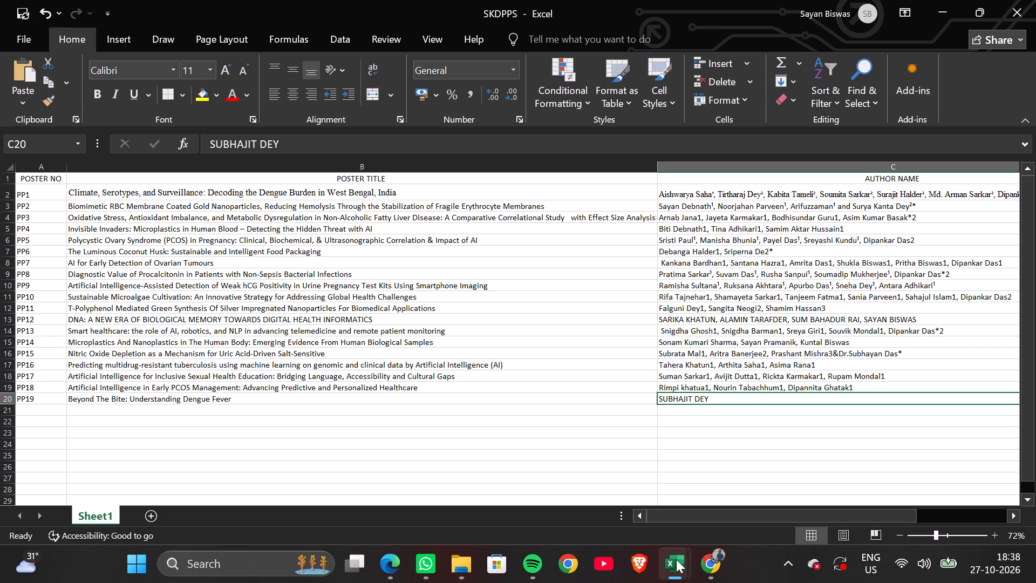
Return to the MLT_PP_Poster workbook and read through its full list of poster numbers, titles and authors.
left_click(694, 500)
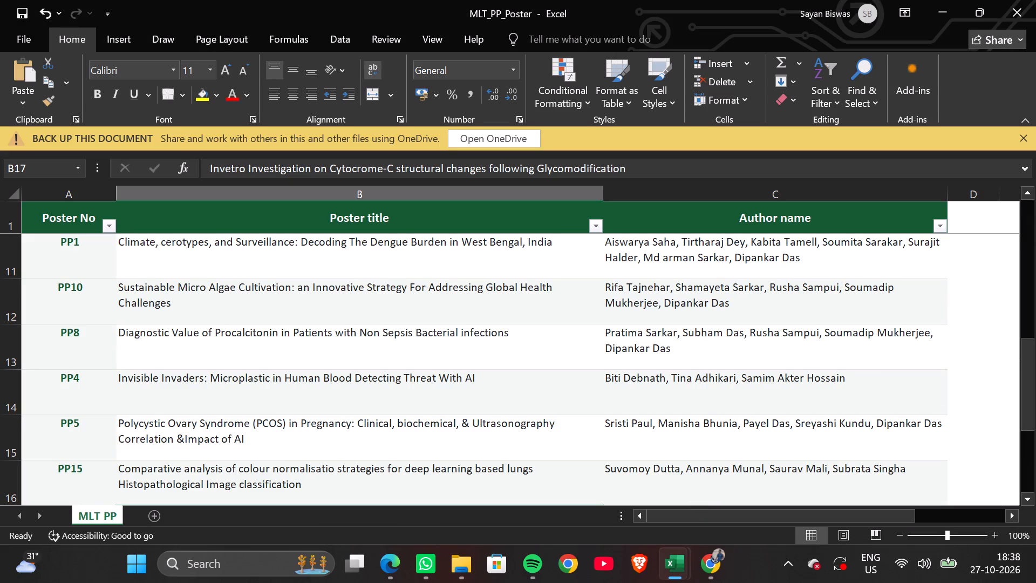
scroll(414, 387, "up", 2)
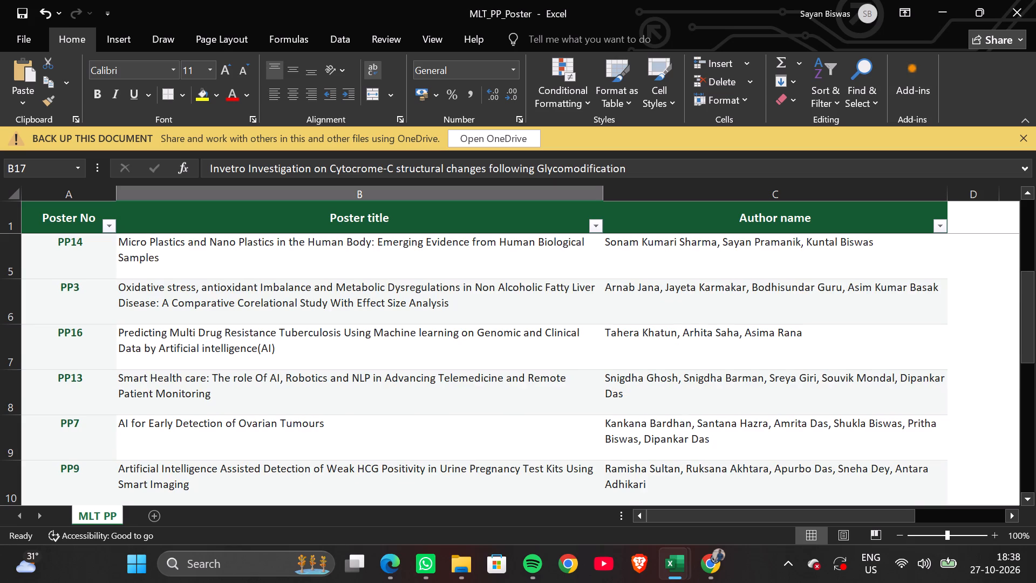
scroll(414, 387, "up", 2)
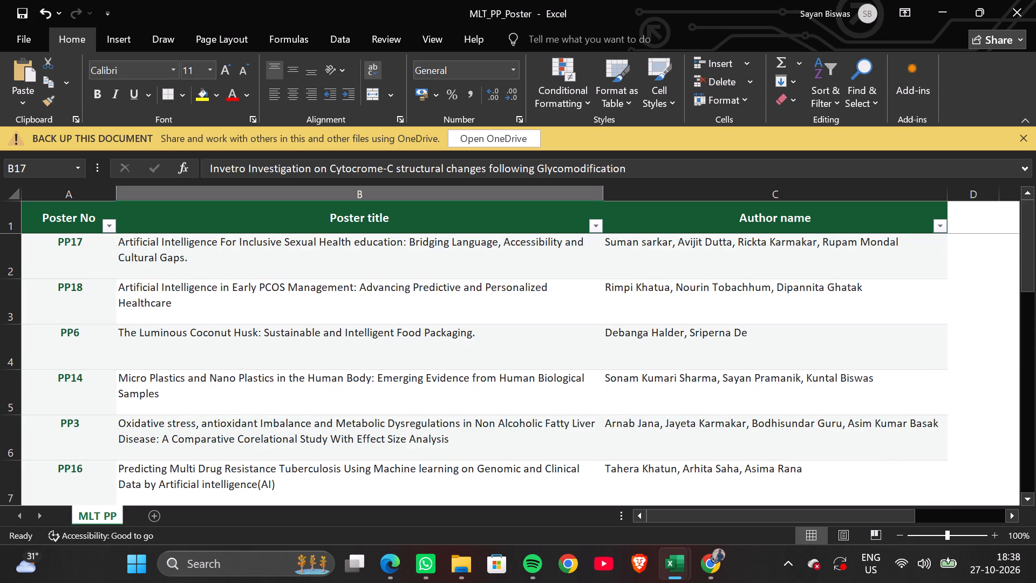
scroll(414, 387, "down", 1)
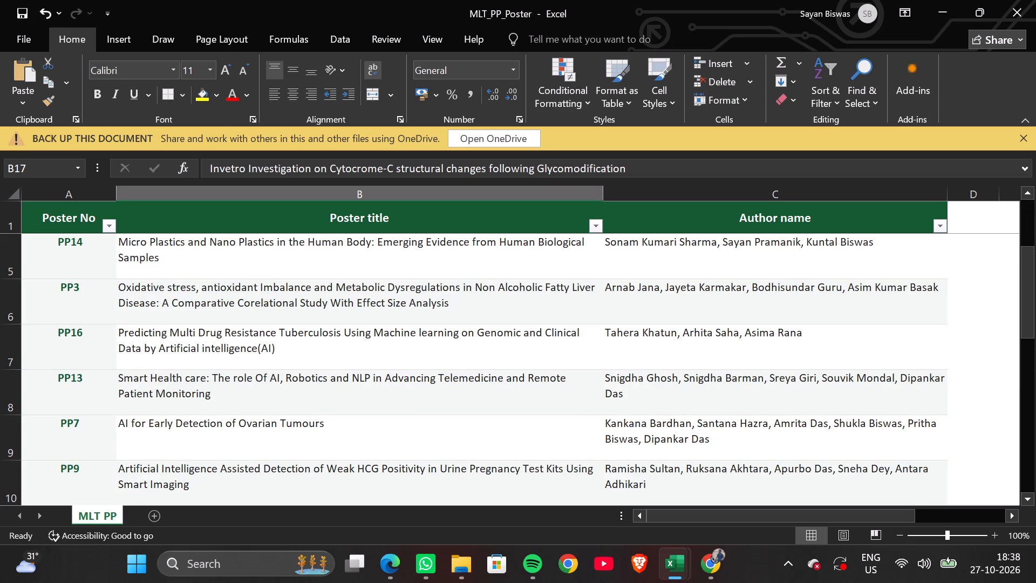
scroll(414, 387, "down", 1)
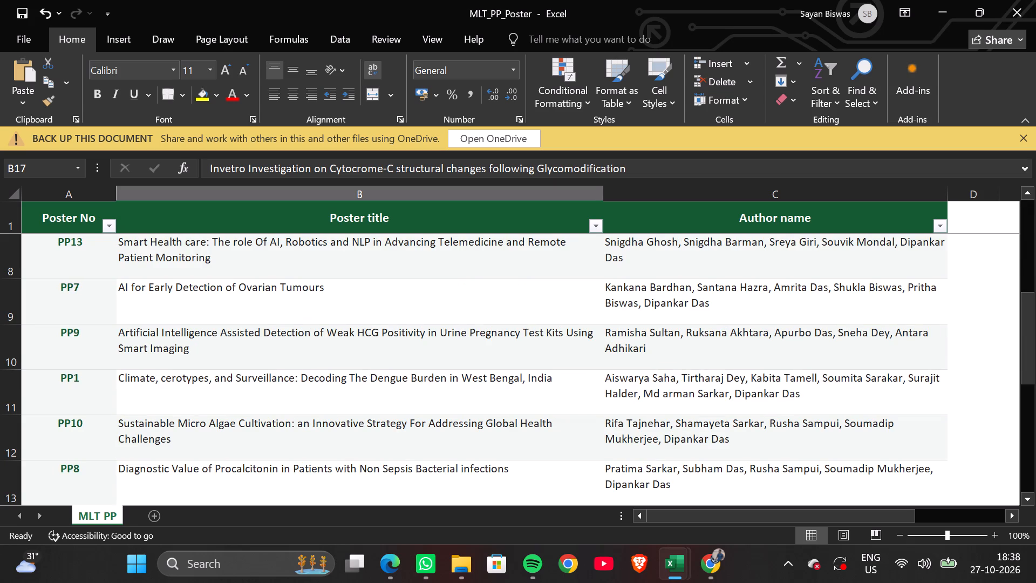
scroll(414, 387, "down", 1)
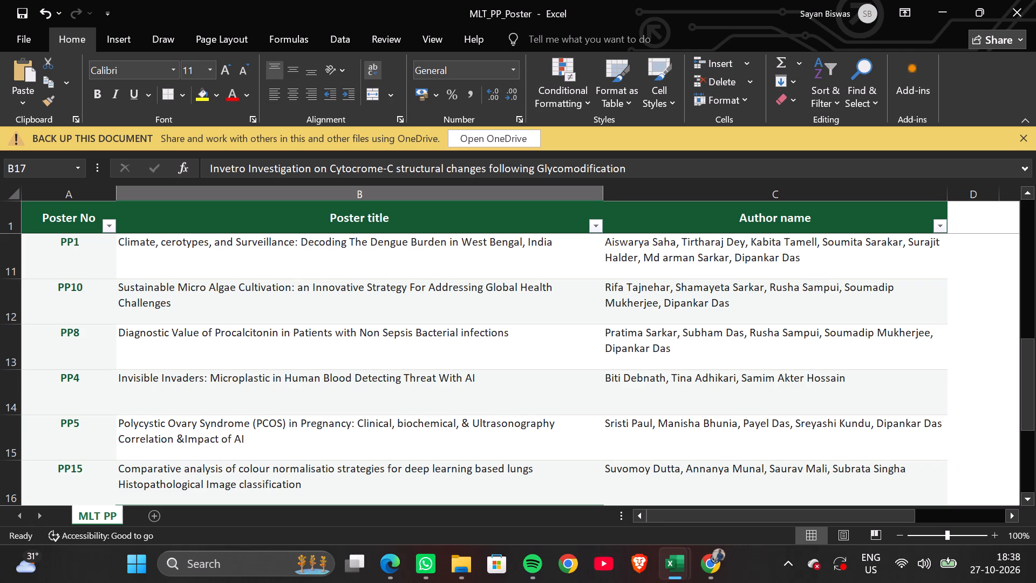
scroll(414, 387, "down", 1)
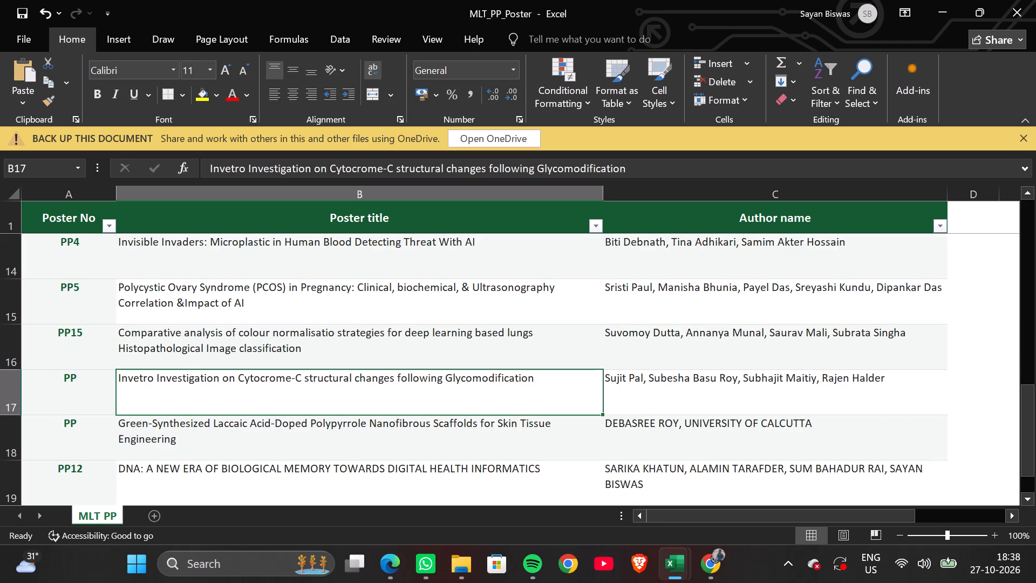
scroll(414, 387, "down", 1)
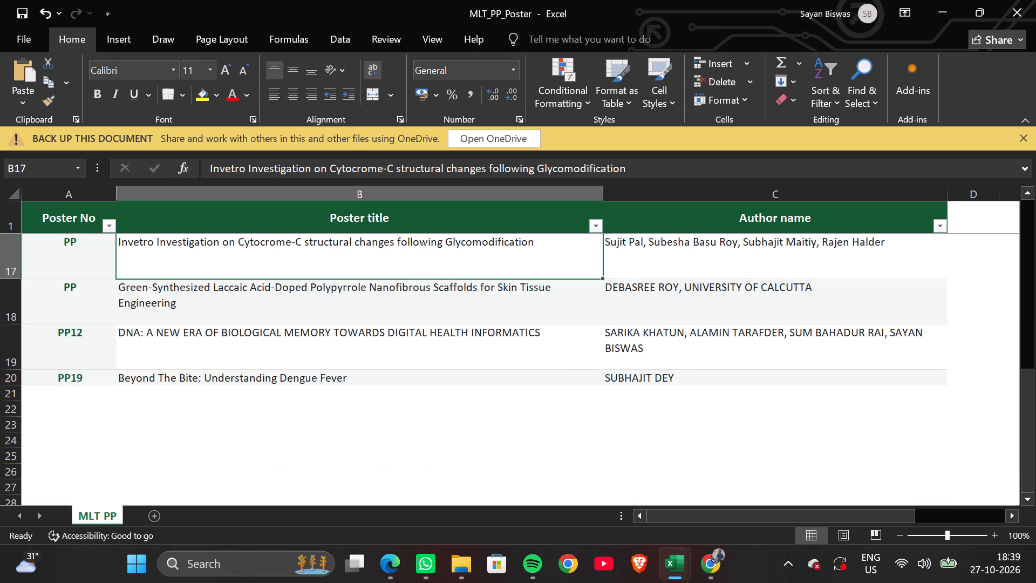
scroll(414, 387, "up", 11)
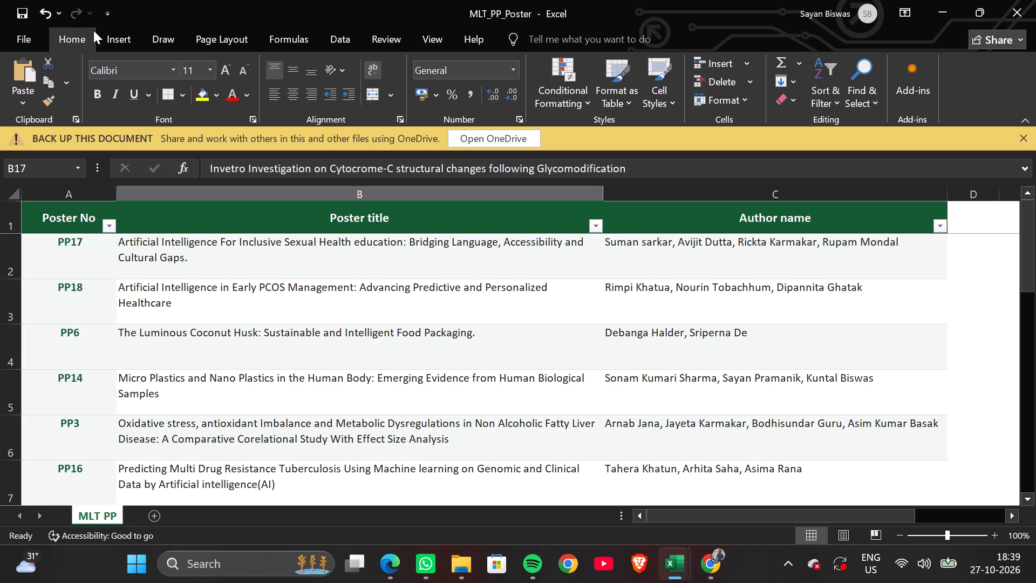
Save the MLT_PP_Poster workbook under its existing name.
left_click(22, 15)
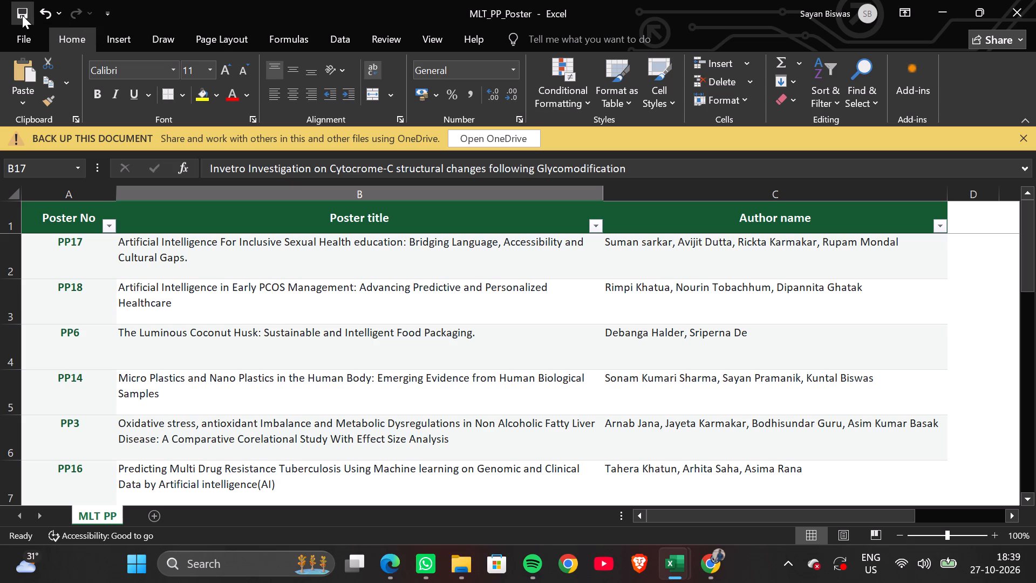
left_click(22, 15)
left_click(101, 4)
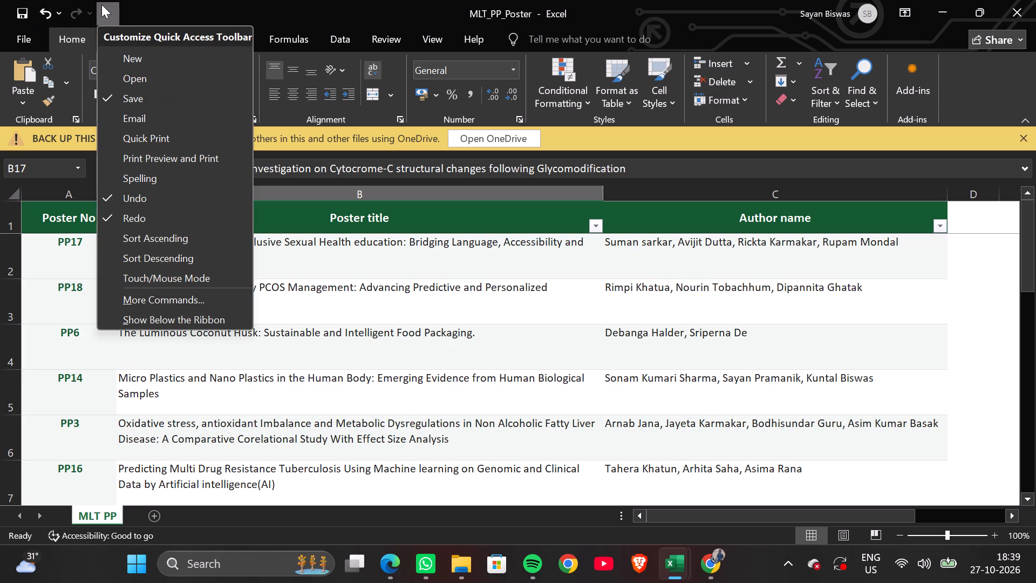
left_click(26, 15)
right_click(26, 15)
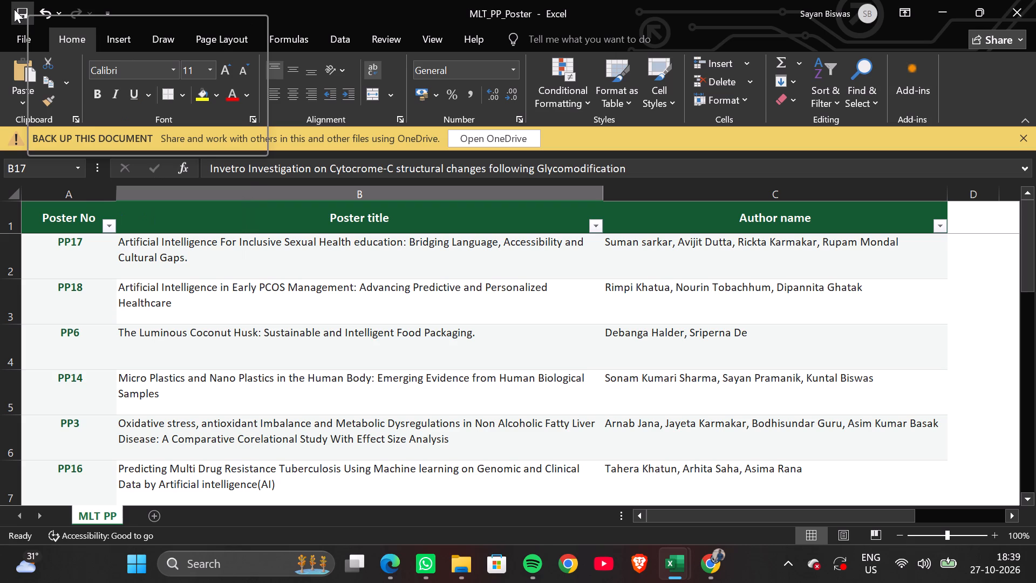
left_click(14, 9)
left_click(14, 9)
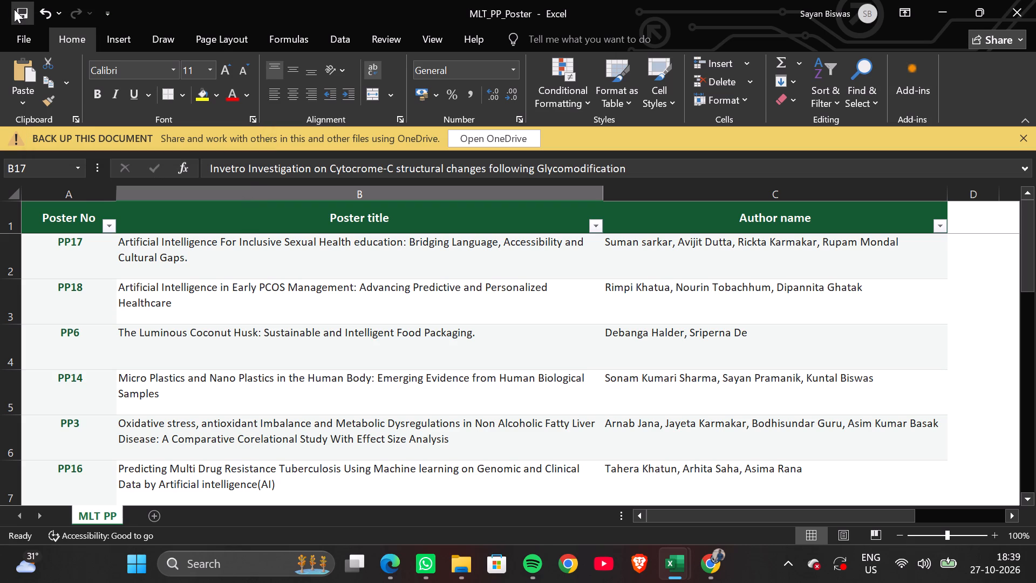
left_click(14, 9)
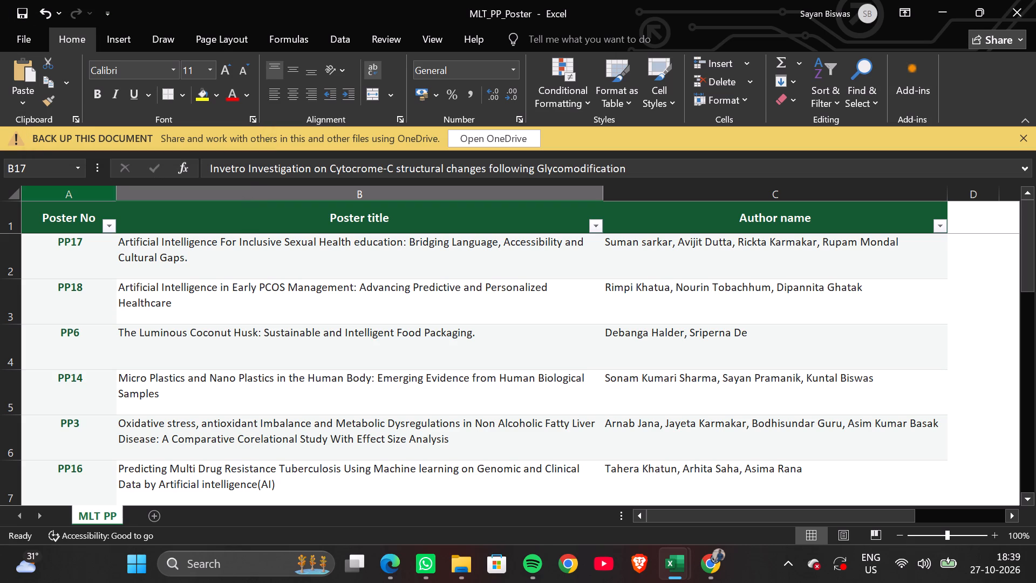
left_click(22, 36)
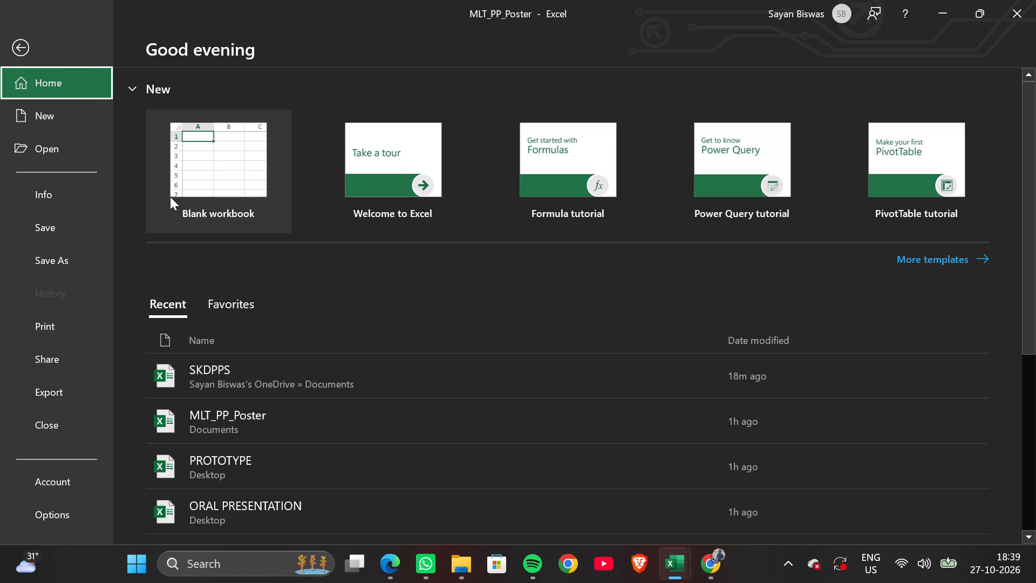
left_click(19, 45)
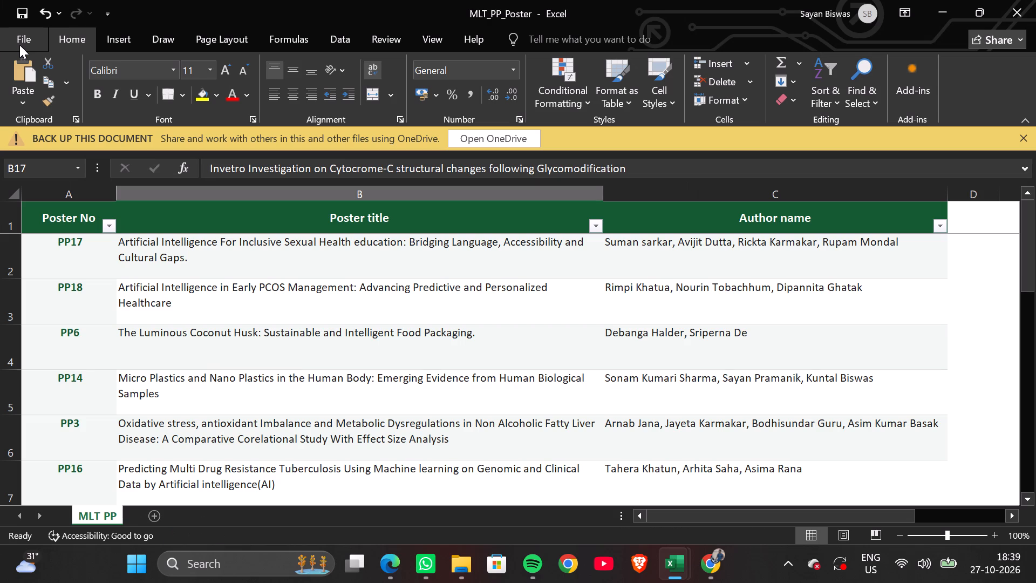
left_click(22, 17)
left_click(22, 17)
left_click(22, 17)
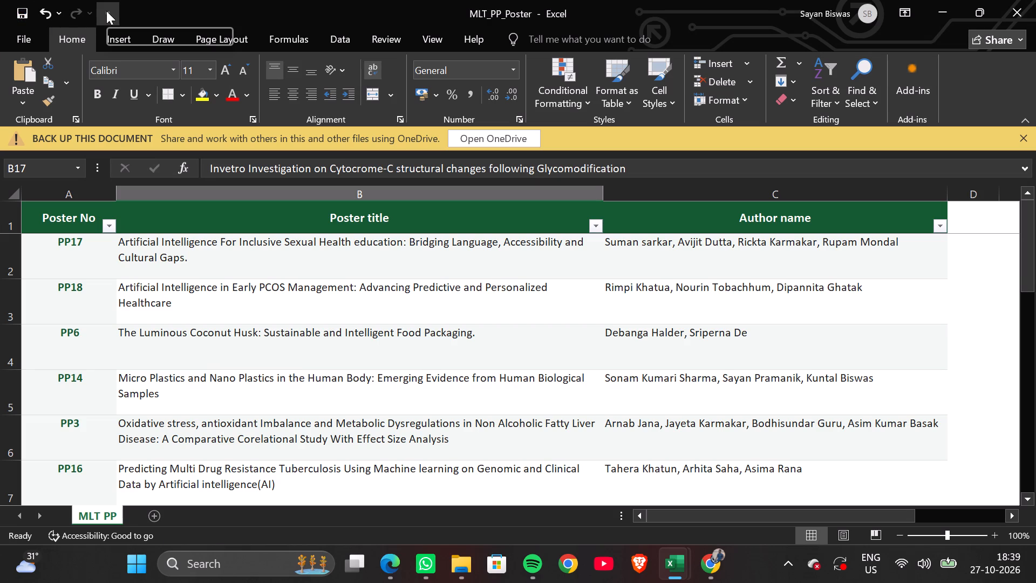
Start saving a copy of the MLT_PP_Poster workbook to the Desktop and name it DPD SIR PP BY SEQUENCE.
left_click(30, 35)
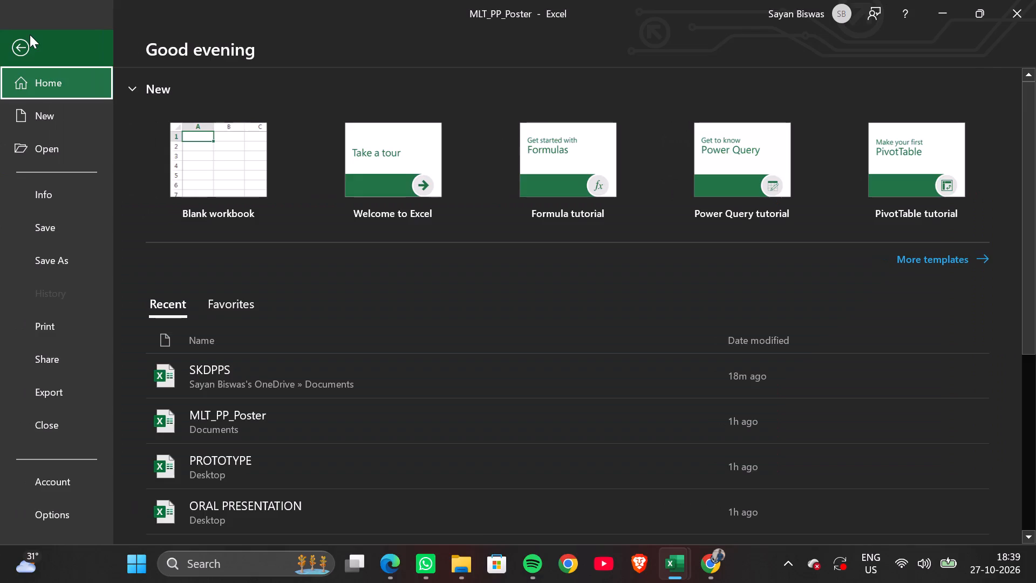
left_click(49, 254)
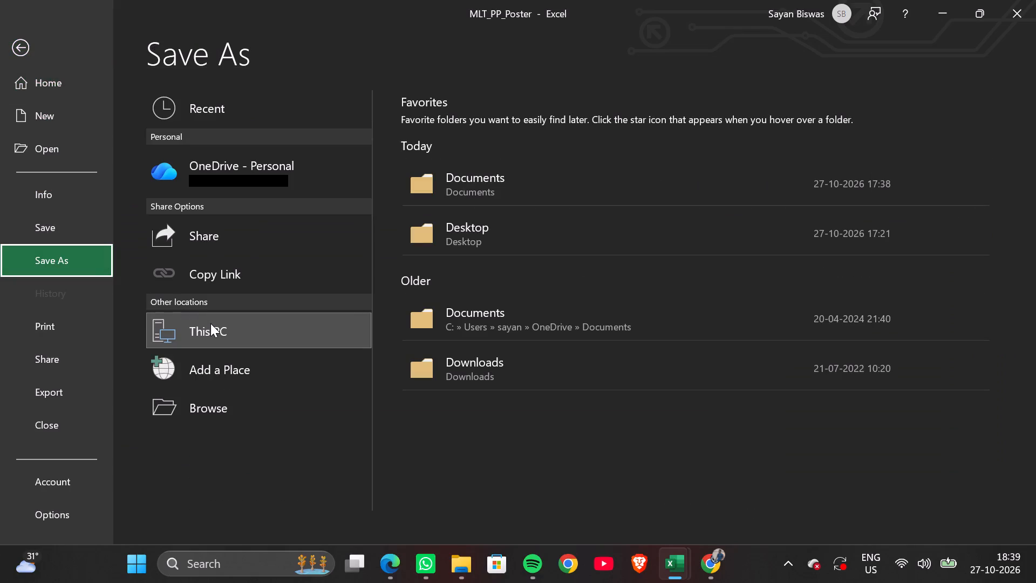
left_click(497, 225)
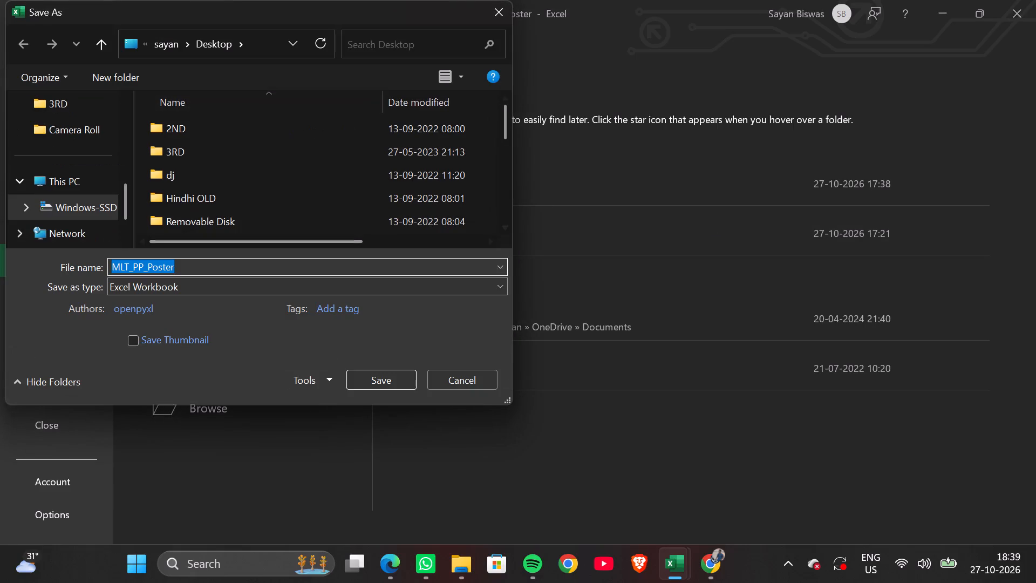
key("space")
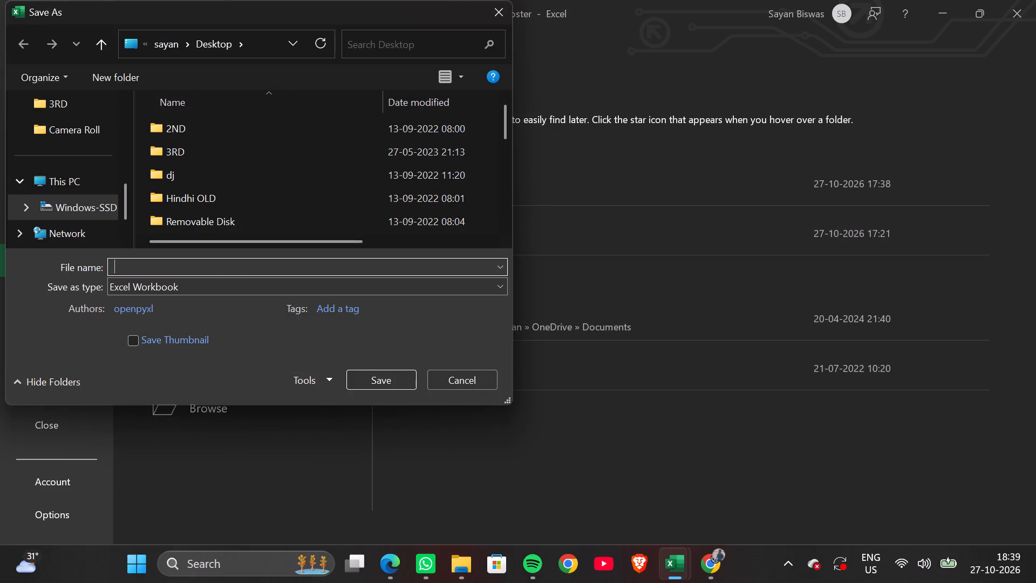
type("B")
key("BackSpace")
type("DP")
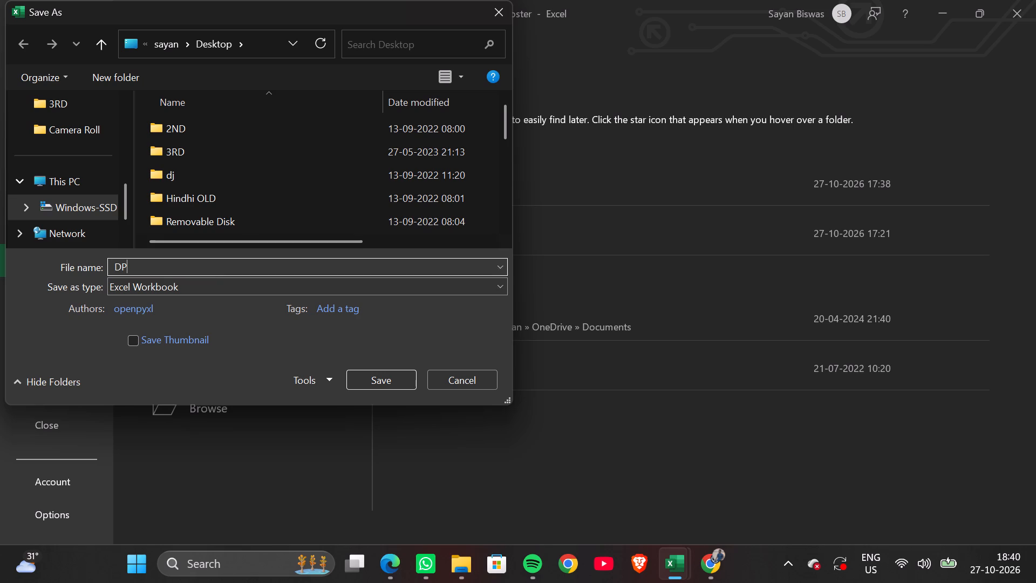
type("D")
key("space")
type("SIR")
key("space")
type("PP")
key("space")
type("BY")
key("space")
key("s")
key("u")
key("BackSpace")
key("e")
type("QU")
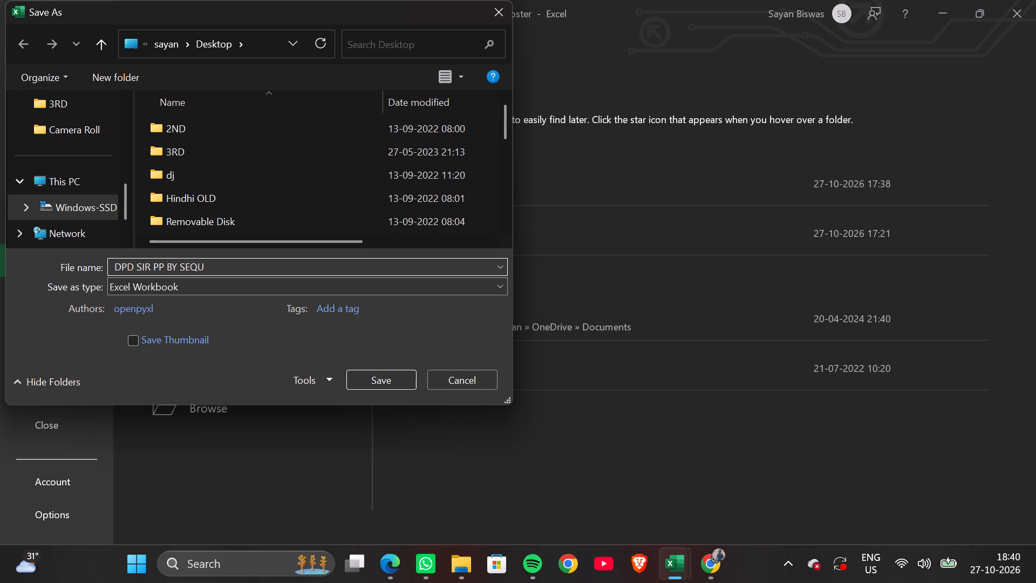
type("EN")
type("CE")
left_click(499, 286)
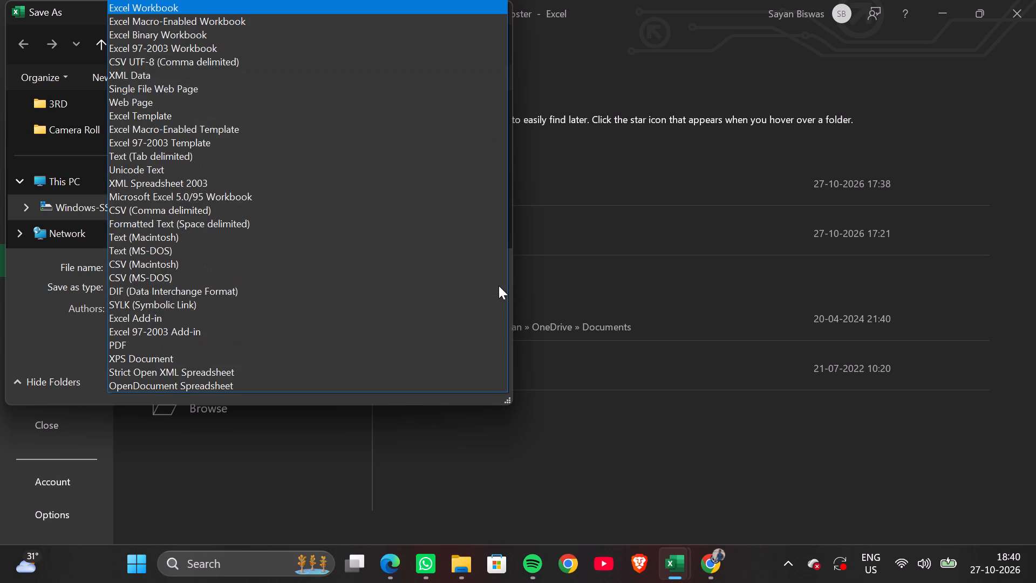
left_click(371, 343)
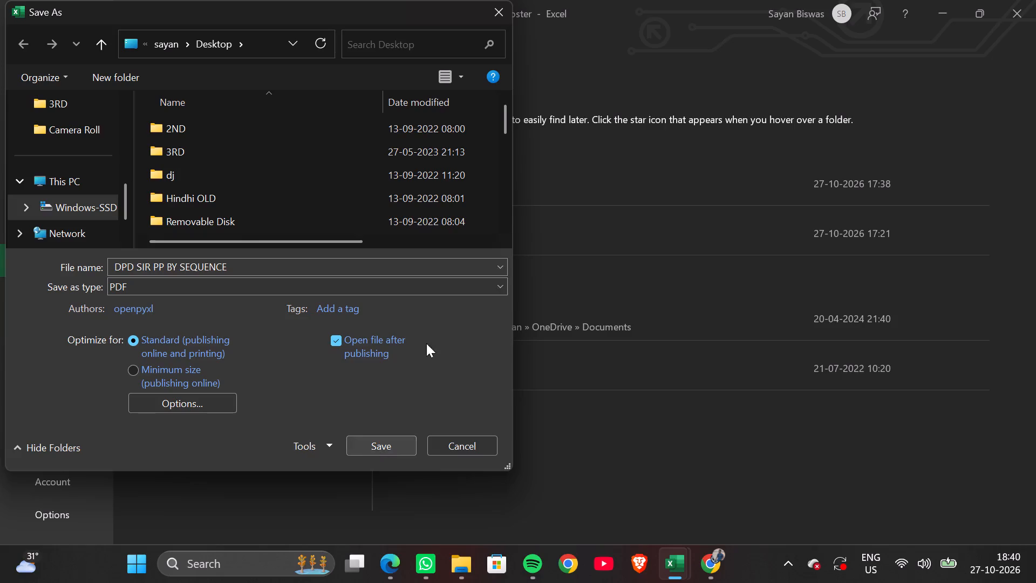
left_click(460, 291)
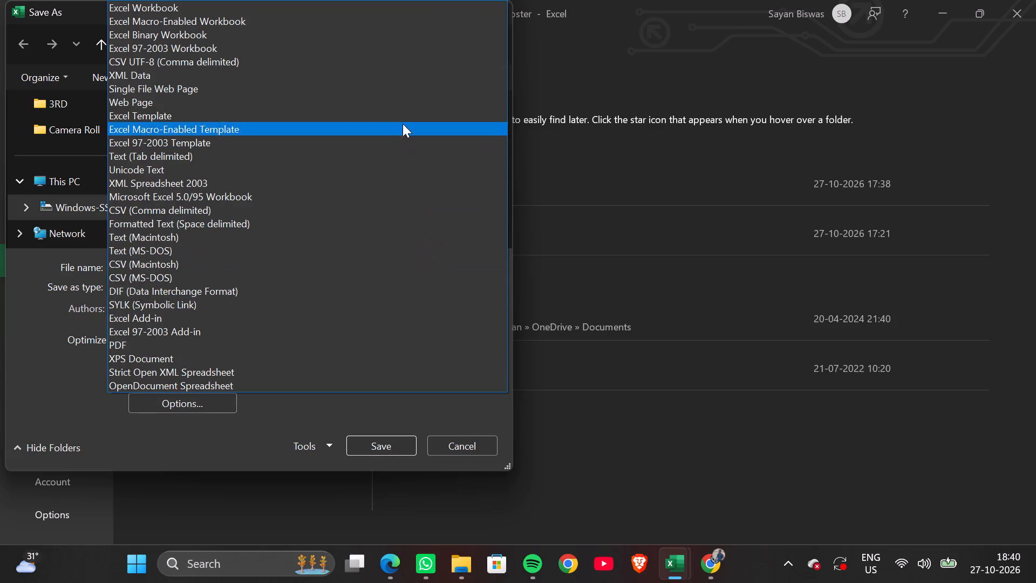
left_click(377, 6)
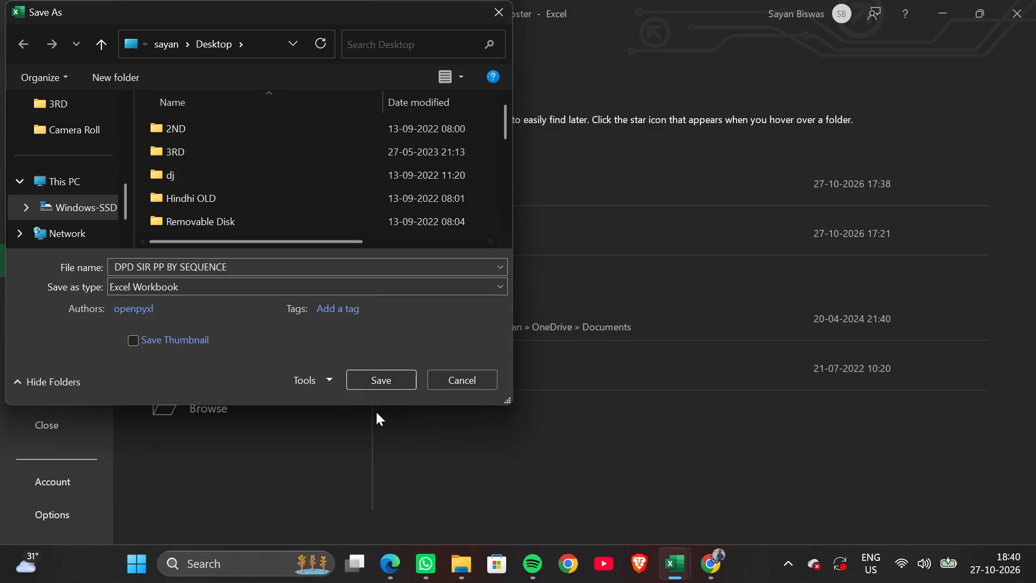
Save the DPD SIR PP BY SEQUENCE copy to the Desktop as an Excel Workbook.
left_click(381, 375)
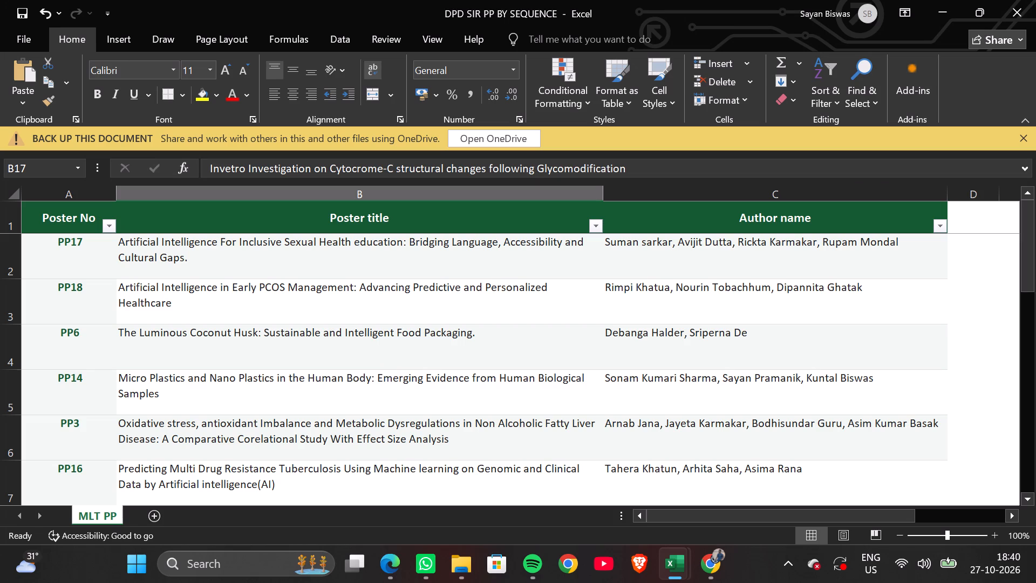
Switch from the saved DPD SIR PP BY SEQUENCE workbook to the Google Chrome browser.
left_click(569, 559)
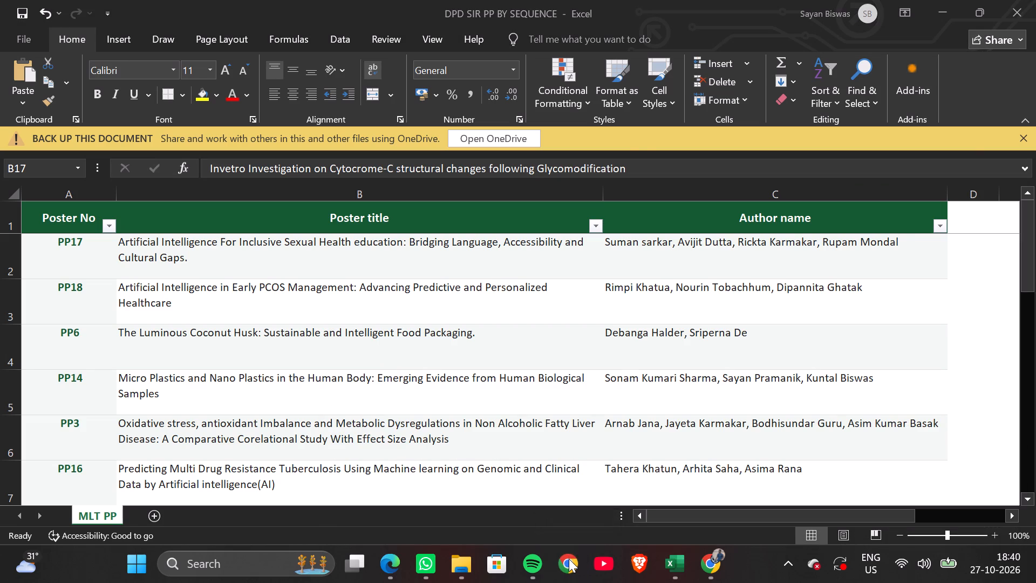
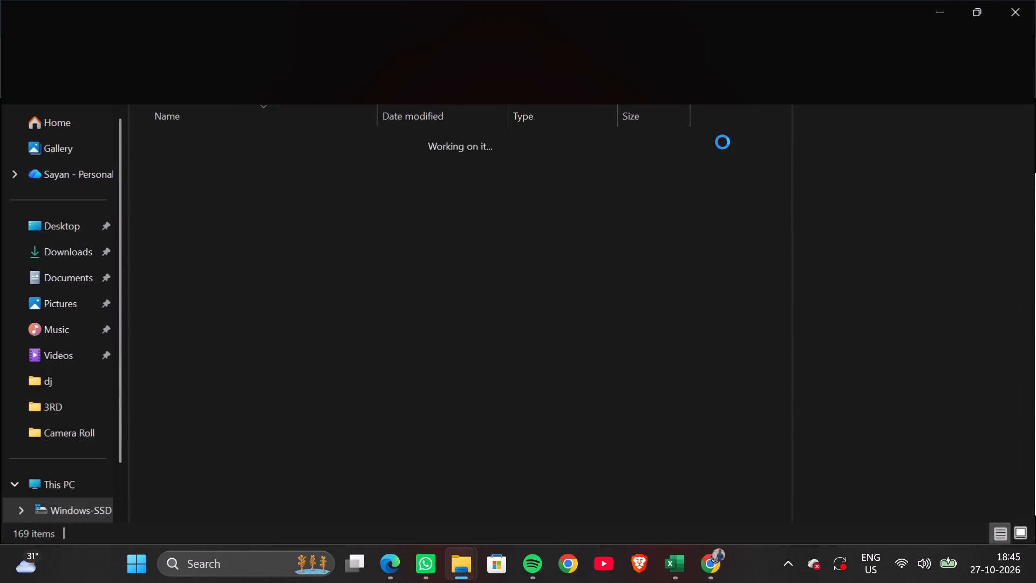
right_click(478, 181)
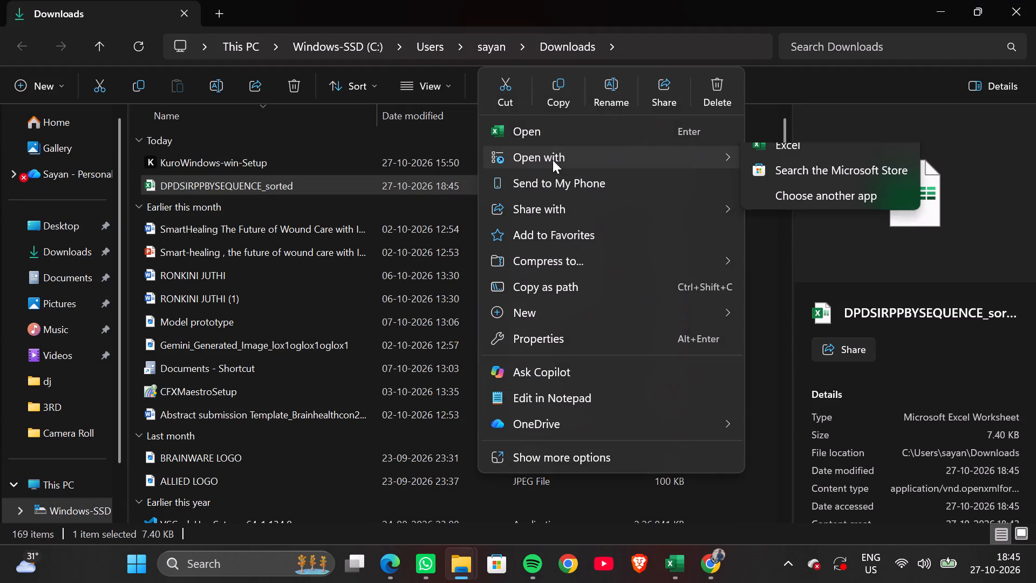
left_click(794, 162)
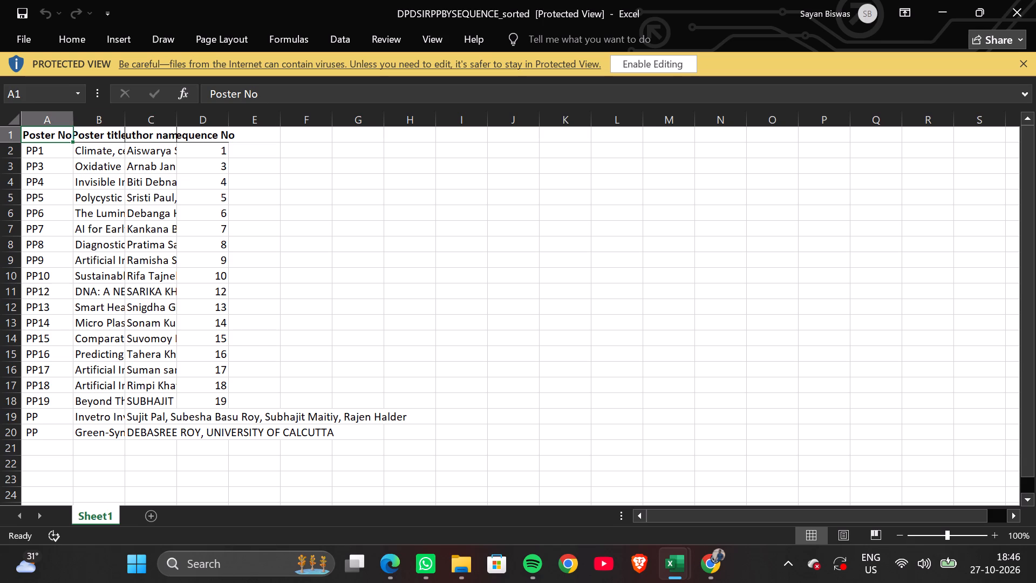
Widen the Poster title column in the sorted workbook until the longest title fits.
left_click_drag(125, 117, 416, 135)
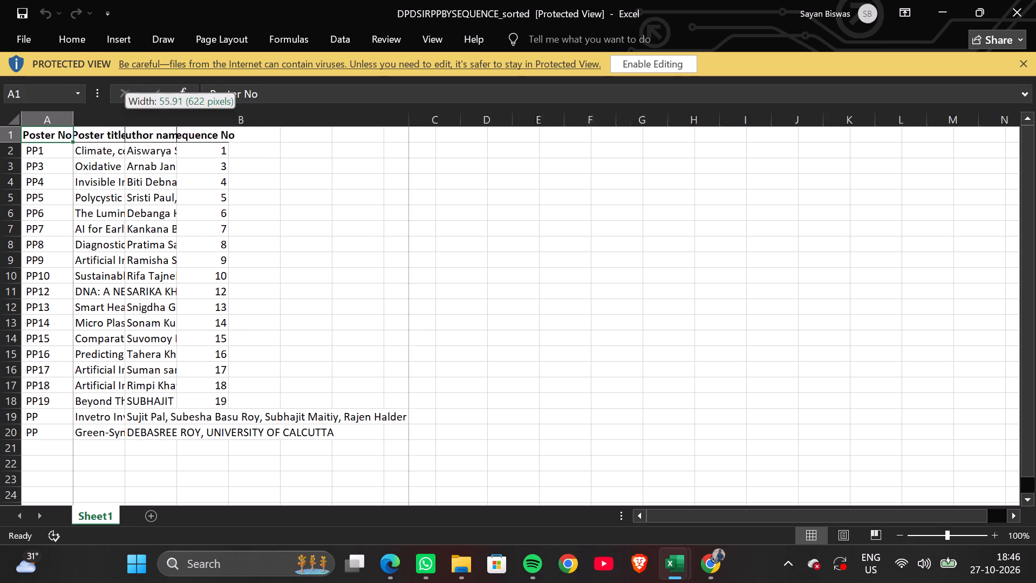
left_click_drag(416, 135, 543, 152)
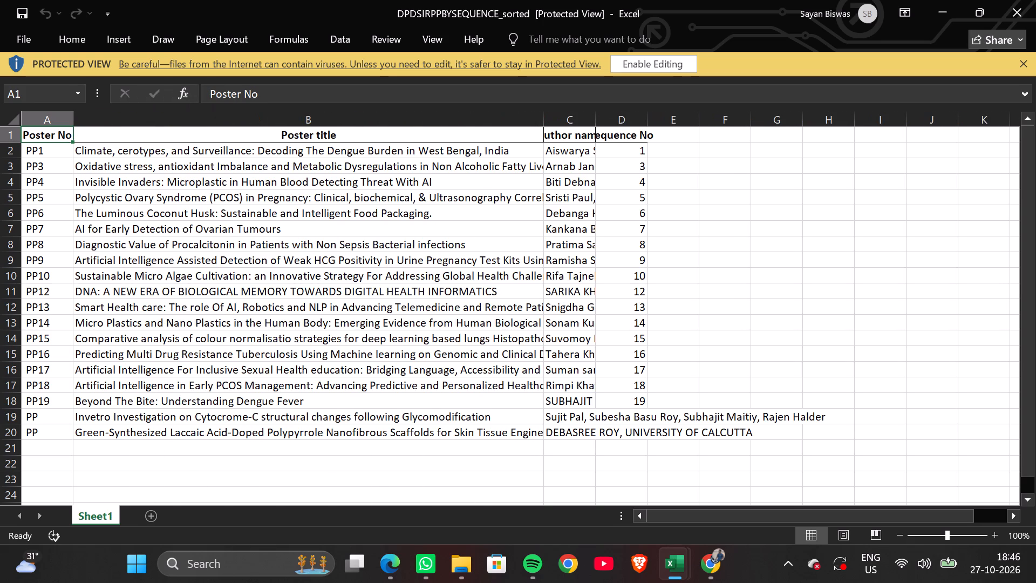
left_click_drag(542, 120, 788, 130)
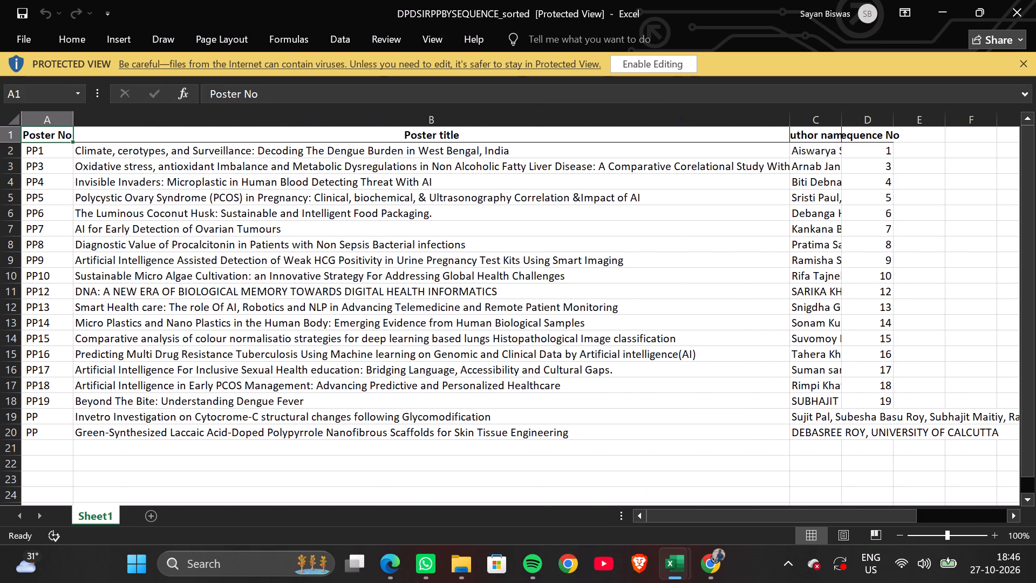
left_click_drag(789, 113, 838, 125)
left_click_drag(838, 125, 917, 132)
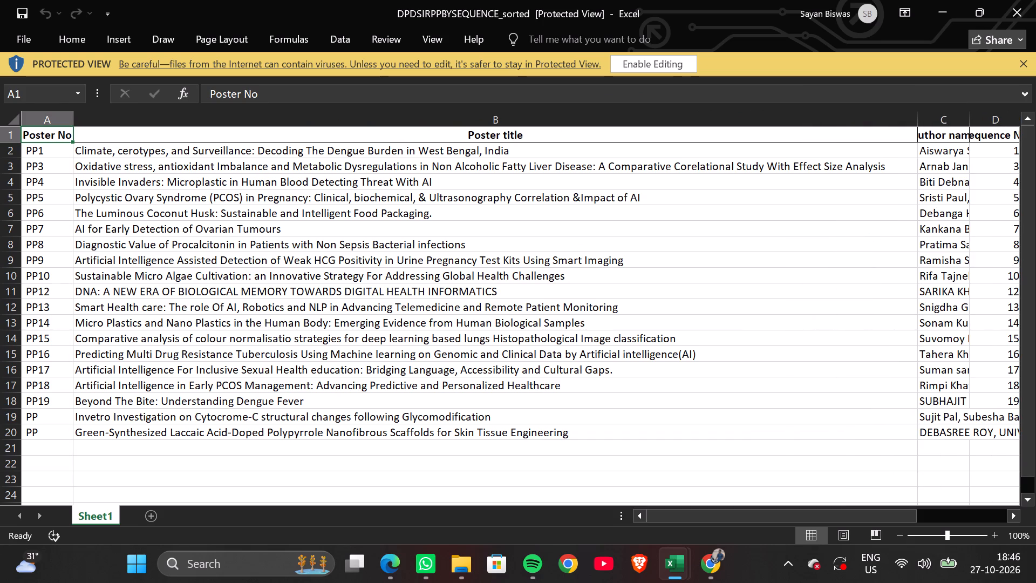
Widen the Author name column to about 92 and the Sequence No column enough to fit its heading.
left_click_drag(948, 529, 935, 527)
left_click(929, 534)
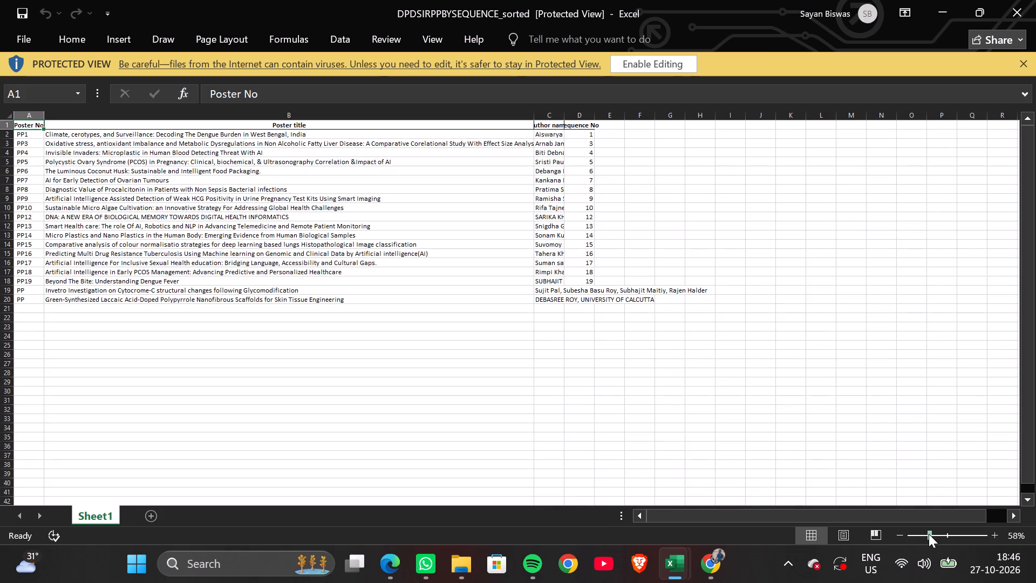
left_click_drag(564, 116, 564, 116)
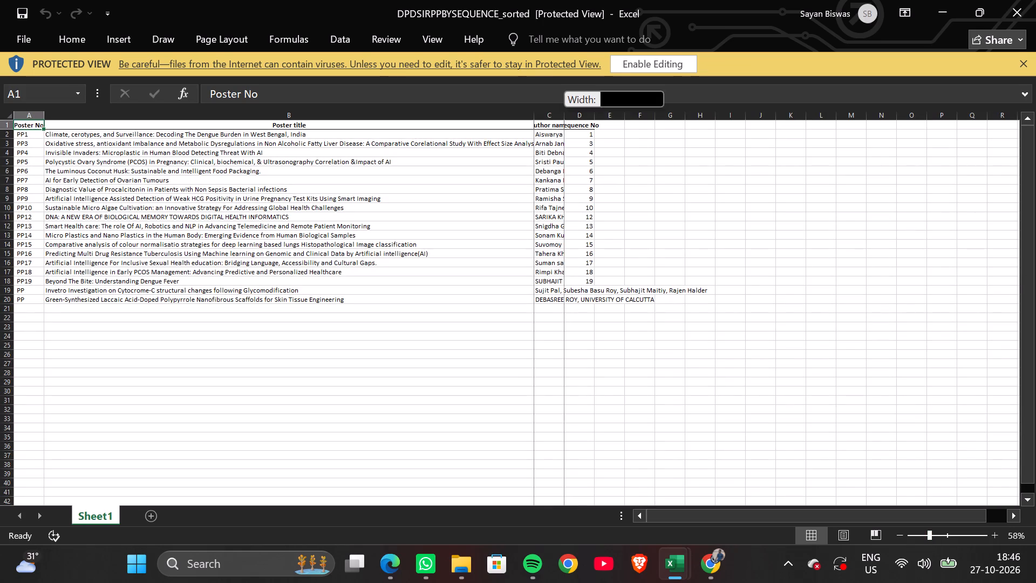
left_click_drag(564, 116, 819, 125)
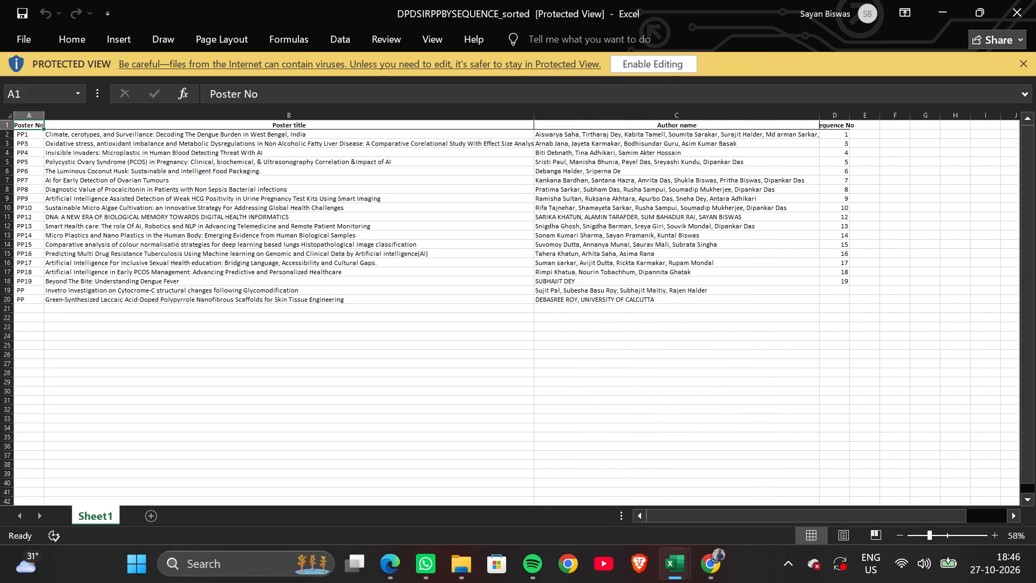
left_click_drag(852, 114, 870, 113)
left_click_drag(820, 111, 853, 114)
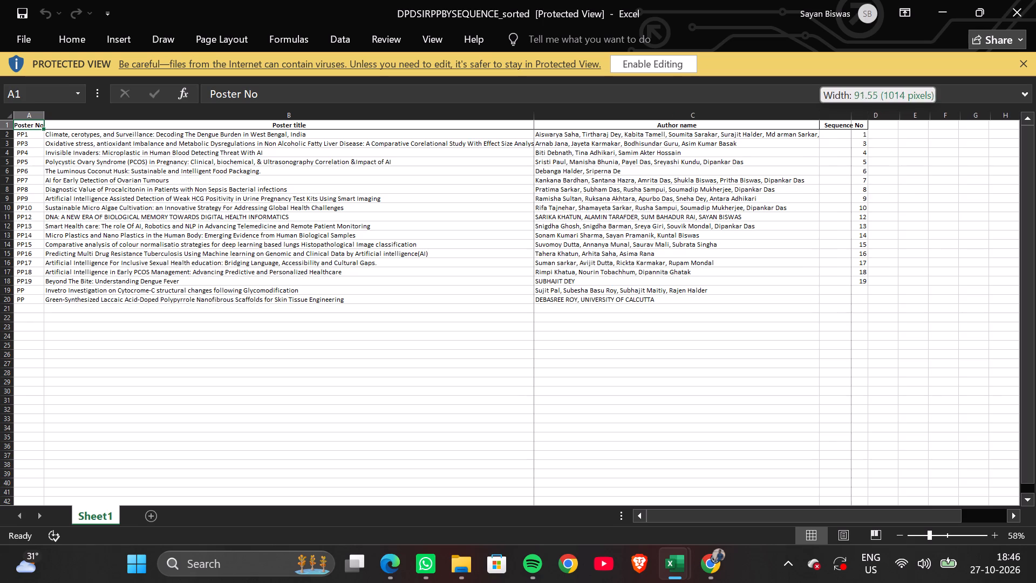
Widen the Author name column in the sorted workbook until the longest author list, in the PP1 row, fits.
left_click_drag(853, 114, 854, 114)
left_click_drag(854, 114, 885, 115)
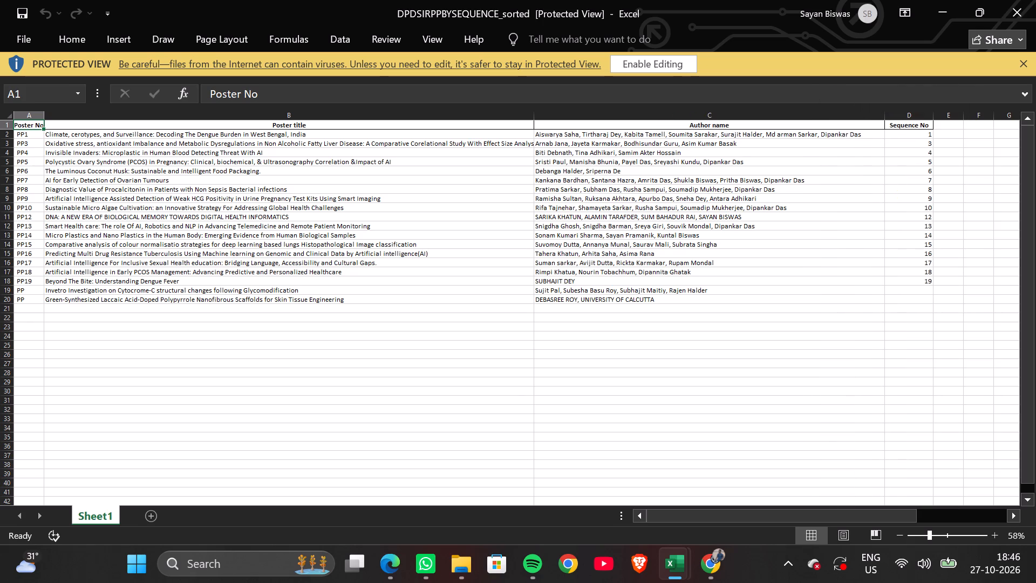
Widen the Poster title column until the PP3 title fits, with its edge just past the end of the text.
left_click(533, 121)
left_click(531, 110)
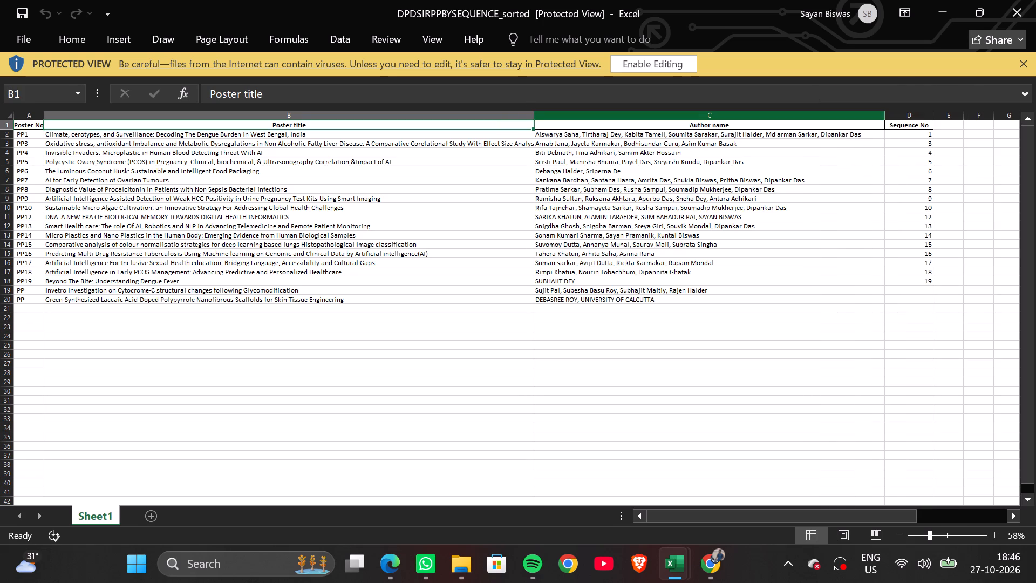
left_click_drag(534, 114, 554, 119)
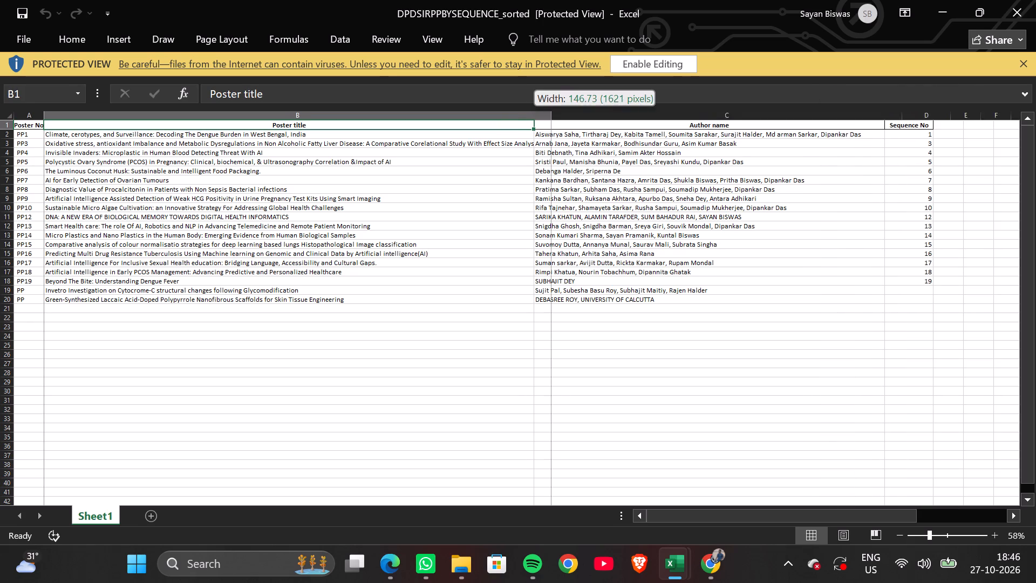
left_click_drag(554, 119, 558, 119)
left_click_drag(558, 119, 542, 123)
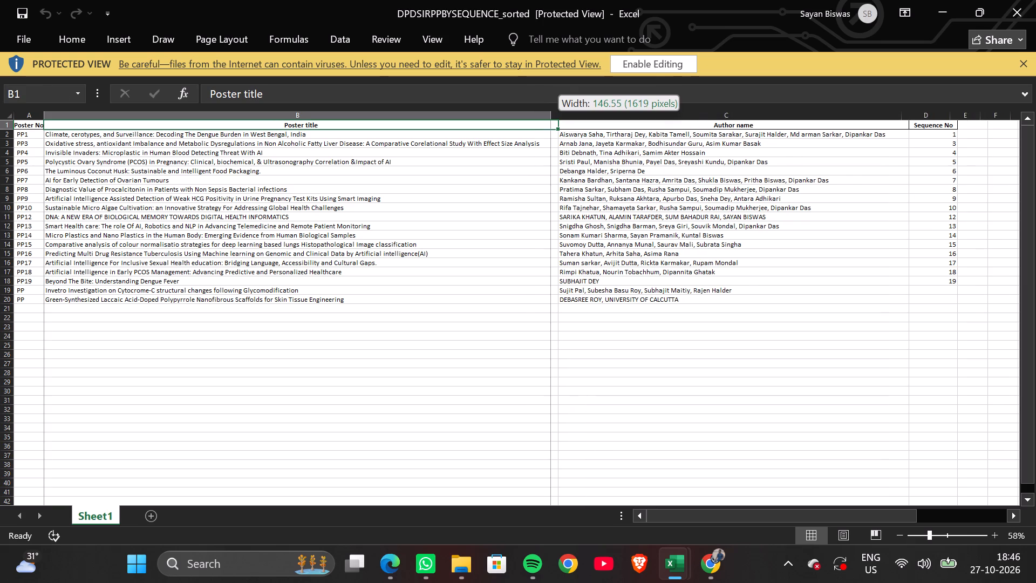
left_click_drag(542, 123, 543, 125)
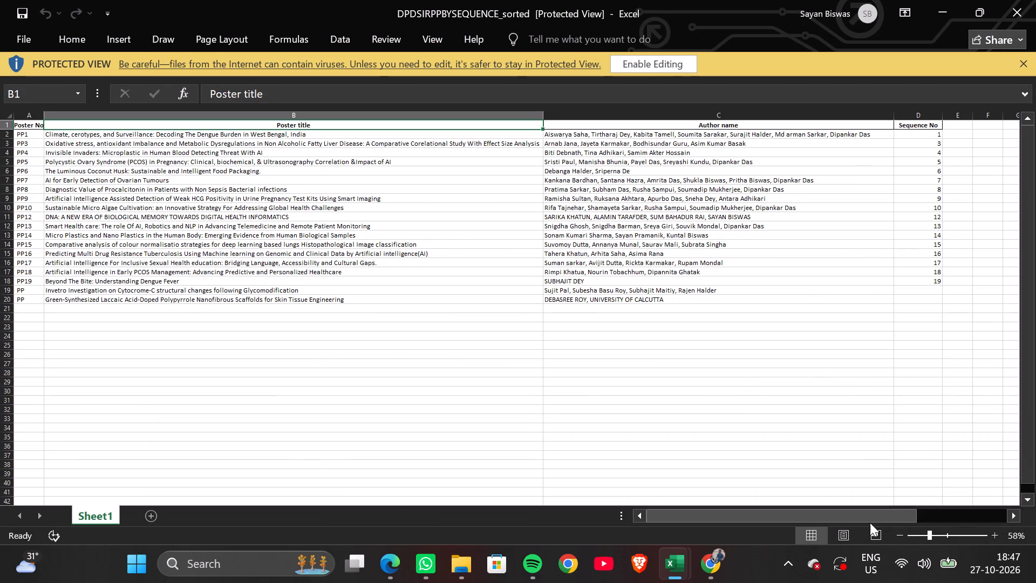
Examine the sorted poster list at about 83% zoom, from the Poster No column onward.
left_click_drag(927, 537, 931, 537)
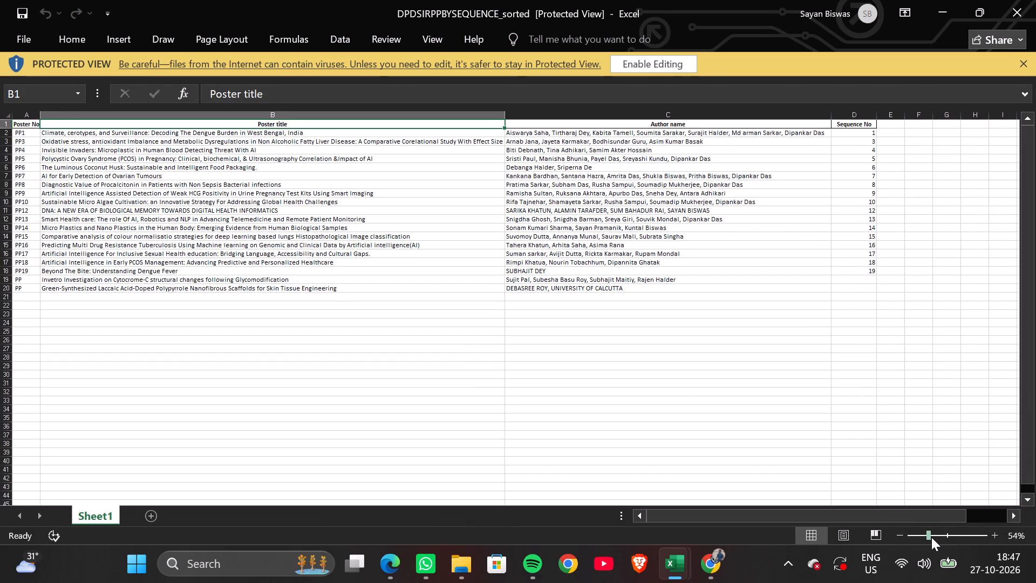
left_click_drag(931, 537, 934, 534)
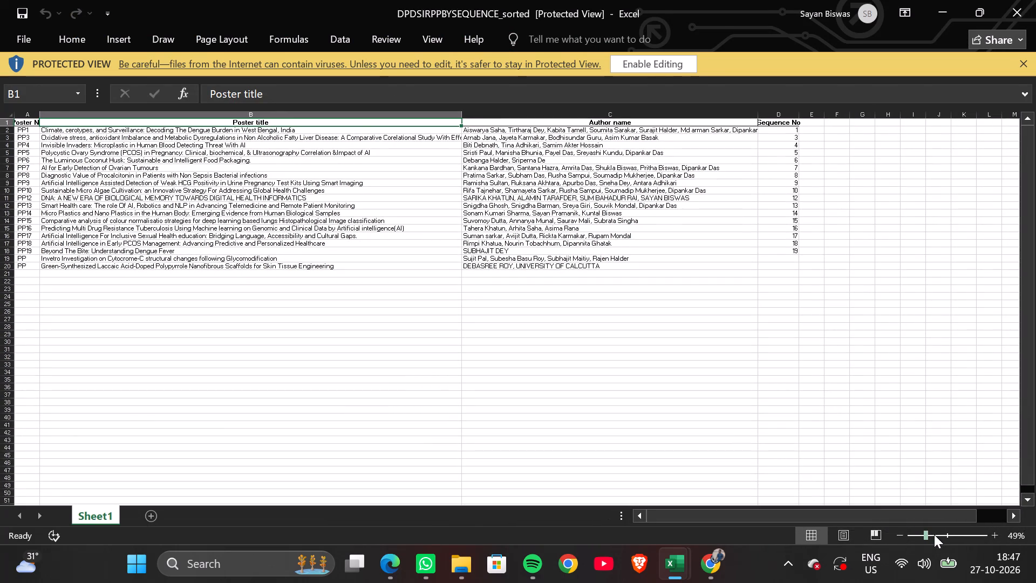
left_click_drag(934, 534, 945, 534)
left_click(940, 532)
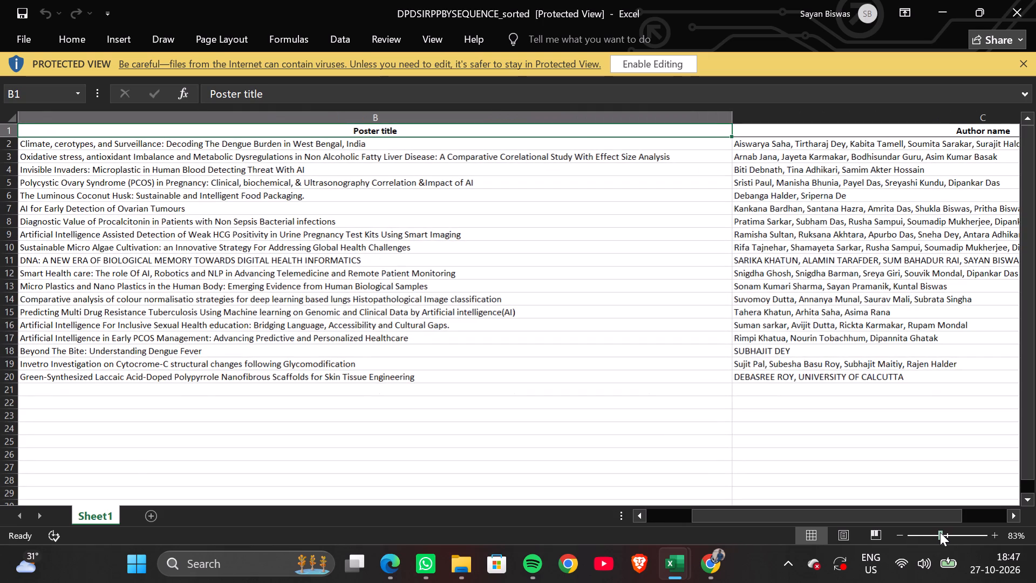
scroll(703, 382, "up", 1)
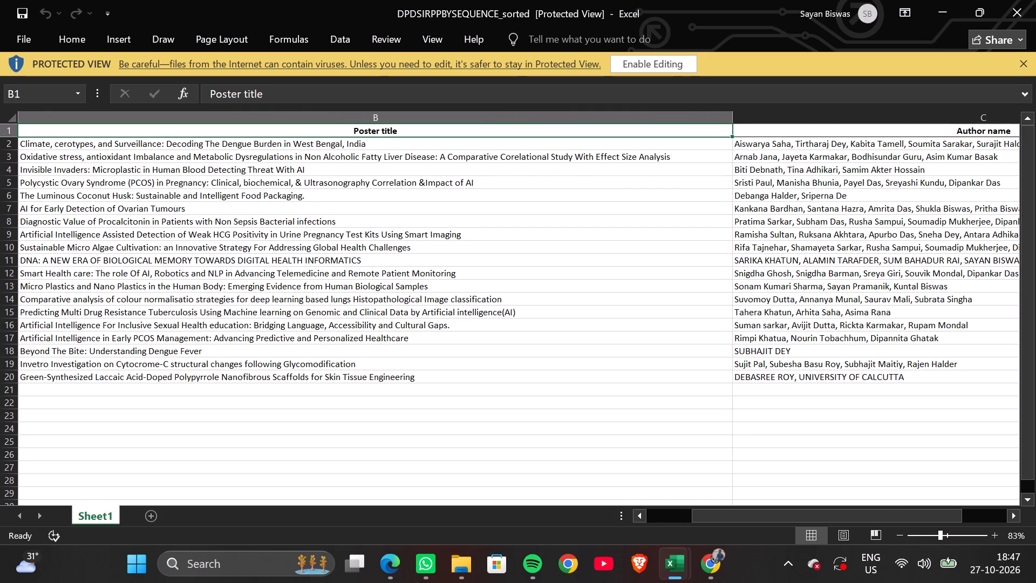
left_click_drag(746, 517, 696, 504)
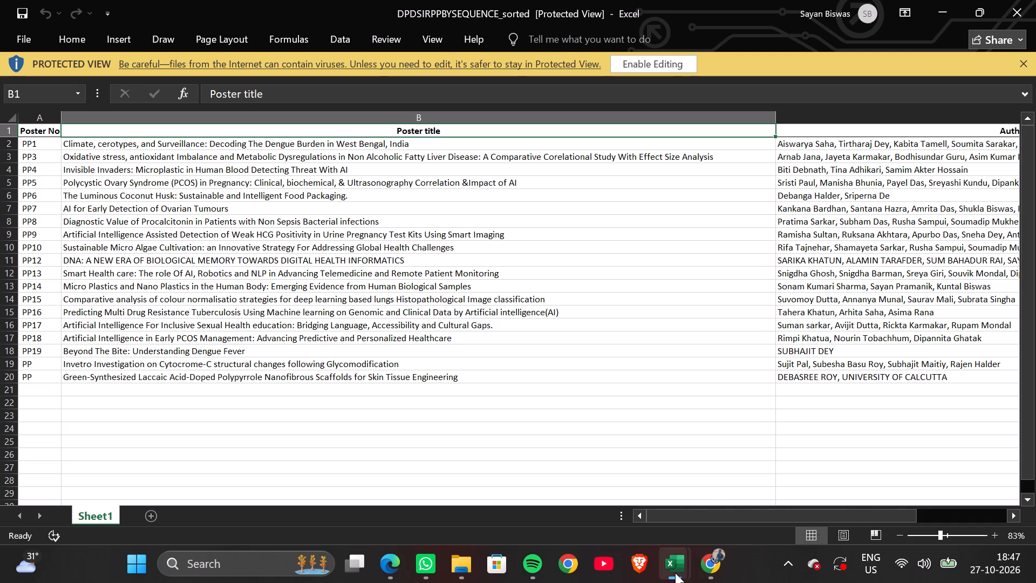
left_click(890, 488)
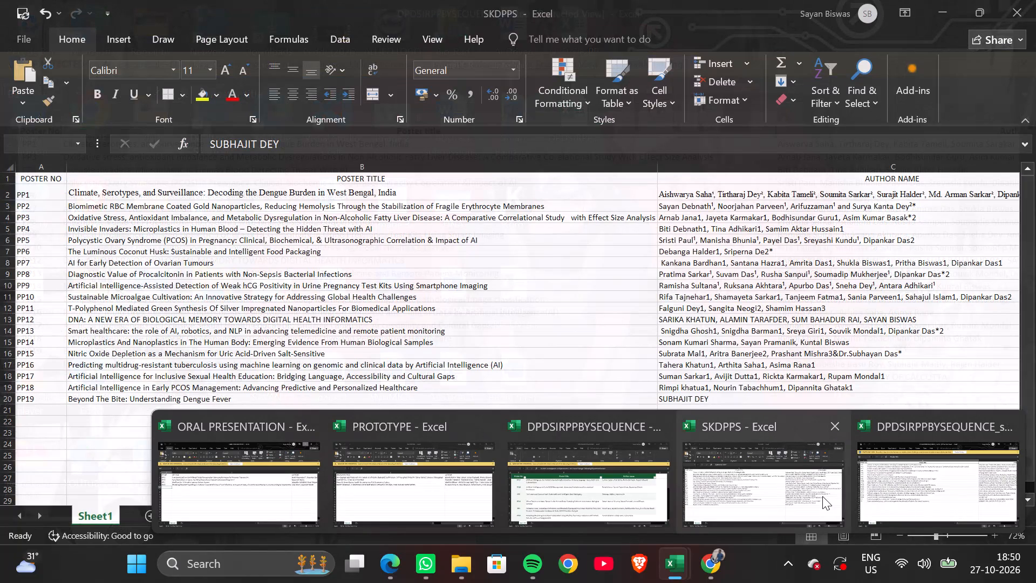
left_click(867, 507)
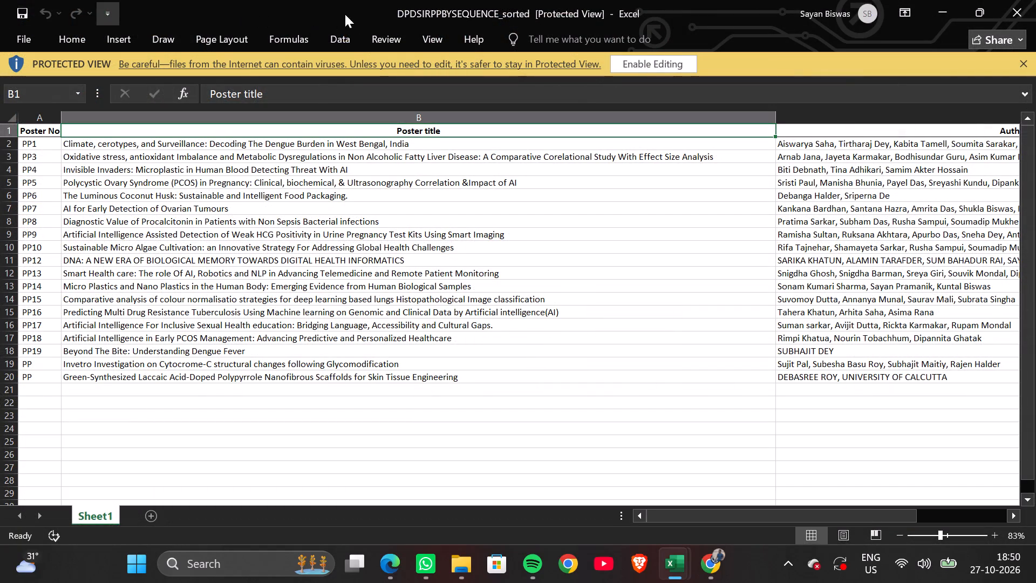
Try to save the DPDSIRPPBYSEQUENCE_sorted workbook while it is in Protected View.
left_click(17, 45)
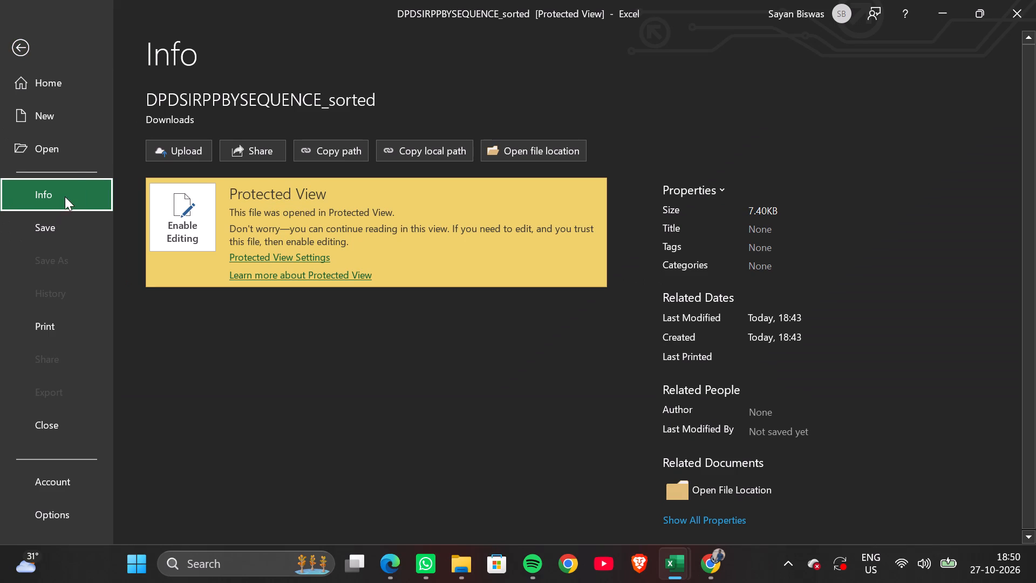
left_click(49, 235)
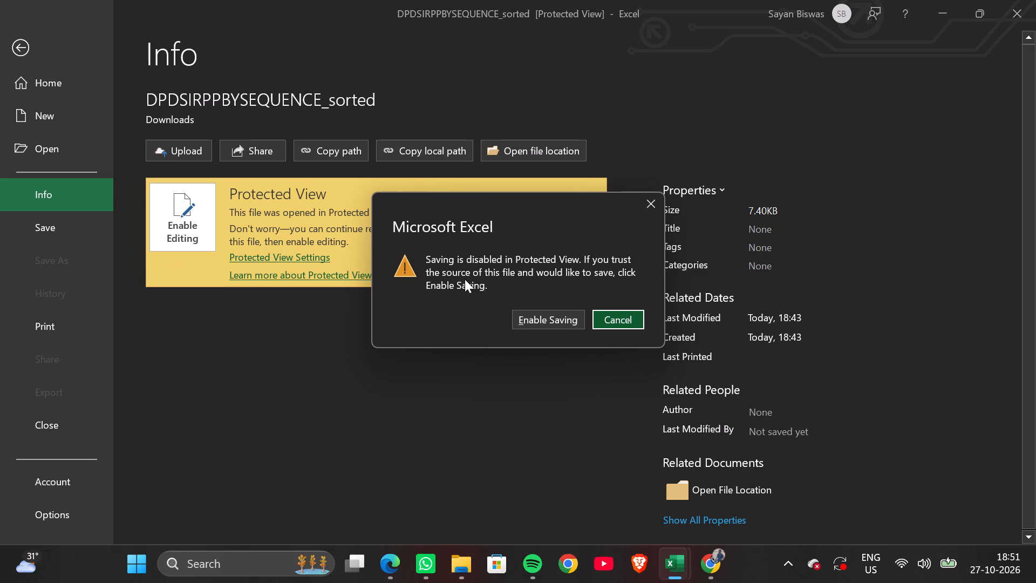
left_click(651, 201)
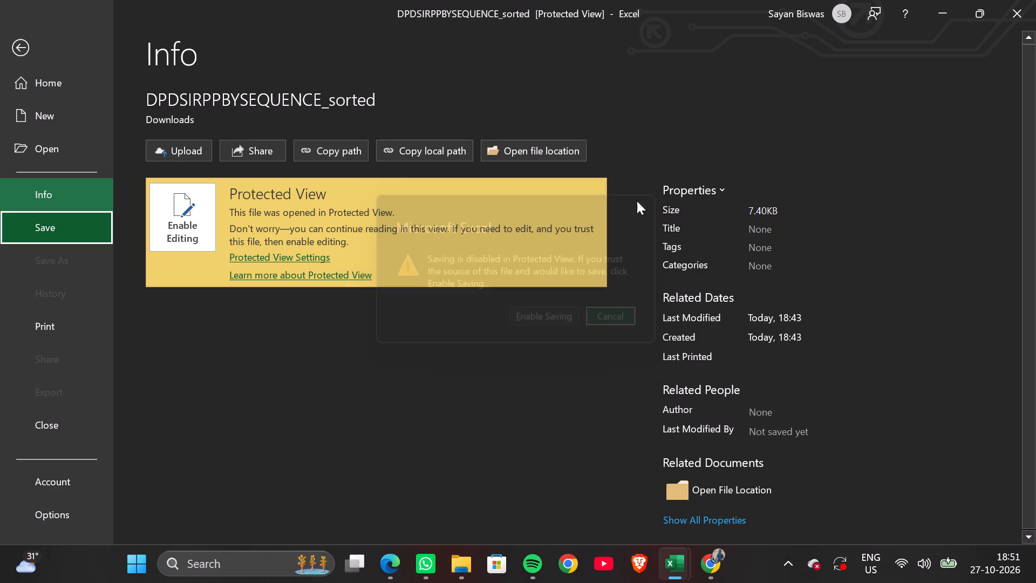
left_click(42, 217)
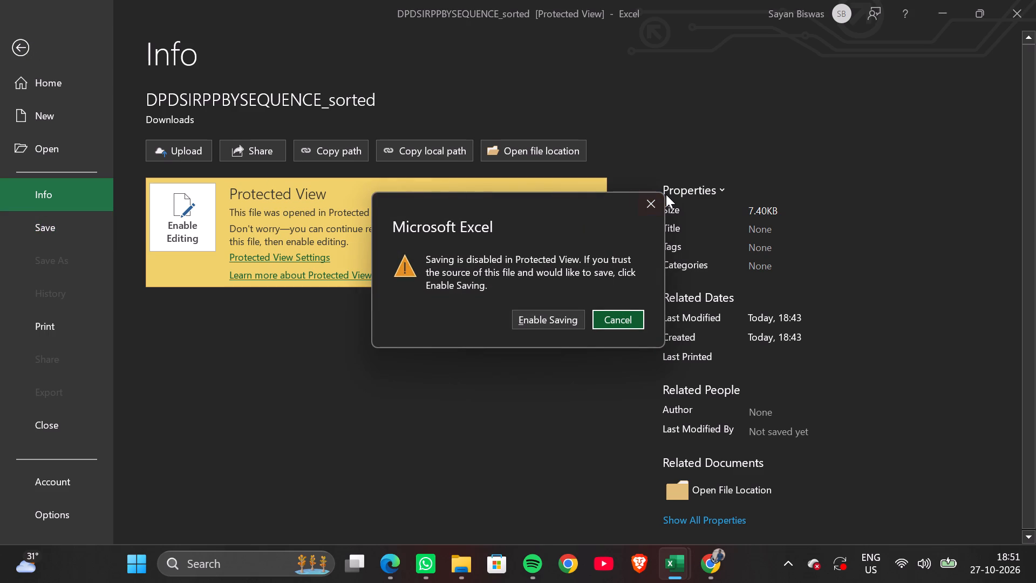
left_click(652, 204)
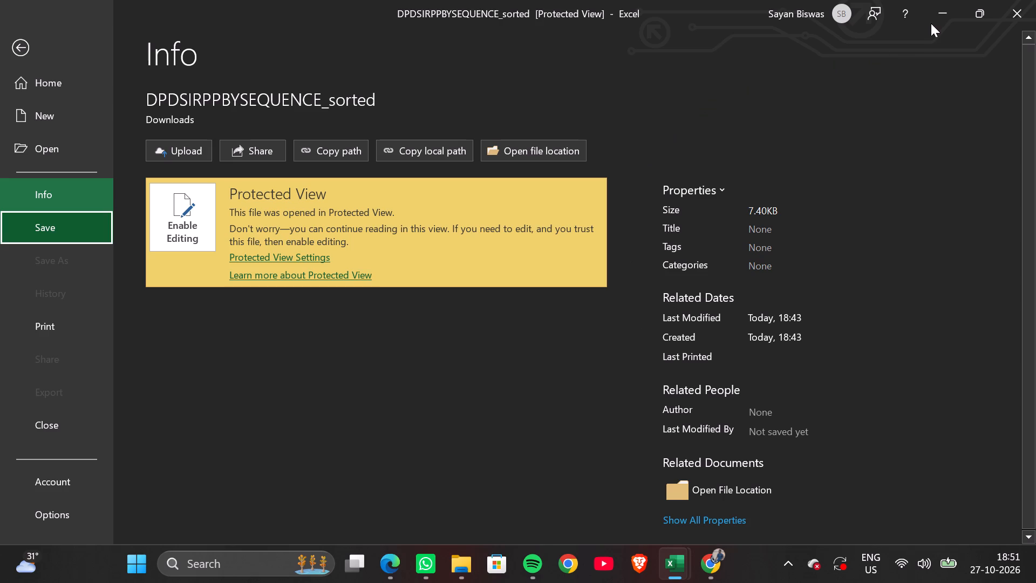
Return to the sheet of the DPDSIRPPBYSEQUENCE_sorted workbook and enable editing.
left_click(932, 17)
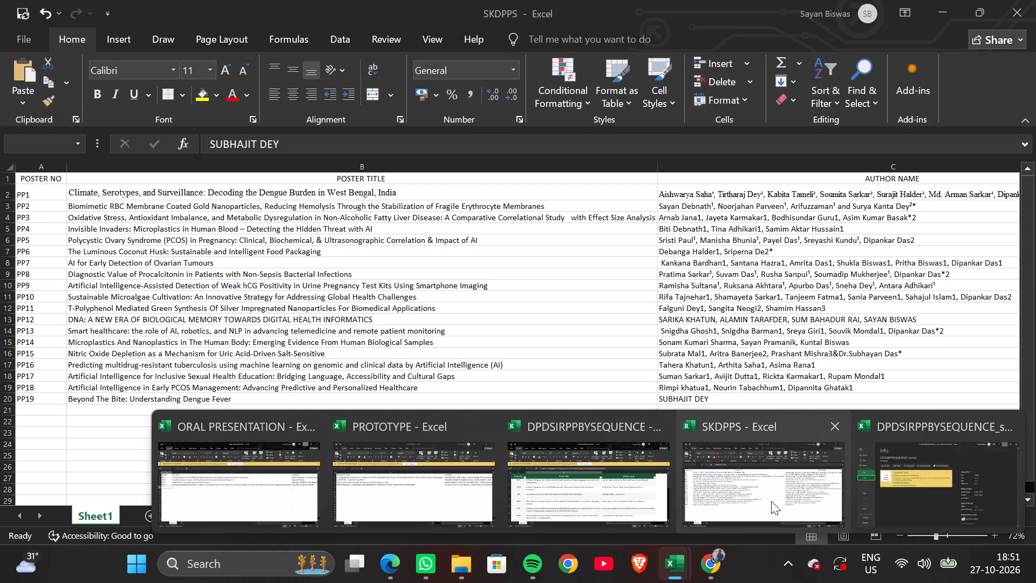
left_click(771, 501)
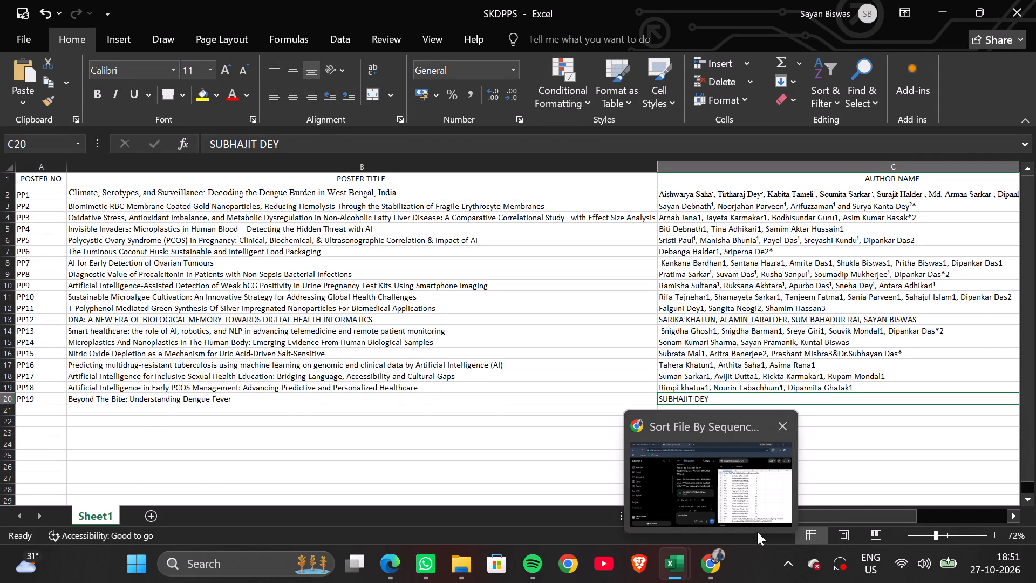
left_click(892, 511)
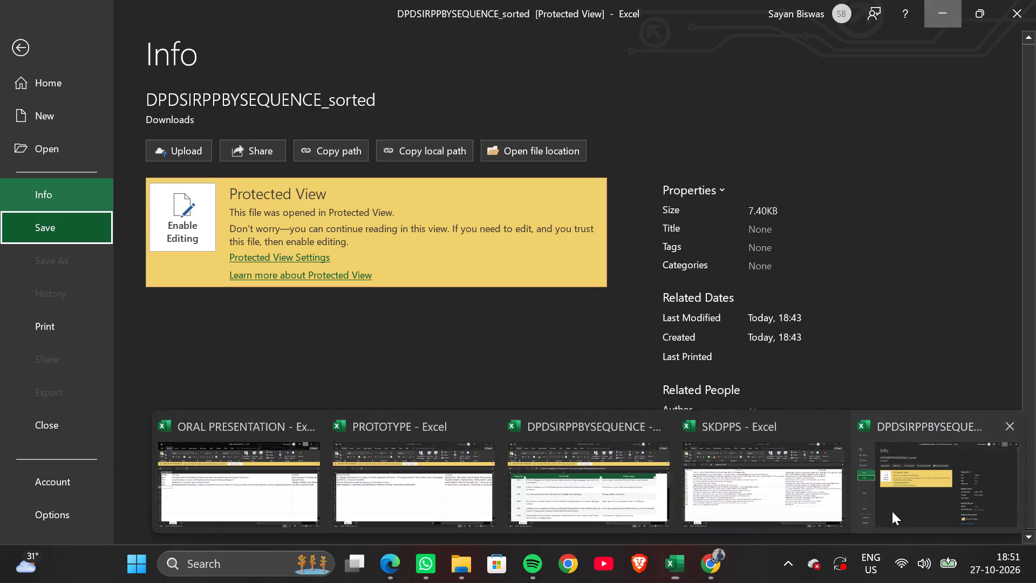
left_click_drag(32, 43, 24, 40)
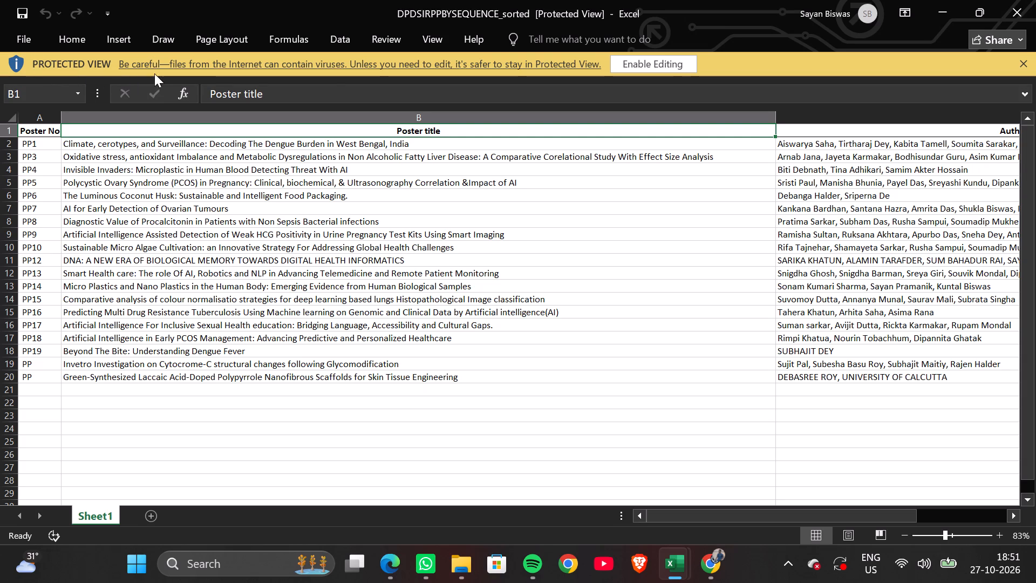
left_click(654, 61)
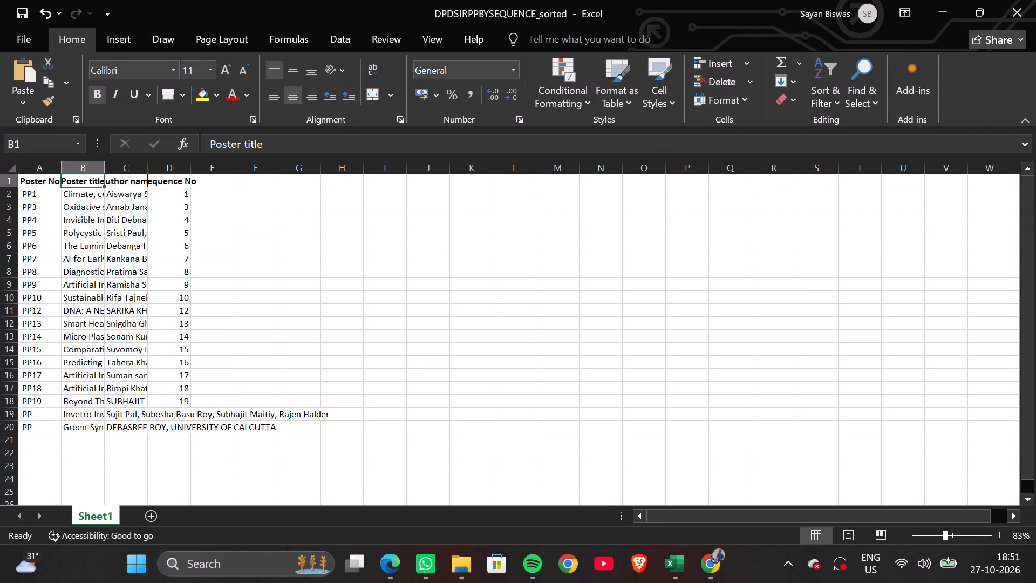
Widen the Poster title column until the longest title, in the PP3 row, fits with a small margin.
left_click_drag(104, 170, 749, 201)
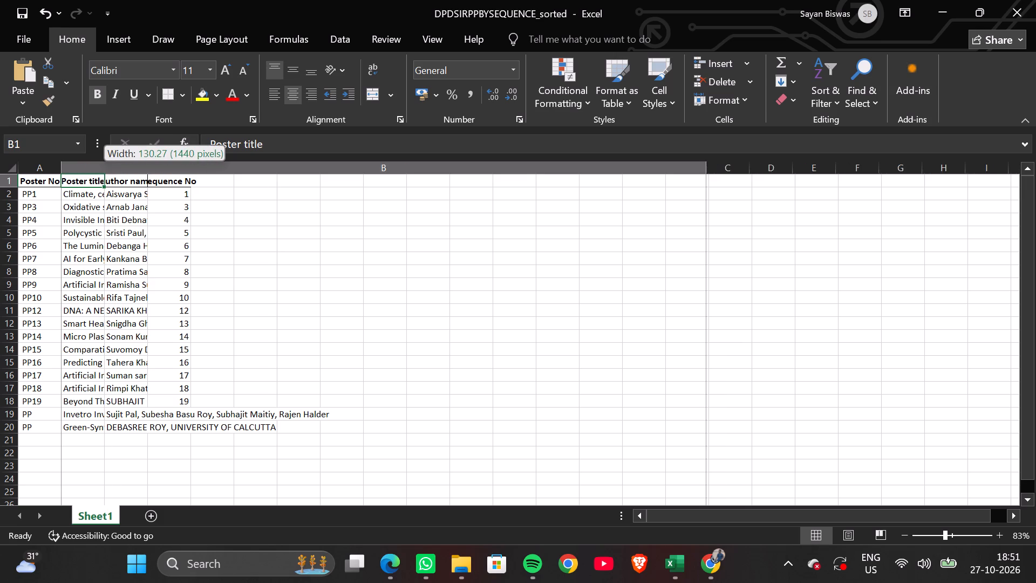
left_click_drag(749, 201, 718, 186)
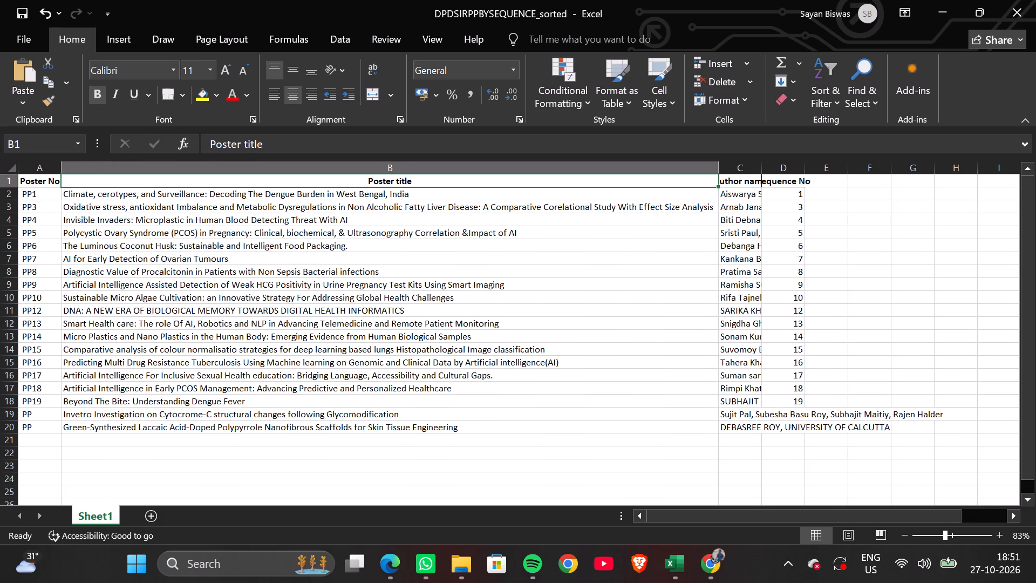
left_click_drag(718, 165, 744, 165)
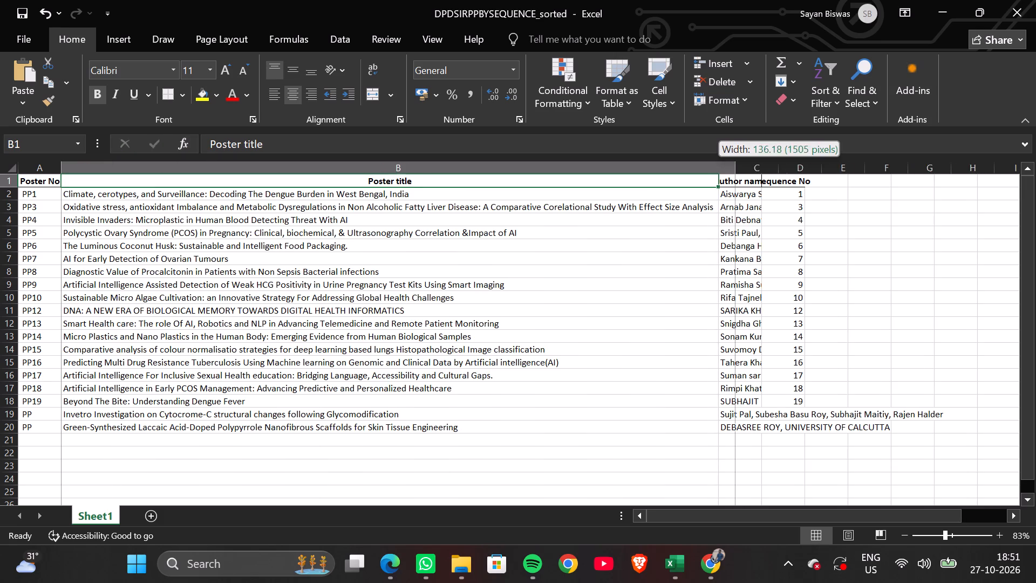
left_click_drag(744, 165, 752, 164)
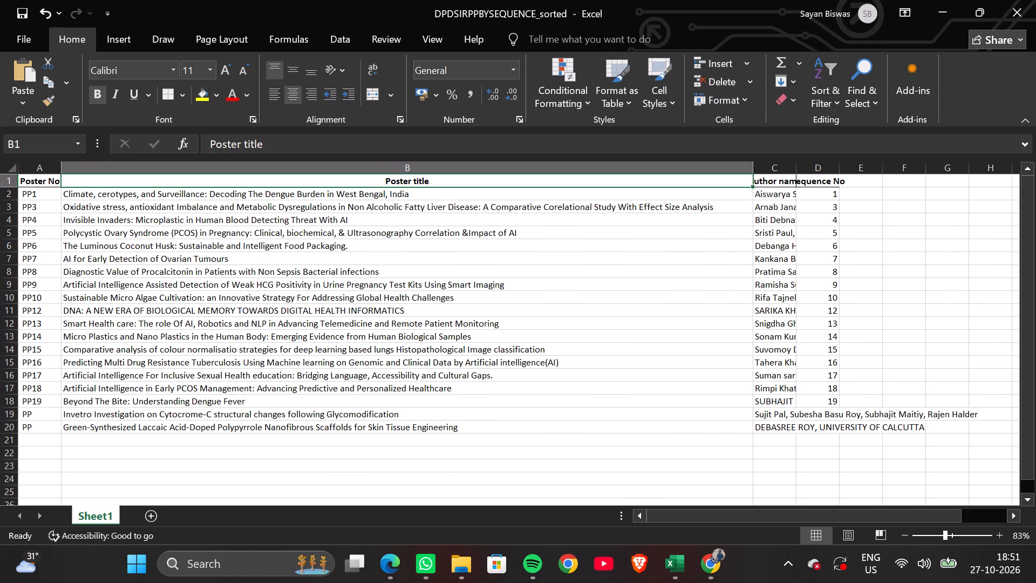
left_click_drag(752, 164, 726, 162)
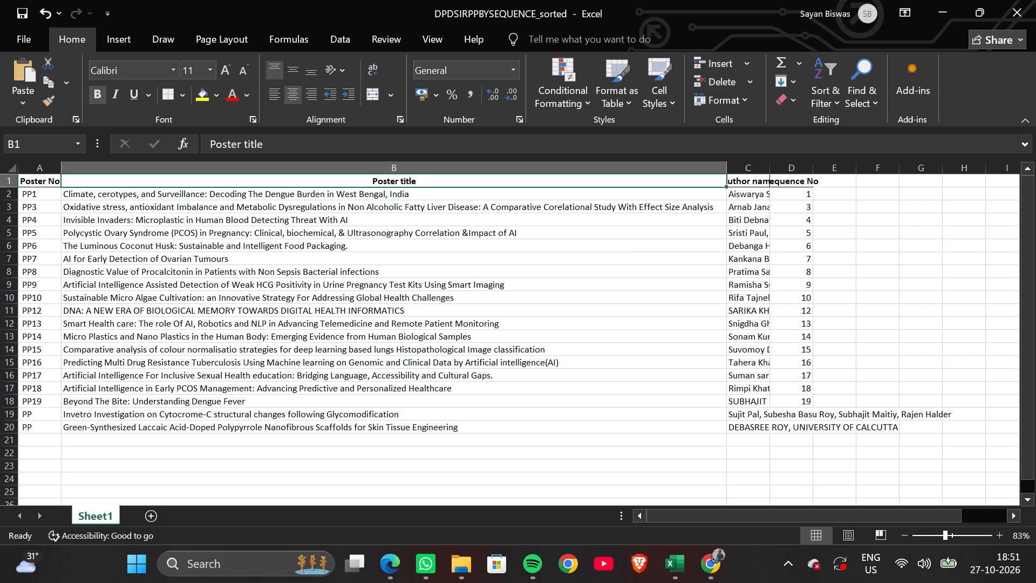
Widen the Author name column until the longest author list, in the PP1 row, fits with a small margin.
left_click_drag(768, 167, 1004, 163)
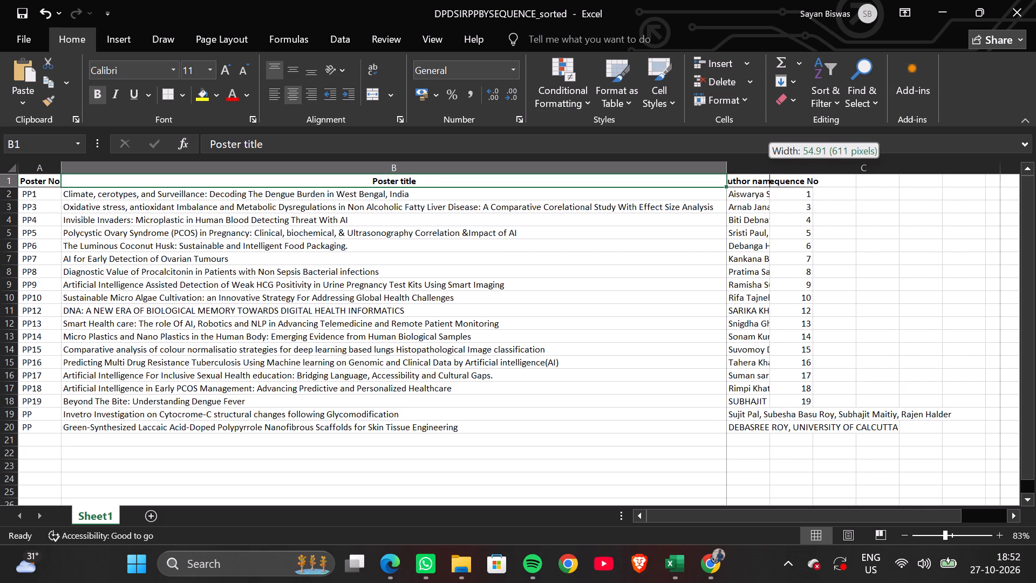
left_click_drag(1004, 163, 1014, 168)
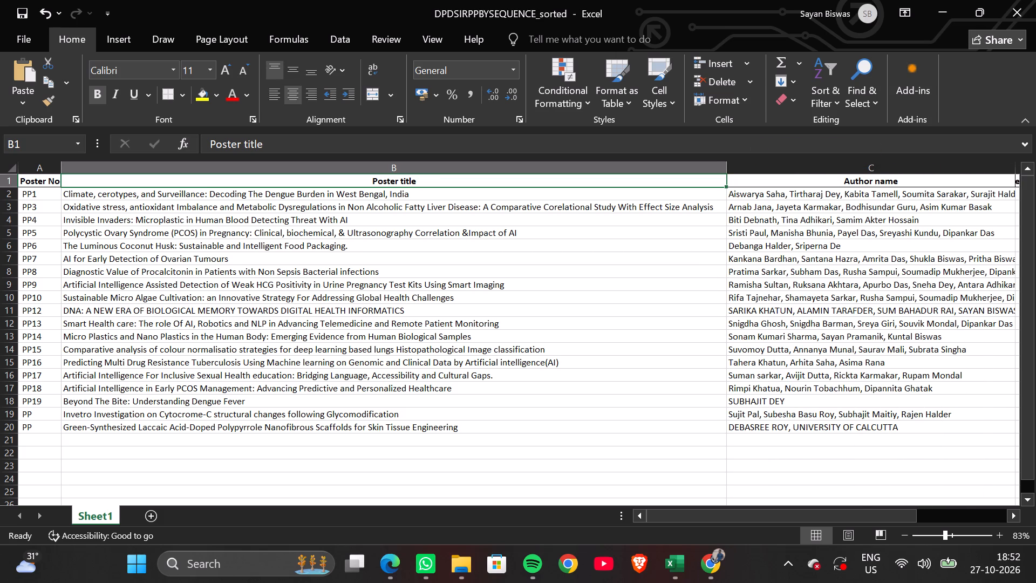
left_click(939, 532)
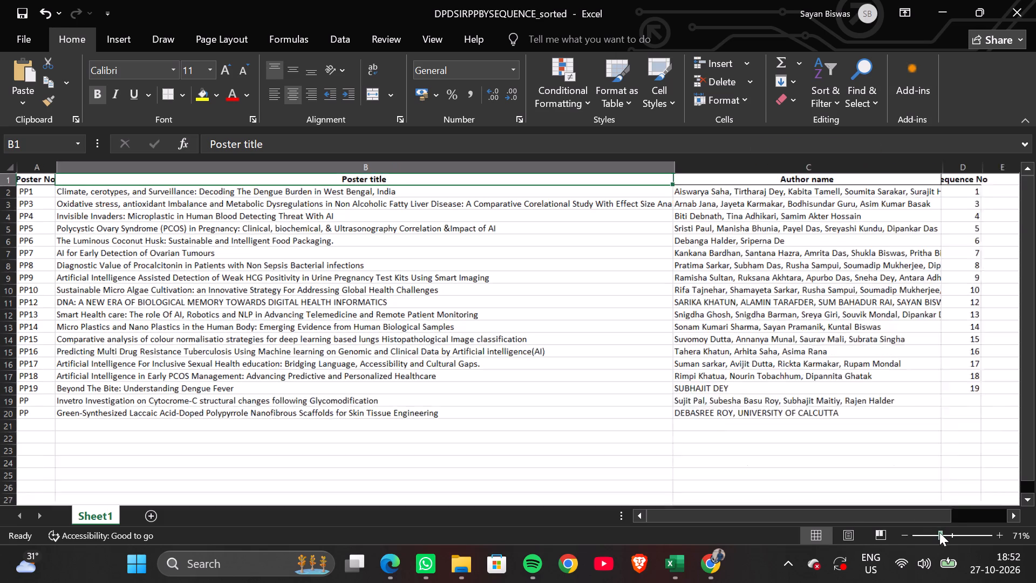
left_click_drag(866, 166, 907, 176)
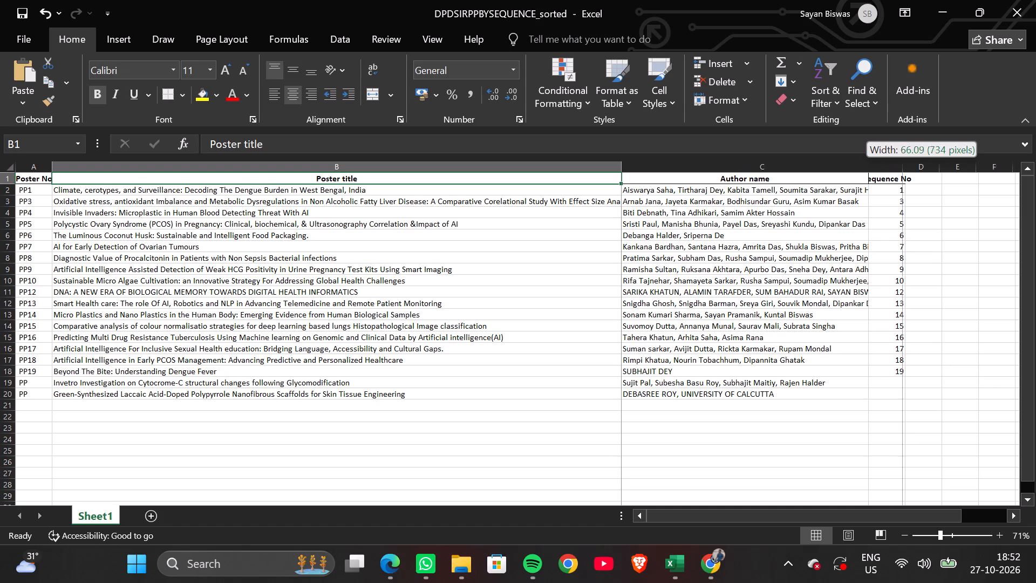
left_click_drag(907, 176, 932, 182)
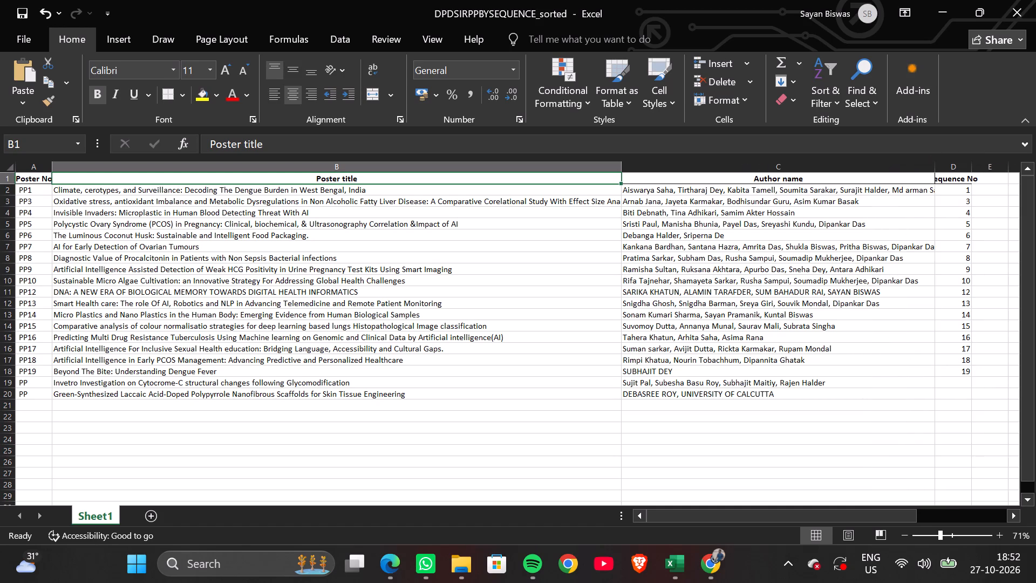
left_click_drag(933, 172, 970, 166)
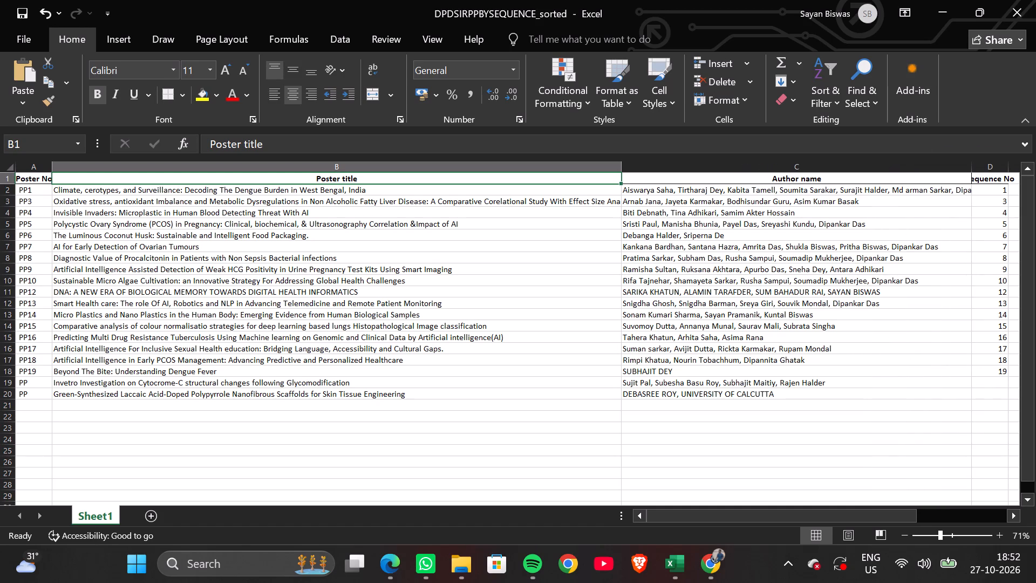
left_click_drag(971, 166, 984, 170)
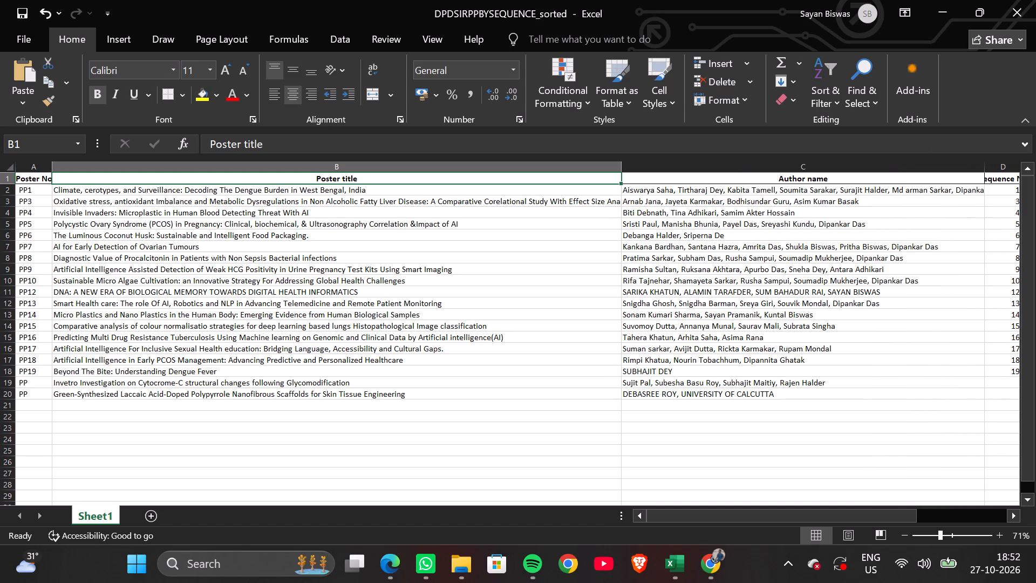
left_click_drag(984, 170, 992, 166)
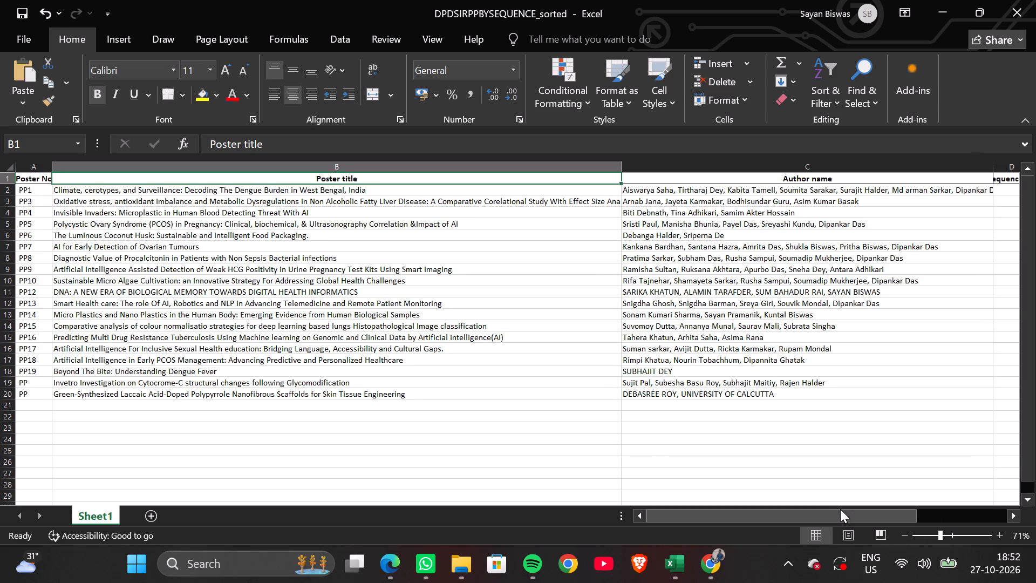
left_click_drag(863, 517, 938, 470)
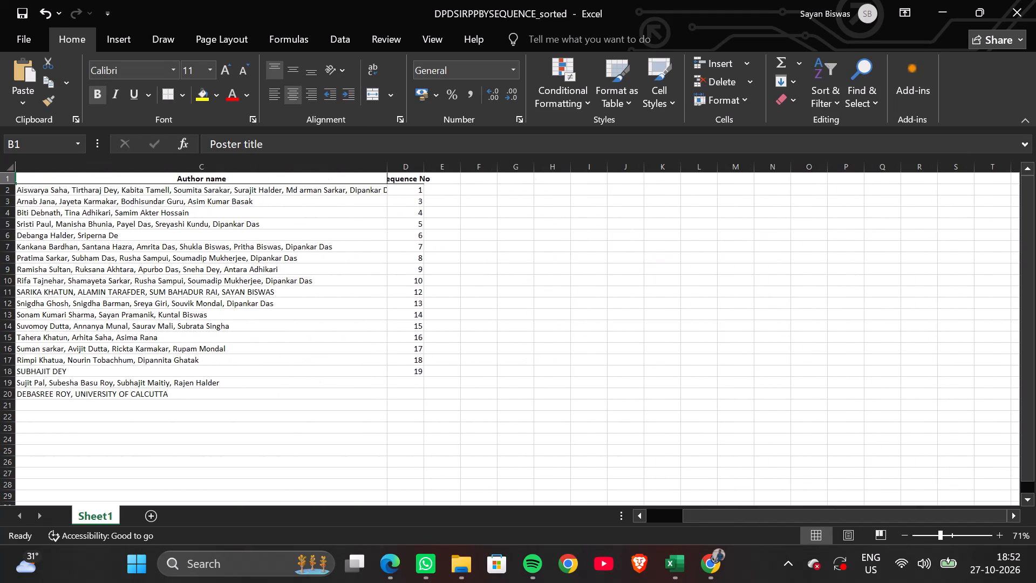
left_click_drag(385, 167, 394, 167)
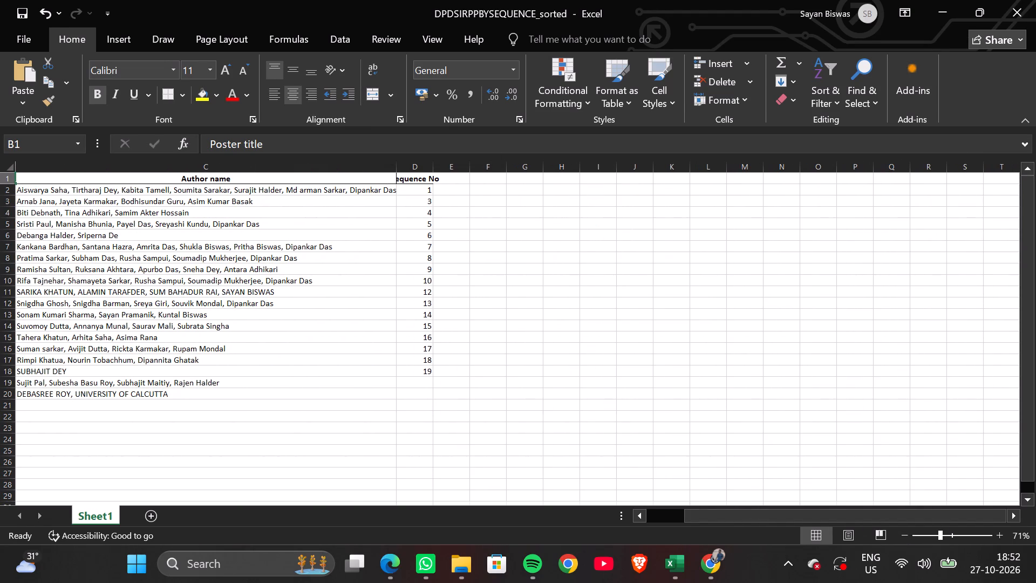
left_click_drag(394, 167, 410, 170)
left_click_drag(410, 170, 402, 165)
Widen the Sequence No column until its full heading fits in the cell.
left_click(409, 170)
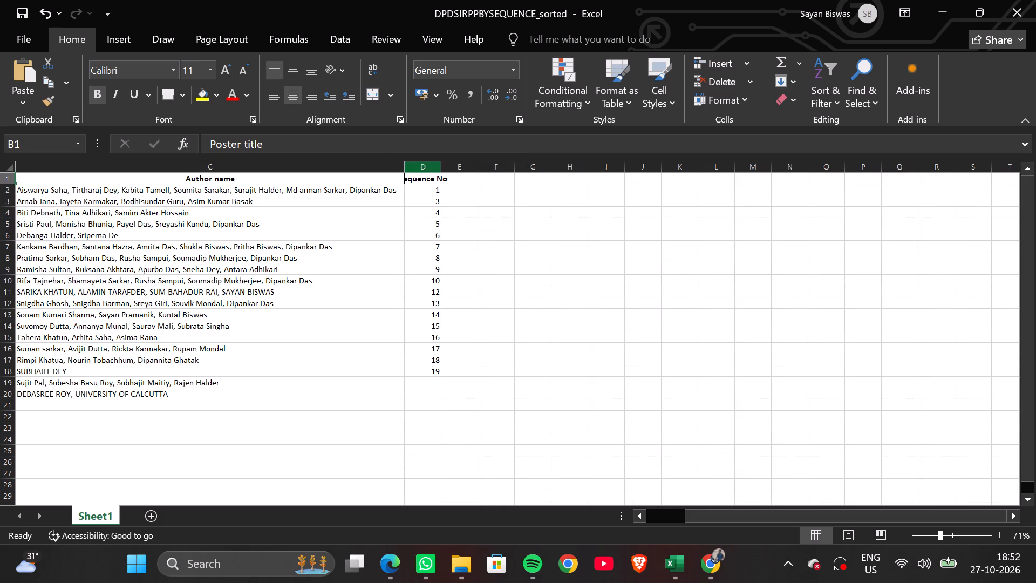
left_click_drag(443, 167, 478, 167)
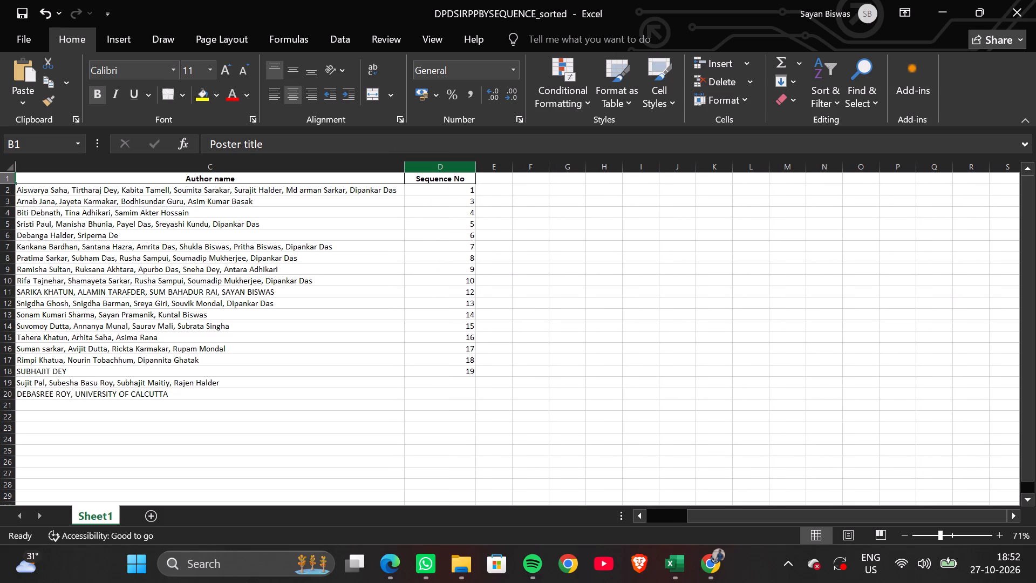
Clear the Sequence No heading and all the sequence numbers from column D, cells D1 to D18.
left_click_drag(445, 180, 455, 381)
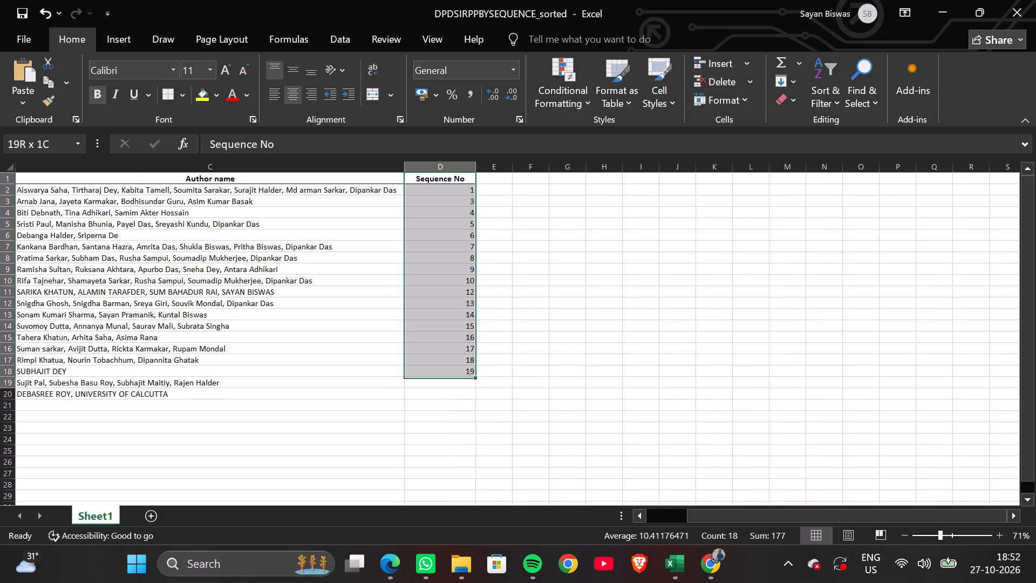
left_click_drag(455, 381, 449, 370)
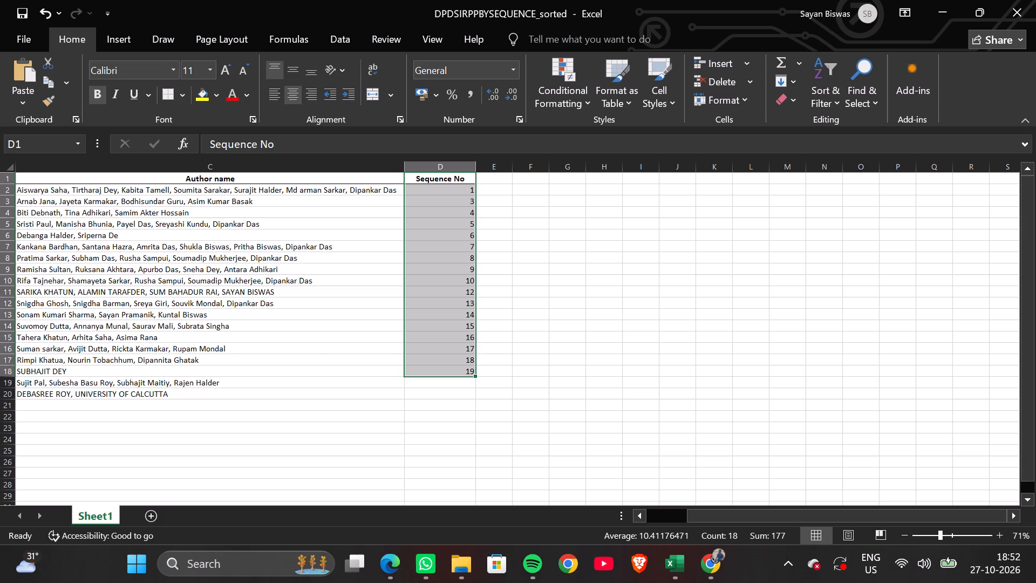
key("BackSpace")
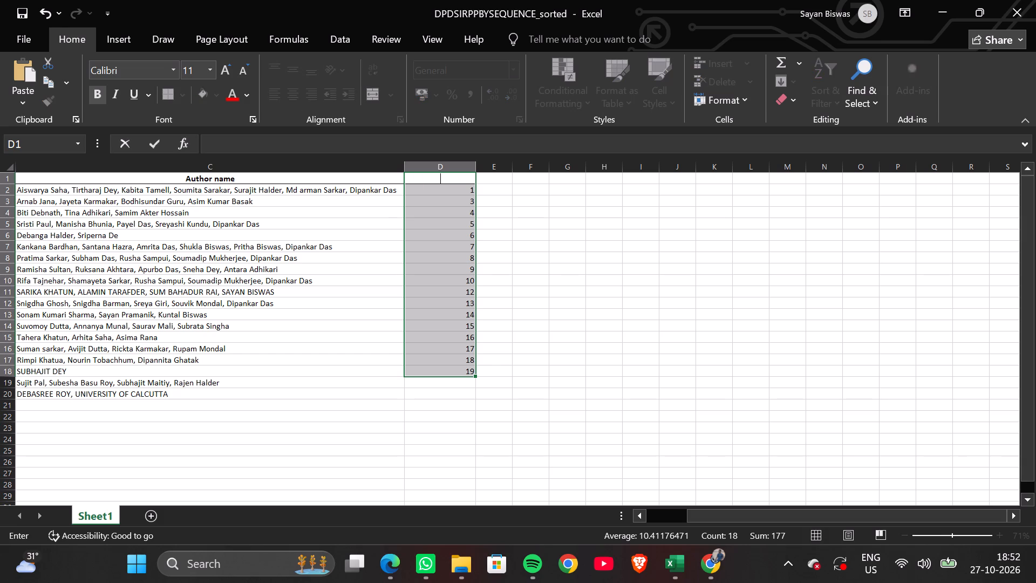
left_click(455, 193)
key("BackSpace")
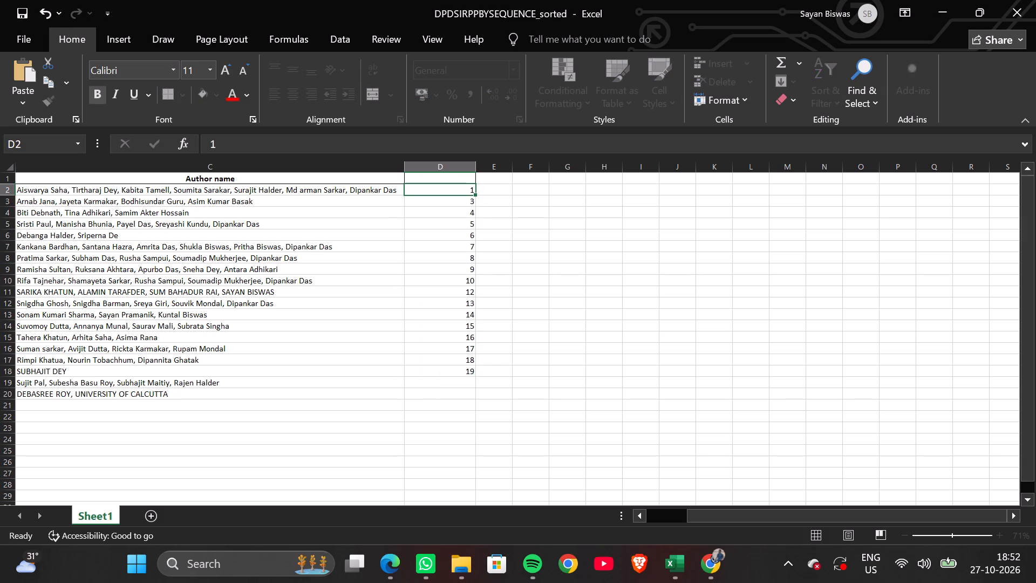
left_click(468, 201)
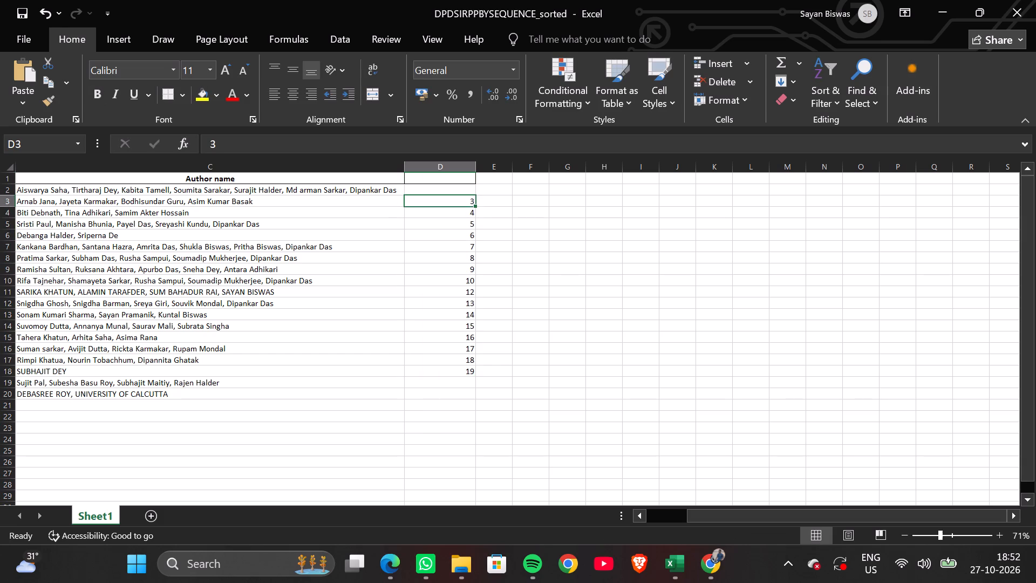
key("BackSpace")
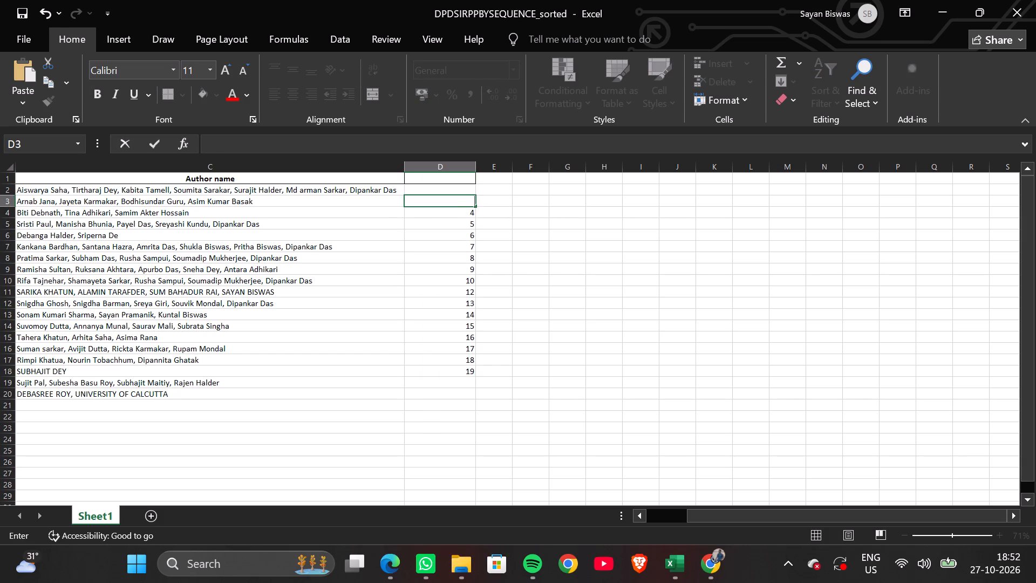
left_click_drag(472, 209, 459, 370)
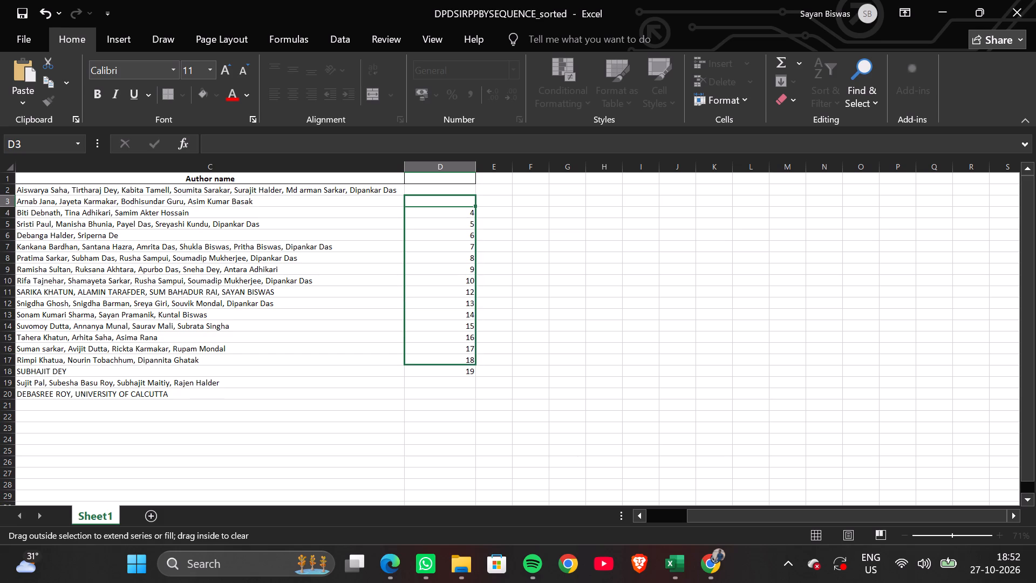
left_click_drag(459, 370, 457, 381)
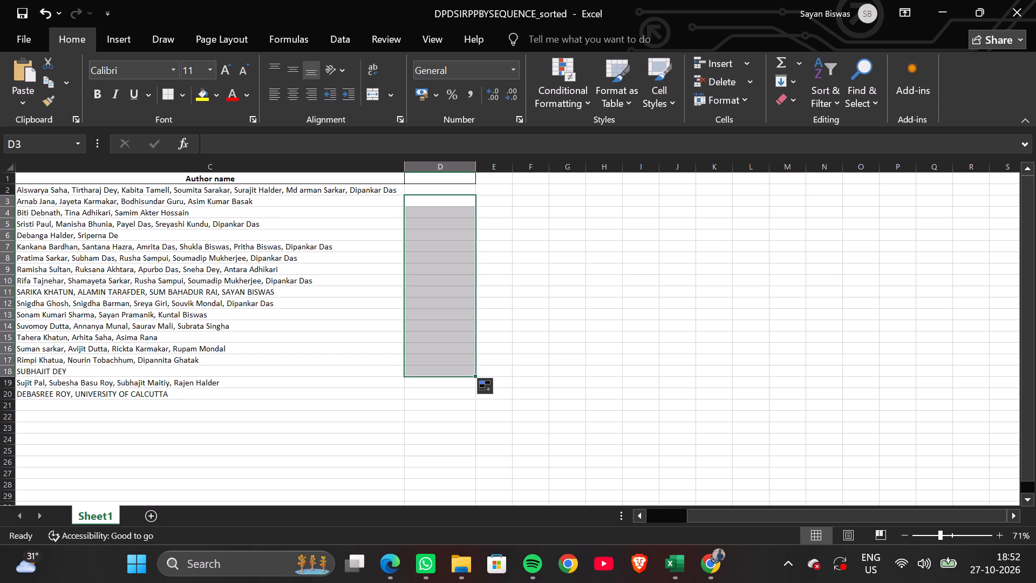
left_click(493, 172)
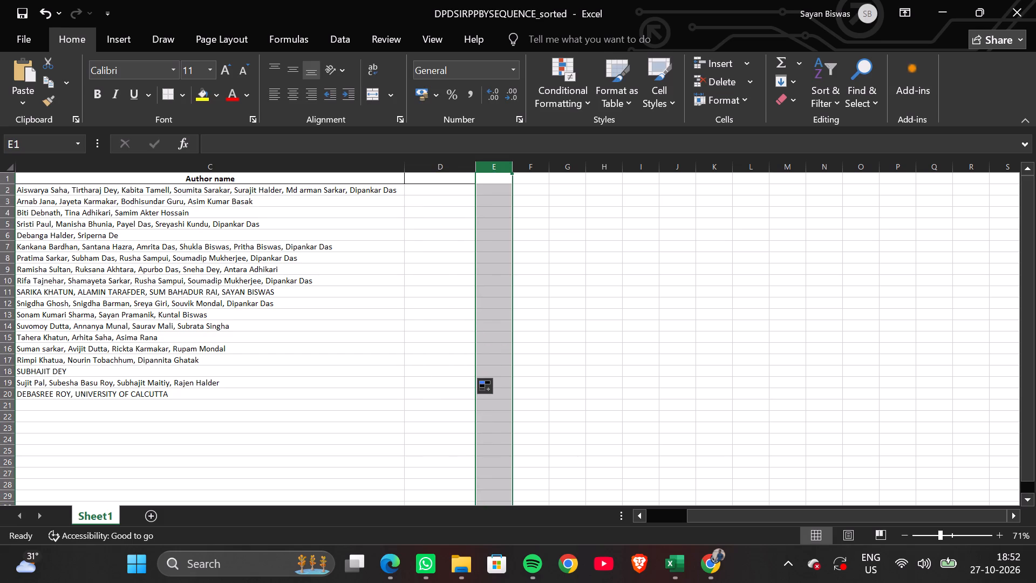
left_click_drag(705, 513, 670, 510)
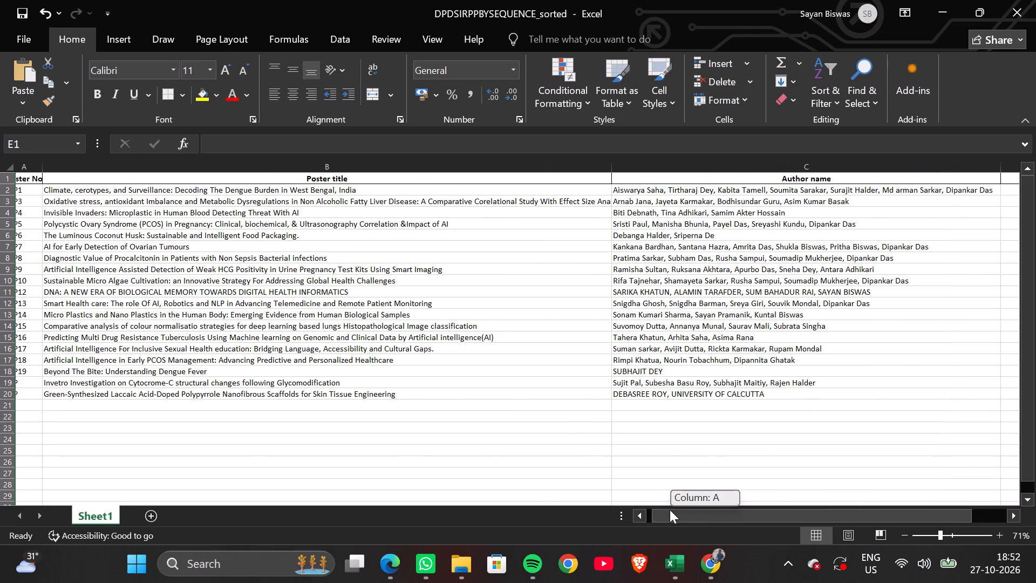
Switch to the SKDPPS workbook and select the empty Poster Title cell below the PP19 row, cell B21.
left_click_drag(670, 510, 637, 501)
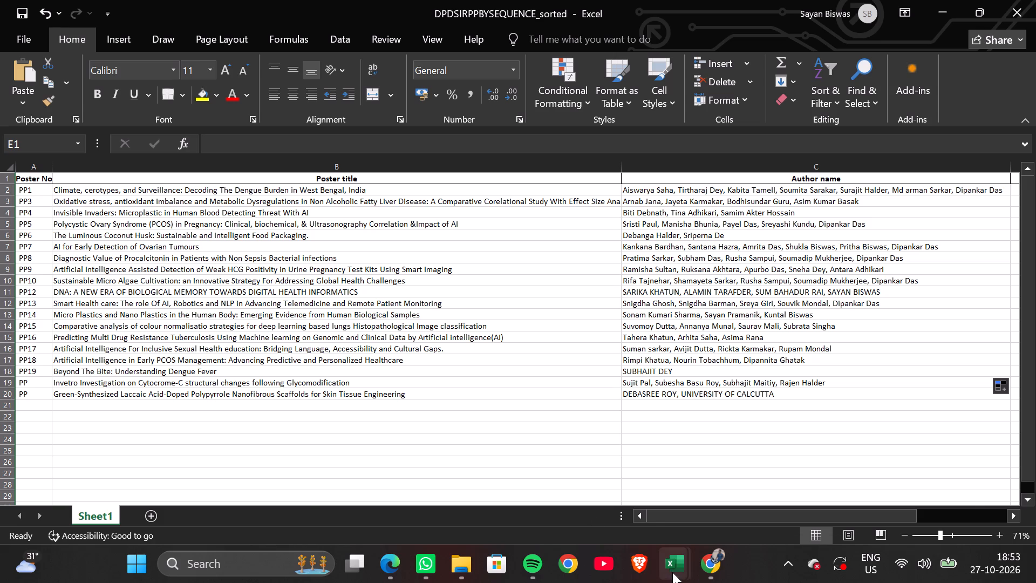
left_click(735, 508)
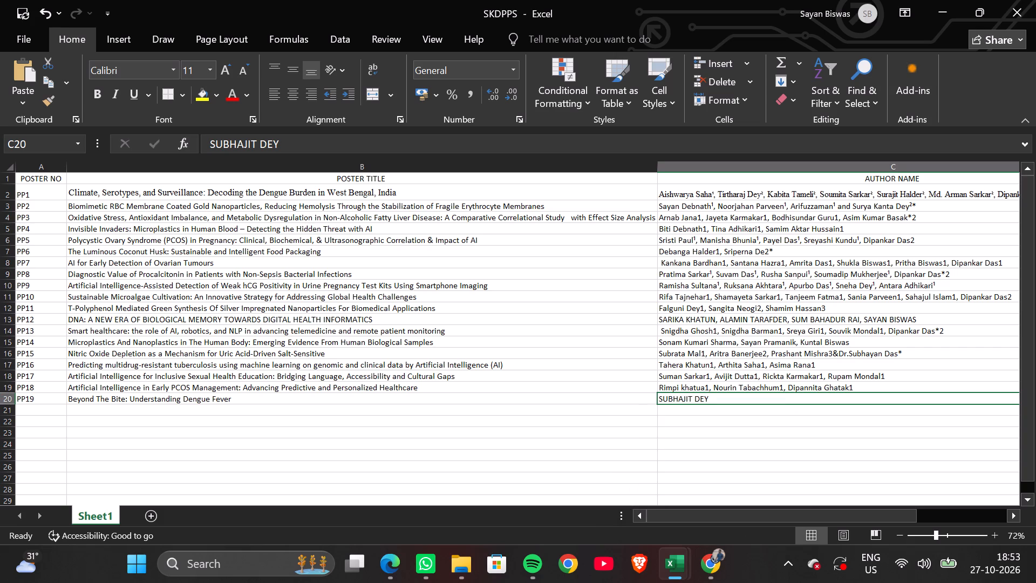
left_click(517, 408)
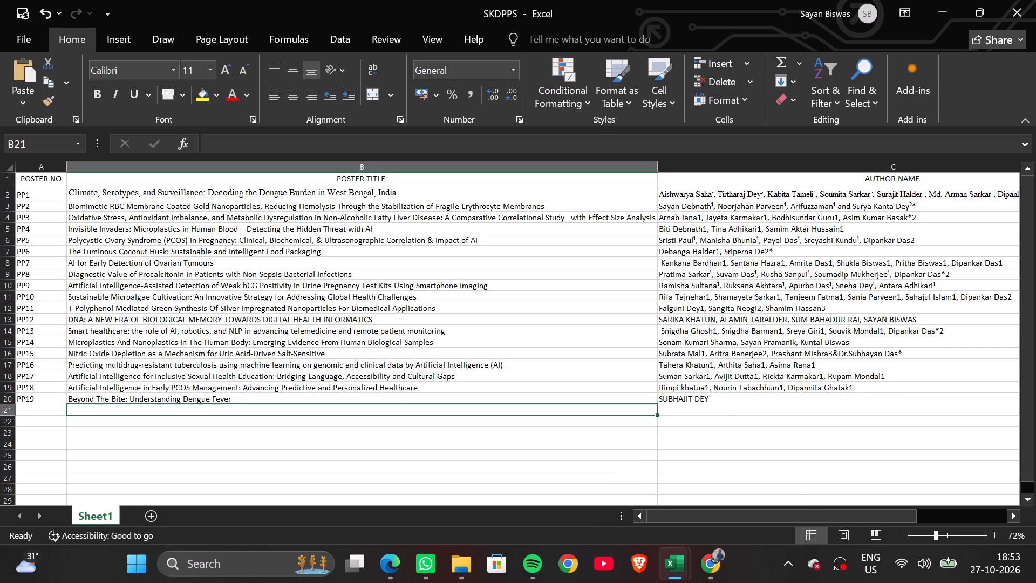
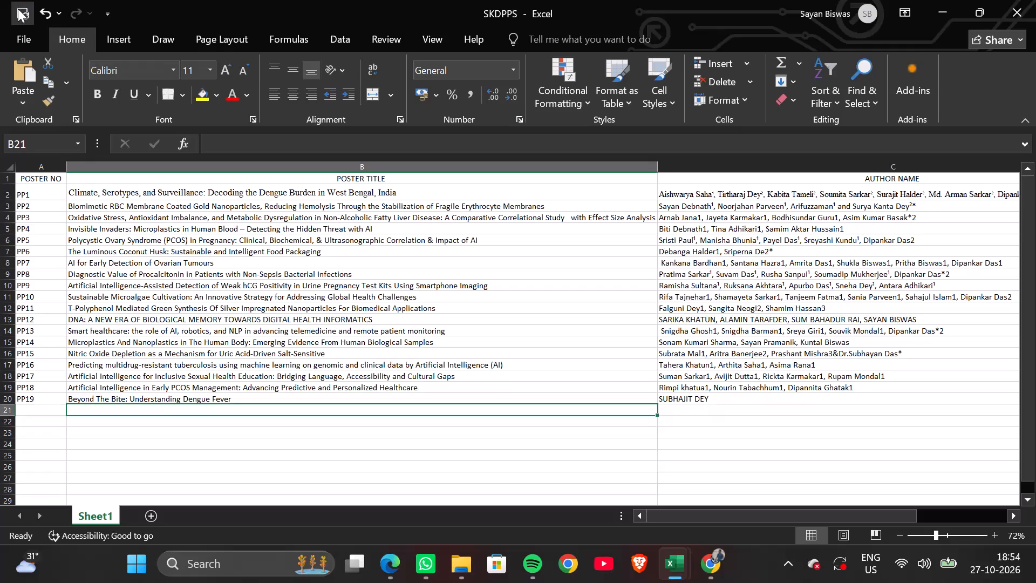
Save the changes to the SKDPPS workbook.
left_click(18, 9)
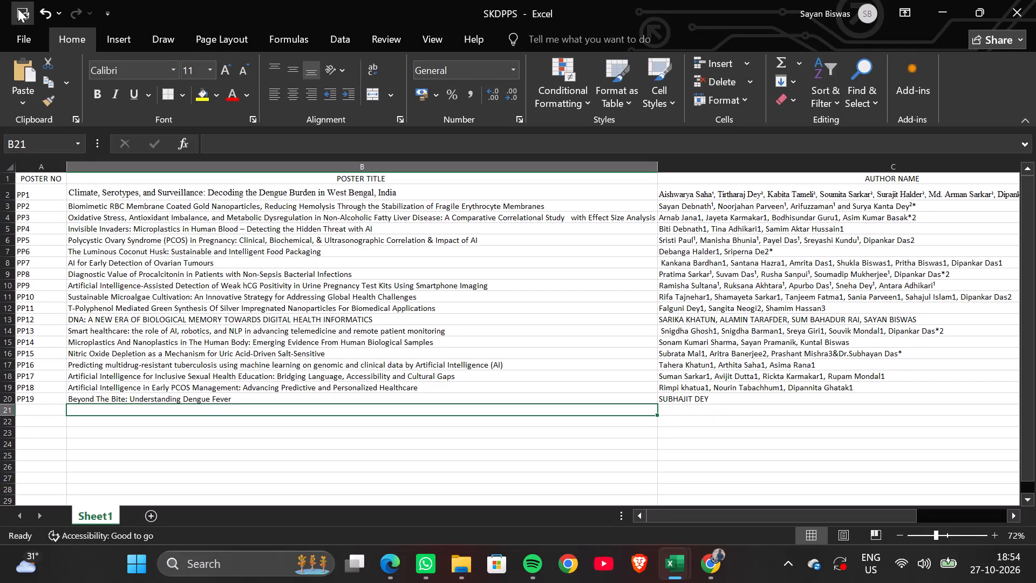
left_click(18, 9)
double_click(18, 12)
left_click(18, 12)
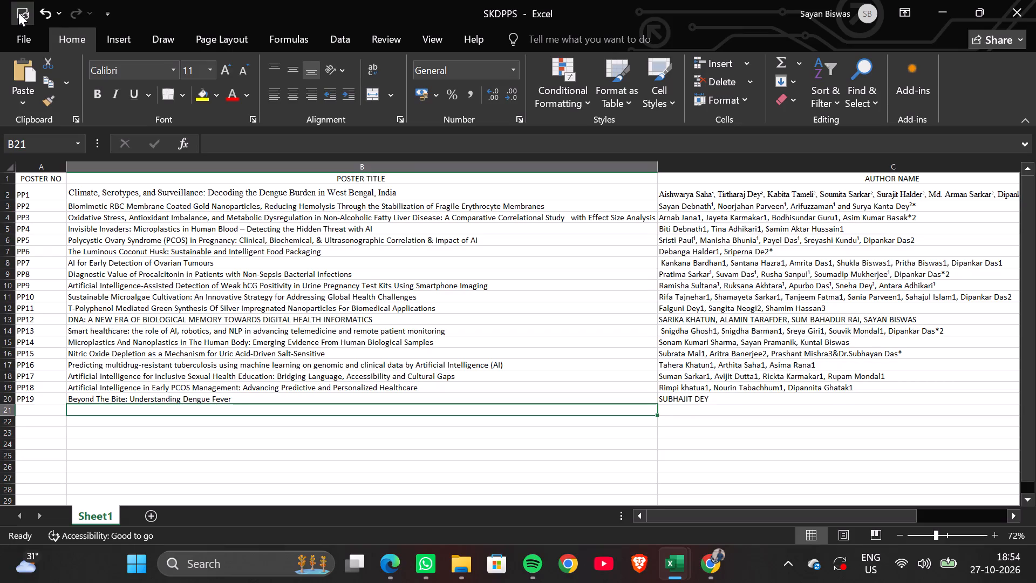
Start saving a copy of SKDPPS as an Excel Workbook in the local Documents folder, and clear the proposed file name.
left_click(16, 44)
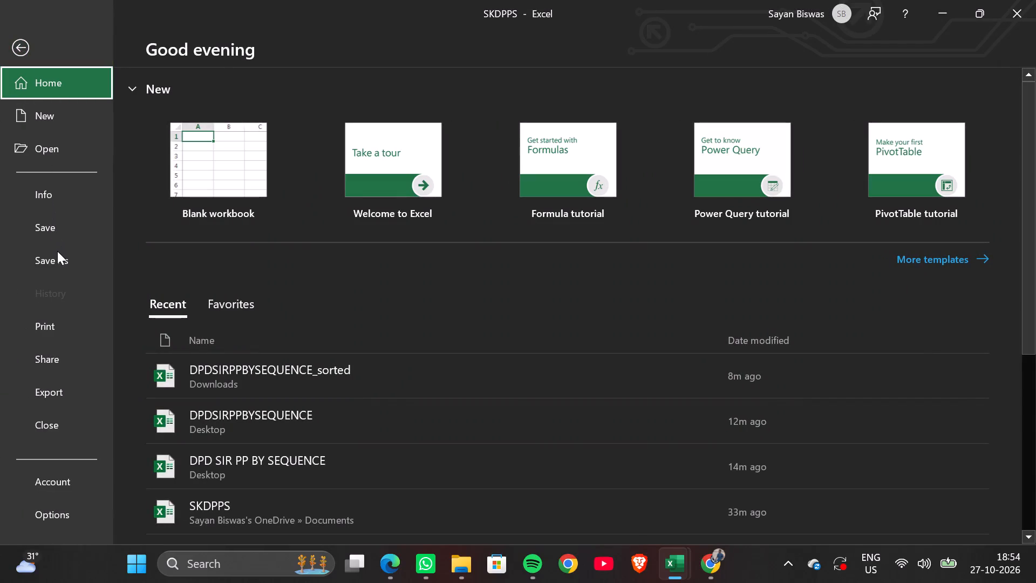
left_click(57, 251)
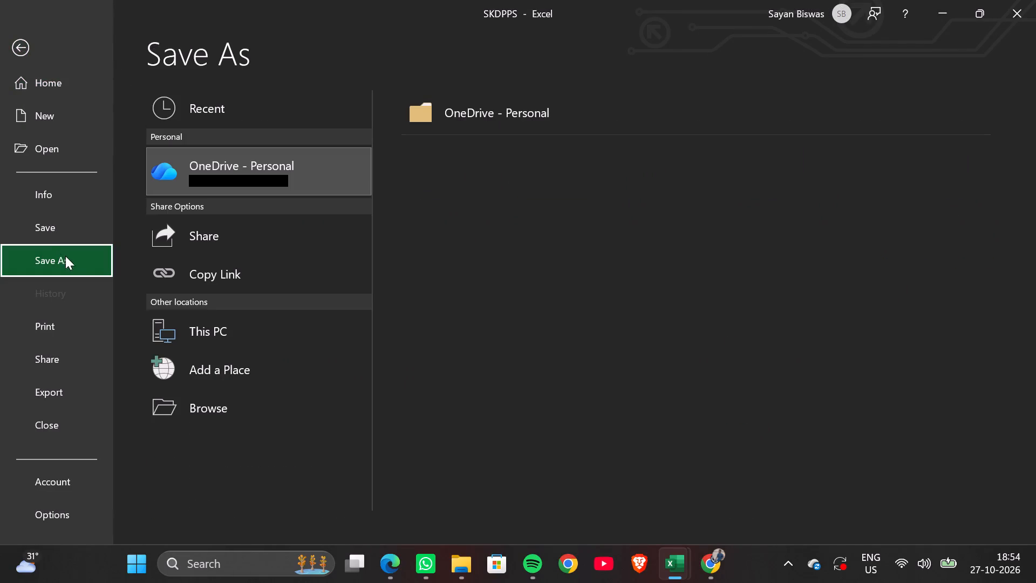
left_click(476, 117)
left_click(476, 117)
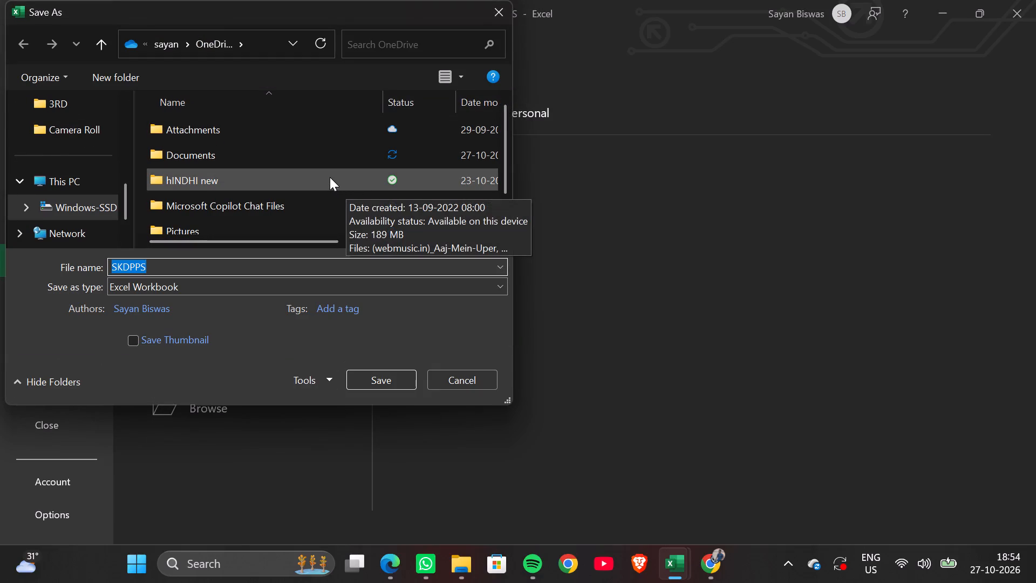
scroll(78, 158, "up", 2)
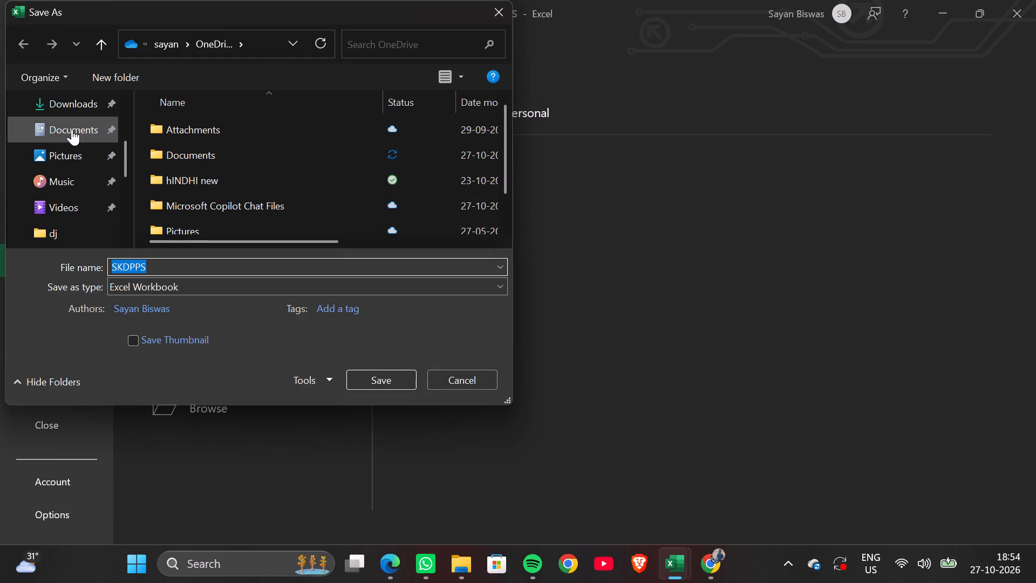
double_click(74, 118)
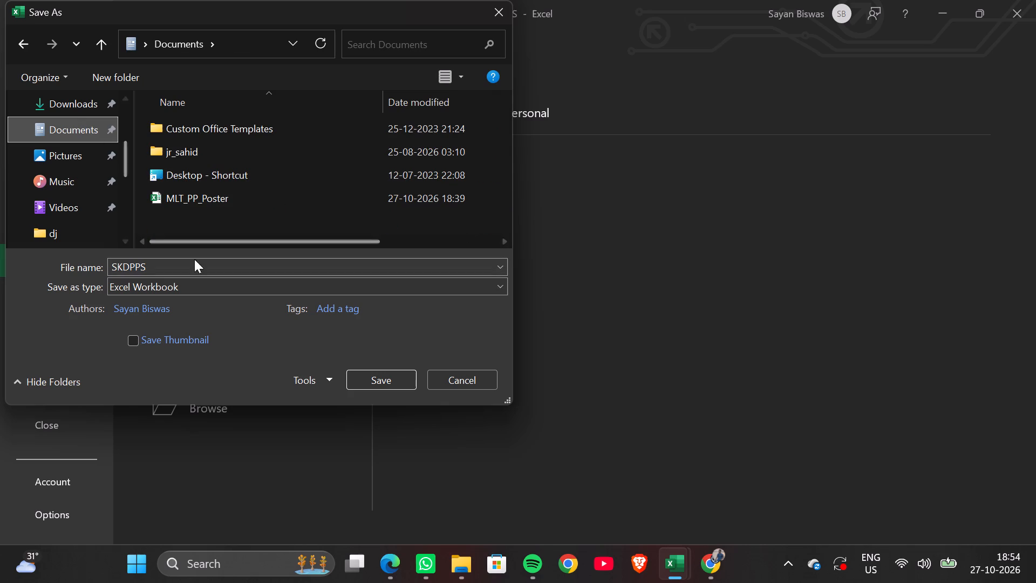
left_click(165, 263)
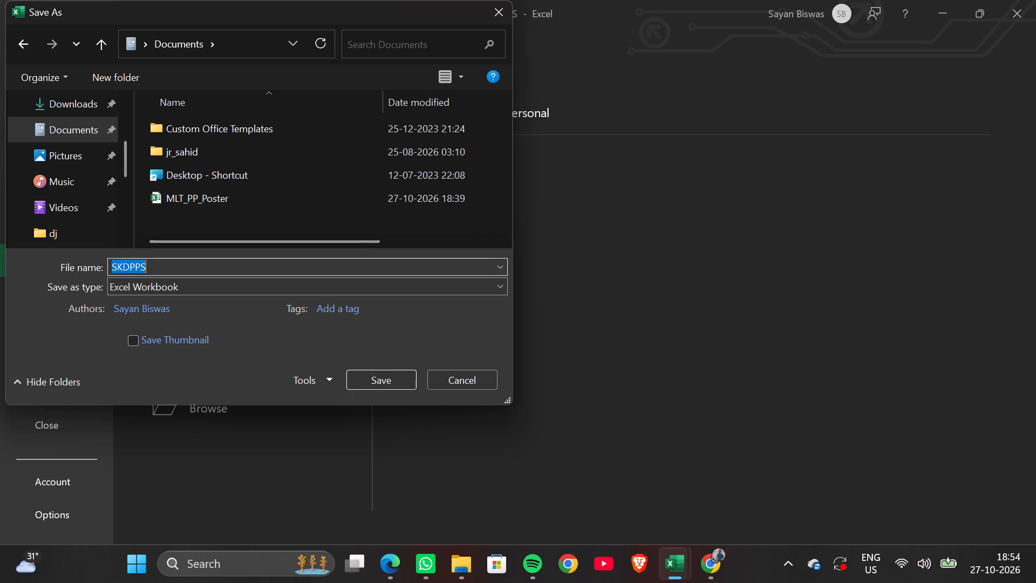
key("BackSpace")
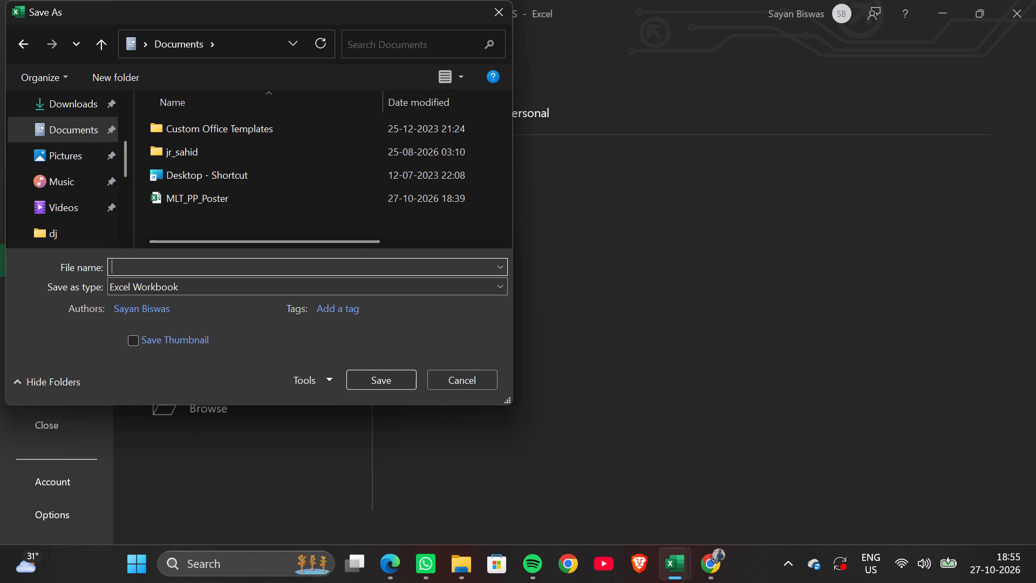
Save the poster list as an Excel Workbook named PPSKDSIR in the Documents folder.
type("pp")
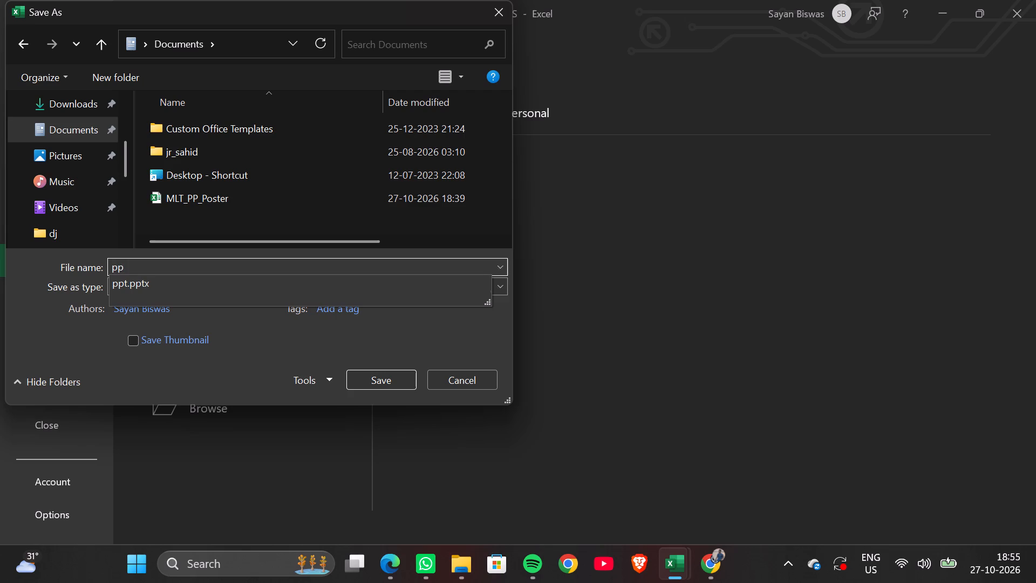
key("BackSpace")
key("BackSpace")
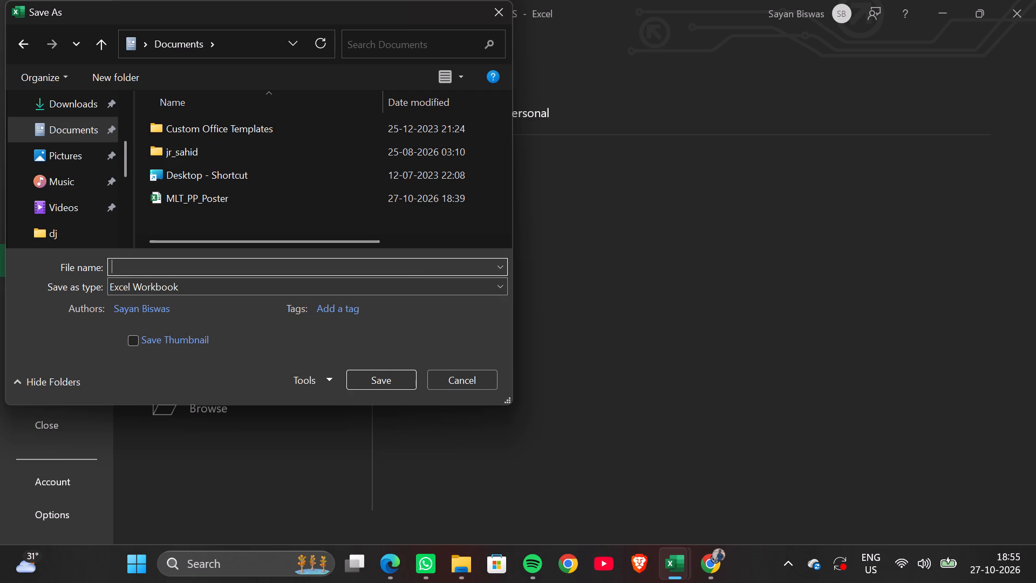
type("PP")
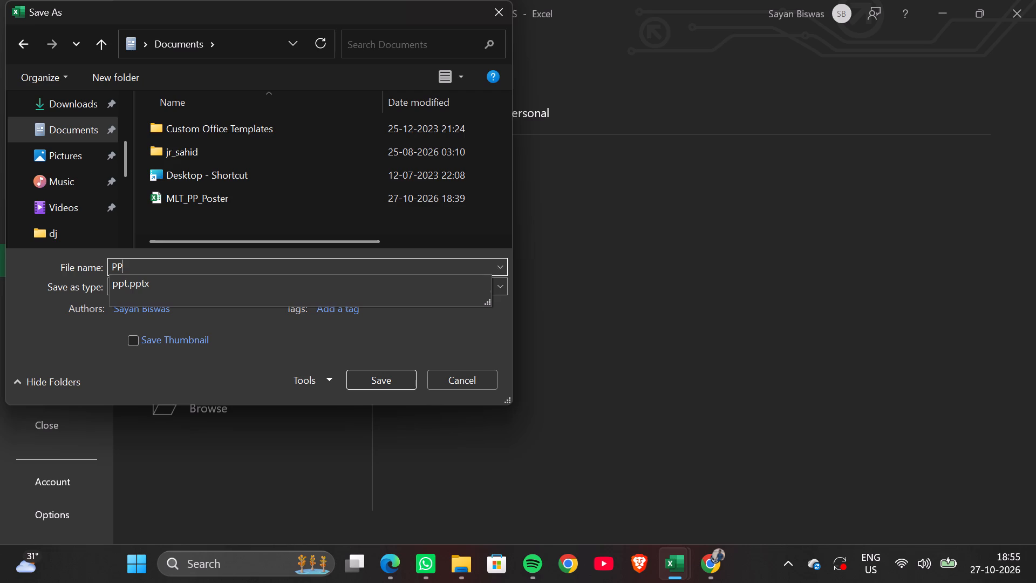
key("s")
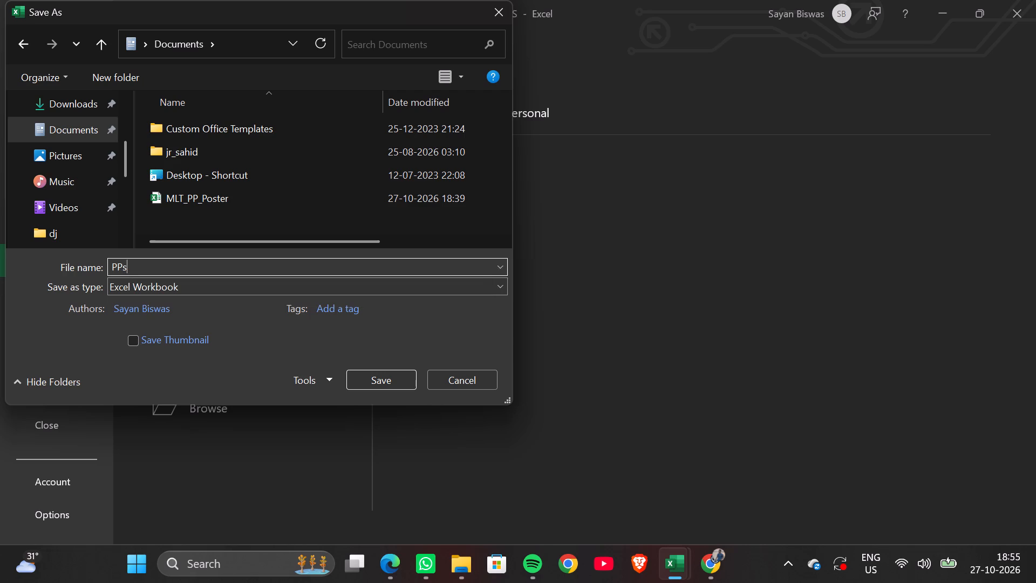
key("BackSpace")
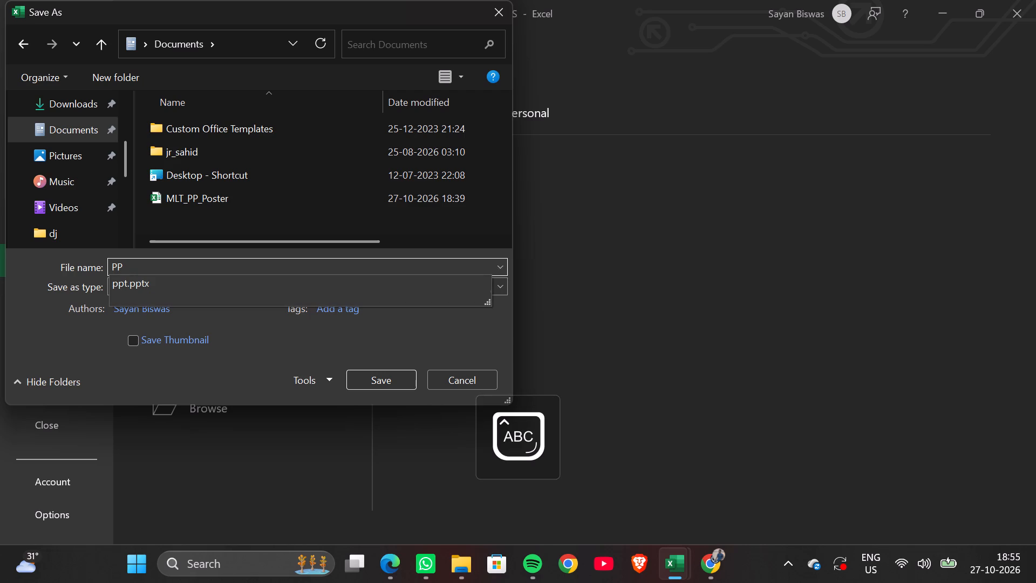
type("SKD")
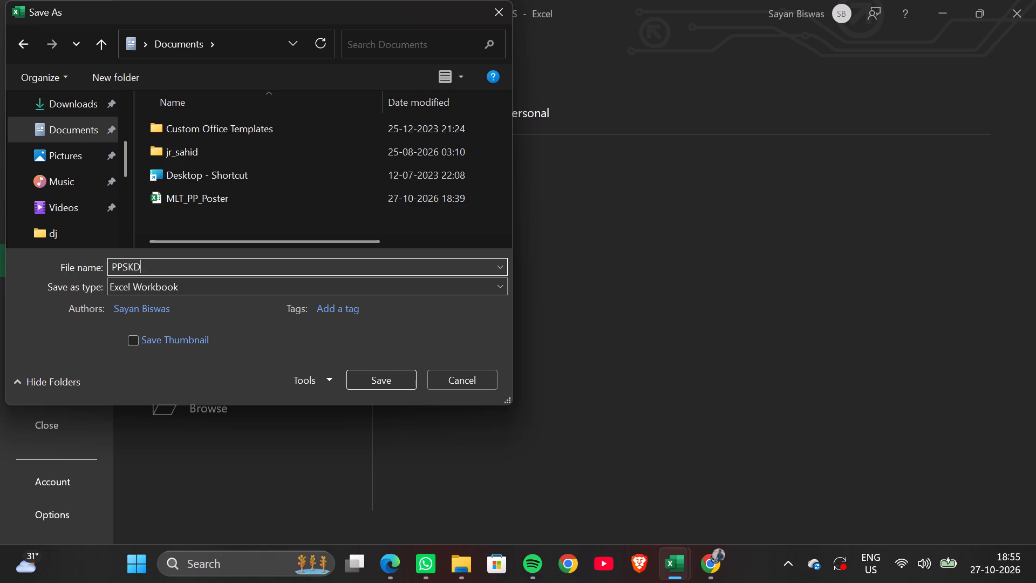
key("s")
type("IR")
left_click(375, 383)
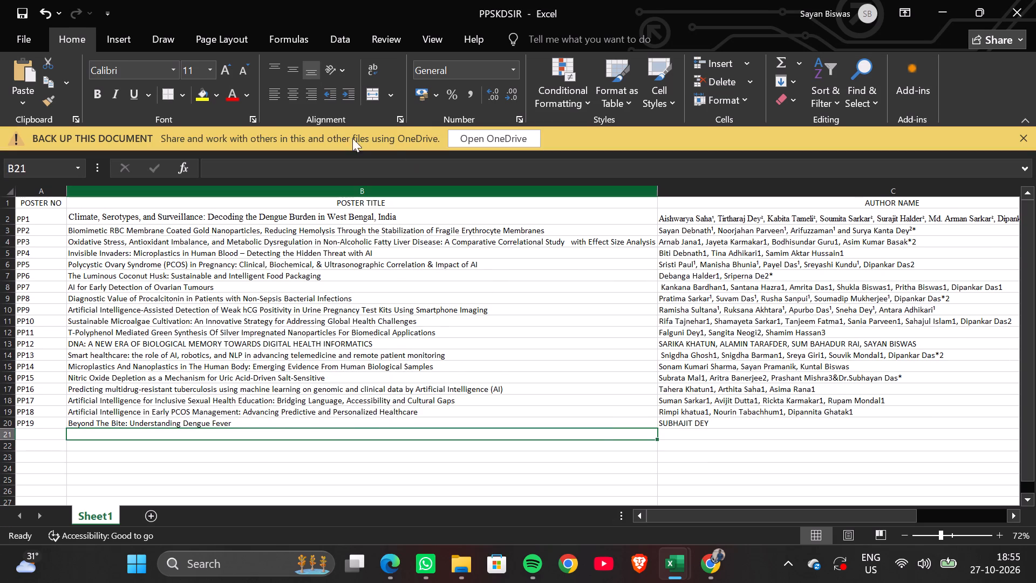
left_click(24, 21)
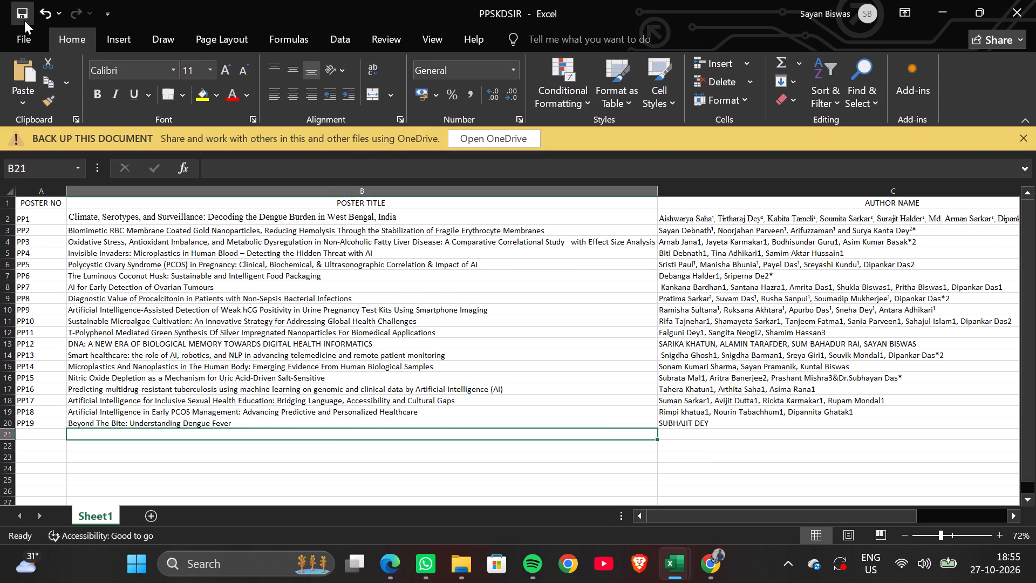
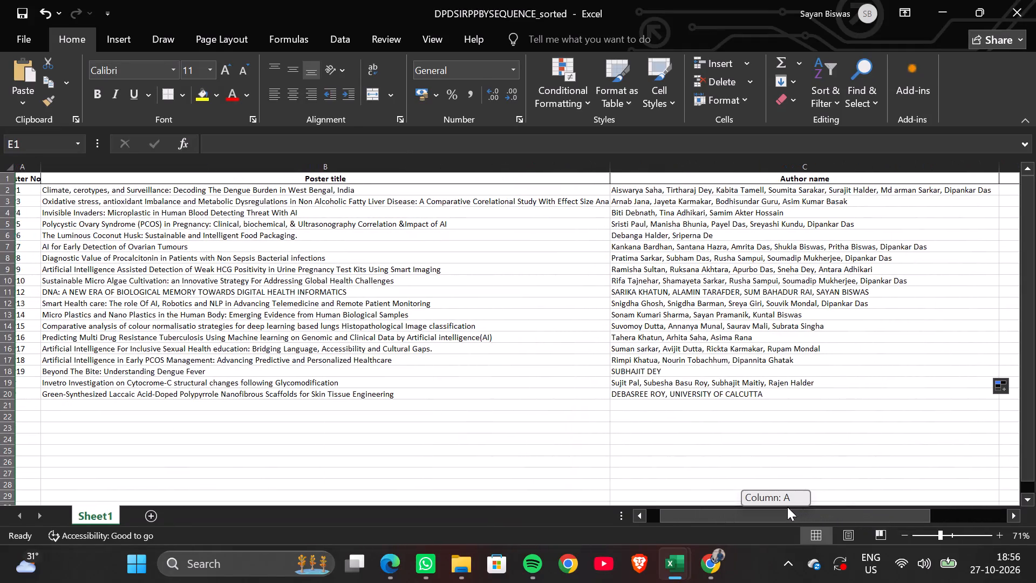
Save a copy of the sorted poster list as an Excel Workbook named DPDSIRPP in the Desktop folder.
left_click(18, 46)
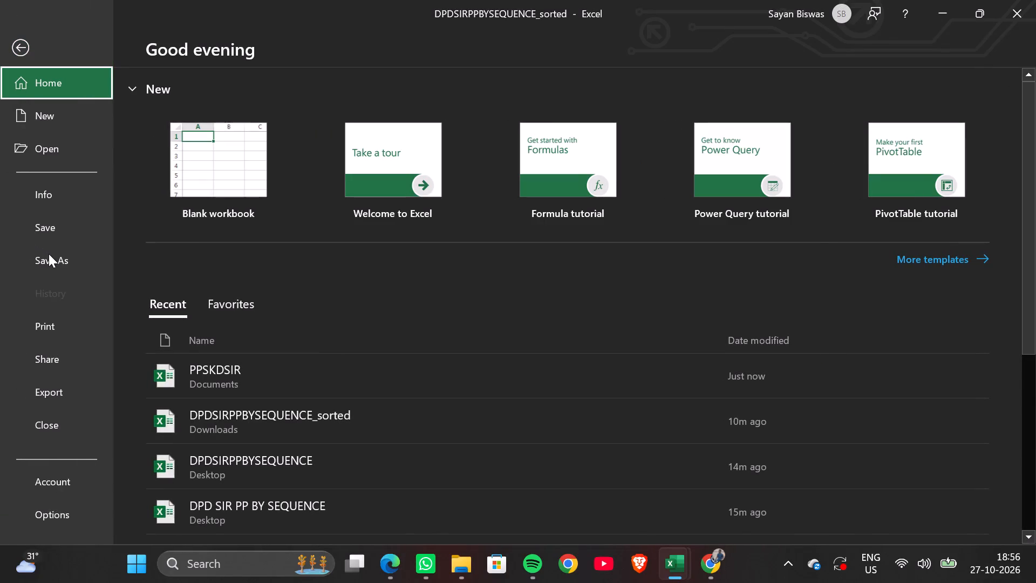
left_click(49, 254)
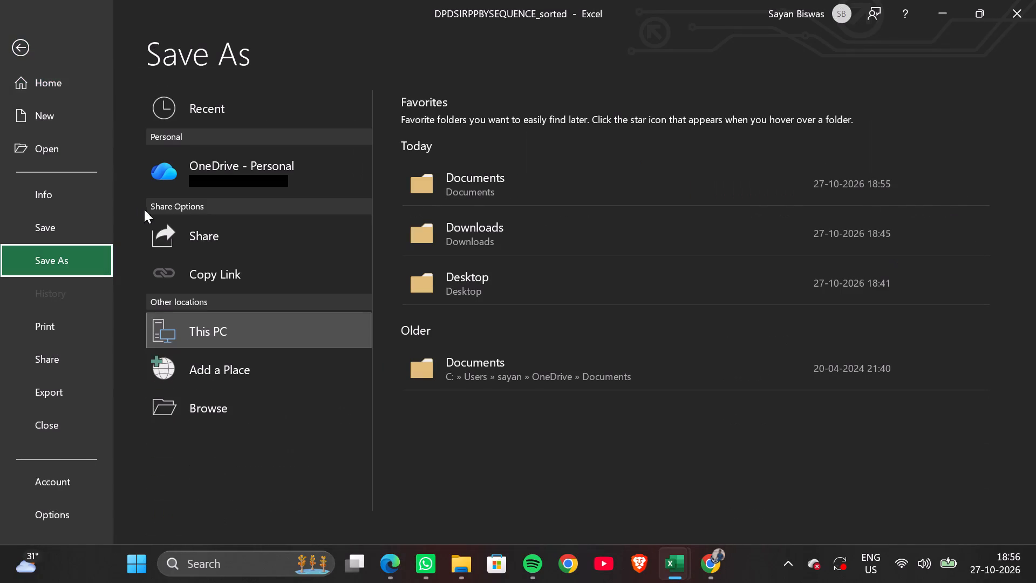
left_click(561, 281)
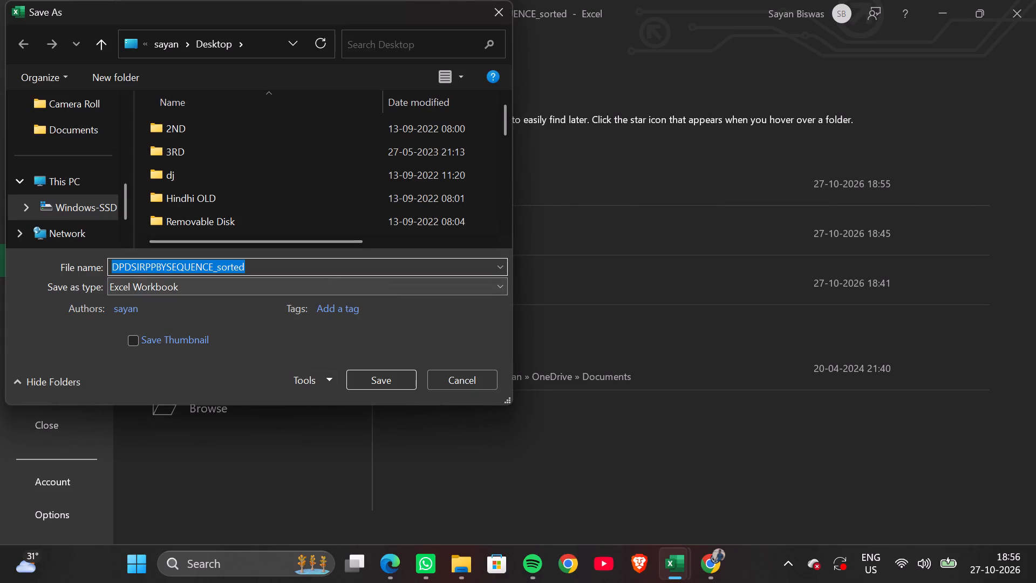
left_click(295, 267)
key("BackSpace")
key("BackSpace")
key("BackSpace")
key("BackSpace")
key("BackSpace")
key("BackSpace")
key("BackSpace")
key("BackSpace")
key("BackSpace")
key("BackSpace")
key("BackSpace")
key("BackSpace")
key("BackSpace")
key("BackSpace")
key("BackSpace")
key("BackSpace")
key("BackSpace")
key("BackSpace")
key("BackSpace")
key("BackSpace")
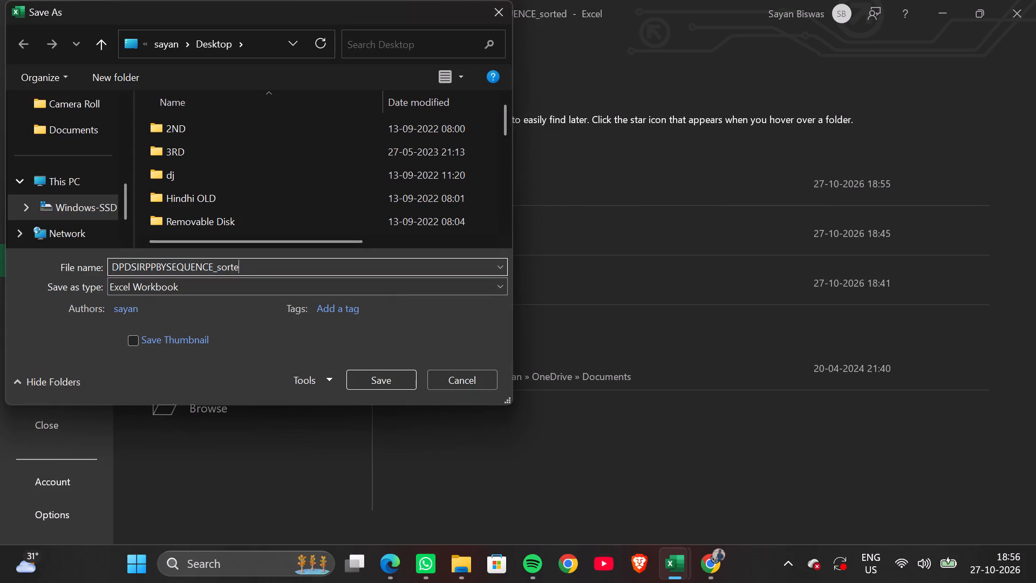
key("BackSpace")
key("BackSpace")
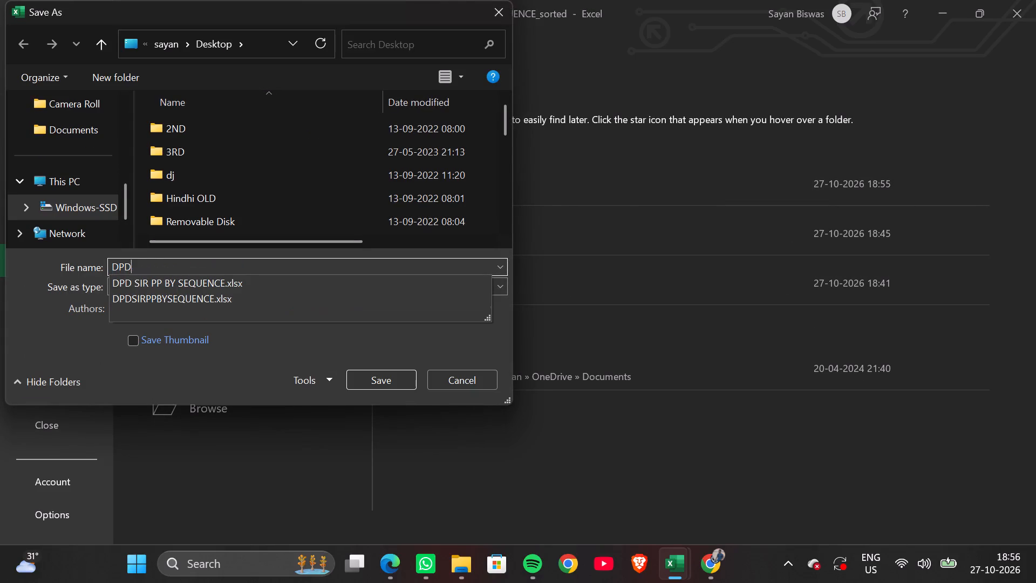
type("SIR")
key("space")
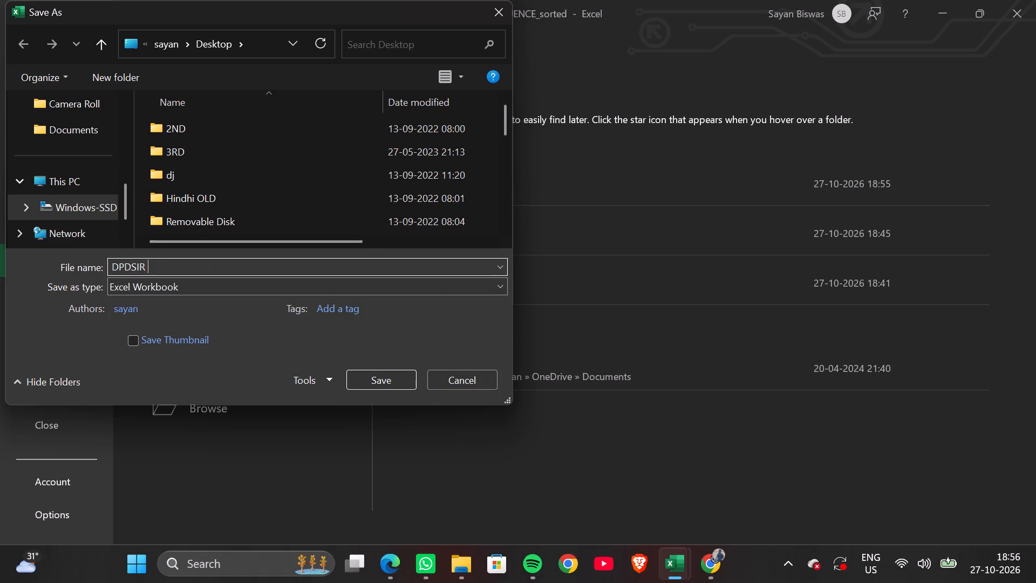
key("BackSpace")
type("PP")
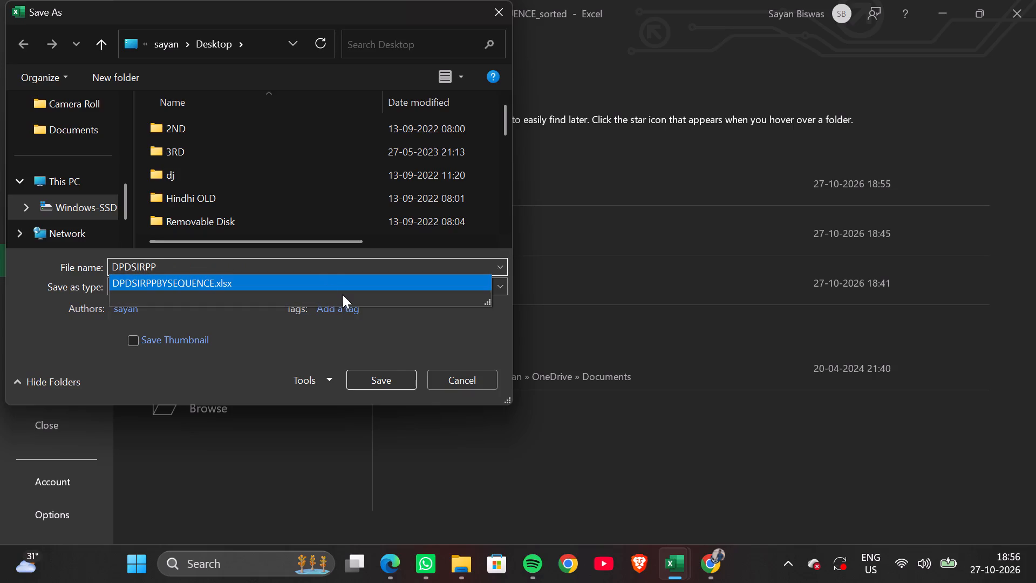
left_click(388, 379)
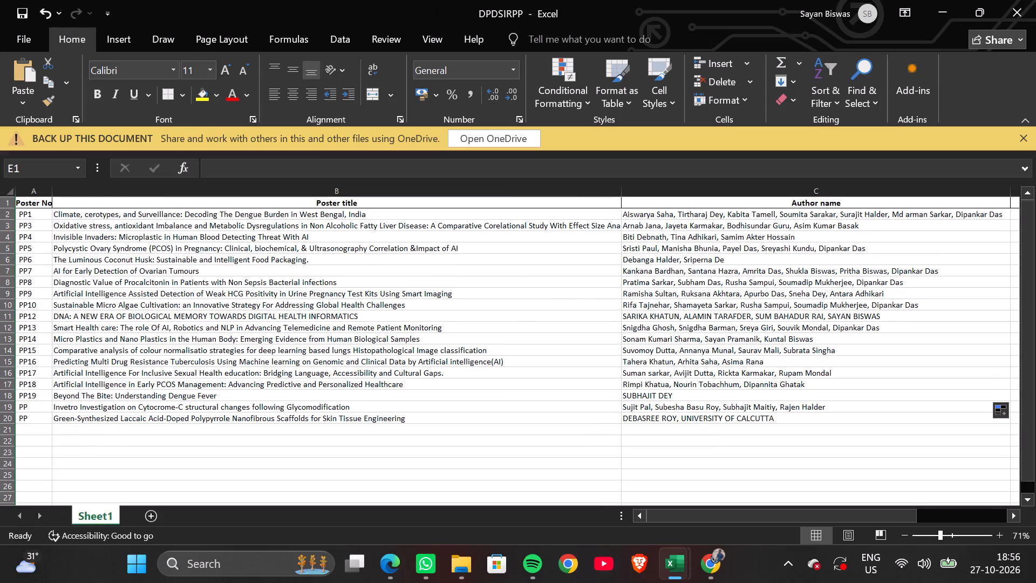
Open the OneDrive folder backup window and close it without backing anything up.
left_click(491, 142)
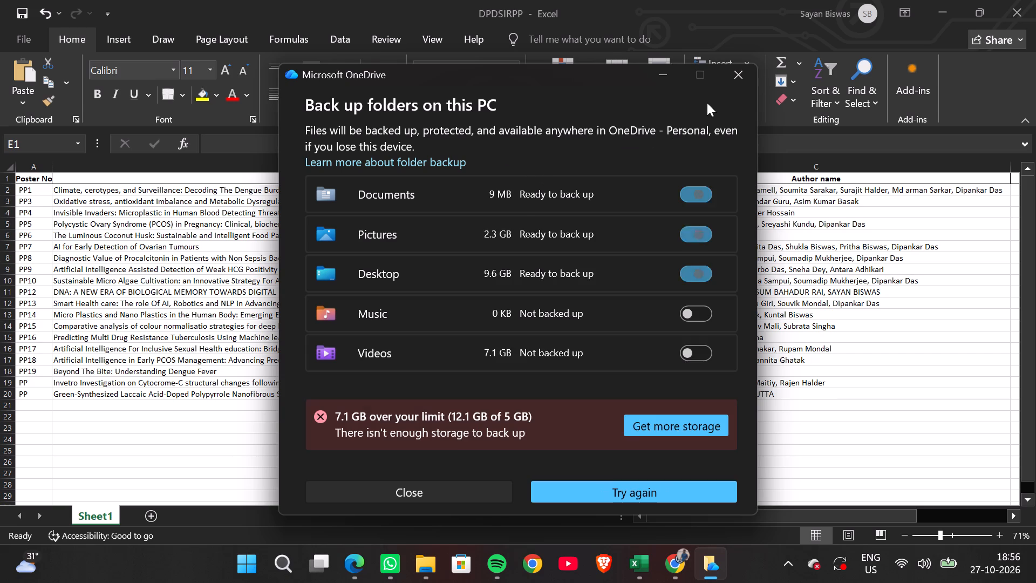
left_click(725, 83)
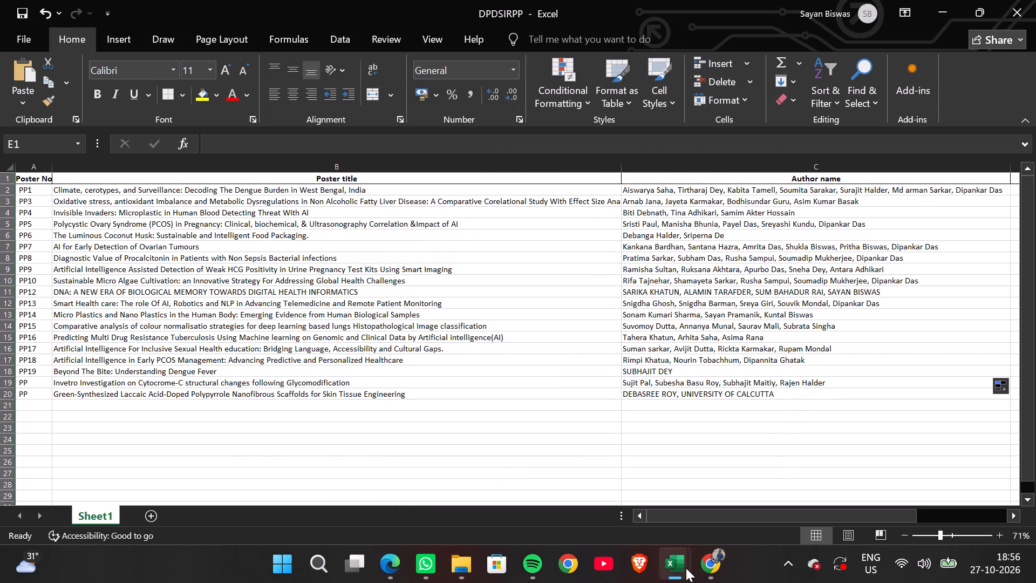
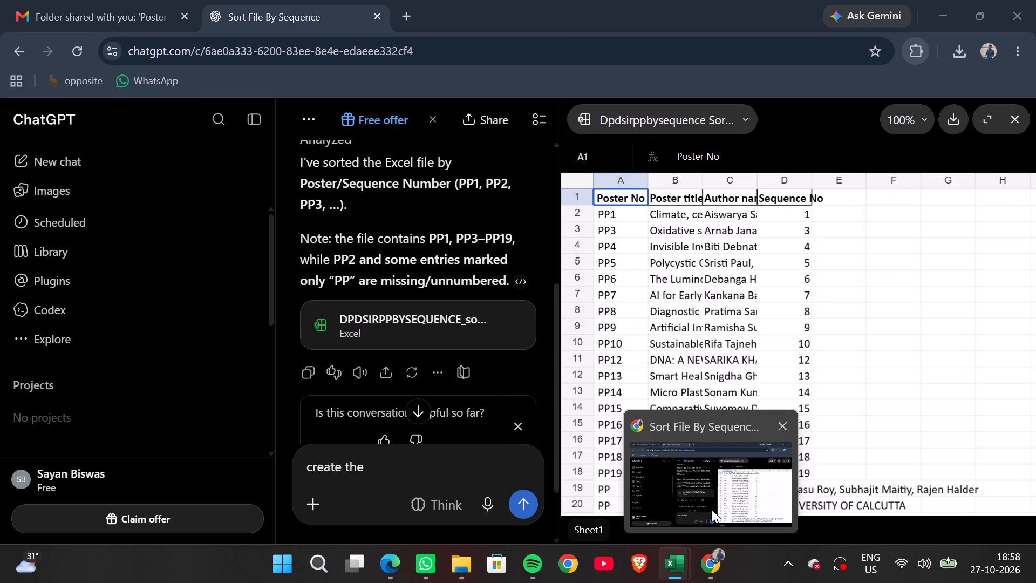
Examine the poster numbers, titles and authors in the PPSKDSIR workbook, and bring up the DPDSIRPP workbook for comparison.
left_click(721, 500)
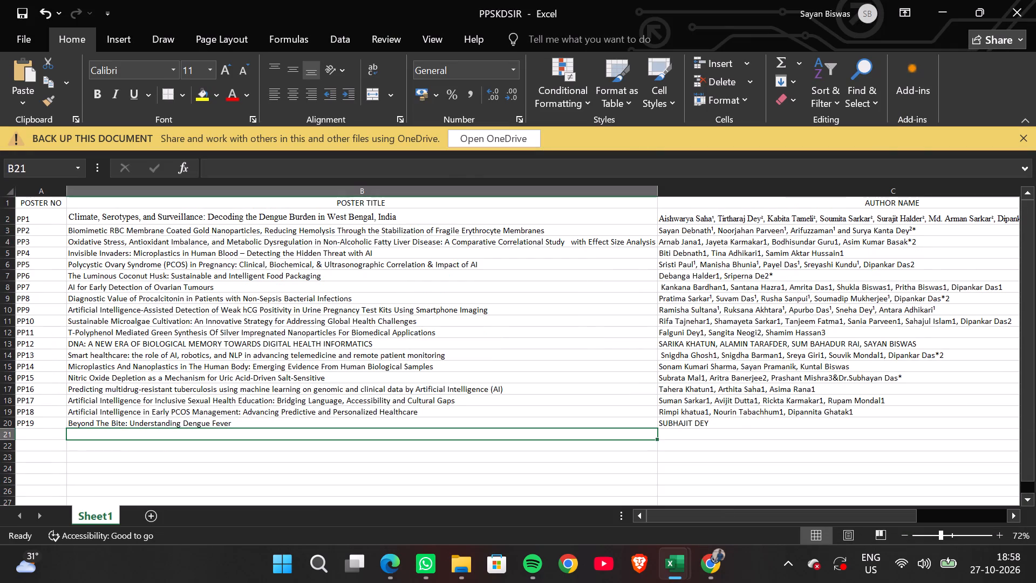
left_click(417, 444)
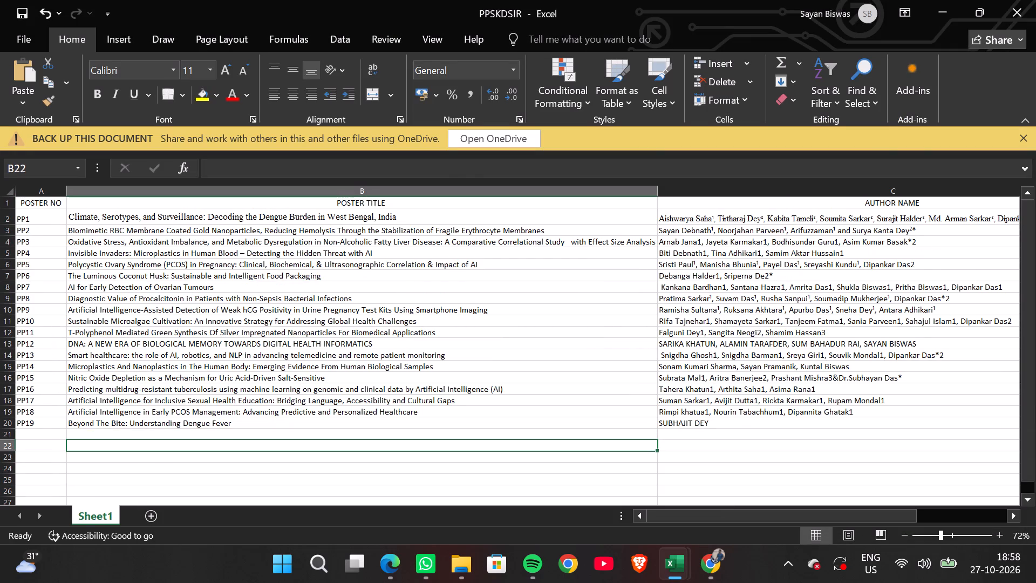
left_click(386, 424)
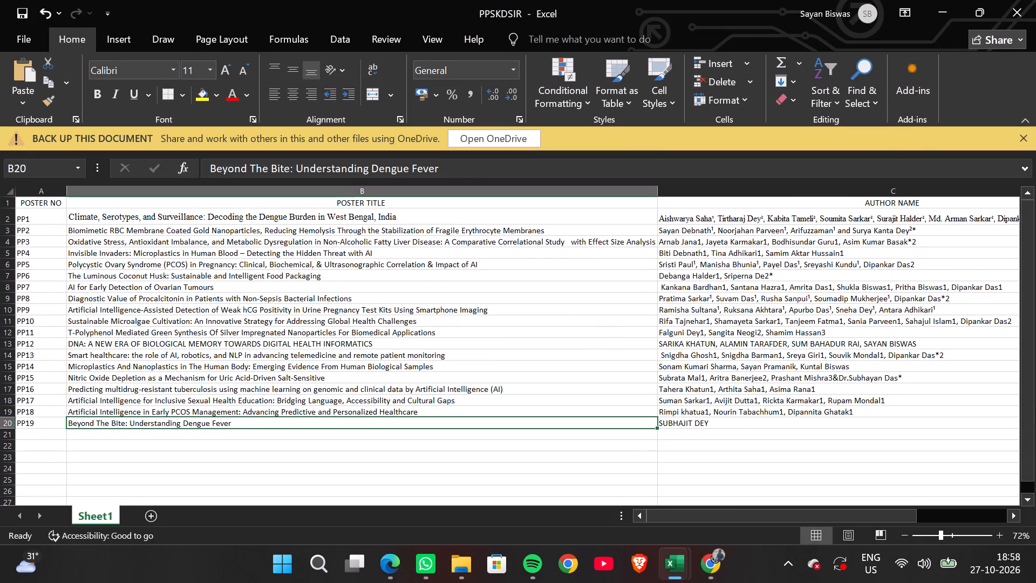
left_click(719, 432)
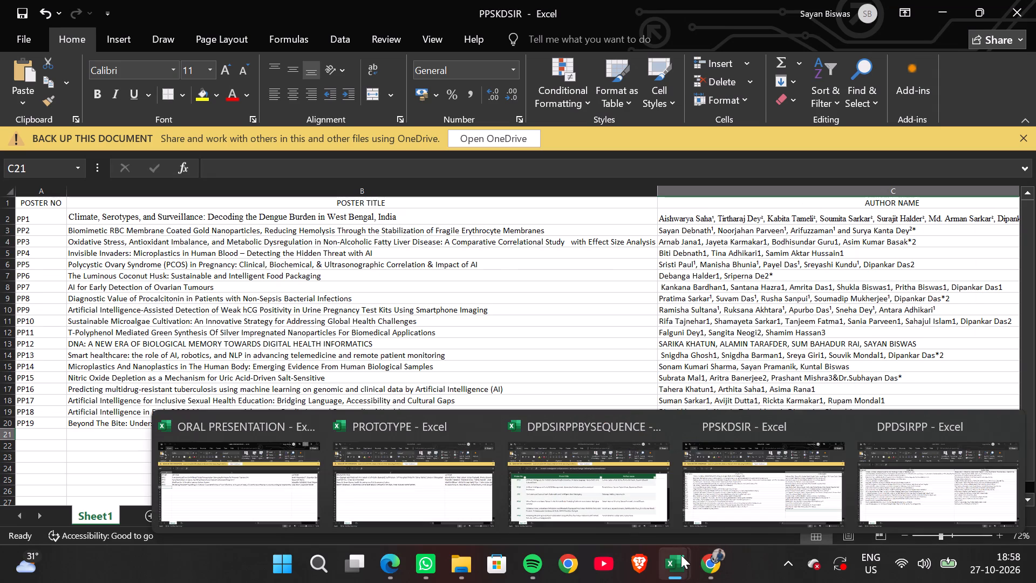
left_click(727, 517)
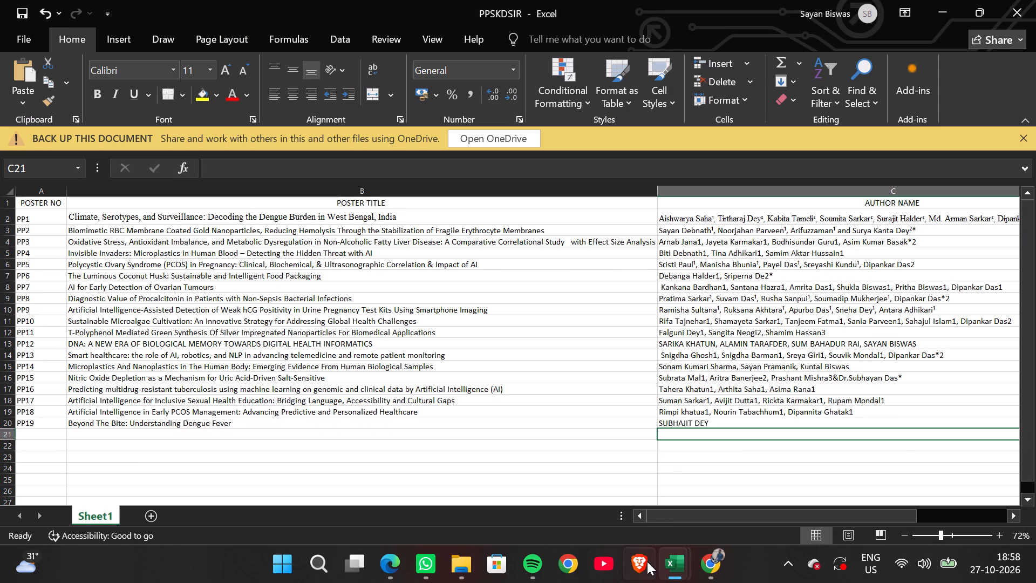
left_click(889, 498)
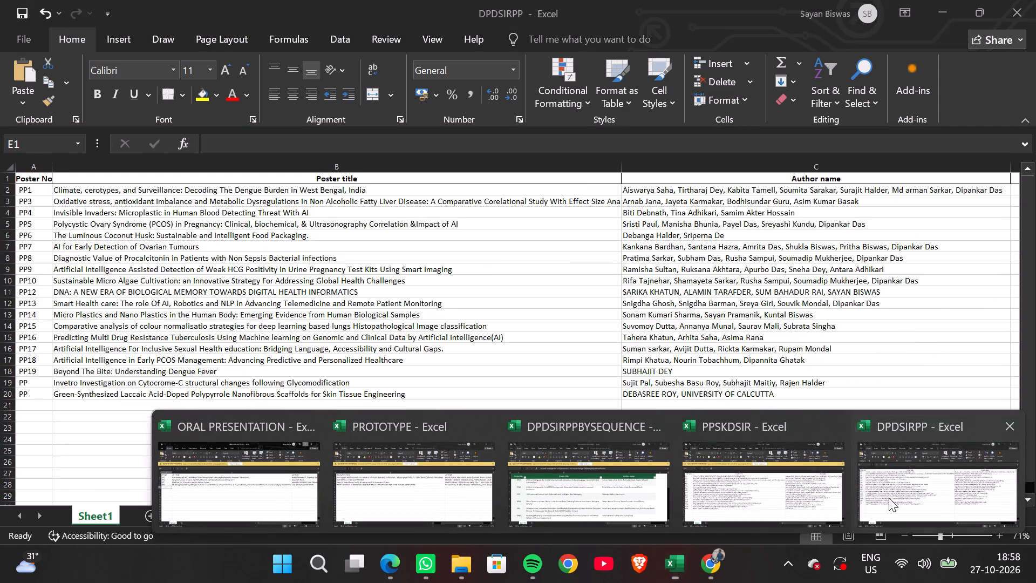
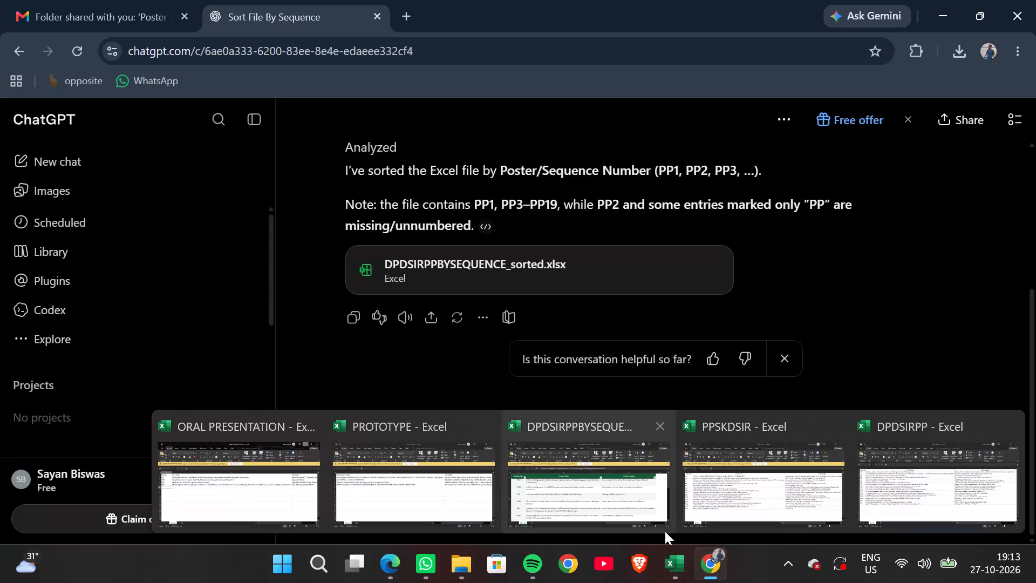
Switch to the DPDSIRPPBYSEQUENCE workbook in Excel to view its poster list.
left_click(628, 507)
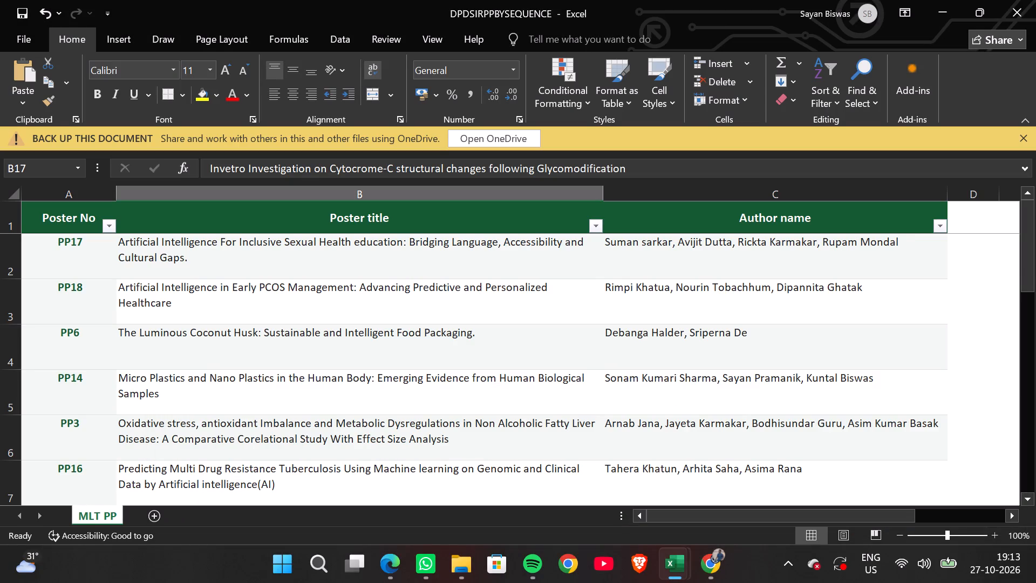